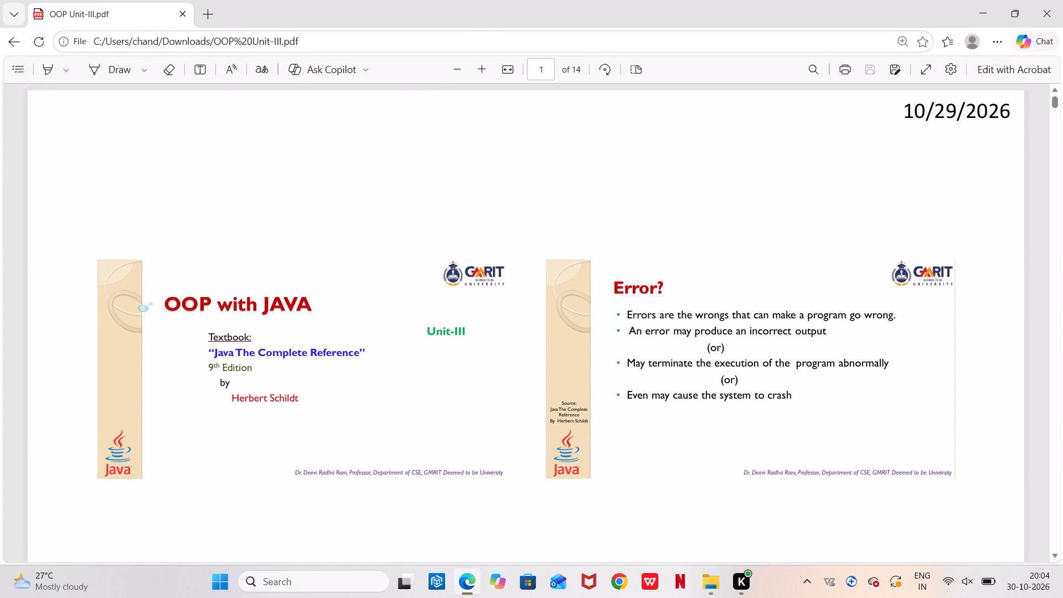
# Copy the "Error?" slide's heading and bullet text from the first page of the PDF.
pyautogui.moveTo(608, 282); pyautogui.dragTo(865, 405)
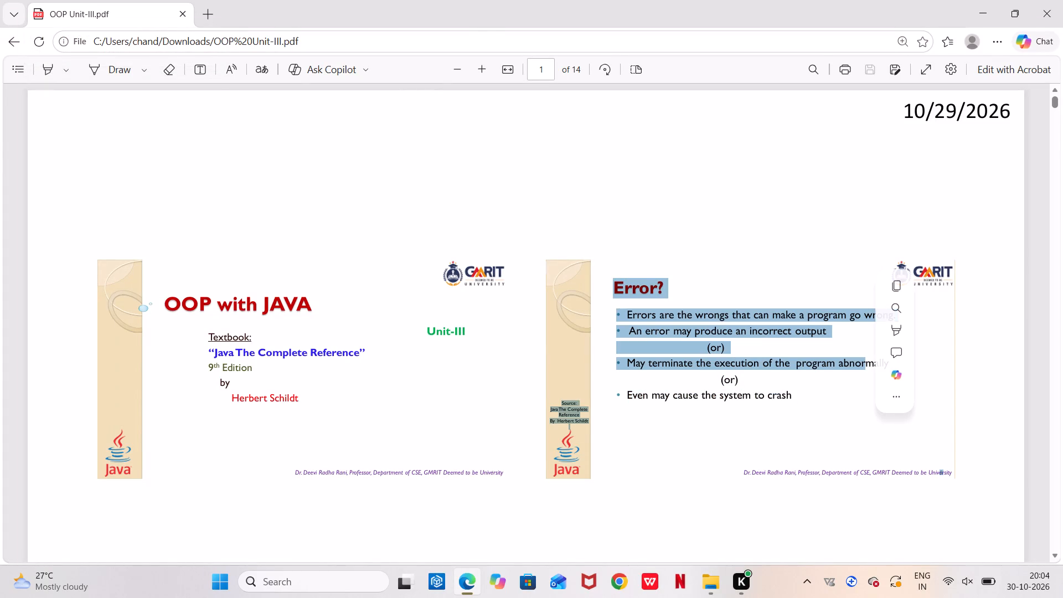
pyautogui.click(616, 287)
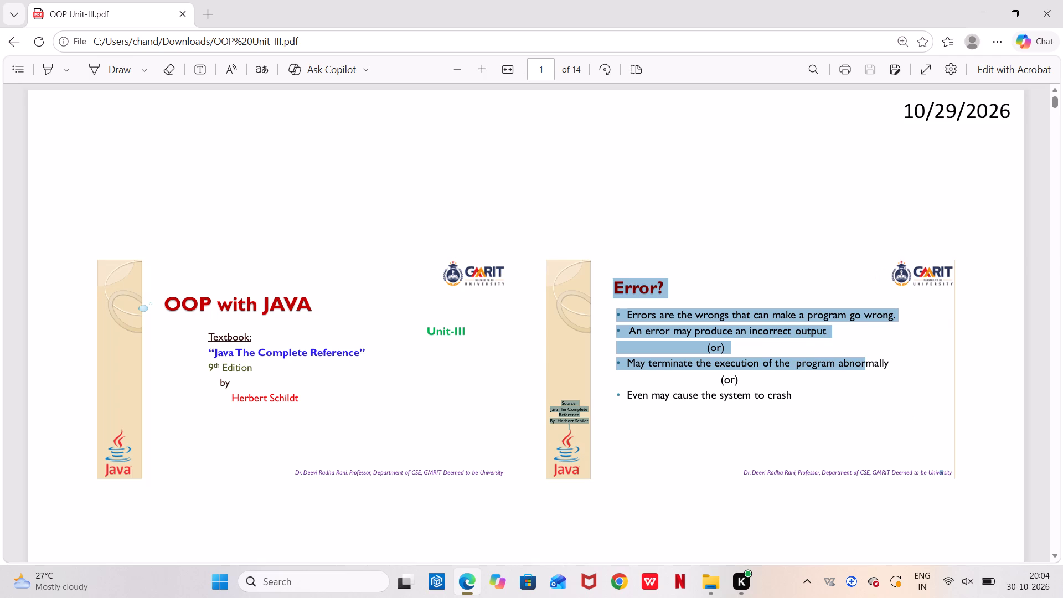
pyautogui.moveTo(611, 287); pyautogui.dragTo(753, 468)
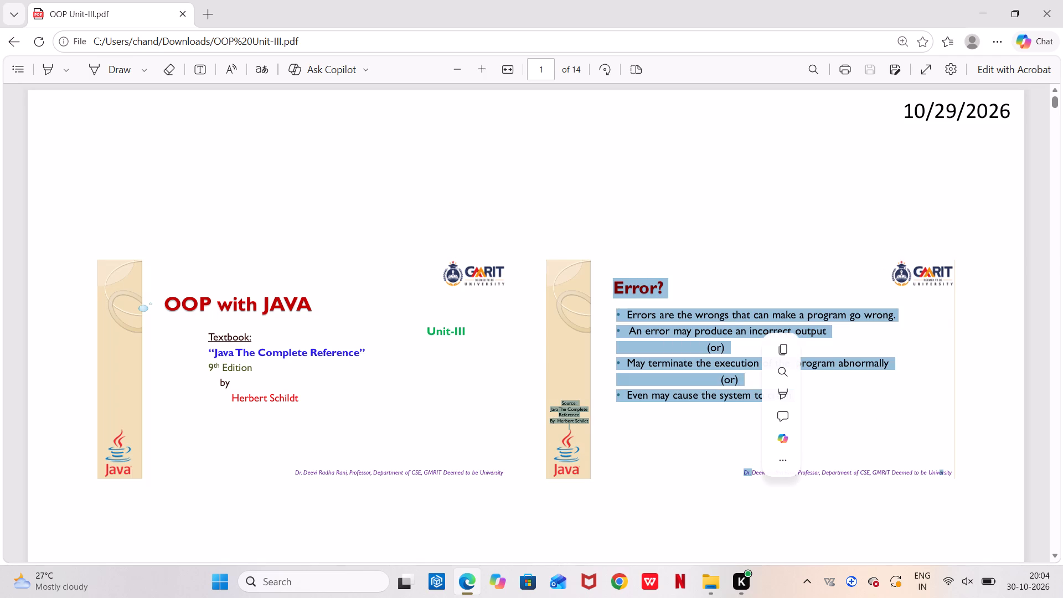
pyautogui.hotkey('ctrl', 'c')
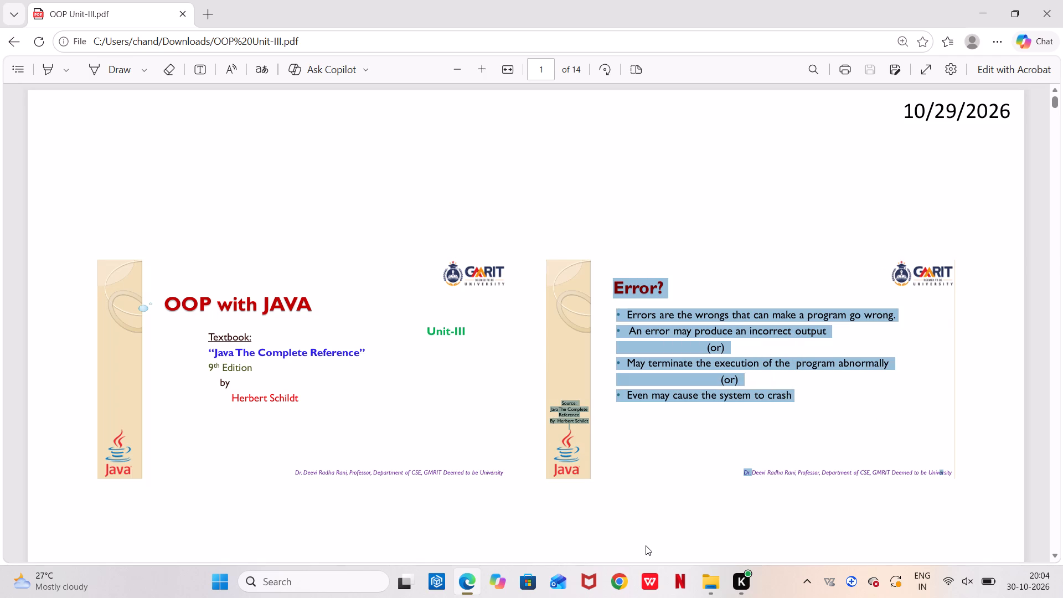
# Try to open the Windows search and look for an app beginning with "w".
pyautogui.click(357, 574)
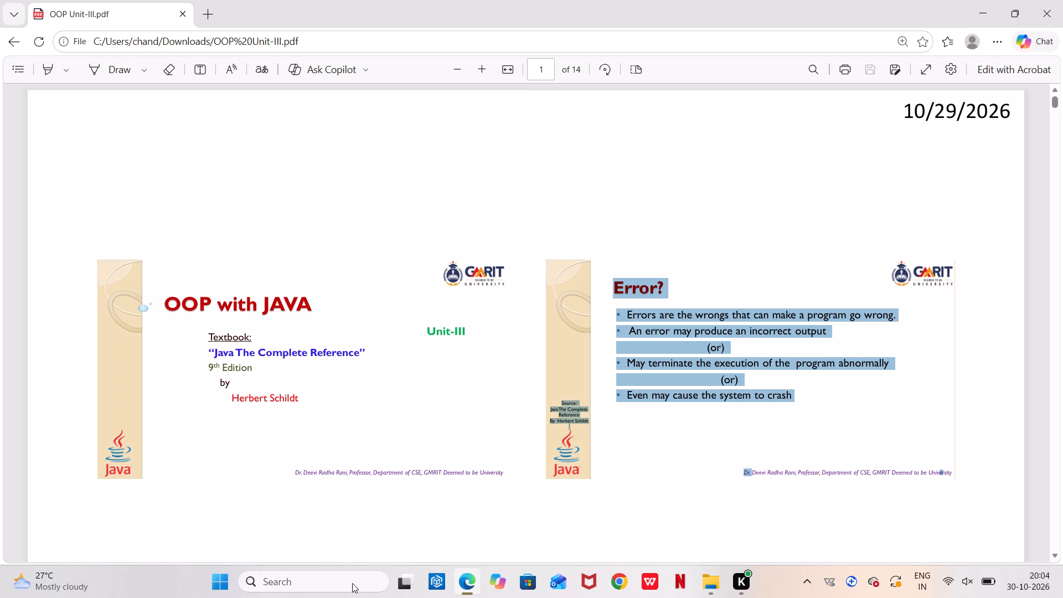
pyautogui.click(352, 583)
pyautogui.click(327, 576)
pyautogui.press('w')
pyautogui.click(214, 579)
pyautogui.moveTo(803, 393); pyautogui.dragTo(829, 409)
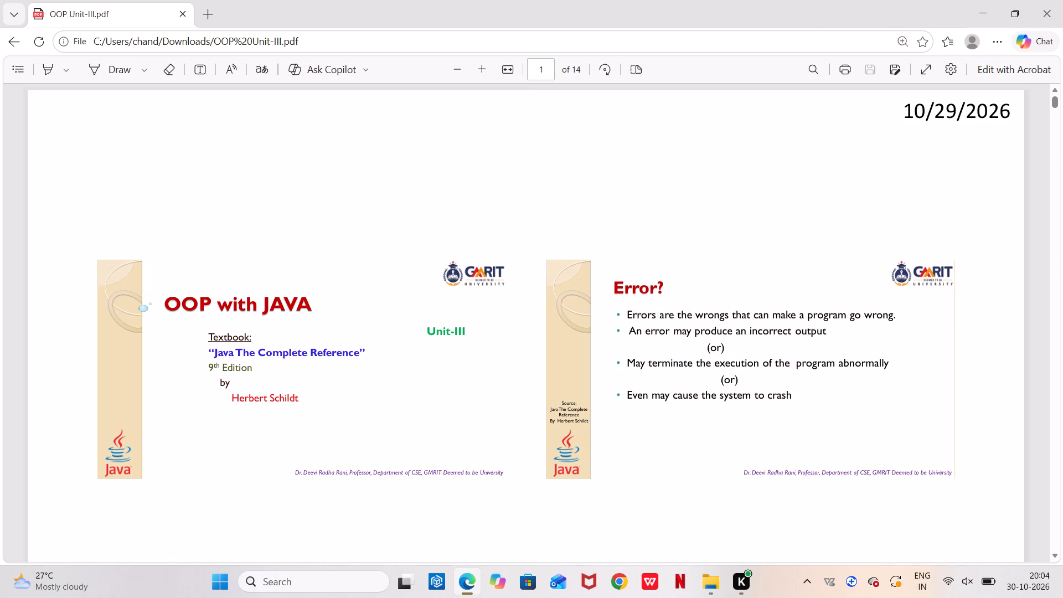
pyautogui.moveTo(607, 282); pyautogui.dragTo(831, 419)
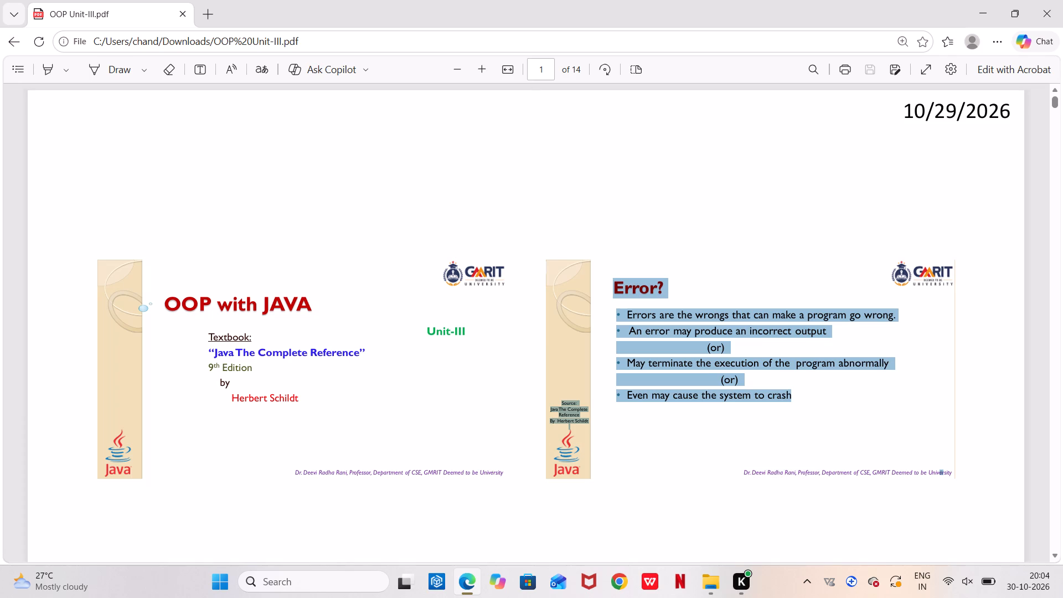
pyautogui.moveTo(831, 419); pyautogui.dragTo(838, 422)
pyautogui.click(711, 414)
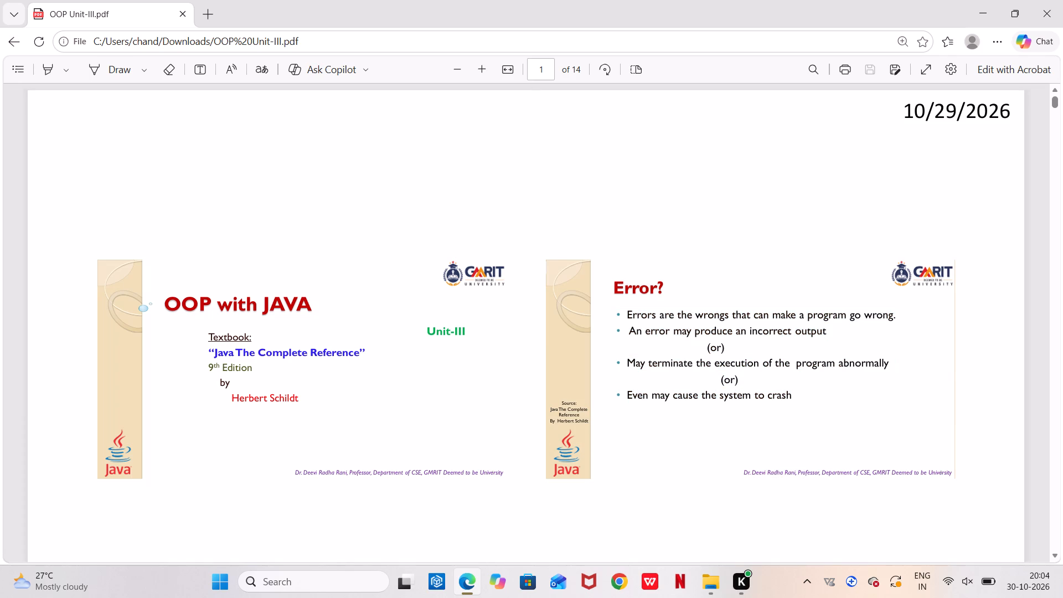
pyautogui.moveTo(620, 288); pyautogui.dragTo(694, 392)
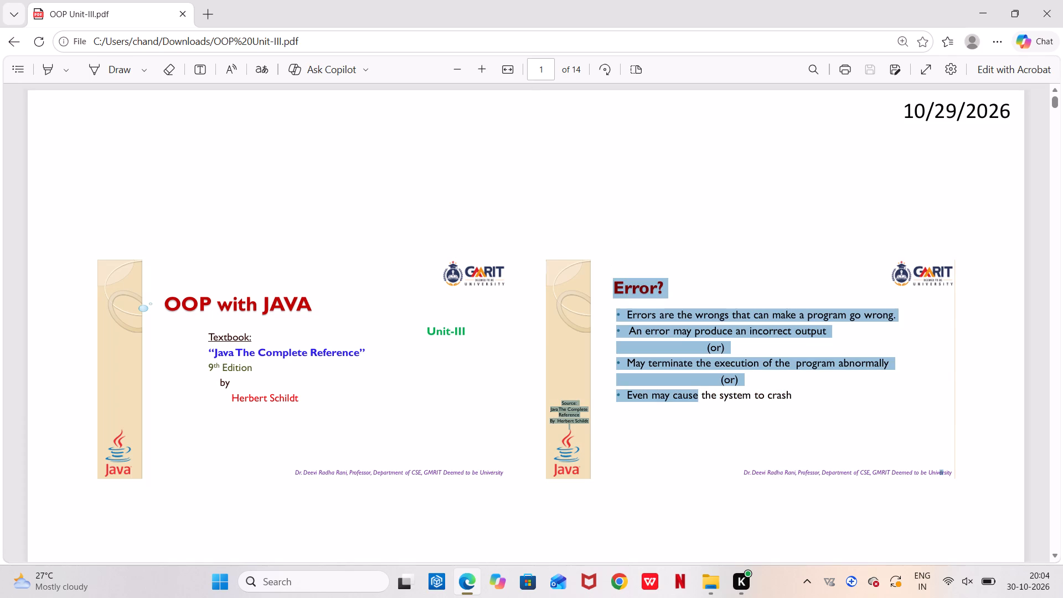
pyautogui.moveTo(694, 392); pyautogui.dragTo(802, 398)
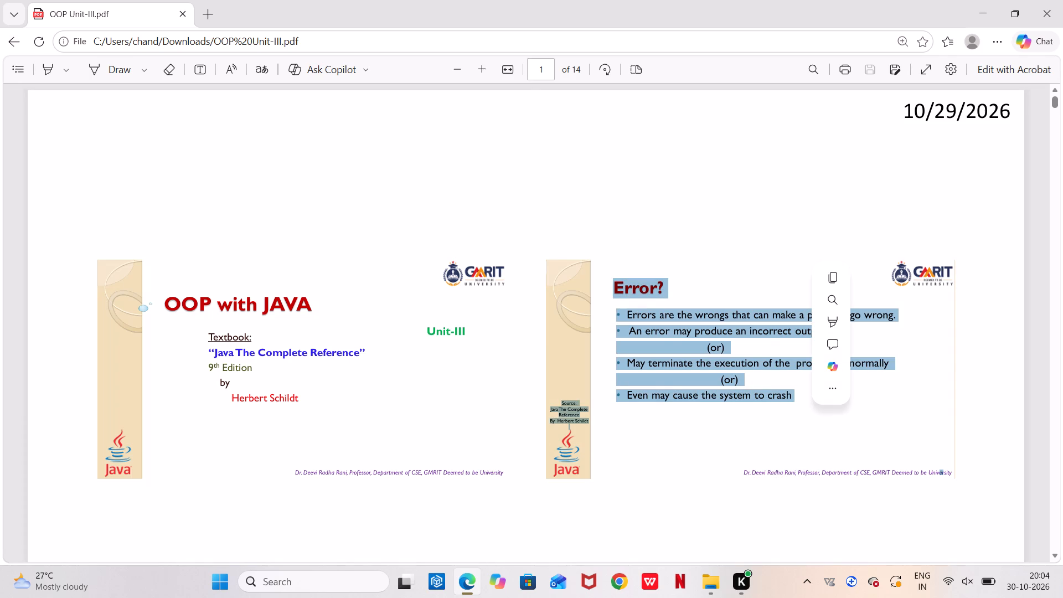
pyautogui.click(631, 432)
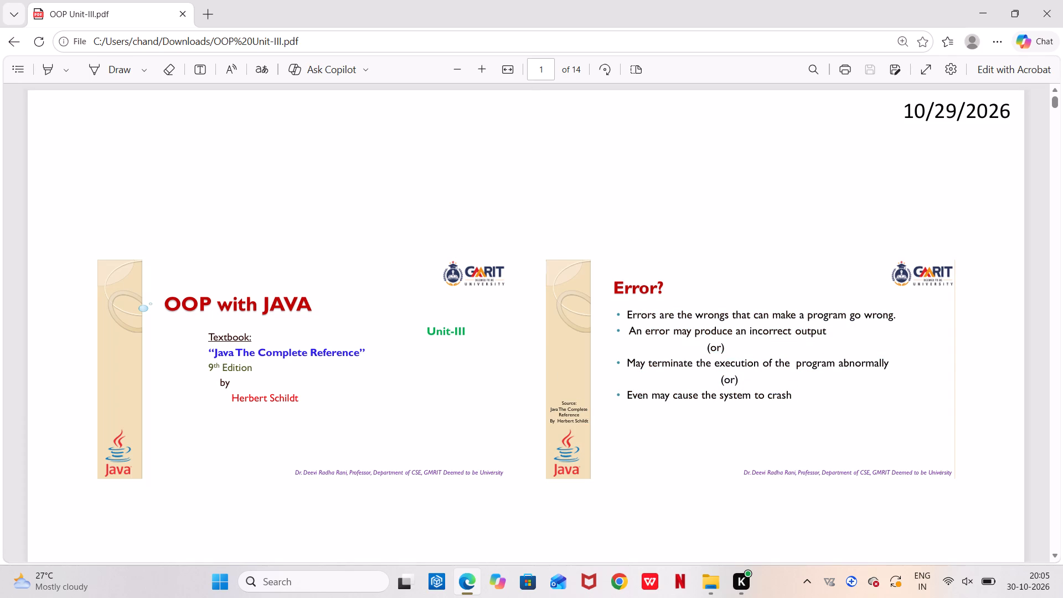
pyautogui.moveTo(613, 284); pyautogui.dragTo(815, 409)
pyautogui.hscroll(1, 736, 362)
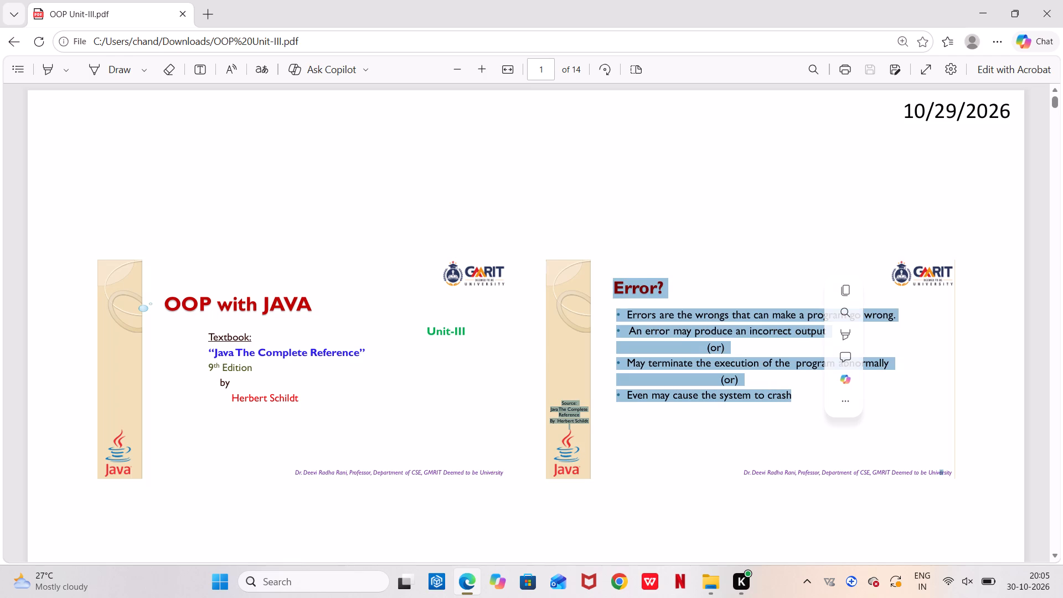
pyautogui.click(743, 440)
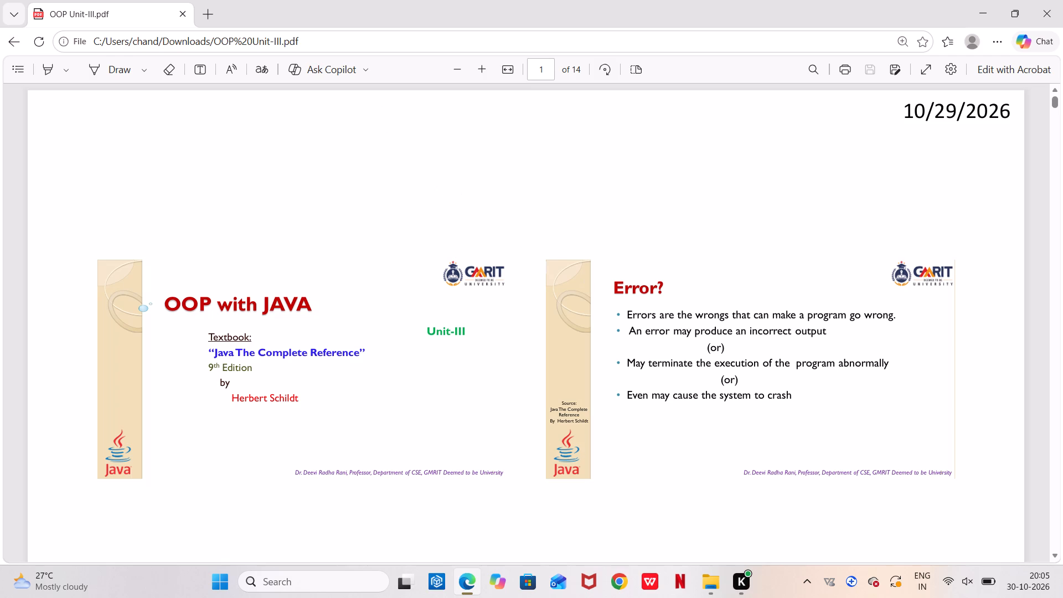
# Copy only the heading "Error?" from the second slide on the PDF's first page.
pyautogui.moveTo(608, 286); pyautogui.dragTo(679, 300)
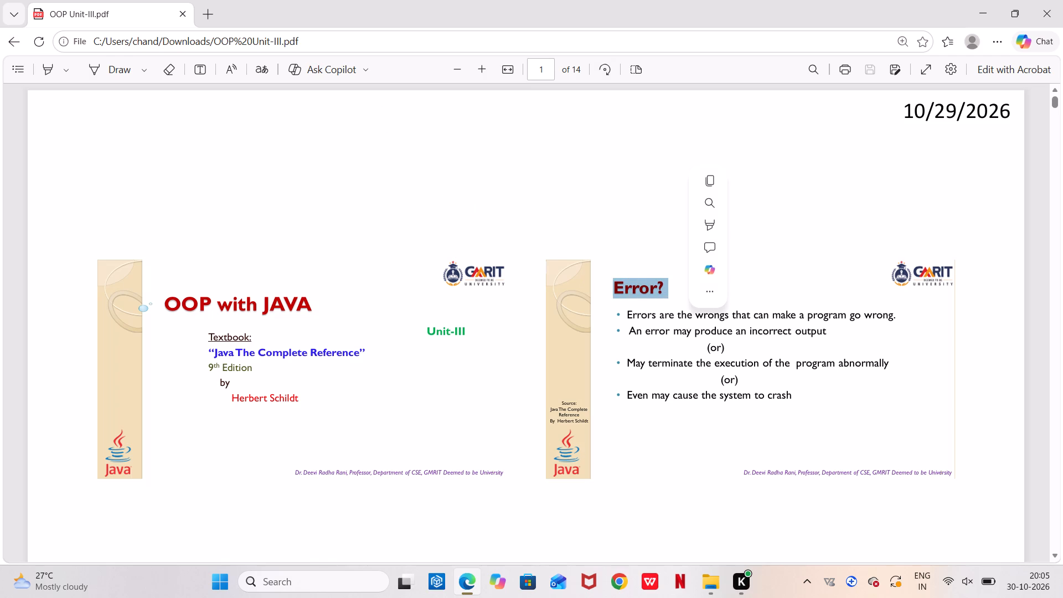
pyautogui.hotkey('ctrl', 'c')
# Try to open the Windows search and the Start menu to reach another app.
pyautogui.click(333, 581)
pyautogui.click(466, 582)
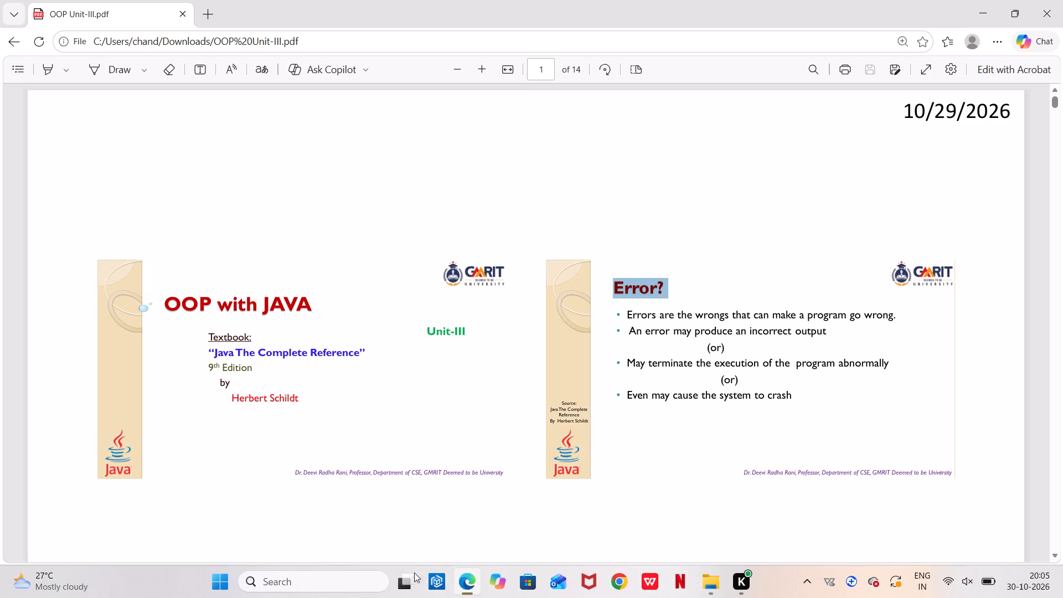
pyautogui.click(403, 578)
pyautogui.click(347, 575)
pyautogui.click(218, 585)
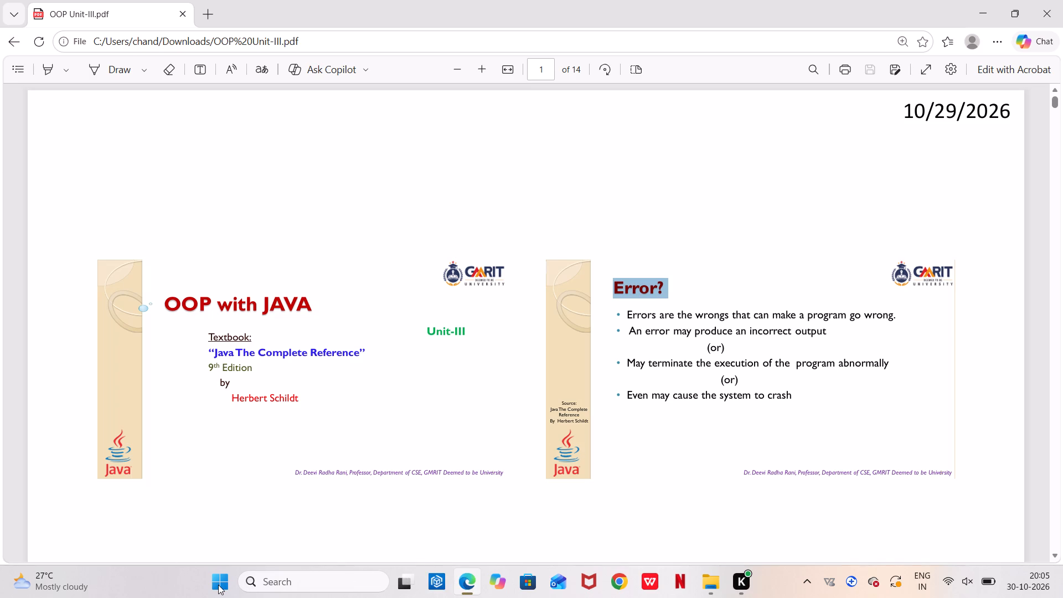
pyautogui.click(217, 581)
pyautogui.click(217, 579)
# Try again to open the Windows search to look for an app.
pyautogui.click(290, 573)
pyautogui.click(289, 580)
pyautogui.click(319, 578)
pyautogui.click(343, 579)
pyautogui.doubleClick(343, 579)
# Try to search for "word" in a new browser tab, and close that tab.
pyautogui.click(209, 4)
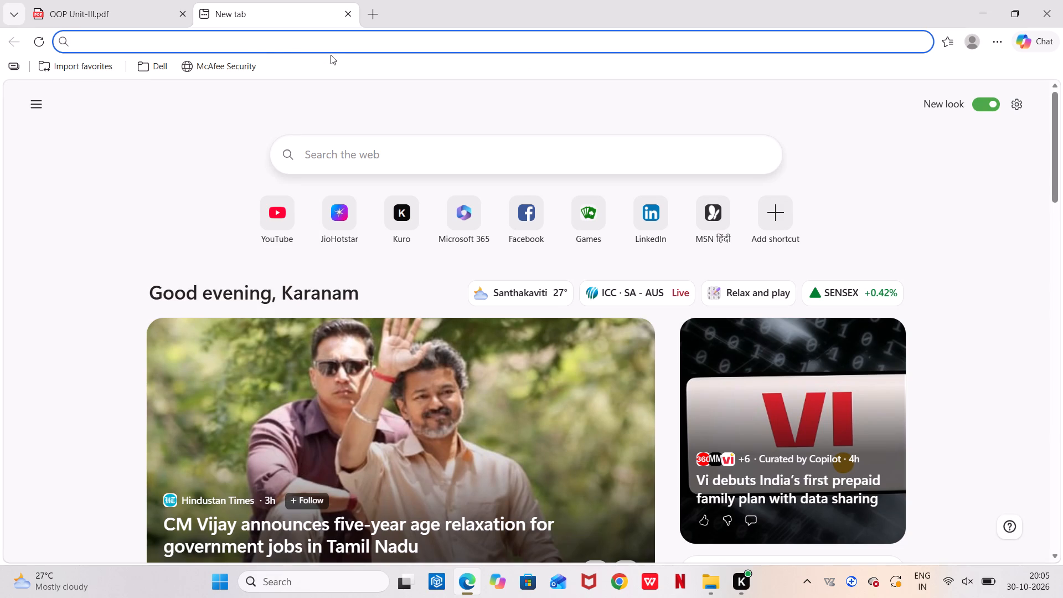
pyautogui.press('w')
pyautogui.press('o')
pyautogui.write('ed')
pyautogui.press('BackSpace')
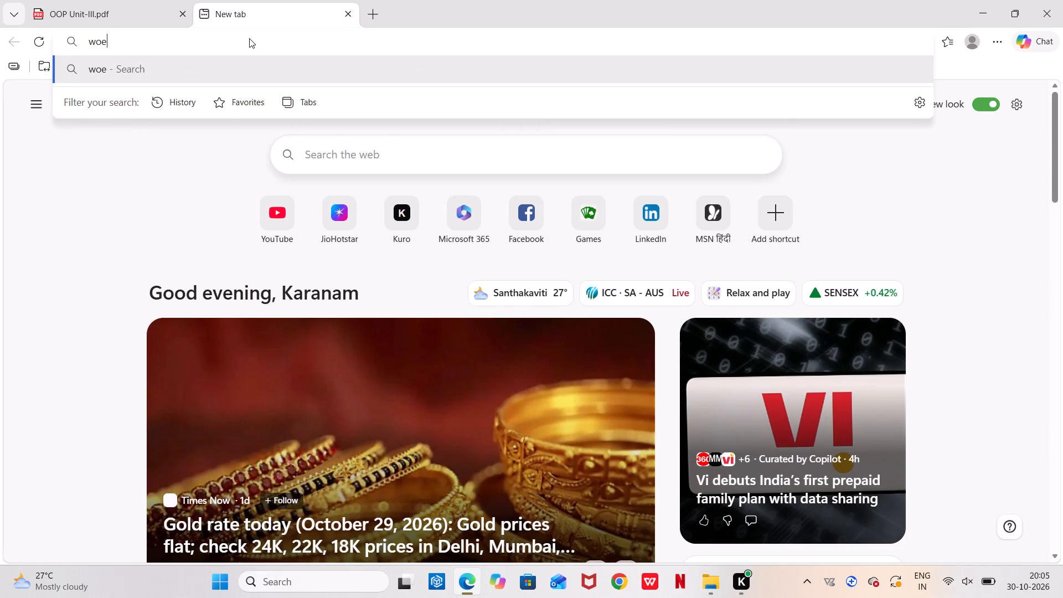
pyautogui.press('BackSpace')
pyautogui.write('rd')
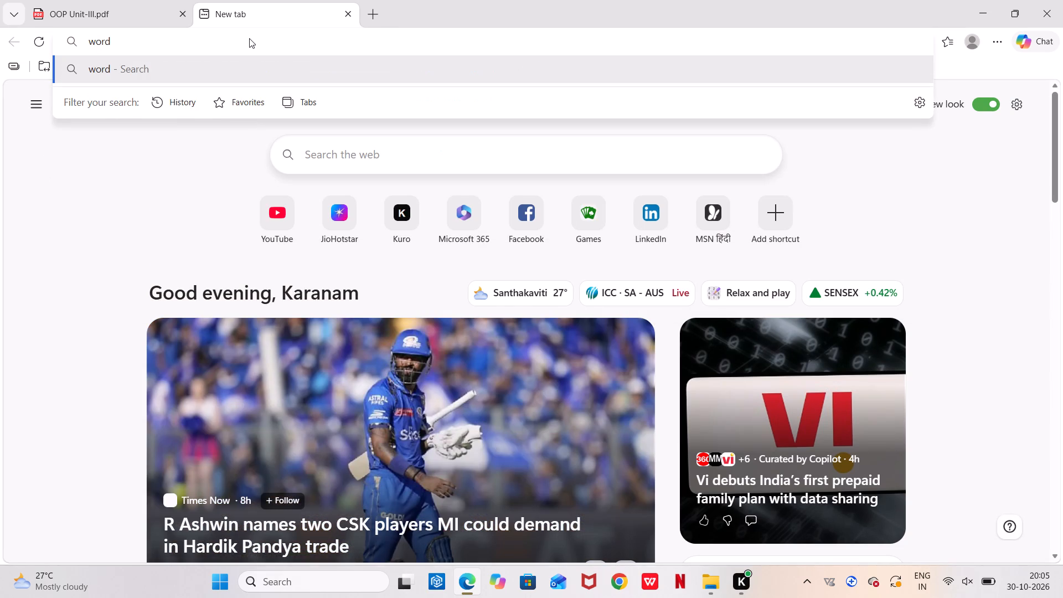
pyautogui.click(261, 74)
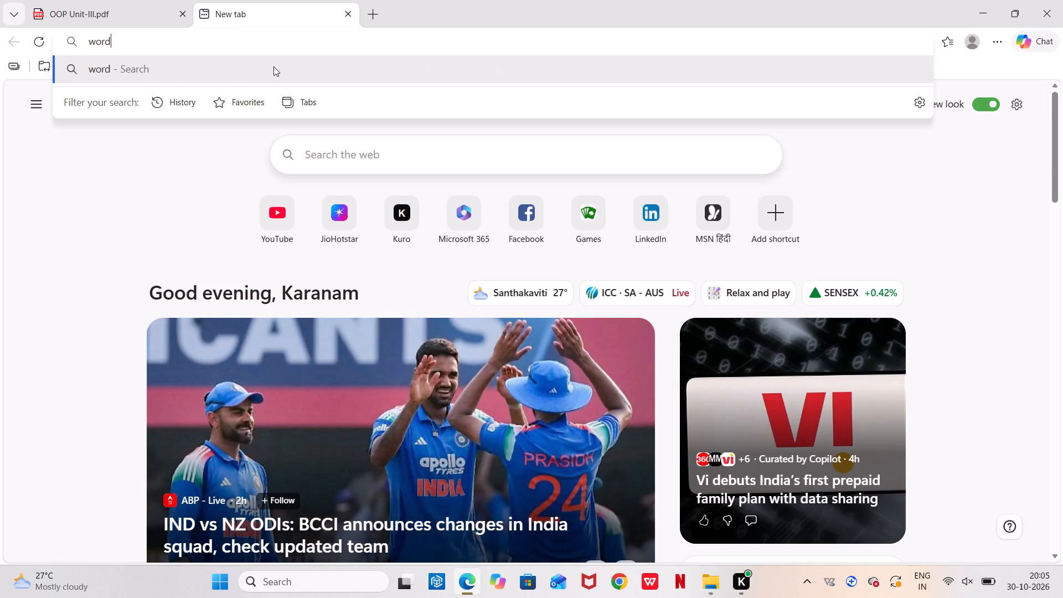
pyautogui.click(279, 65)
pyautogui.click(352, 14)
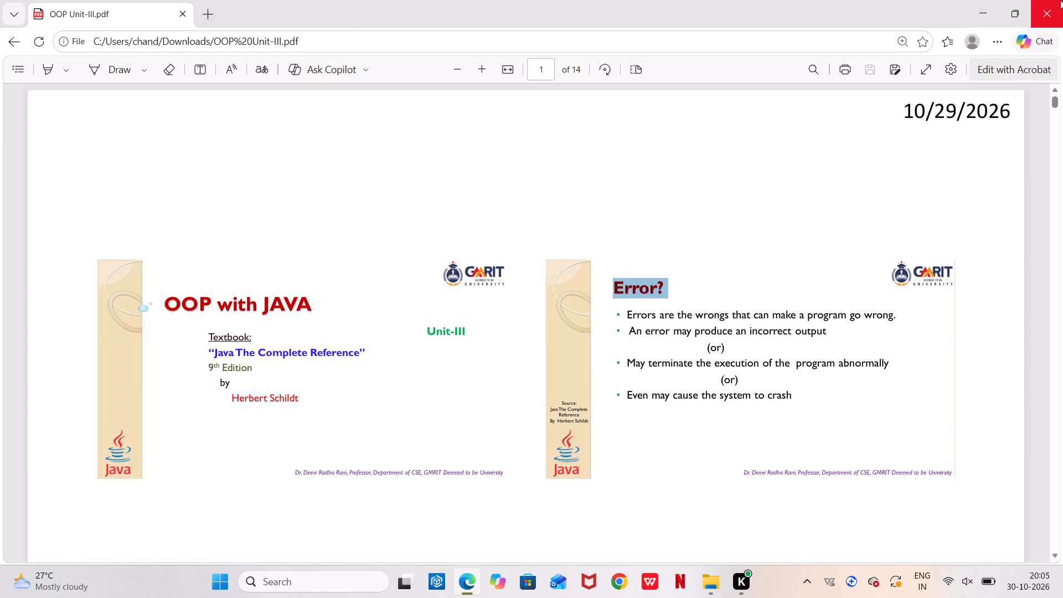
# Minimize the PDF's browser window and the File Explorer window to get to the desktop.
pyautogui.click(983, 11)
pyautogui.click(982, 13)
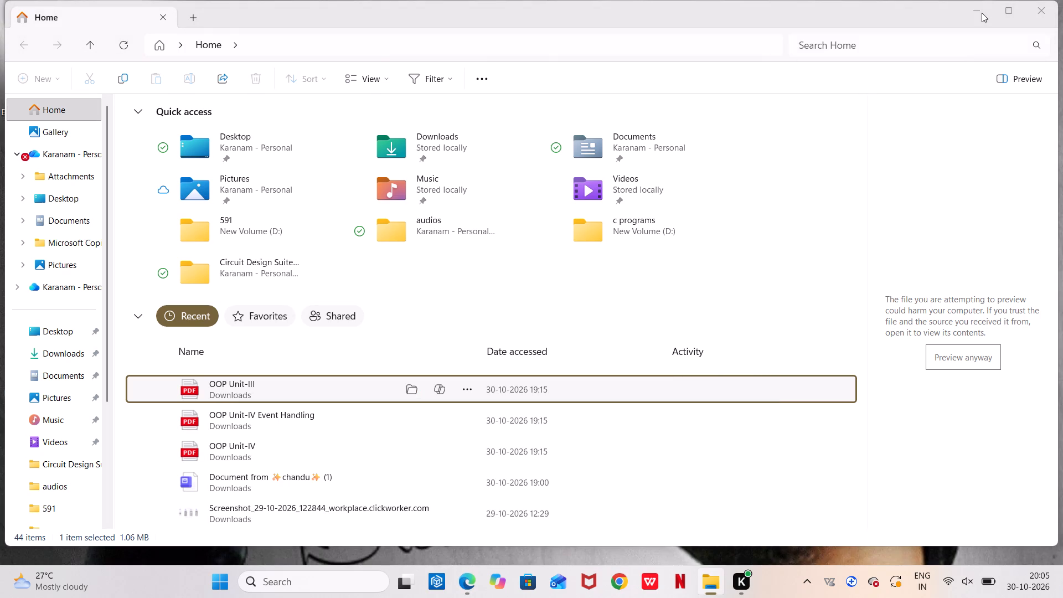
# Try to dismiss the File Explorer Home window, and clear the selection of the OOP Unit-III file.
pyautogui.click(974, 6)
pyautogui.click(1049, 4)
pyautogui.click(1043, 12)
pyautogui.moveTo(965, 4); pyautogui.dragTo(976, 6)
pyautogui.click(976, 6)
pyautogui.rightClick(1030, 12)
pyautogui.click(802, 64)
pyautogui.click(737, 115)
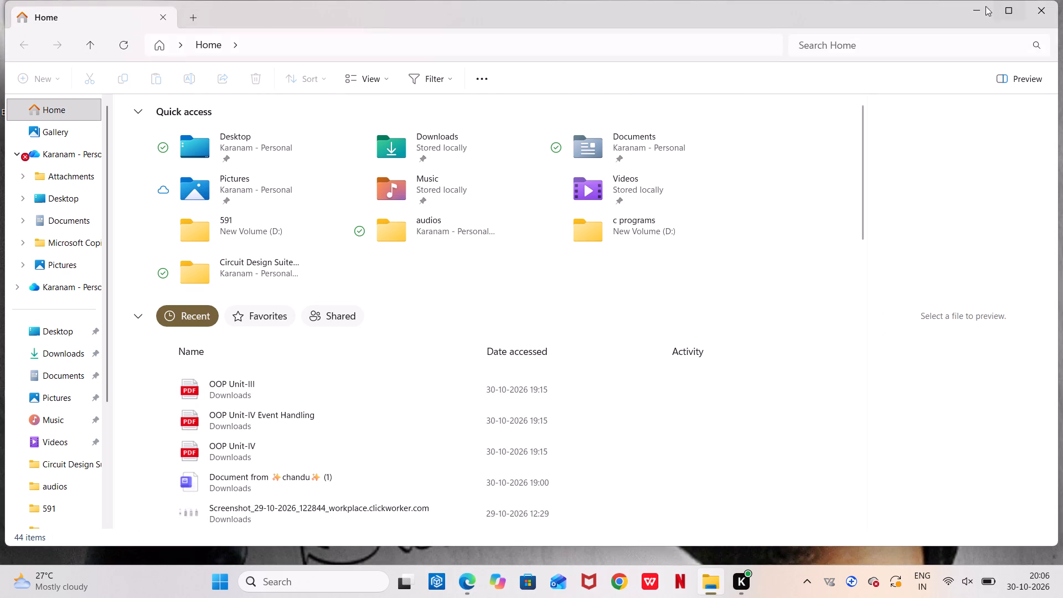
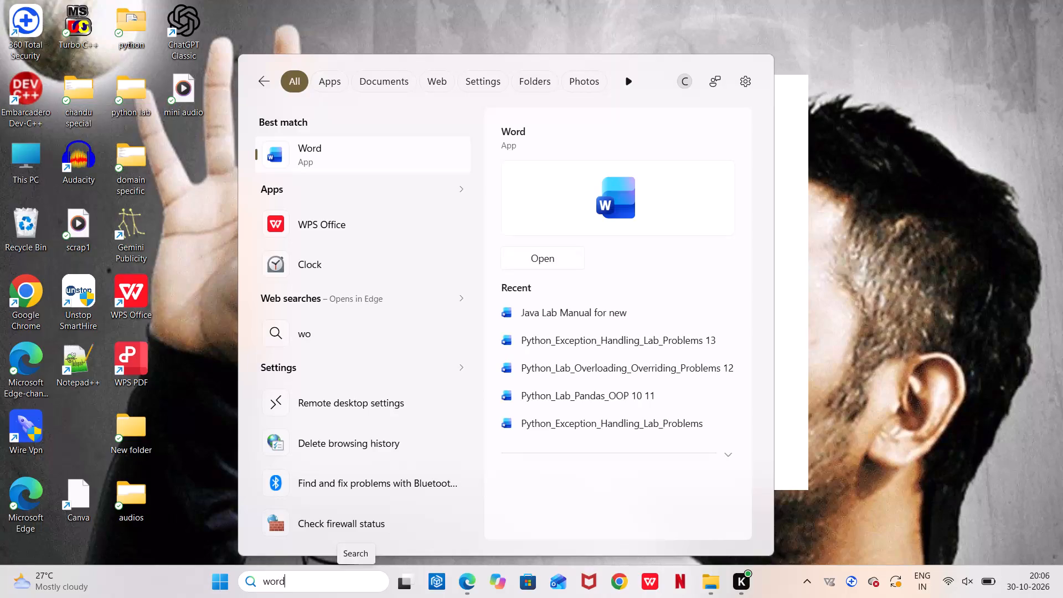
# Open a blank document in Word and paste the copied heading "Error?" into it.
pyautogui.click(554, 260)
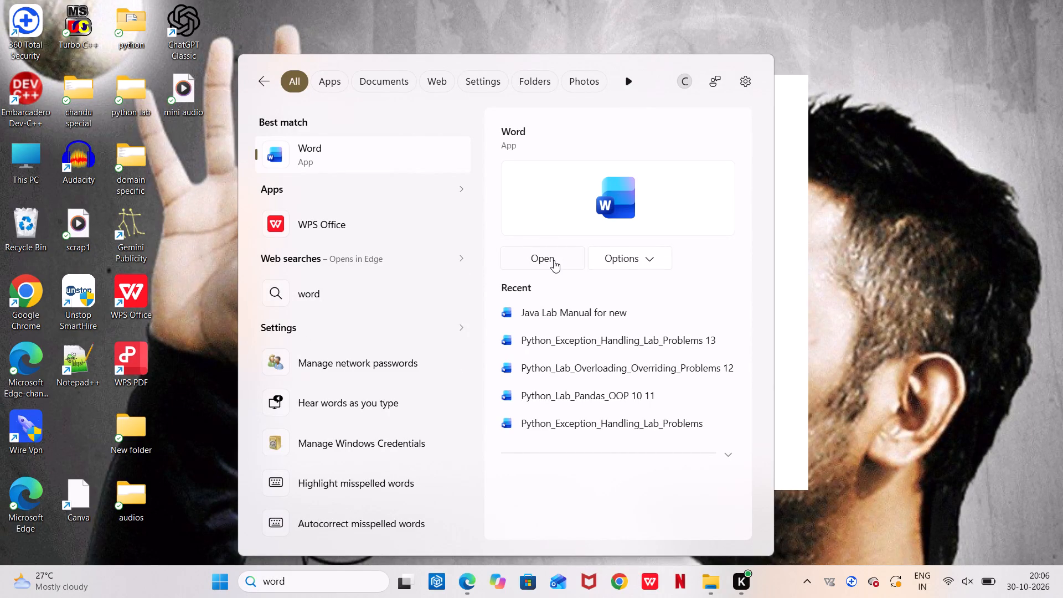
pyautogui.doubleClick(555, 256)
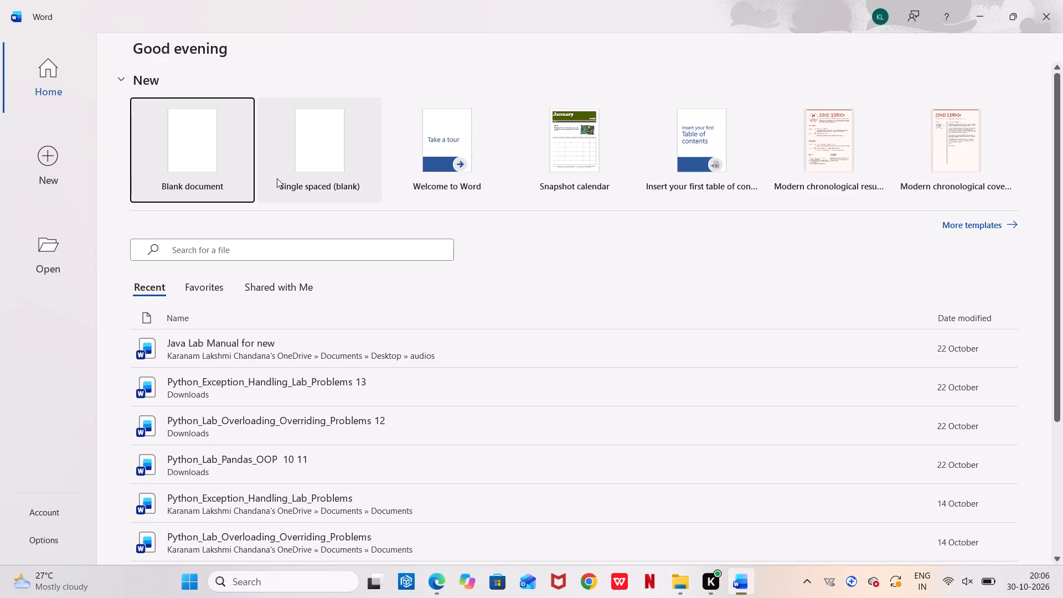
pyautogui.click(188, 155)
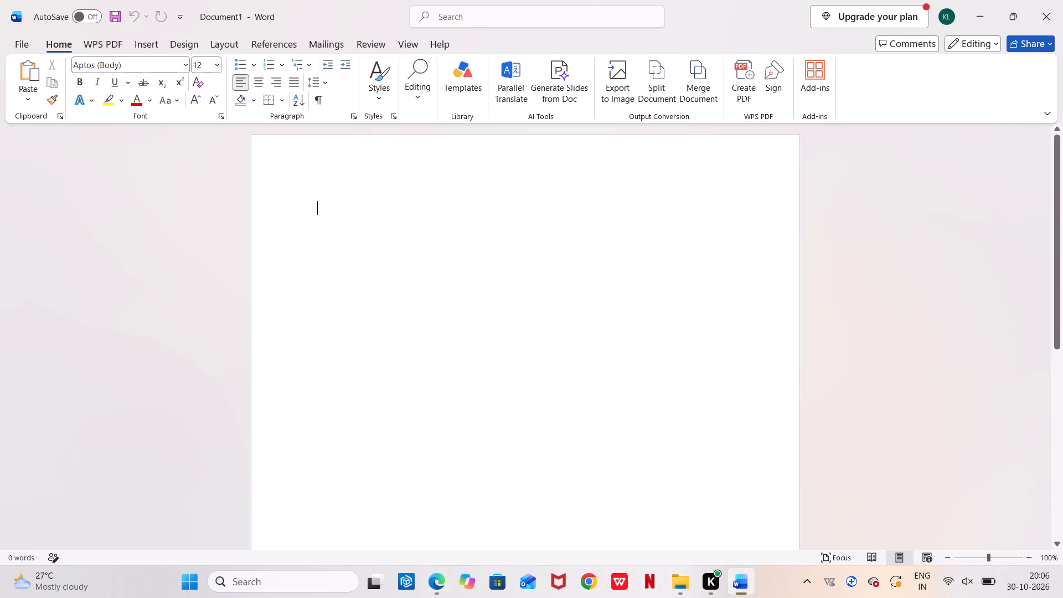
pyautogui.hotkey('ctrl', 'v')
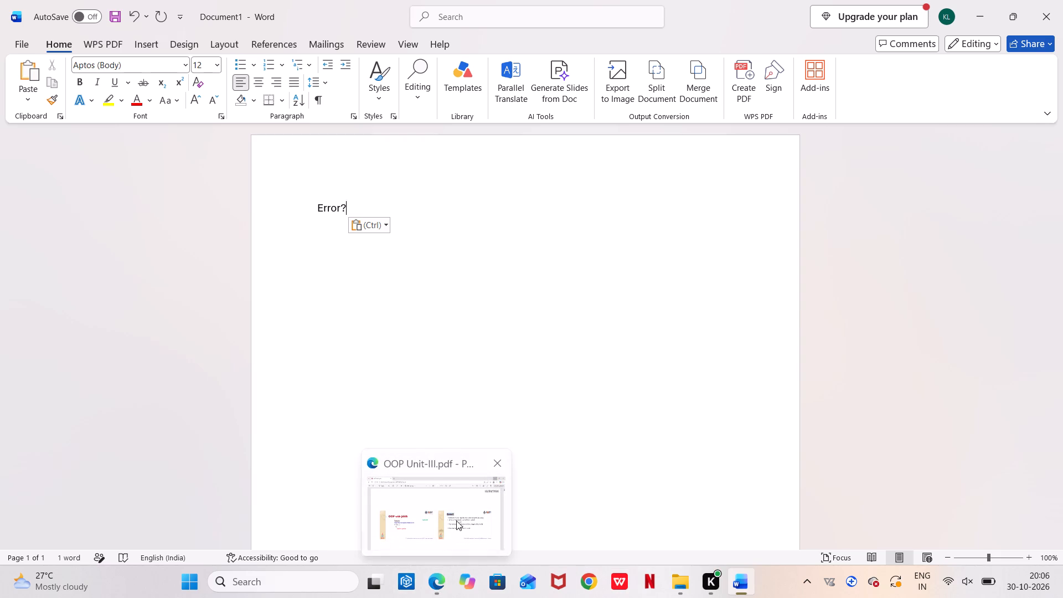
# Copy all the bullet text of the "Error?" slide from the OOP Unit-III PDF and paste it below the heading in Word.
pyautogui.click(456, 520)
pyautogui.click(645, 445)
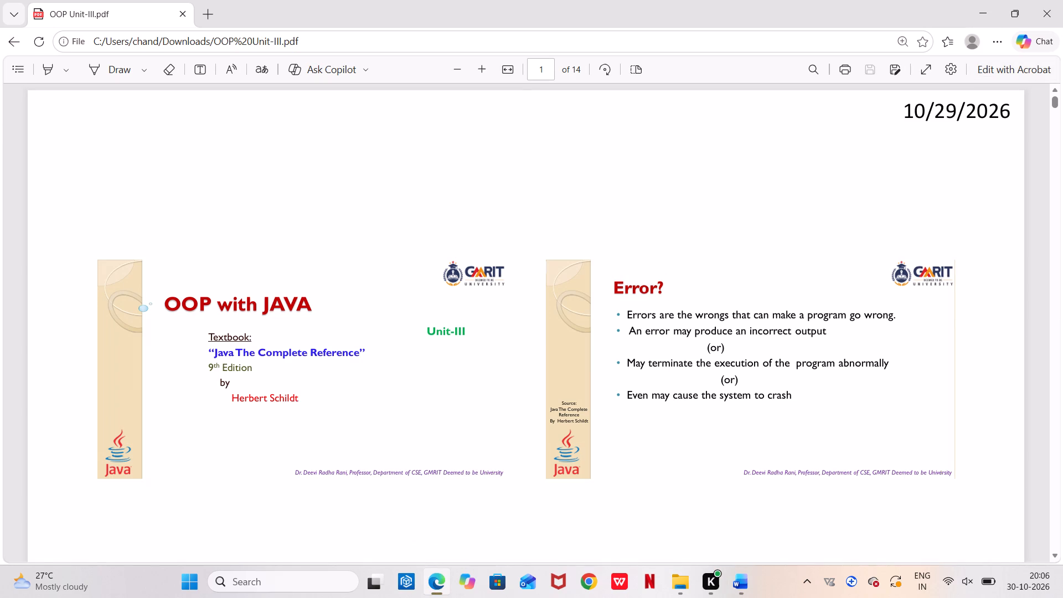
pyautogui.moveTo(615, 306); pyautogui.dragTo(795, 398)
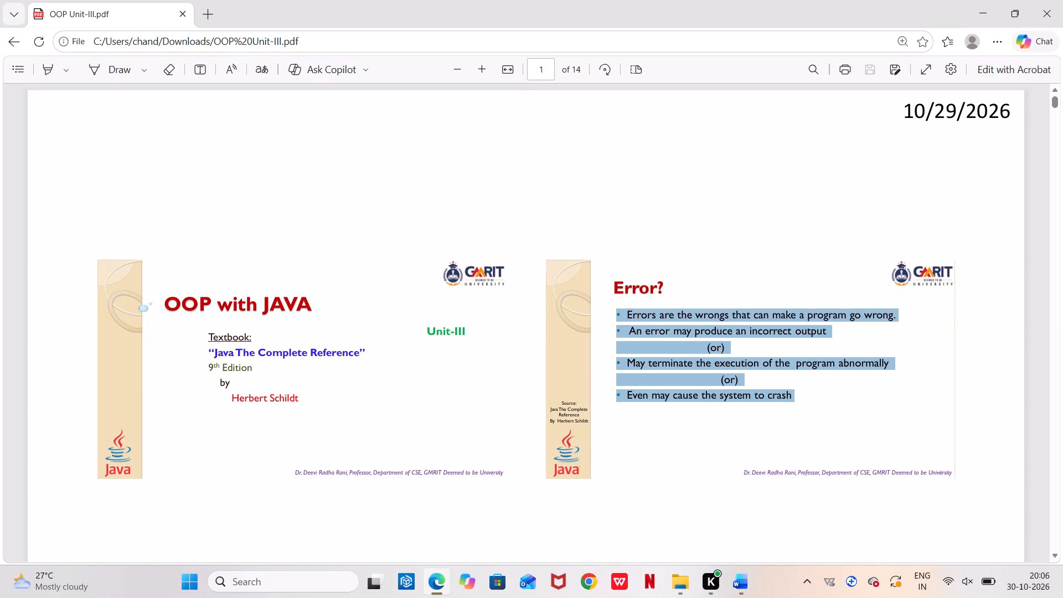
pyautogui.moveTo(795, 398); pyautogui.dragTo(797, 398)
pyautogui.hotkey('ctrl', 'c')
pyautogui.click(735, 581)
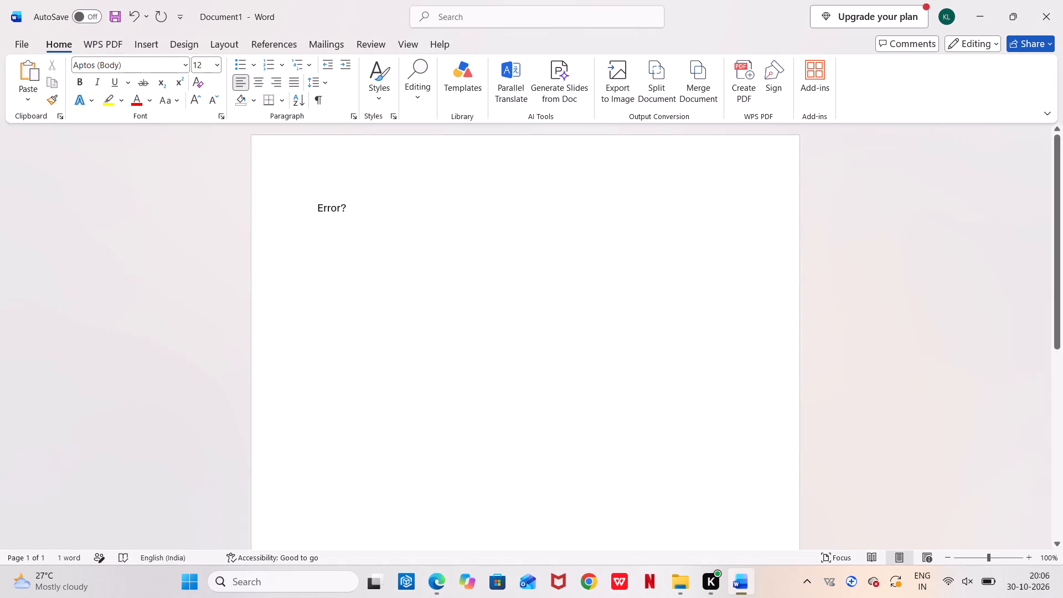
pyautogui.press('Return')
pyautogui.hotkey('ctrl', 'v')
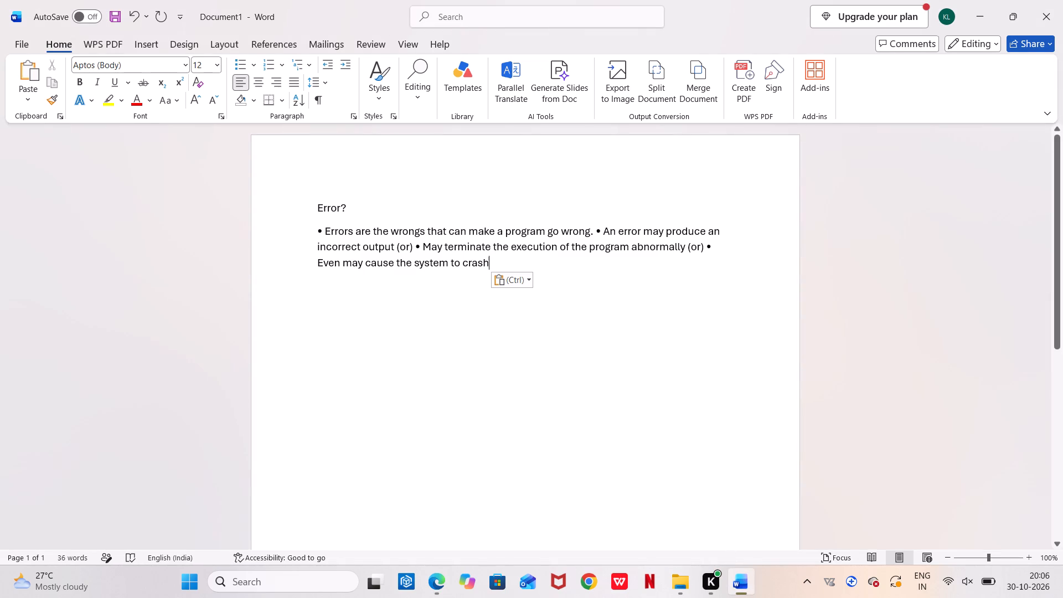
# Split the pasted paragraph so each of the four bullets has its own line, and add two new lines after the last.
pyautogui.click(594, 233)
pyautogui.press('Return')
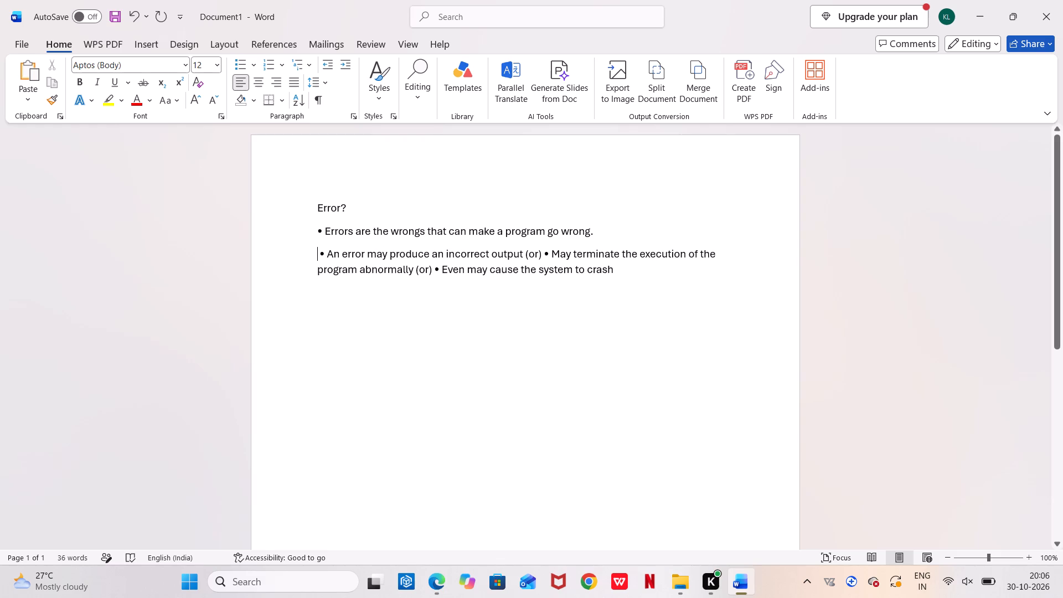
pyautogui.click(544, 253)
pyautogui.press('Return')
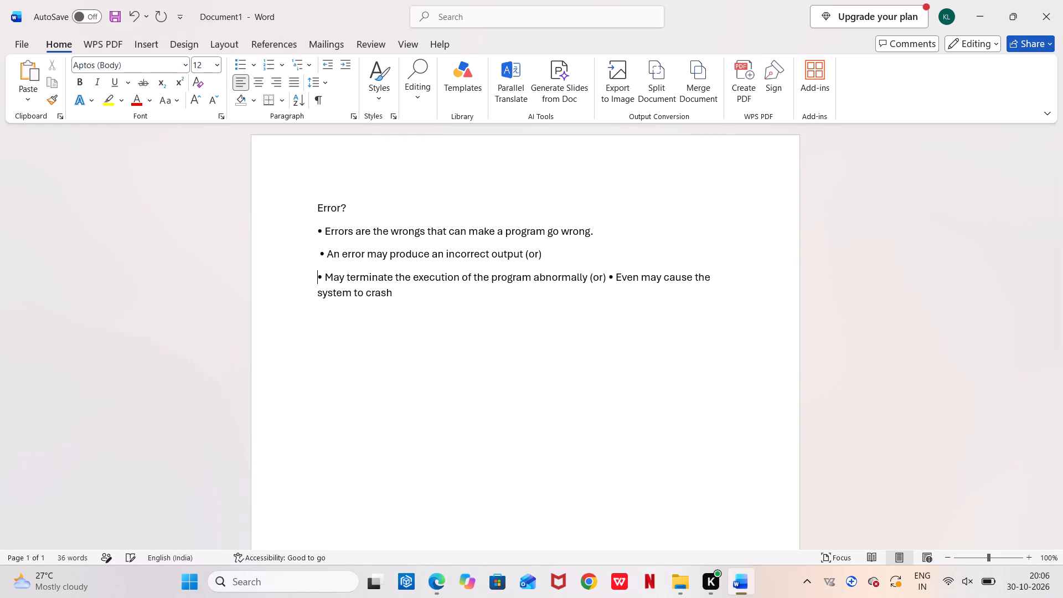
pyautogui.click(608, 278)
pyautogui.press('Return')
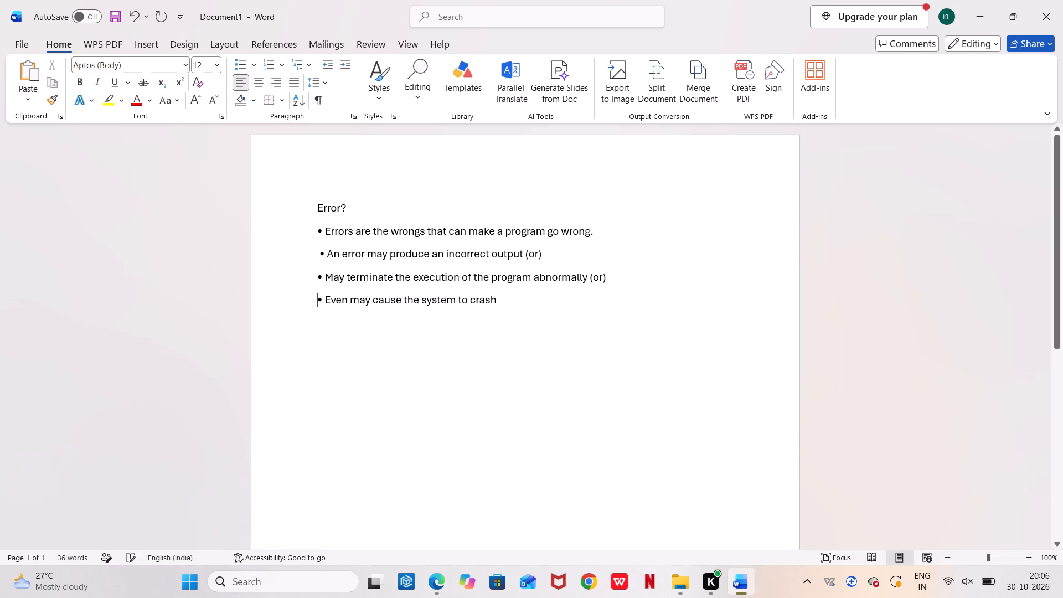
pyautogui.click(502, 310)
pyautogui.press('Return')
pyautogui.press('Return')
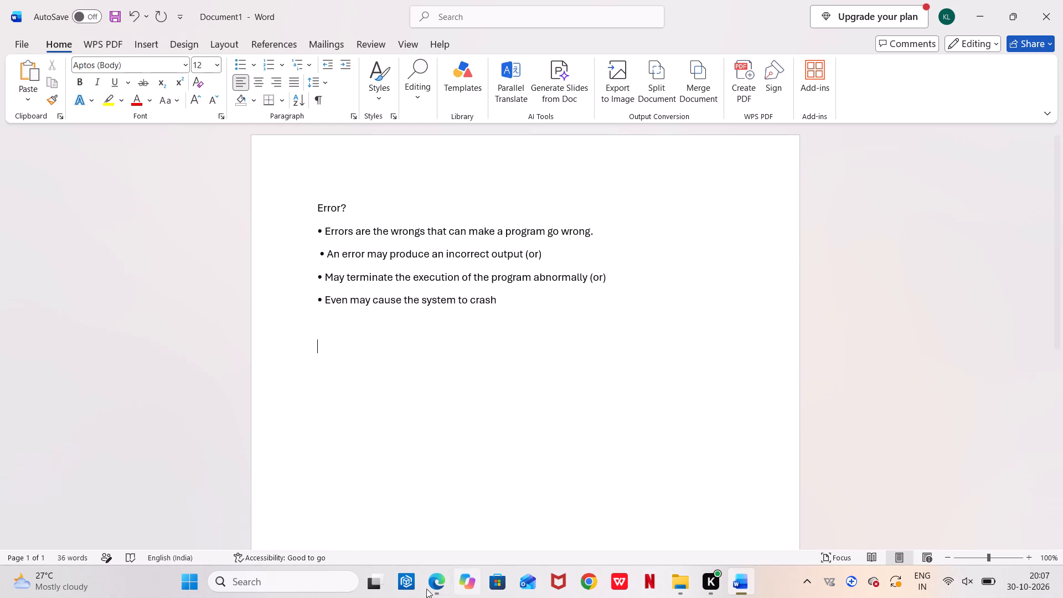
# Reorder the taskbar so that Edge sits directly beside Word.
pyautogui.moveTo(430, 580); pyautogui.dragTo(649, 584)
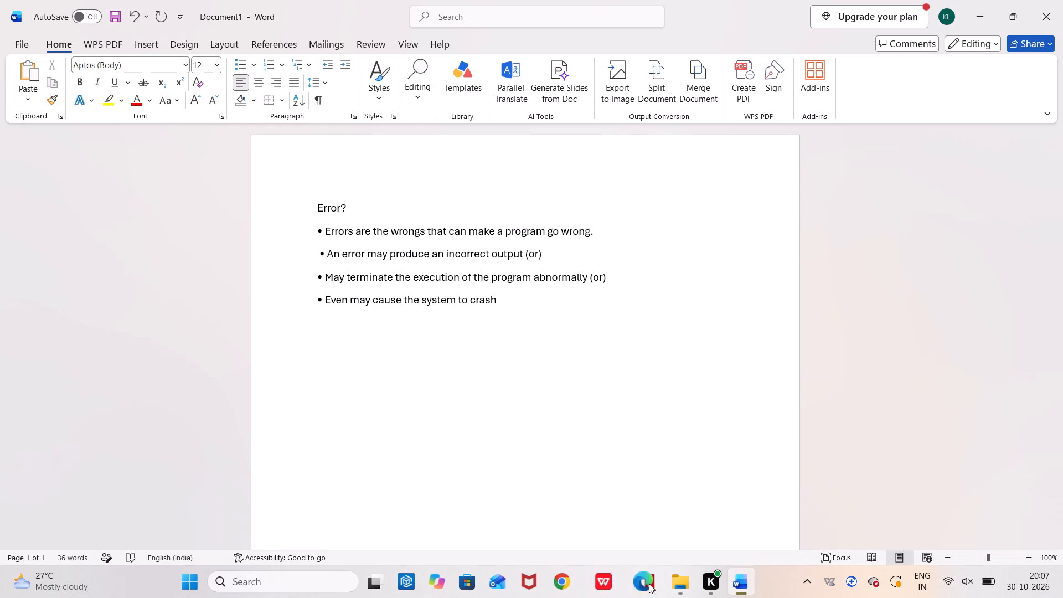
pyautogui.moveTo(649, 584); pyautogui.dragTo(703, 597)
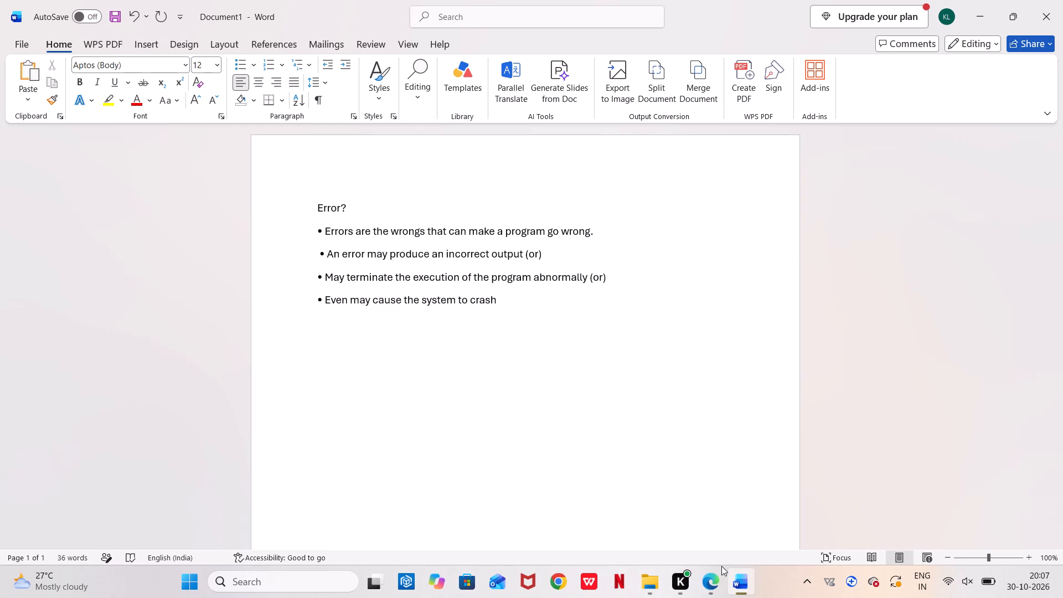
# Copy the heading and two-item list of the PDF's "Type of Errors" slide and paste them in Word directly below the last bullet.
pyautogui.click(746, 579)
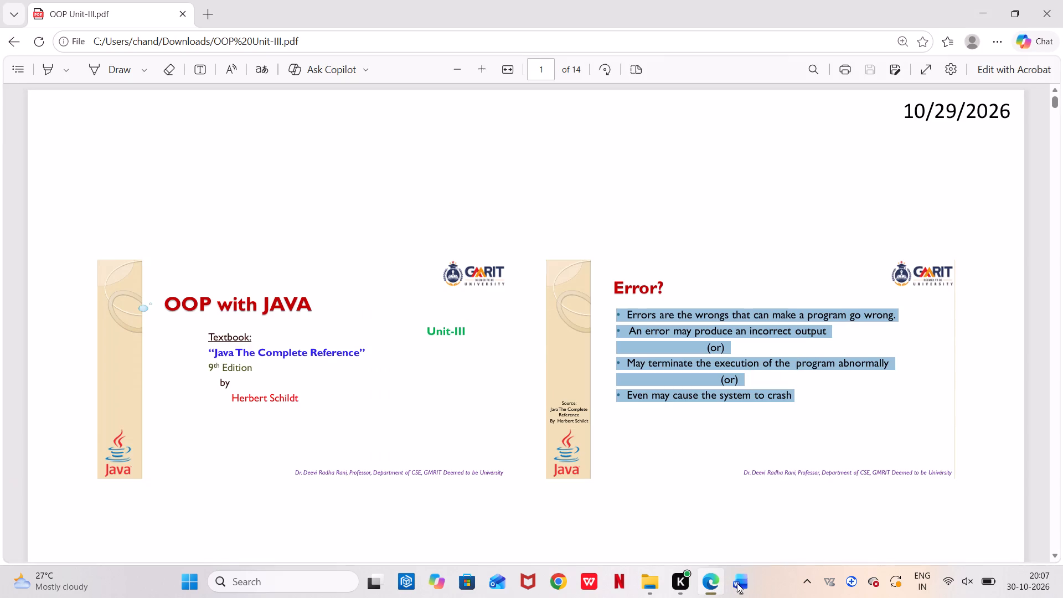
pyautogui.scroll(-1, 598, 323)
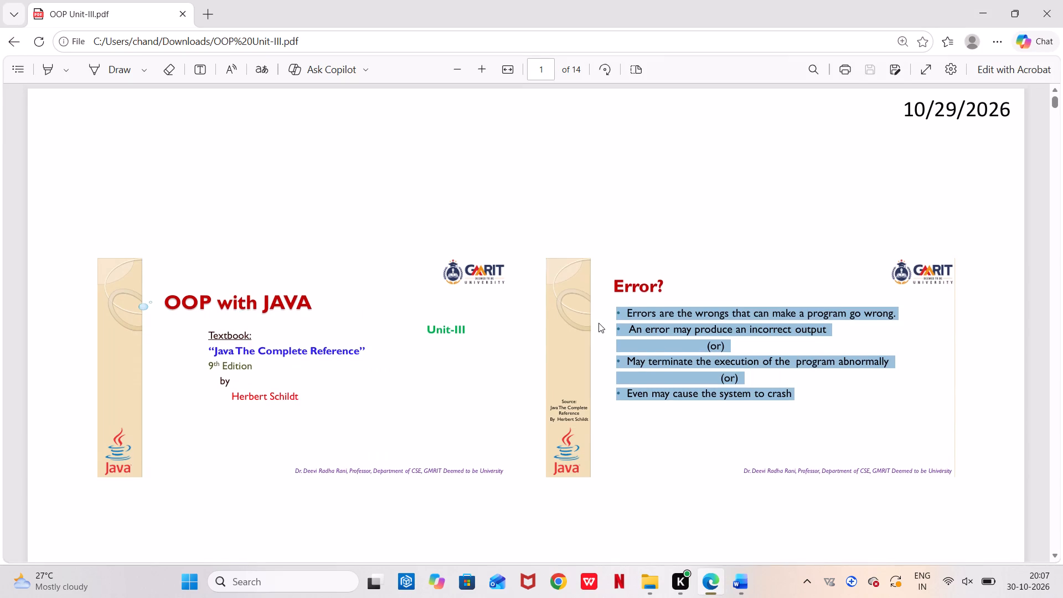
pyautogui.scroll(-3, 598, 323)
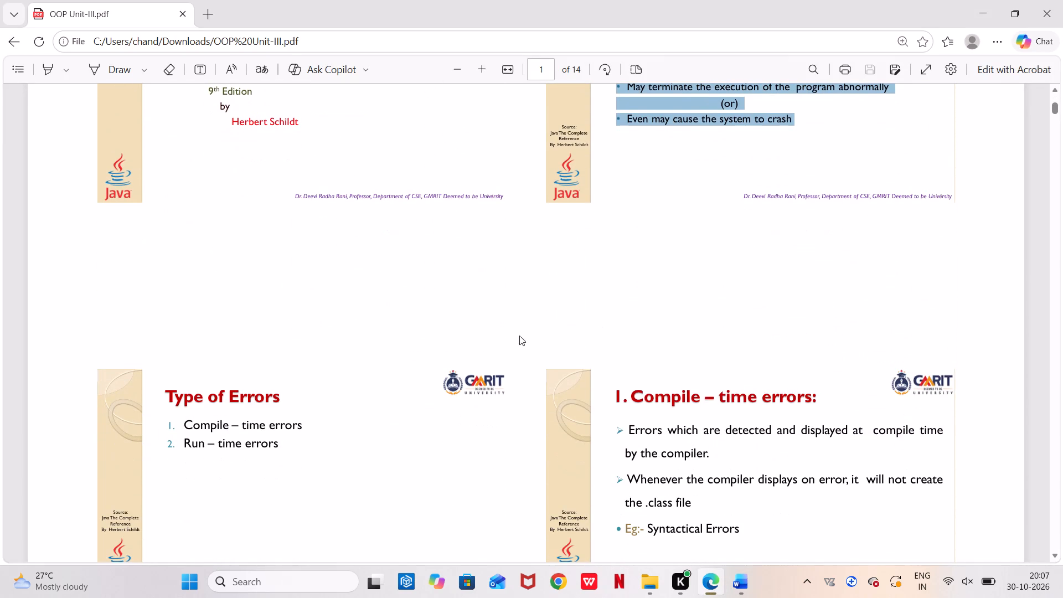
pyautogui.click(293, 472)
pyautogui.moveTo(166, 393); pyautogui.dragTo(172, 393)
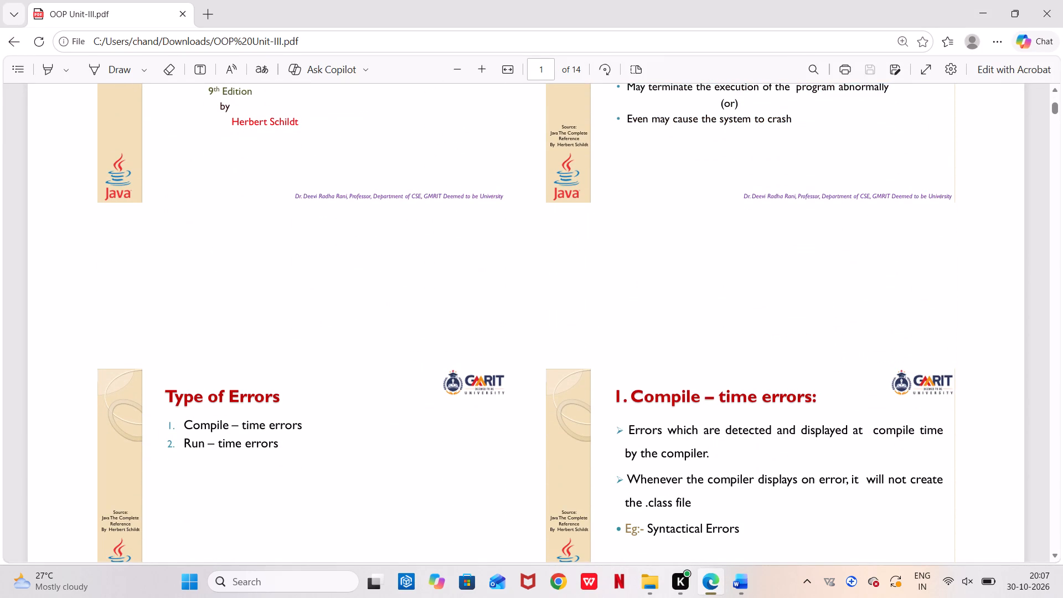
pyautogui.moveTo(172, 393); pyautogui.dragTo(295, 456)
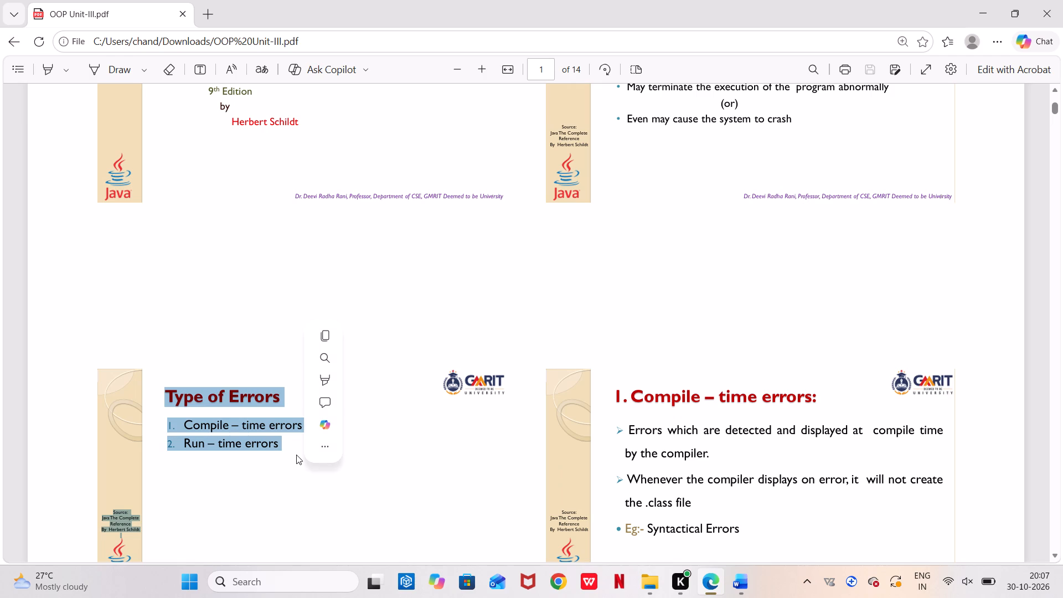
pyautogui.hotkey('ctrl', 'c')
pyautogui.click(731, 579)
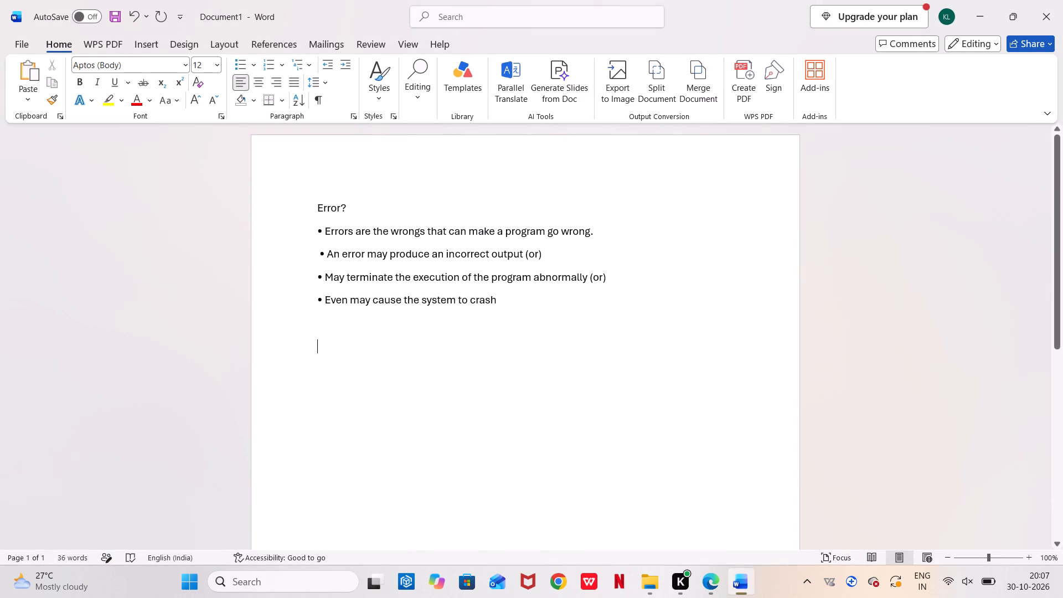
pyautogui.press('Up')
pyautogui.hotkey('ctrl', 'v')
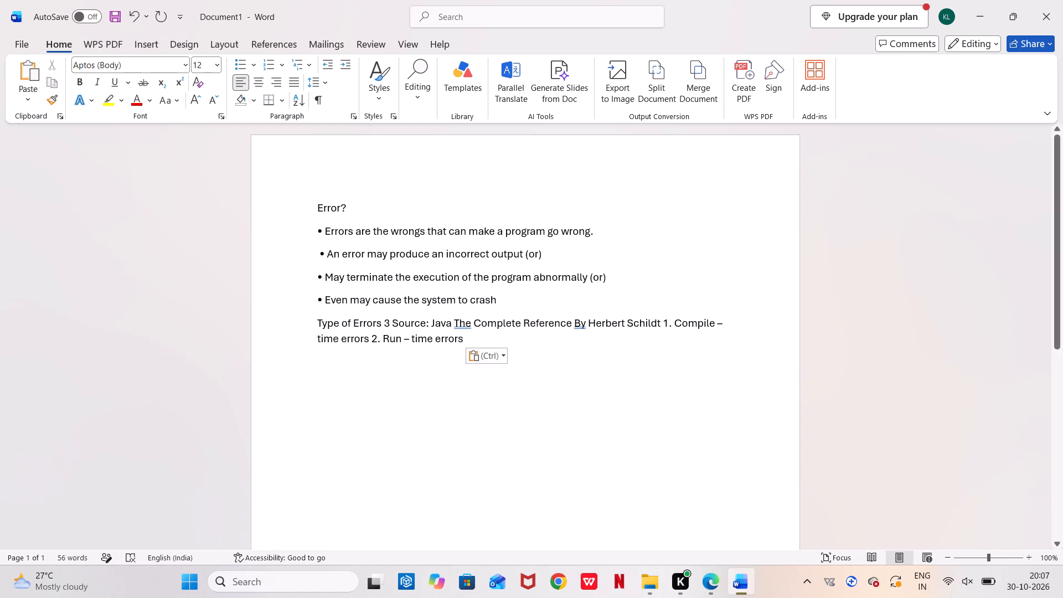
# Delete the stray source reference after "Type of Errors", from "3 Source:" through the book author's name.
pyautogui.moveTo(662, 325); pyautogui.dragTo(429, 326)
pyautogui.click(401, 378)
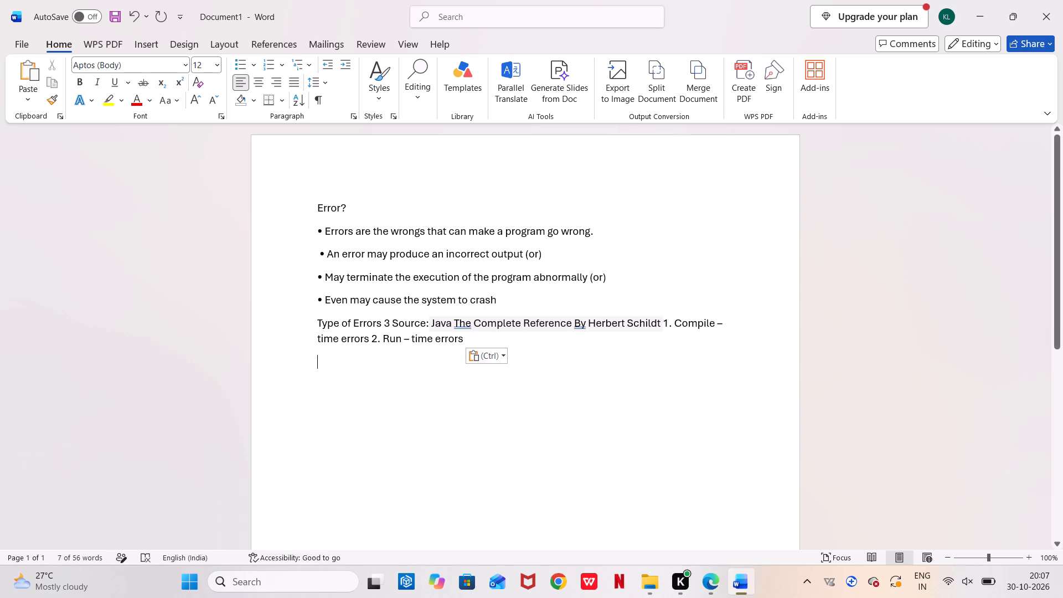
pyautogui.moveTo(385, 322); pyautogui.dragTo(593, 329)
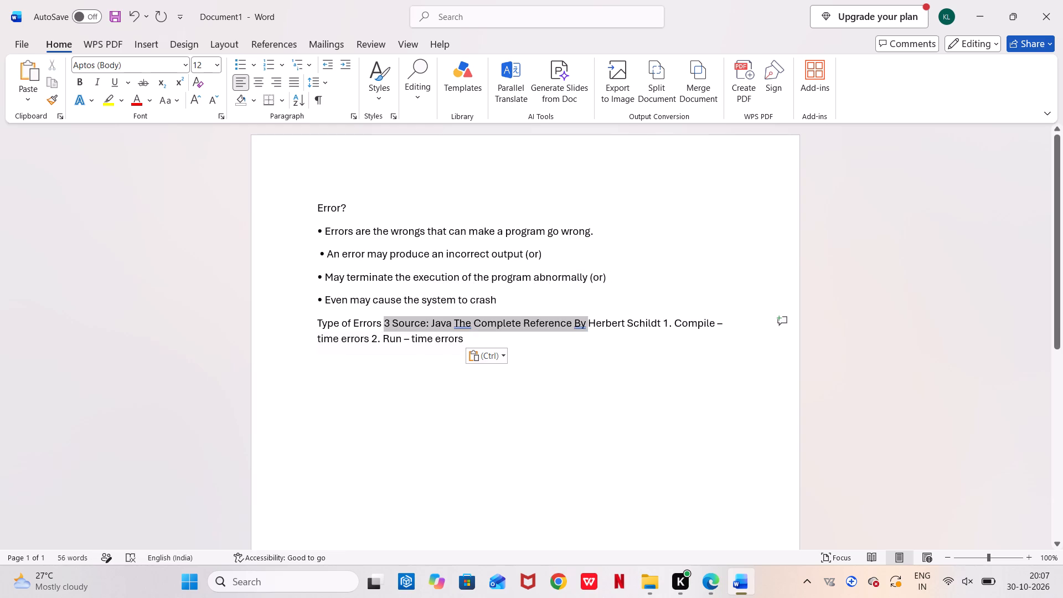
pyautogui.moveTo(593, 329); pyautogui.dragTo(651, 324)
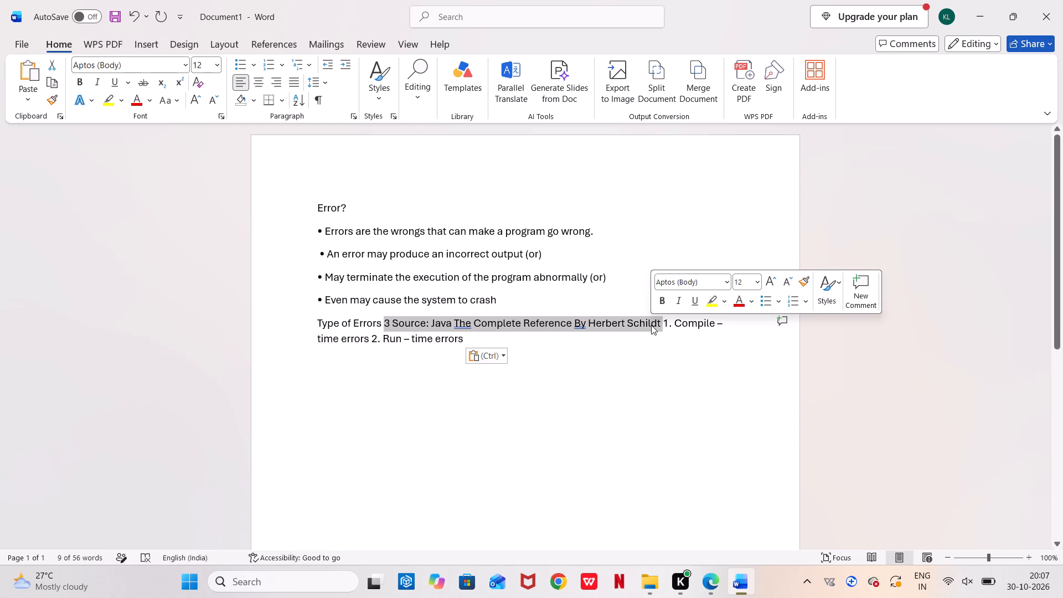
pyautogui.press('BackSpace')
# Put "1. Compile – time errors" and "2. Run – time errors" on separate lines below the "Type of Errors" heading.
pyautogui.press('Return')
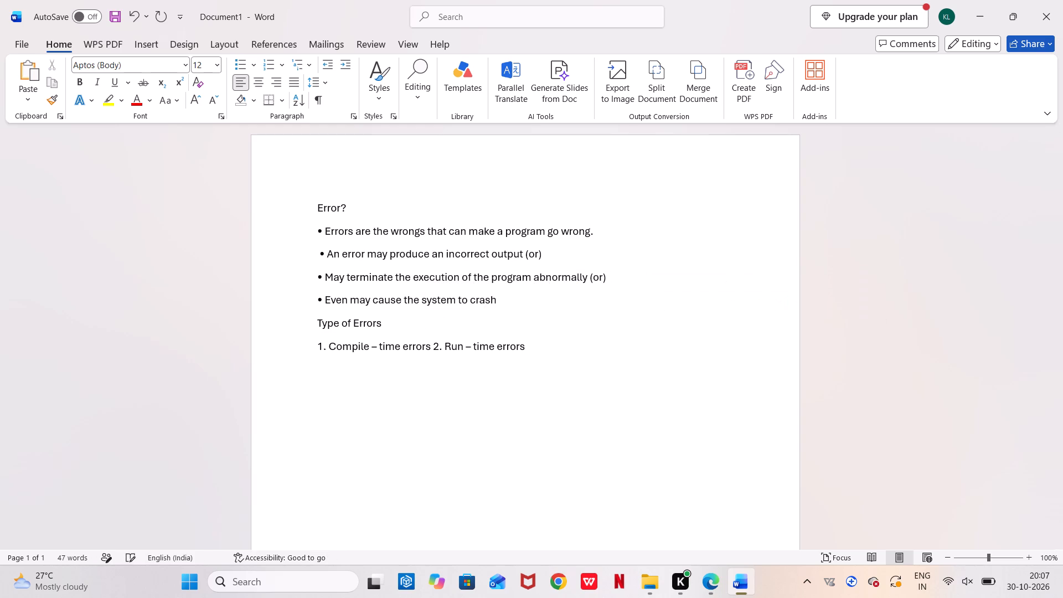
pyautogui.click(431, 345)
pyautogui.press('Return')
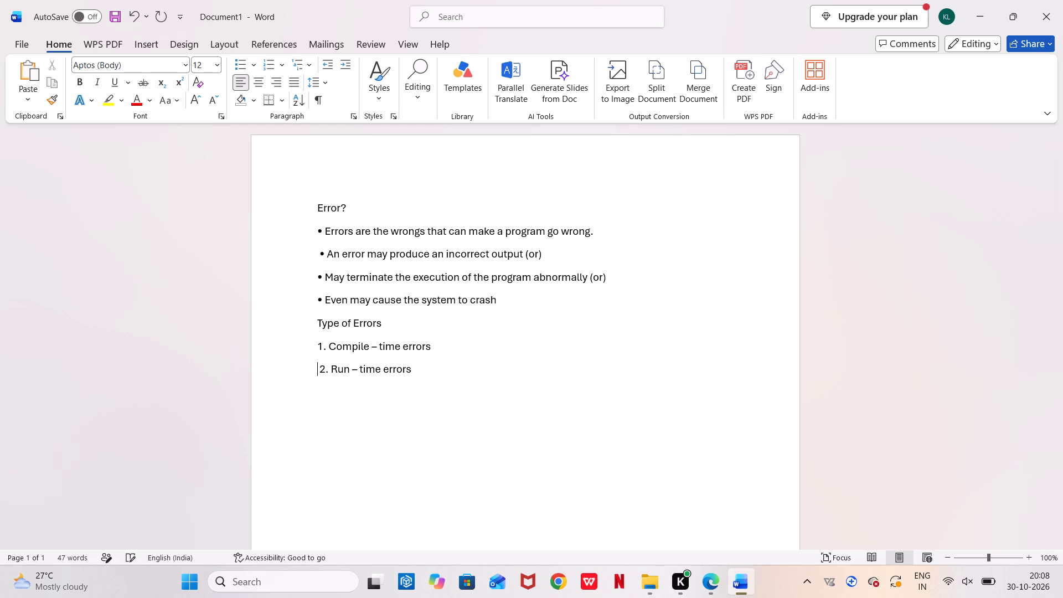
# Make the heading "Type of Errors" bold.
pyautogui.moveTo(401, 323); pyautogui.dragTo(328, 321)
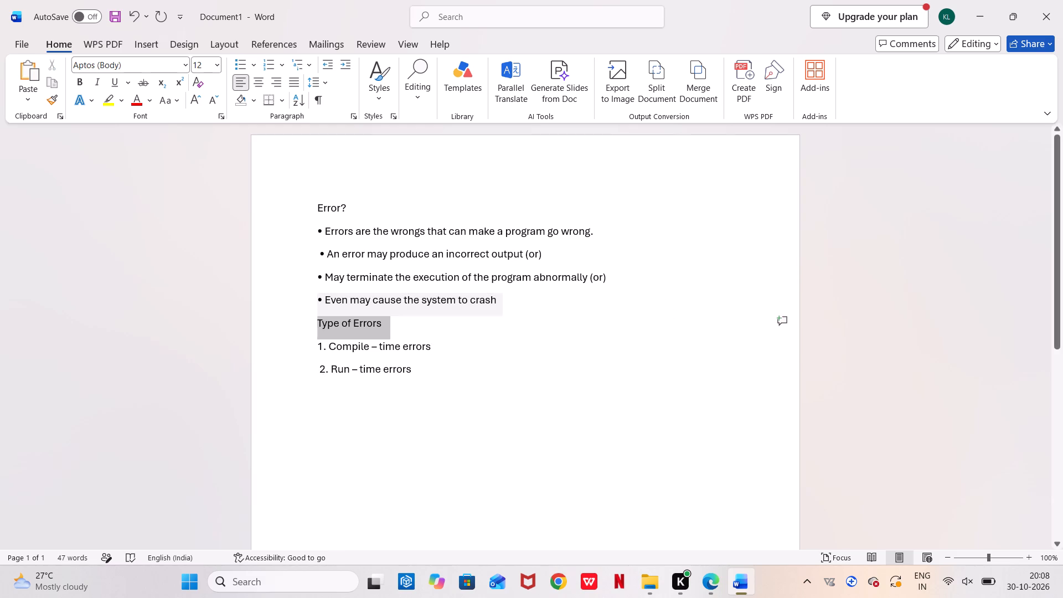
pyautogui.moveTo(328, 321); pyautogui.dragTo(317, 324)
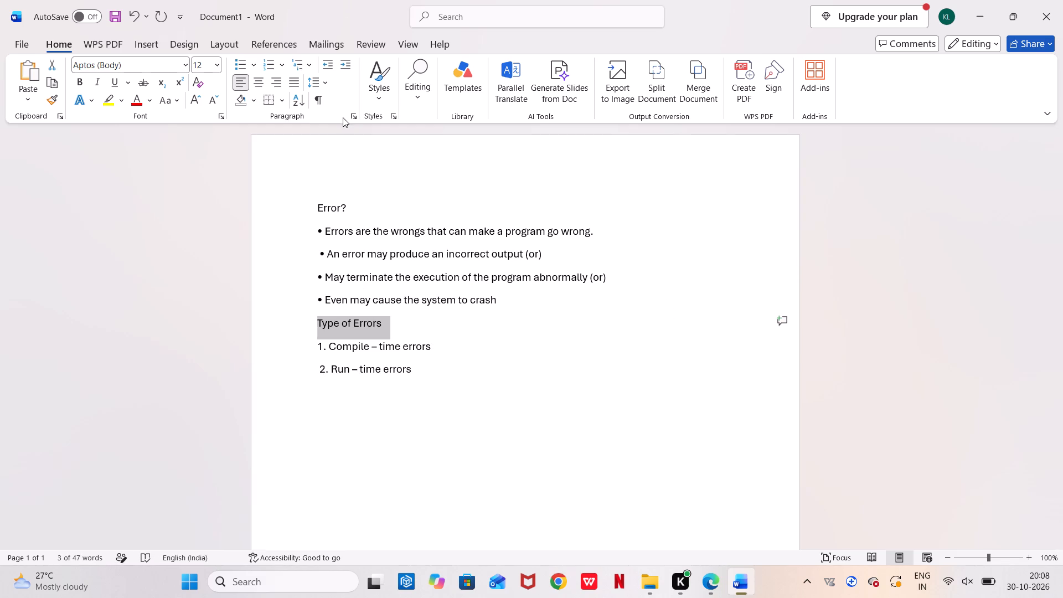
pyautogui.click(83, 76)
# Make the "Error?" heading bold with a red font colour.
pyautogui.moveTo(379, 202); pyautogui.dragTo(320, 199)
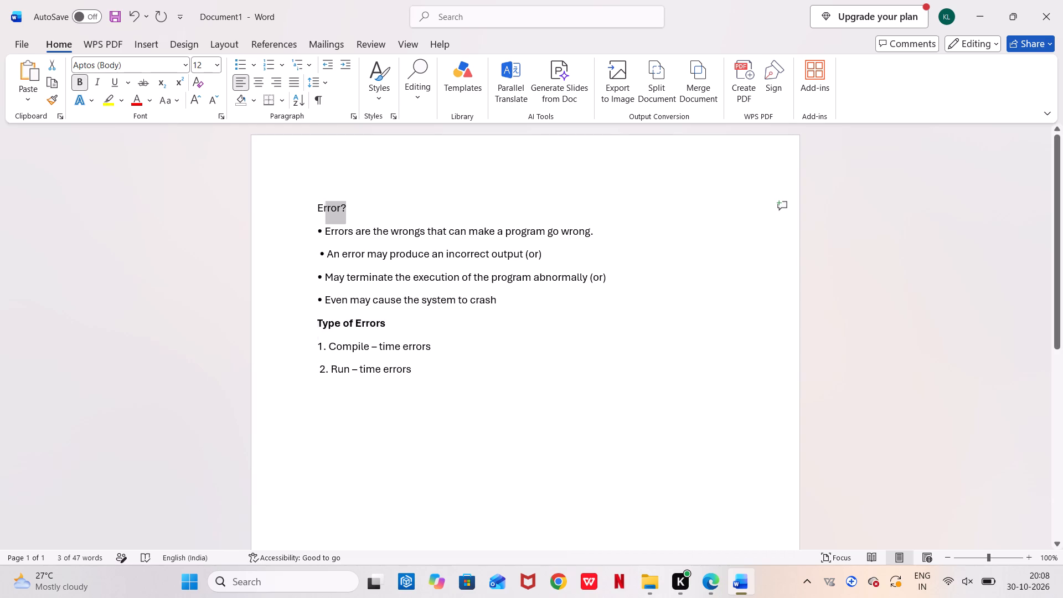
pyautogui.moveTo(320, 199); pyautogui.dragTo(295, 199)
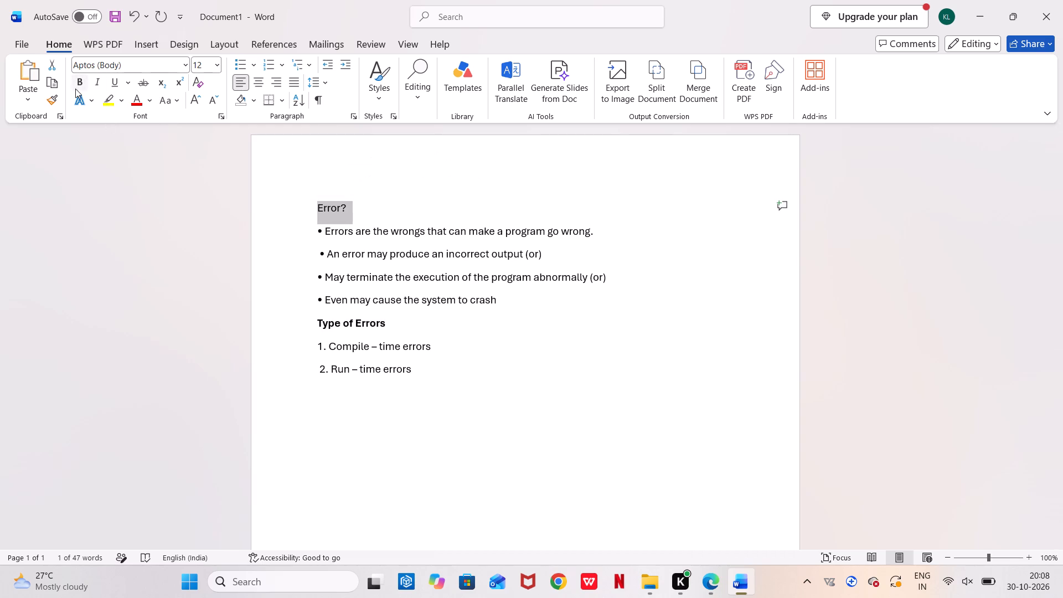
pyautogui.click(78, 84)
pyautogui.click(140, 104)
# Set the font colour of the "Type of Errors" heading to red.
pyautogui.moveTo(396, 319); pyautogui.dragTo(287, 309)
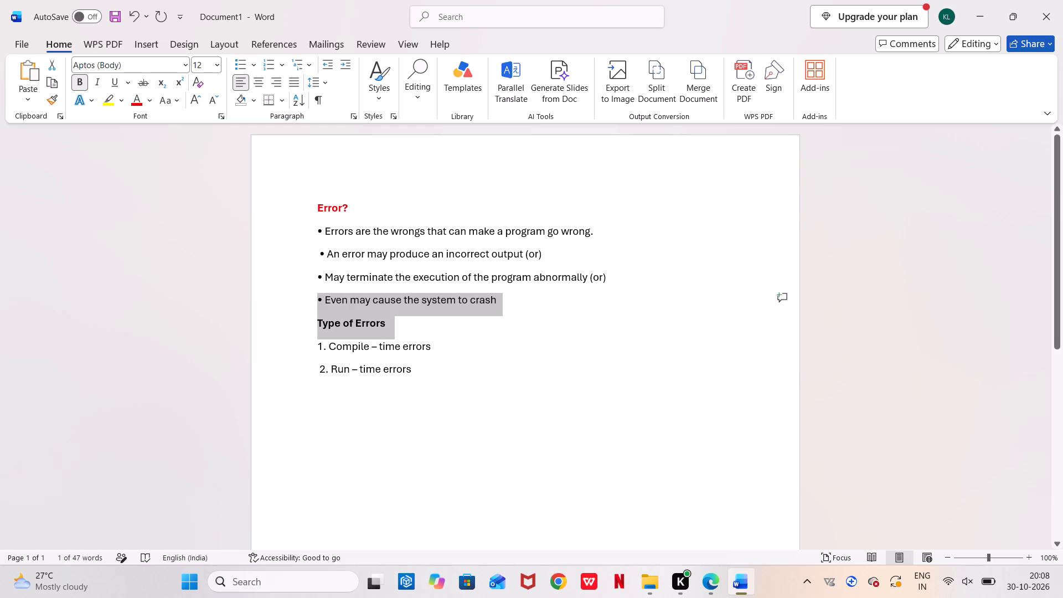
pyautogui.moveTo(287, 309); pyautogui.dragTo(314, 326)
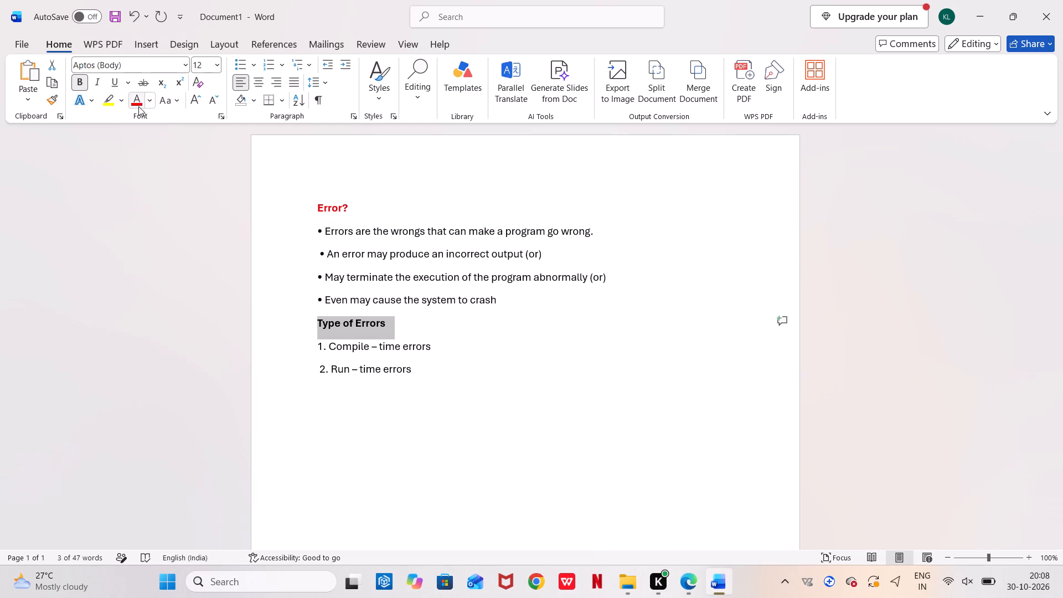
pyautogui.click(138, 106)
pyautogui.click(424, 360)
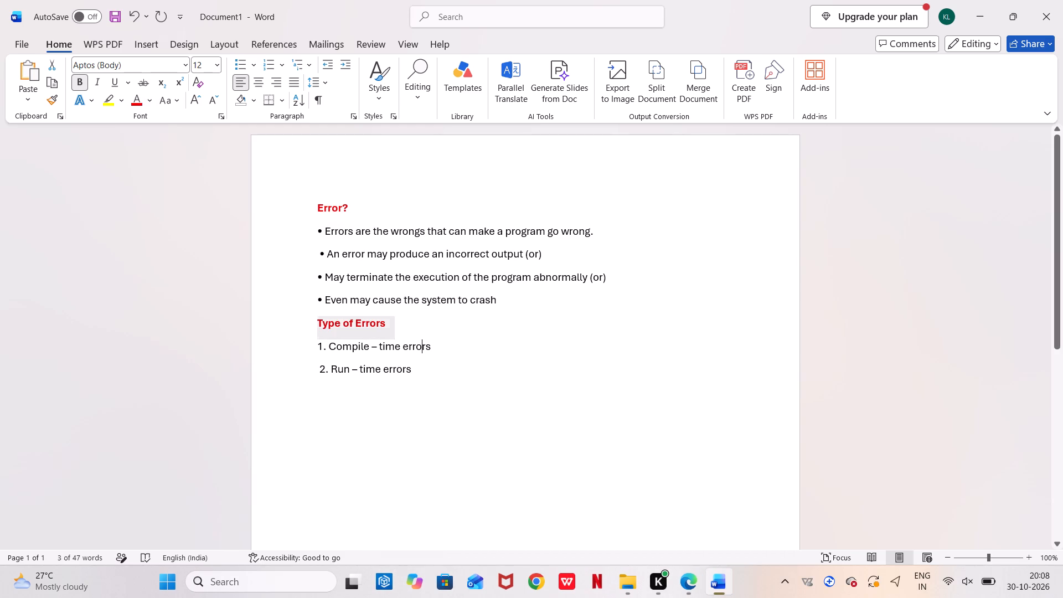
pyautogui.click(414, 426)
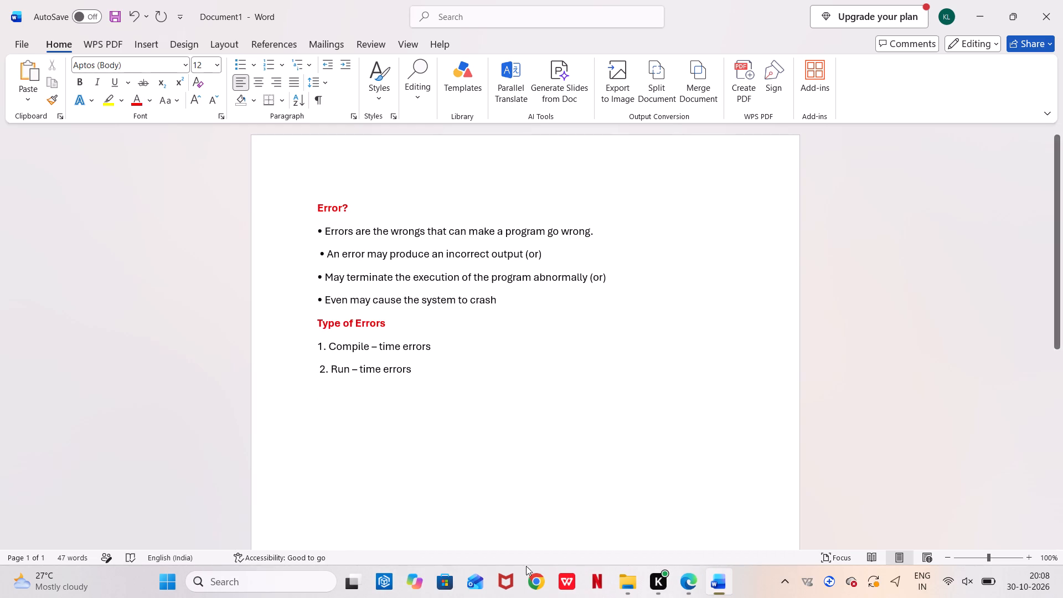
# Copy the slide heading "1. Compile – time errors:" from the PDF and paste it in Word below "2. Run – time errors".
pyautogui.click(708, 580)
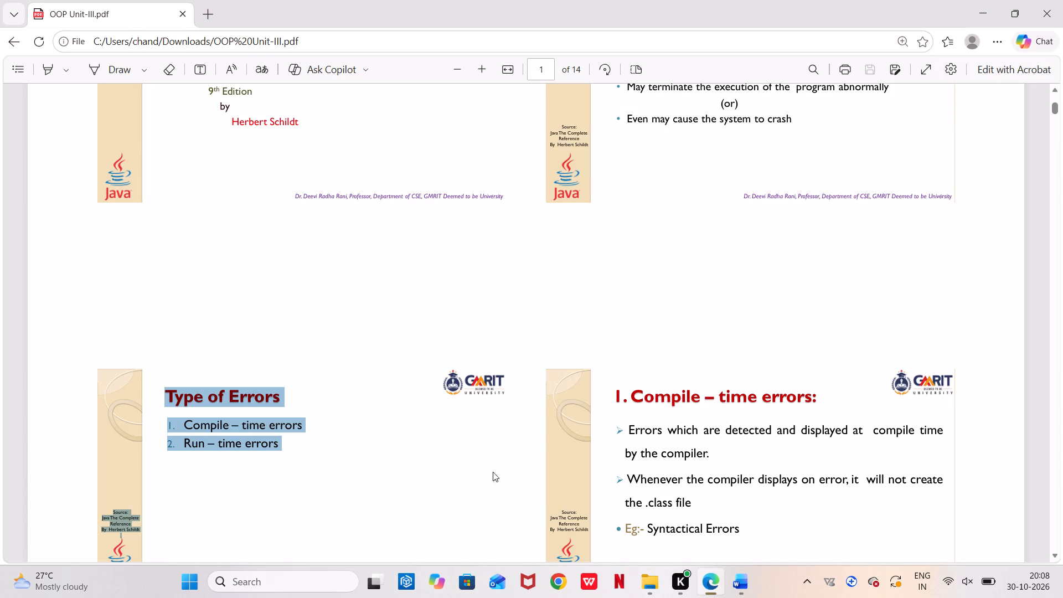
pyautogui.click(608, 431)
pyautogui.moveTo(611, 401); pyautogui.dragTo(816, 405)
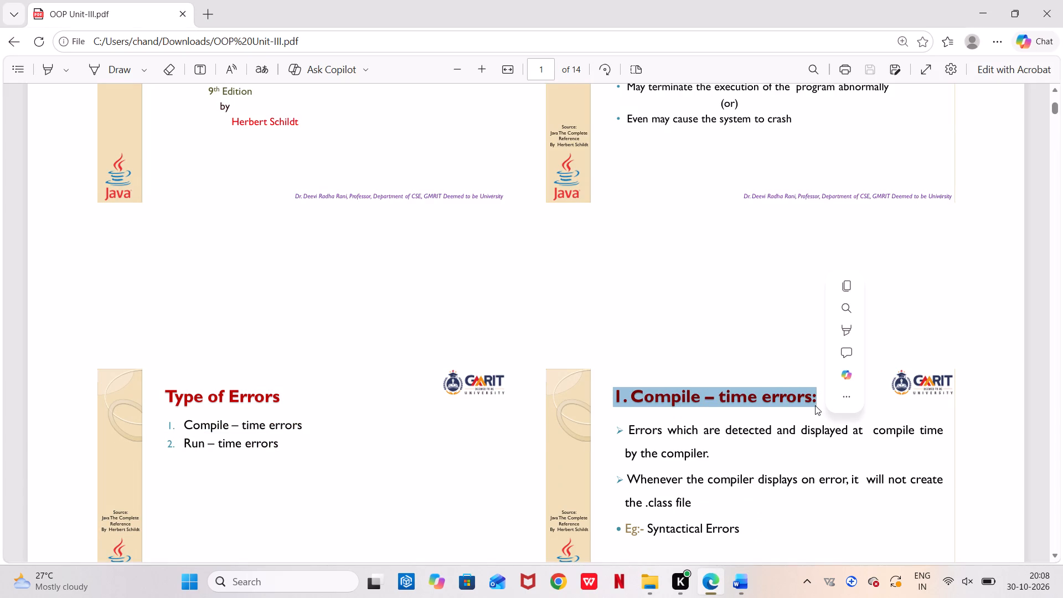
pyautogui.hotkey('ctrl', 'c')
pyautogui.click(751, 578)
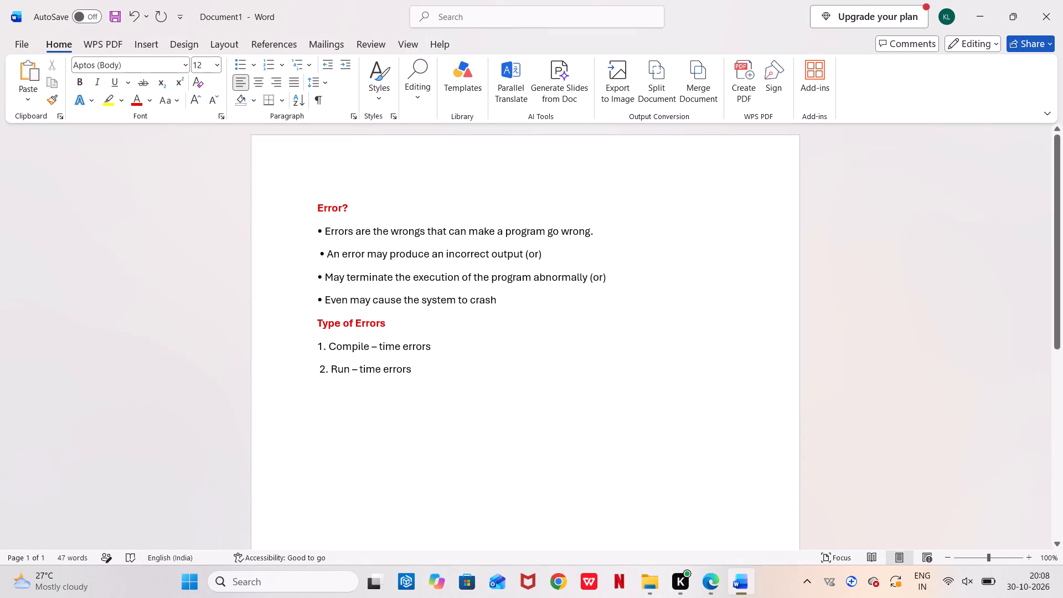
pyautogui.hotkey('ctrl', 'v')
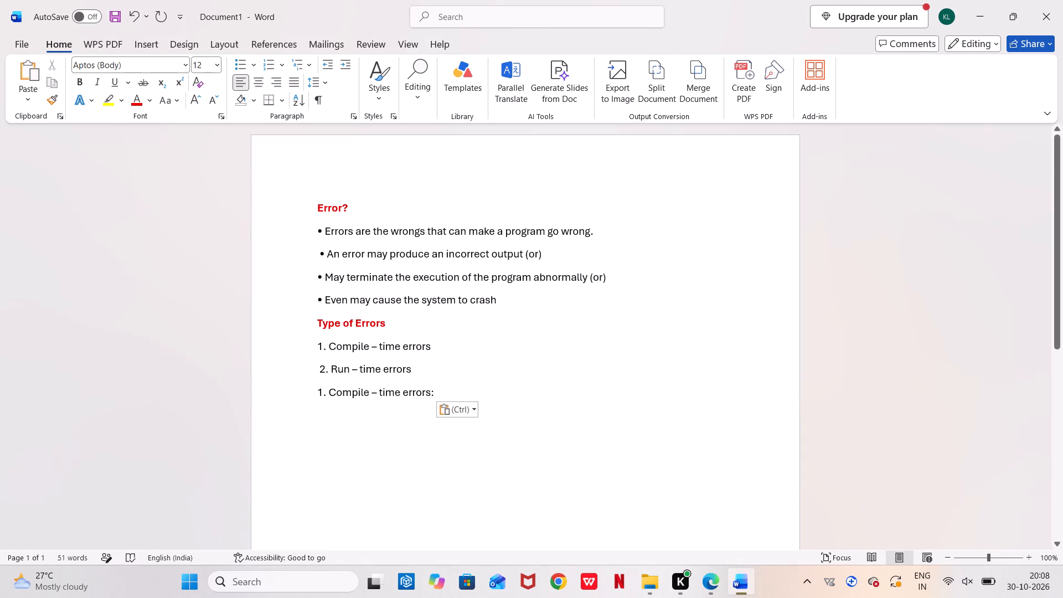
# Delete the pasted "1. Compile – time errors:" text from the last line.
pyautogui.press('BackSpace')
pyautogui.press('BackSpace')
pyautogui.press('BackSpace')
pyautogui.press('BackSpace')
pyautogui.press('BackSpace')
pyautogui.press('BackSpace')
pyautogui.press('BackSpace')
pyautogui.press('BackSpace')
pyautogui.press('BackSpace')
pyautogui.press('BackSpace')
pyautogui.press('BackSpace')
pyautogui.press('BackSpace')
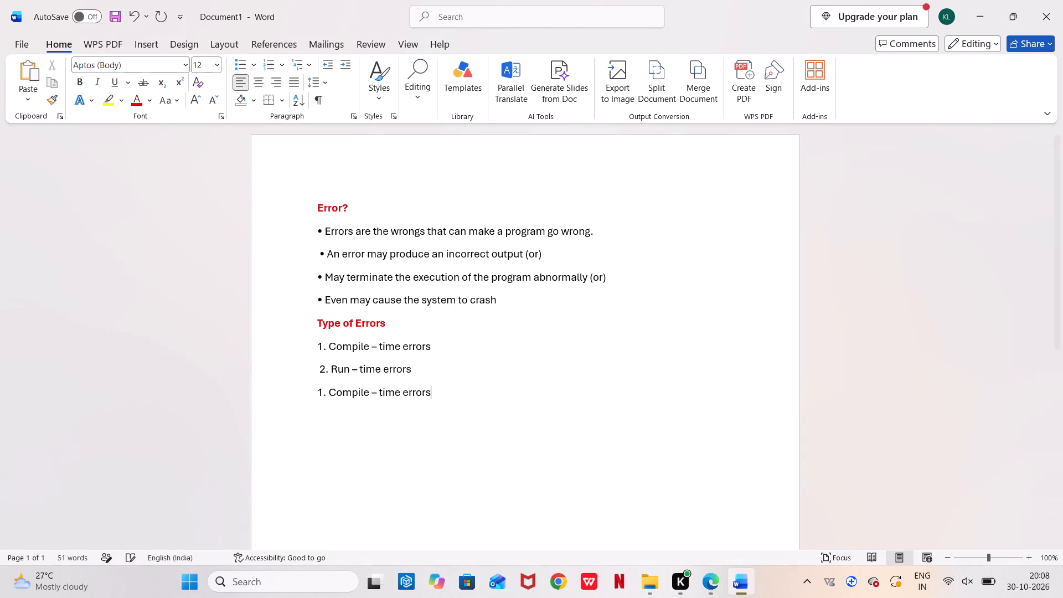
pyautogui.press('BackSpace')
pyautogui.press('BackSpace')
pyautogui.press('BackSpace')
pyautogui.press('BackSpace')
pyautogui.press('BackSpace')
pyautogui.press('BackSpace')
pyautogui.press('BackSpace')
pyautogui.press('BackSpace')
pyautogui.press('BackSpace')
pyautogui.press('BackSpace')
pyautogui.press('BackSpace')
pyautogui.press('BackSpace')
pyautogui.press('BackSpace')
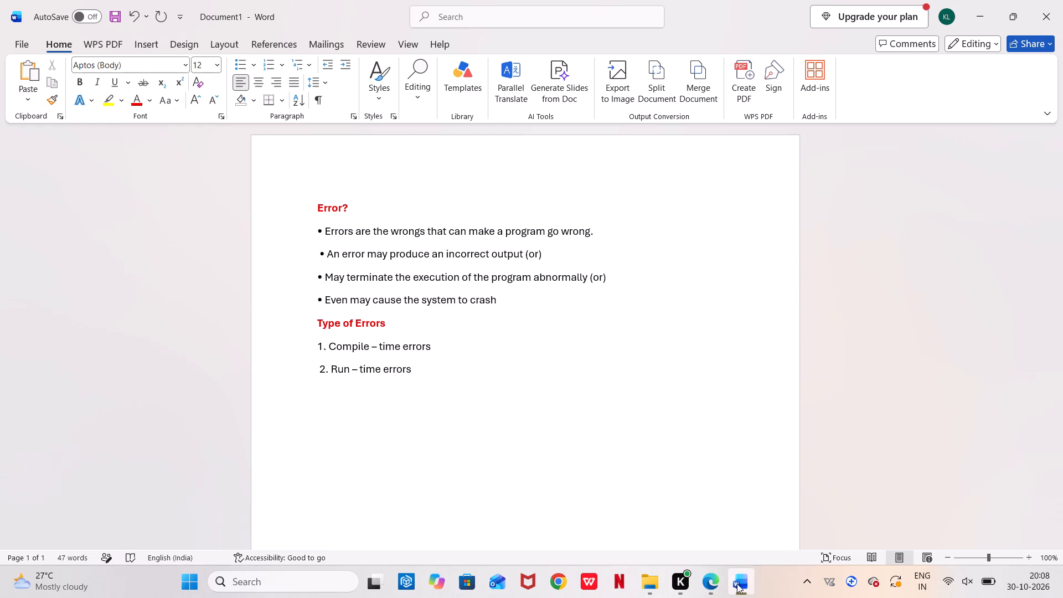
# Copy the "1. Compile – time errors:" heading from the PDF again and paste it in Word below "2. Run – time errors".
pyautogui.click(714, 581)
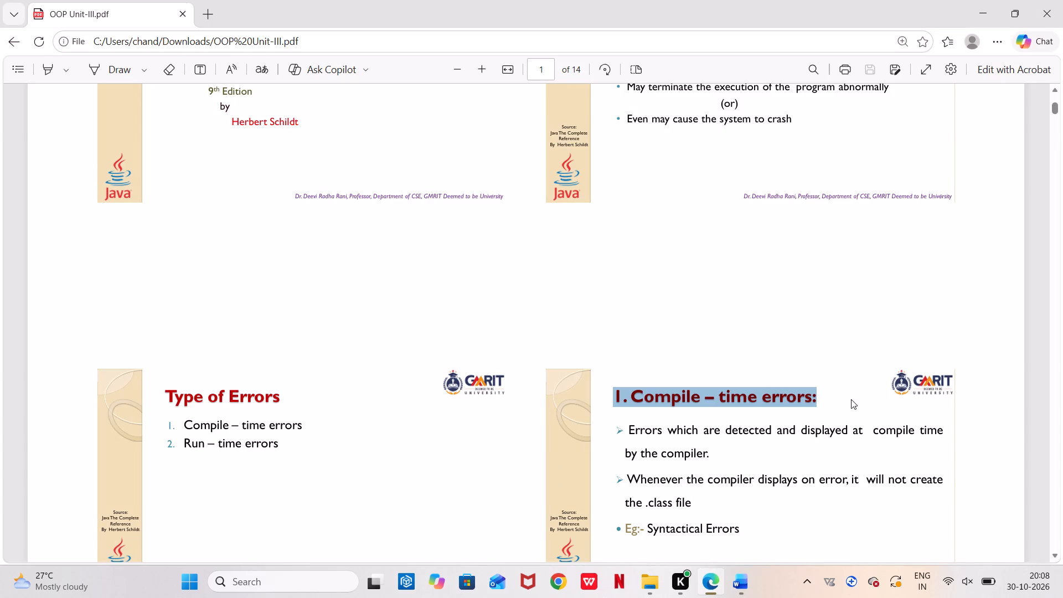
pyautogui.moveTo(831, 401); pyautogui.dragTo(609, 404)
pyautogui.click(865, 403)
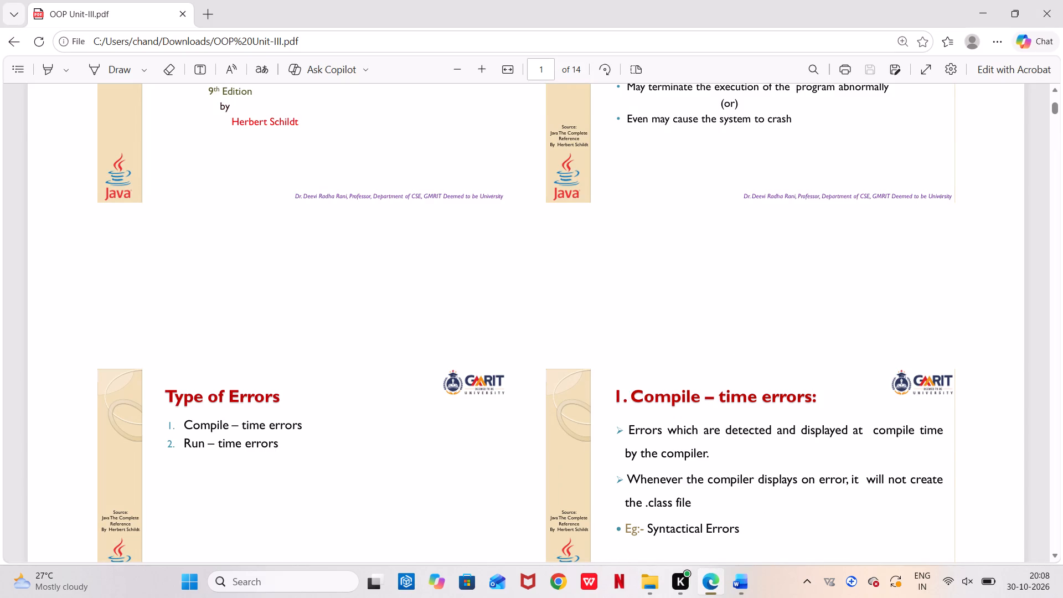
pyautogui.moveTo(824, 404); pyautogui.dragTo(559, 375)
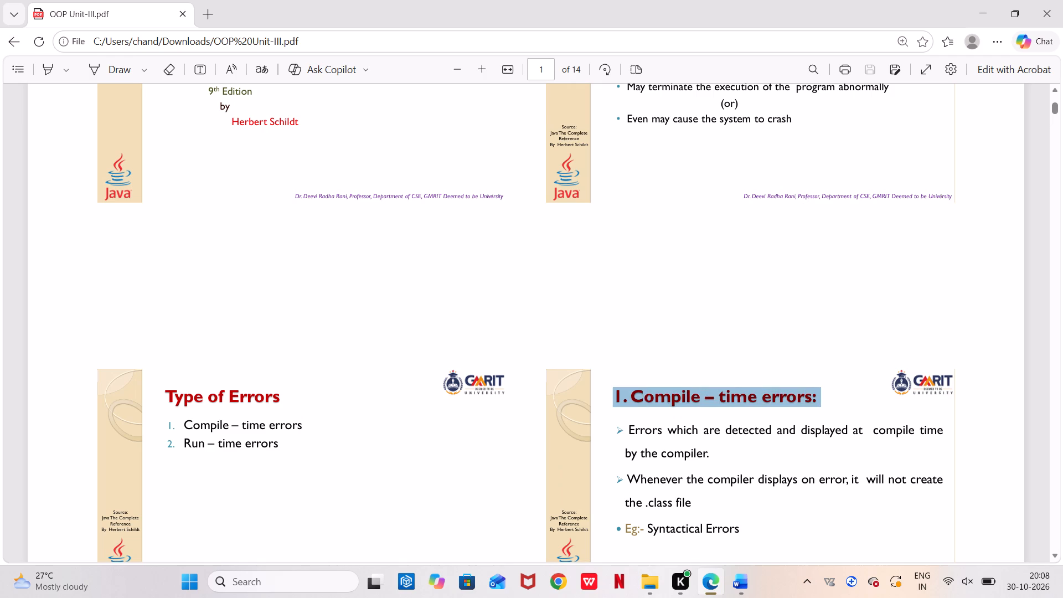
pyautogui.moveTo(559, 375); pyautogui.dragTo(557, 375)
pyautogui.hotkey('ctrl', 'c')
pyautogui.click(746, 581)
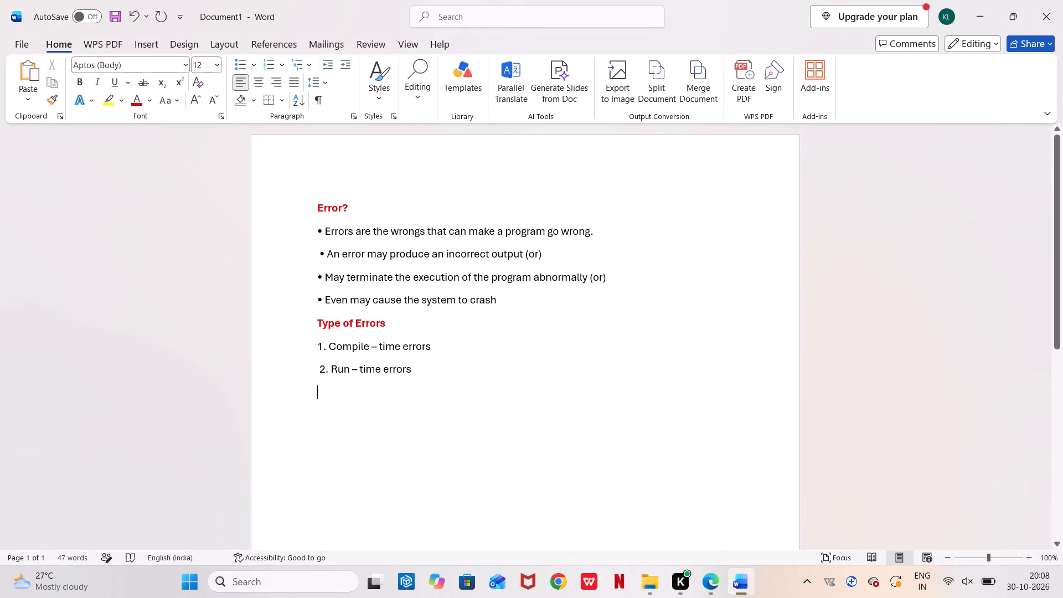
pyautogui.hotkey('ctrl', 'v')
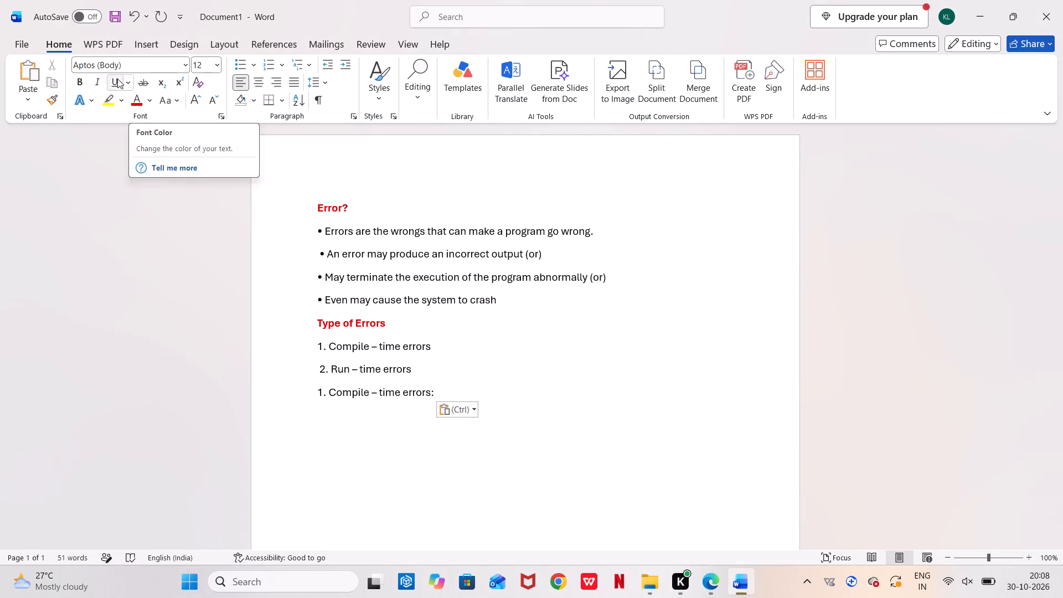
# Make the pasted "1. Compile – time errors:" heading bold with a red font colour.
pyautogui.moveTo(448, 395); pyautogui.dragTo(446, 395)
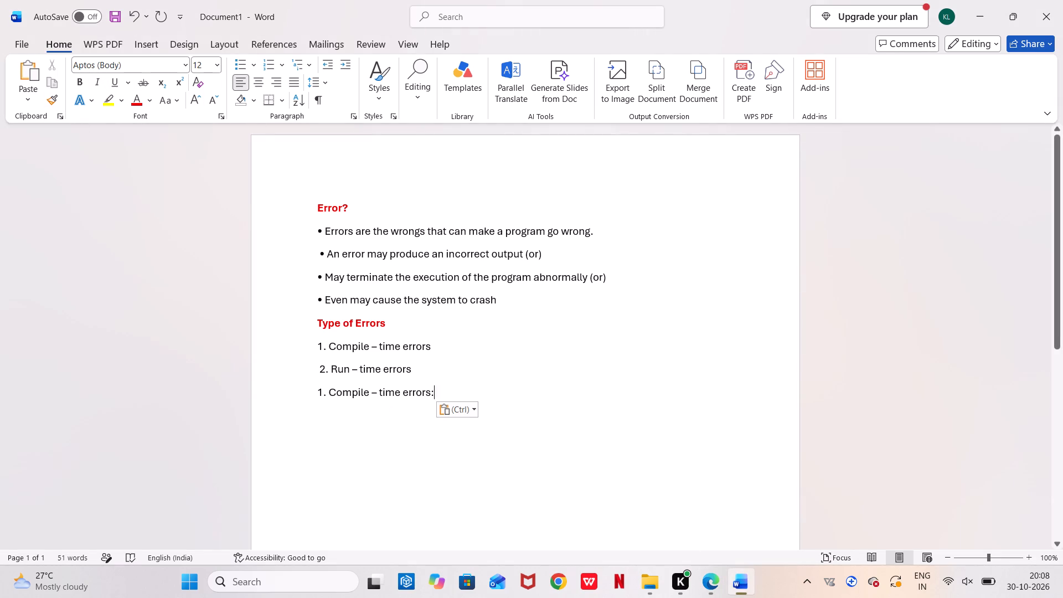
pyautogui.moveTo(446, 395); pyautogui.dragTo(314, 394)
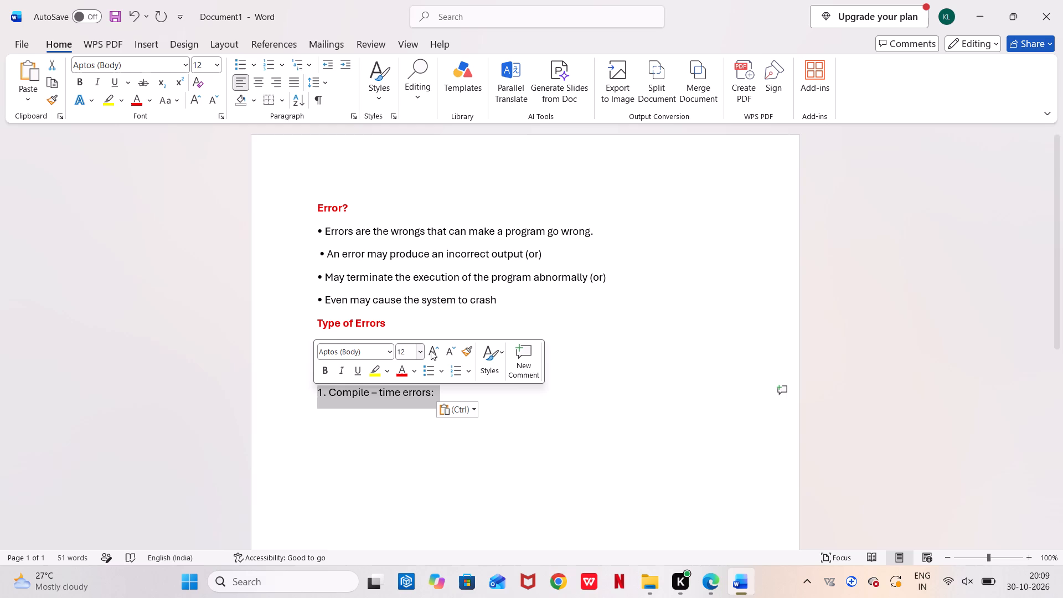
pyautogui.click(328, 367)
pyautogui.click(401, 379)
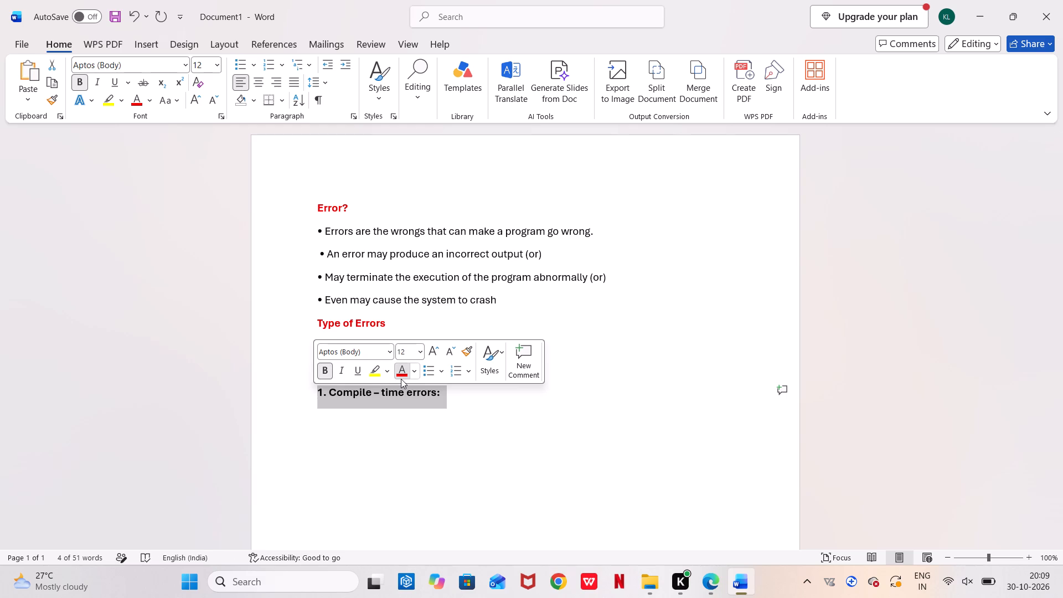
pyautogui.click(457, 437)
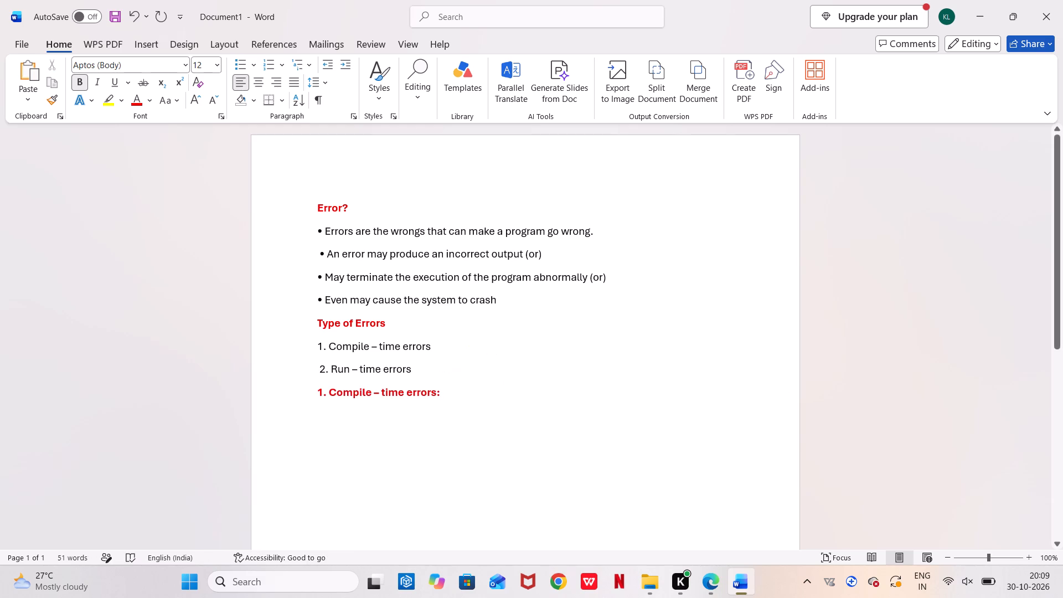
# Copy the PDF slide's body text from "Errors which are detected" through "Syntactical Errors" and paste it in Word on a new line below the compile-time heading.
pyautogui.press('Return')
pyautogui.click(737, 584)
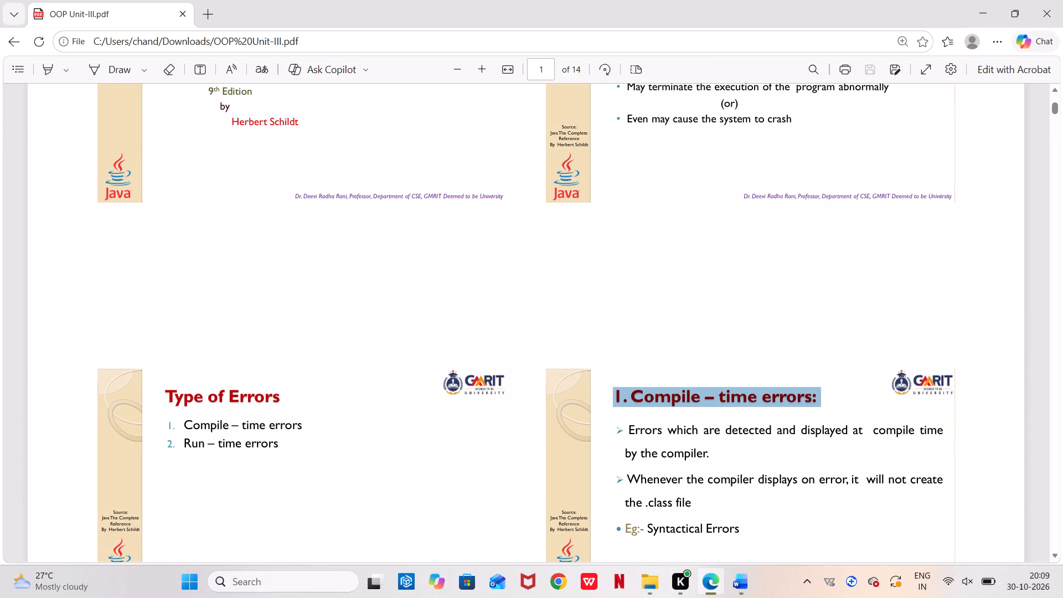
pyautogui.moveTo(607, 422); pyautogui.dragTo(755, 548)
pyautogui.hotkey('ctrl', 'c')
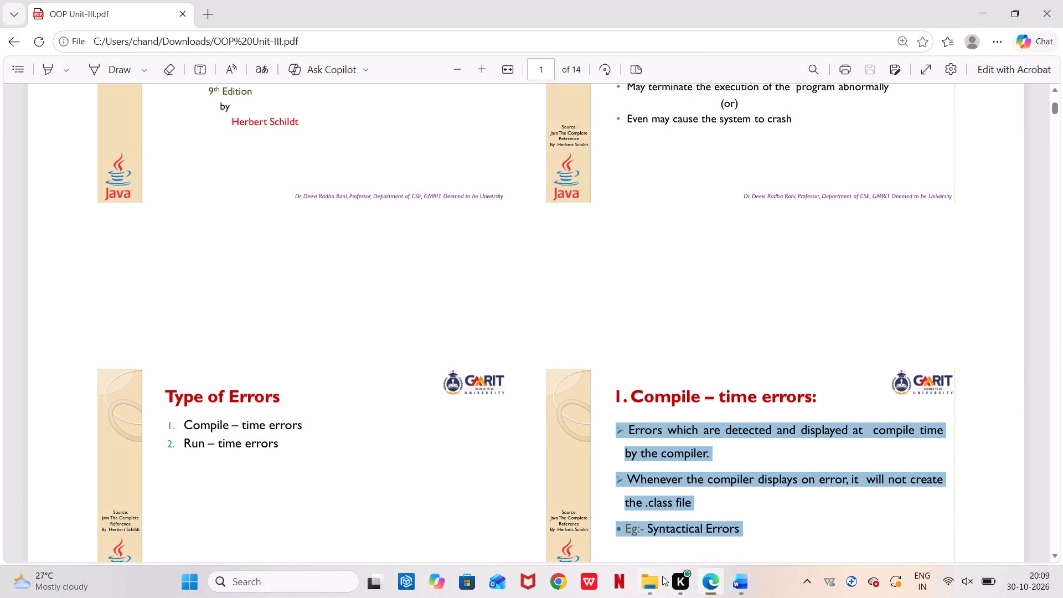
pyautogui.click(743, 579)
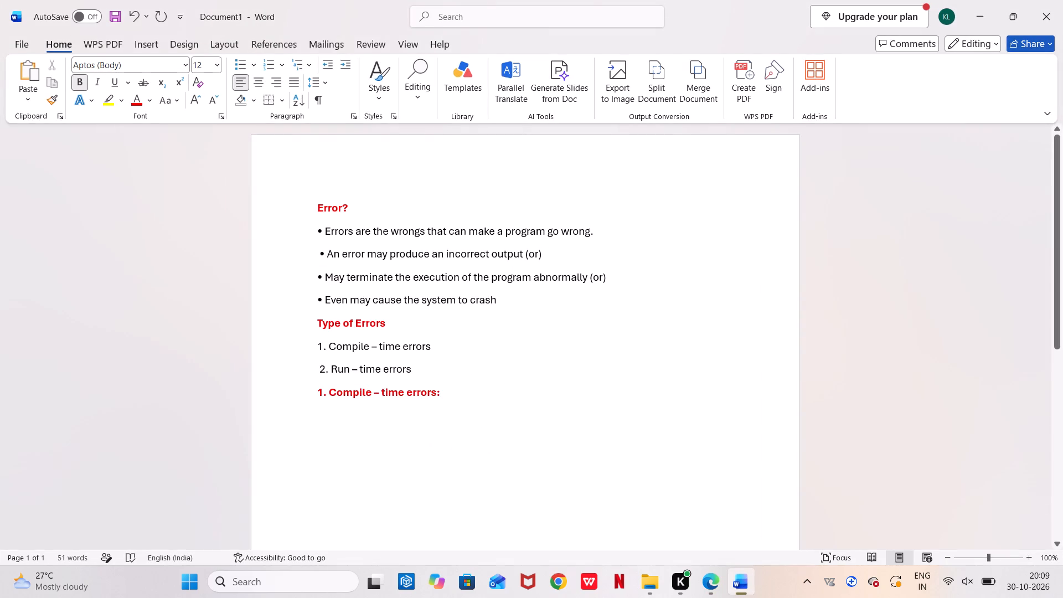
pyautogui.hotkey('ctrl', 'v')
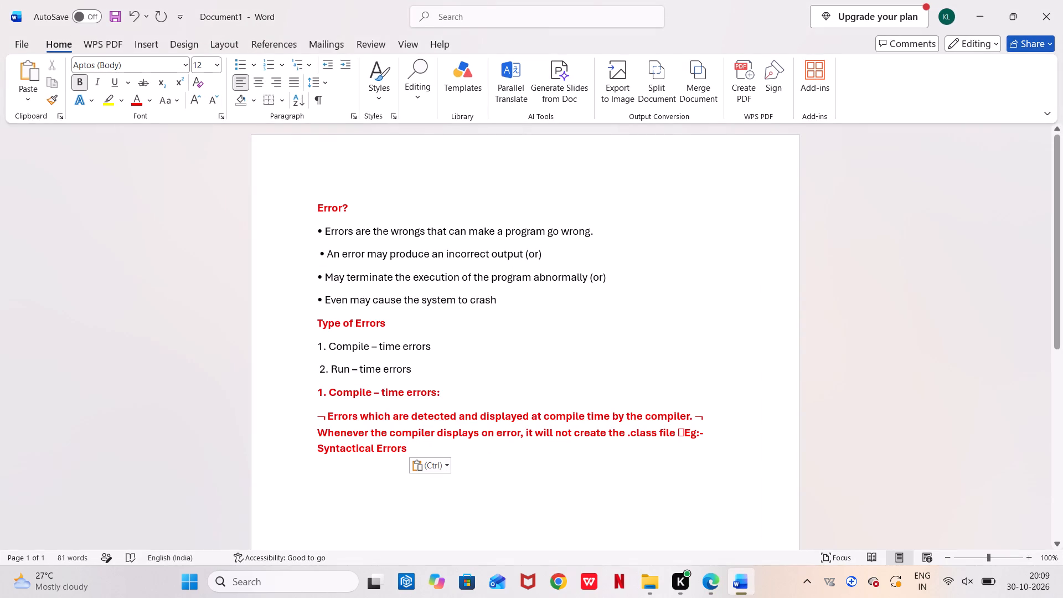
# Set the font colour of the pasted paragraph below the compile-time heading, including its leading symbol, to Automatic.
pyautogui.moveTo(440, 443); pyautogui.dragTo(347, 415)
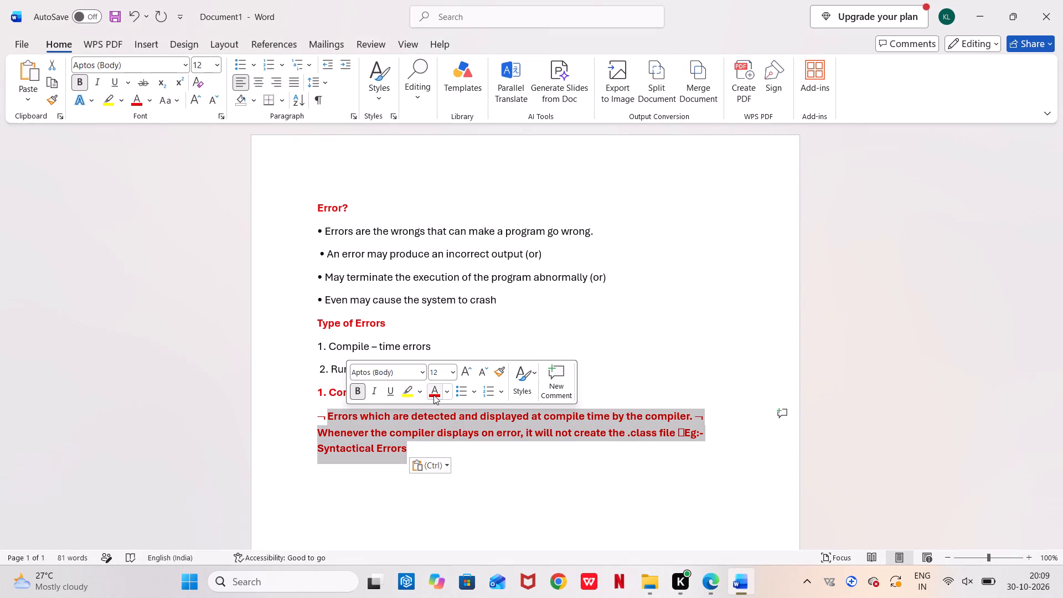
pyautogui.click(434, 395)
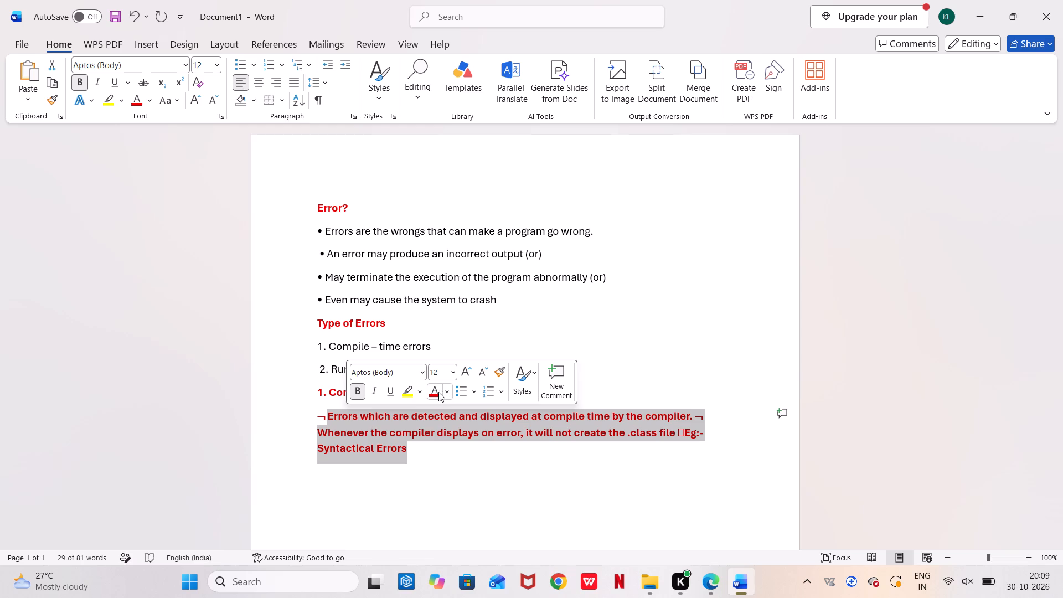
pyautogui.click(442, 391)
pyautogui.click(448, 388)
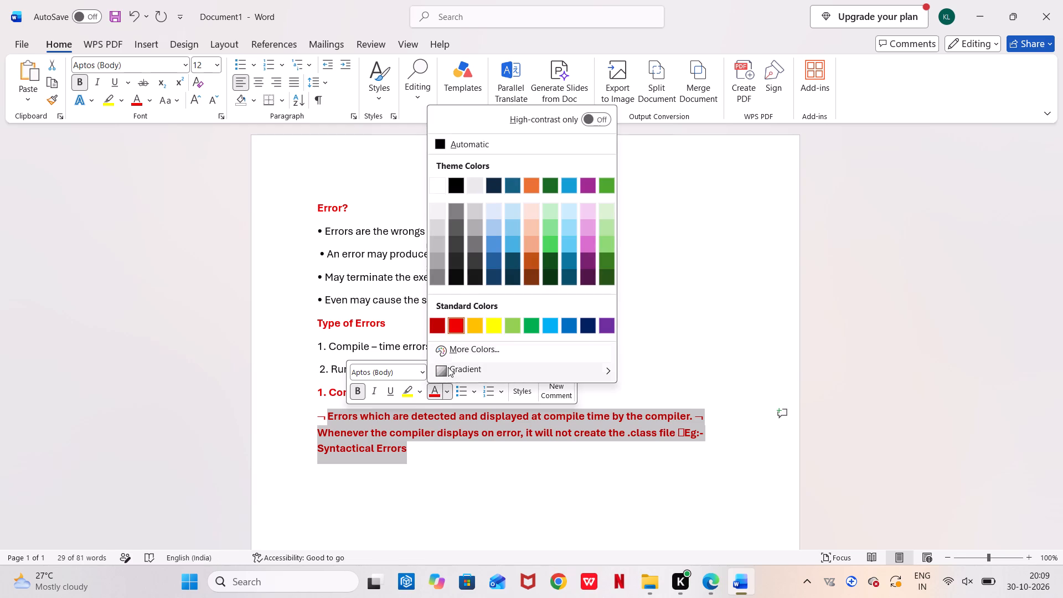
pyautogui.click(468, 147)
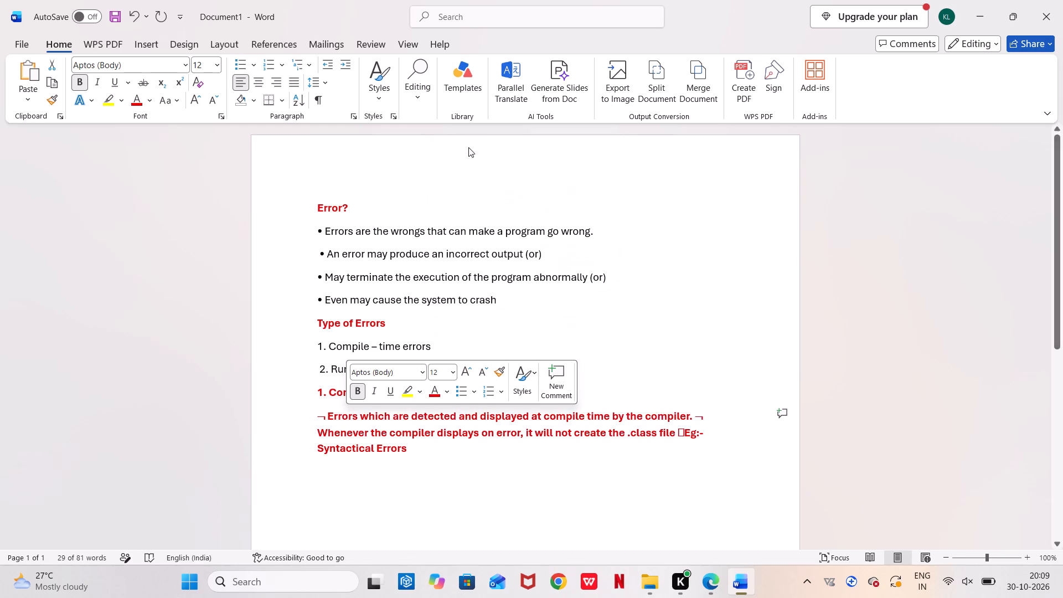
pyautogui.click(441, 485)
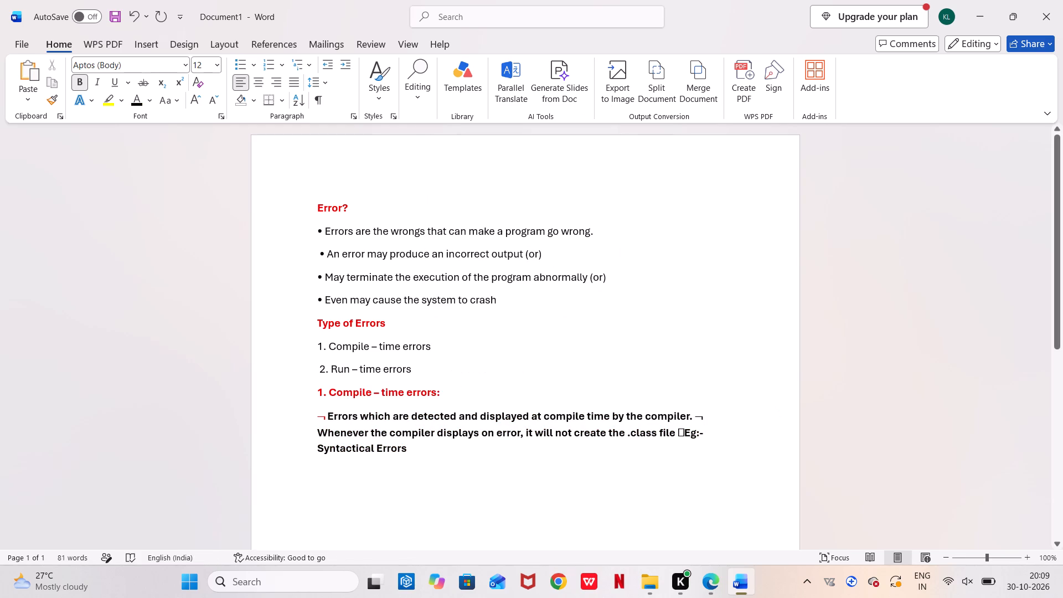
pyautogui.moveTo(312, 411); pyautogui.dragTo(325, 415)
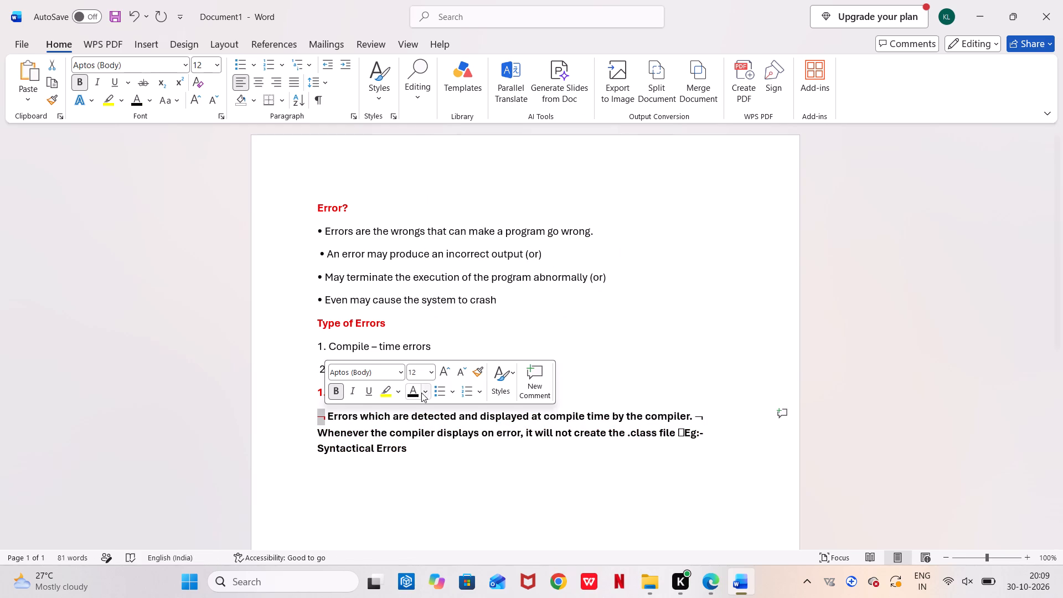
pyautogui.click(412, 399)
pyautogui.click(429, 482)
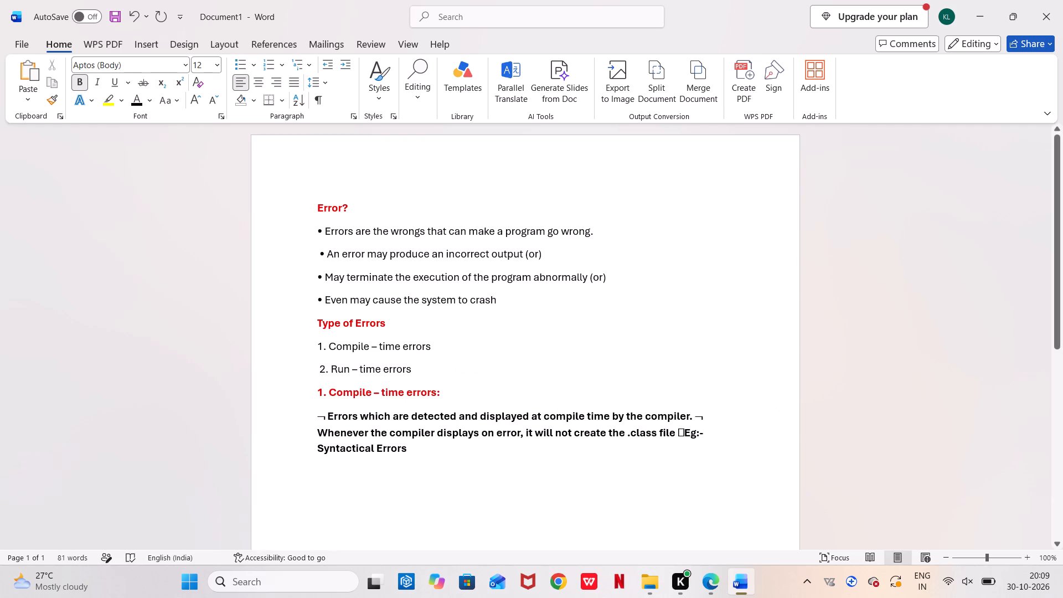
# Split the pasted paragraph into three lines, breaking after "by the compiler." and after "the .class file".
pyautogui.click(691, 417)
pyautogui.press('Return')
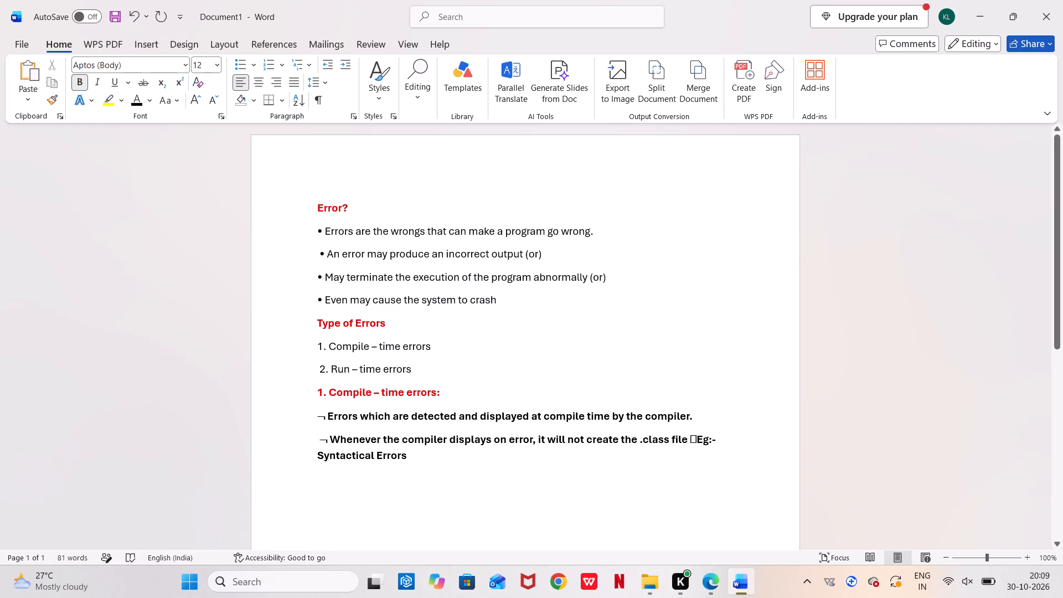
pyautogui.click(685, 441)
pyautogui.press('Return')
# Remove the bold formatting from the three lines below the "1. Compile – time errors:" heading.
pyautogui.moveTo(483, 470); pyautogui.dragTo(388, 417)
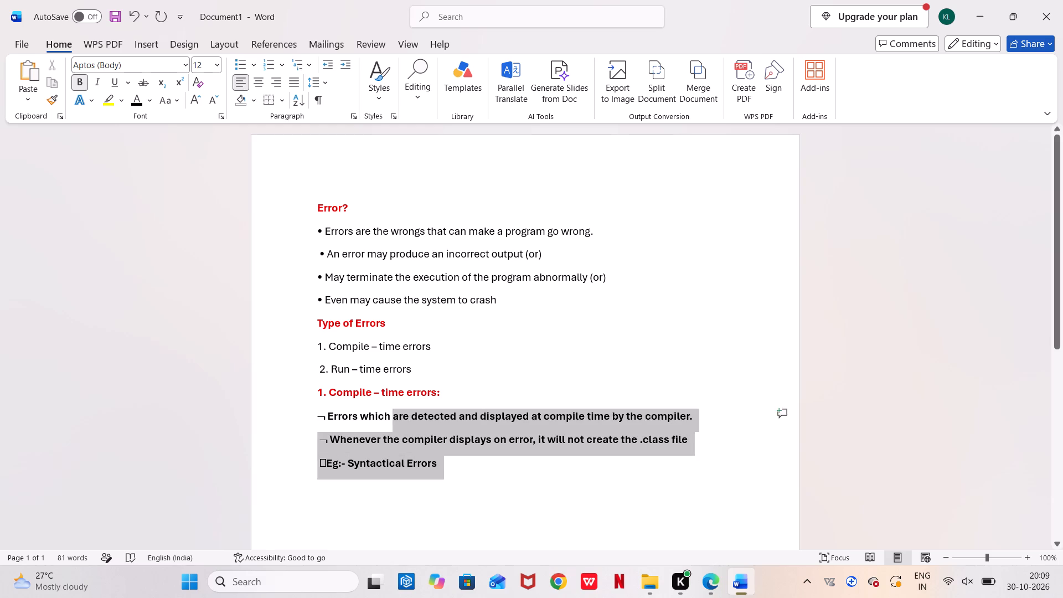
pyautogui.moveTo(388, 417); pyautogui.dragTo(321, 412)
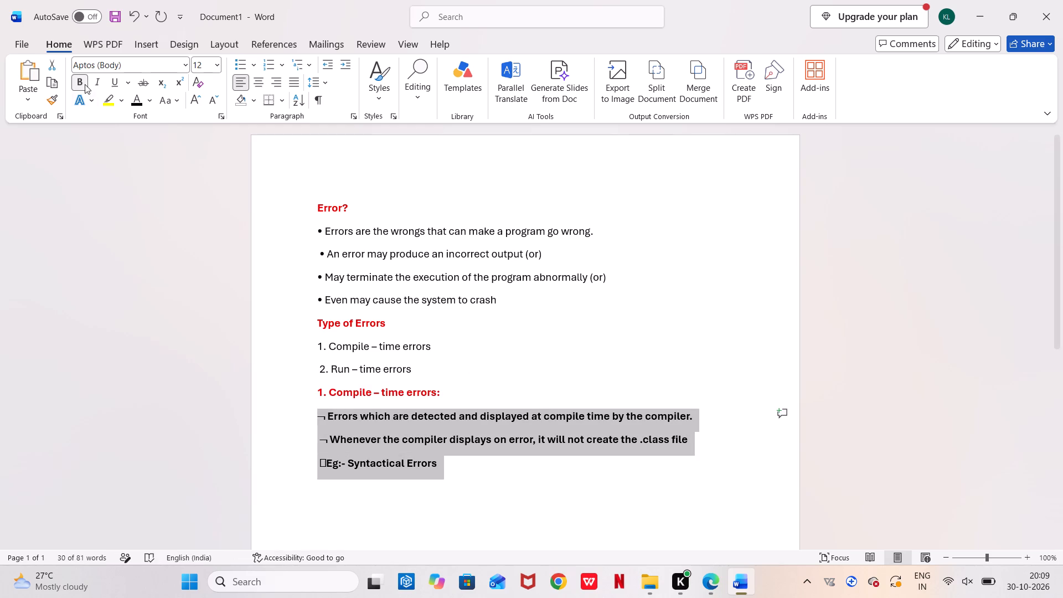
pyautogui.click(84, 80)
pyautogui.click(625, 532)
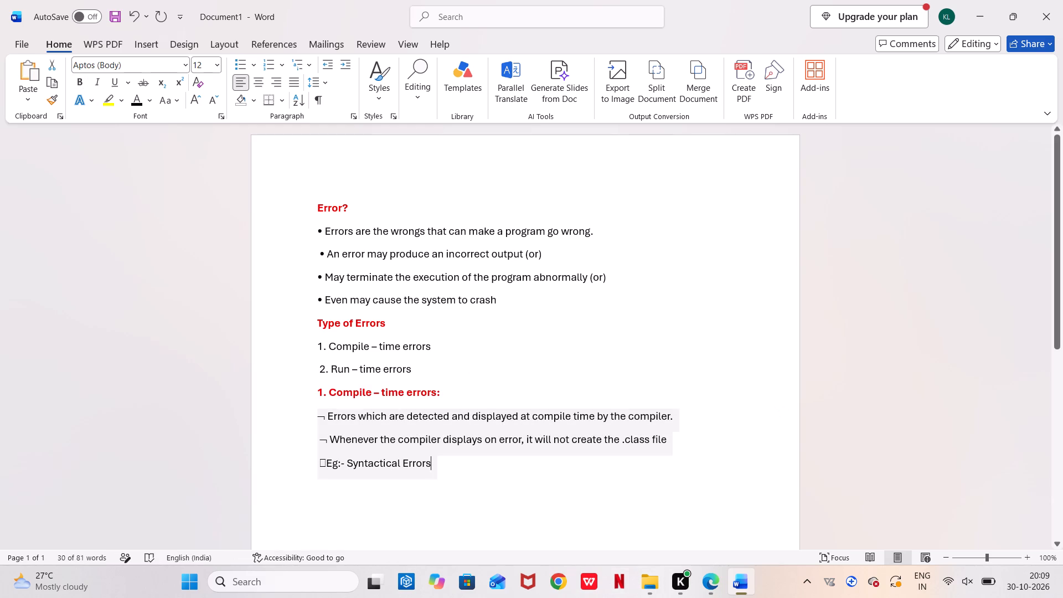
# Copy the PDF slide's code example from "class Error {" through "println (“Hello JAVA”)" and paste it in Word on a new line below "Eg:- Syntactical Errors".
pyautogui.scroll(-1, 478, 464)
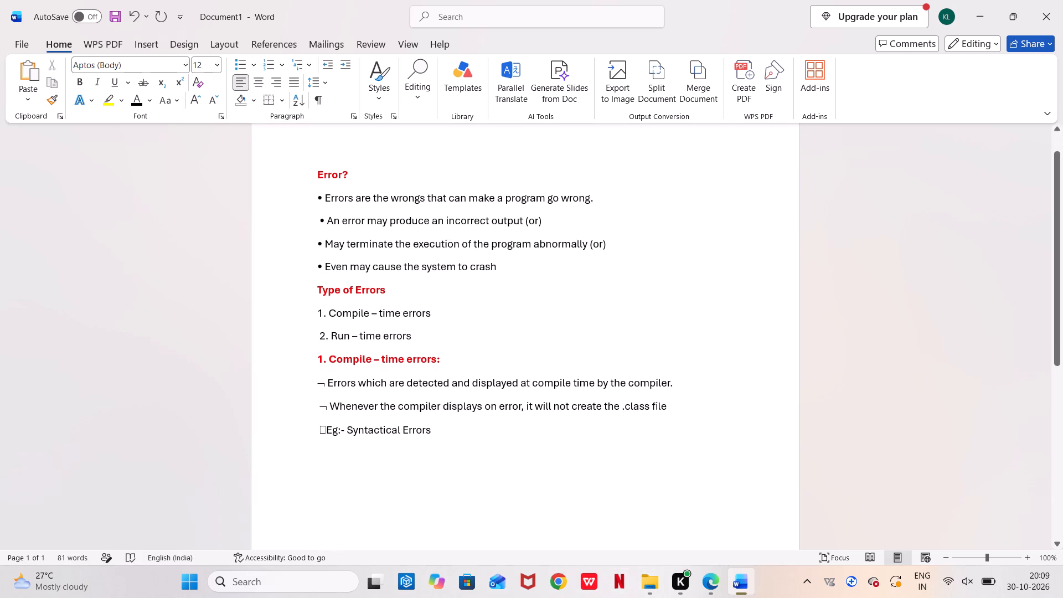
pyautogui.press('Return')
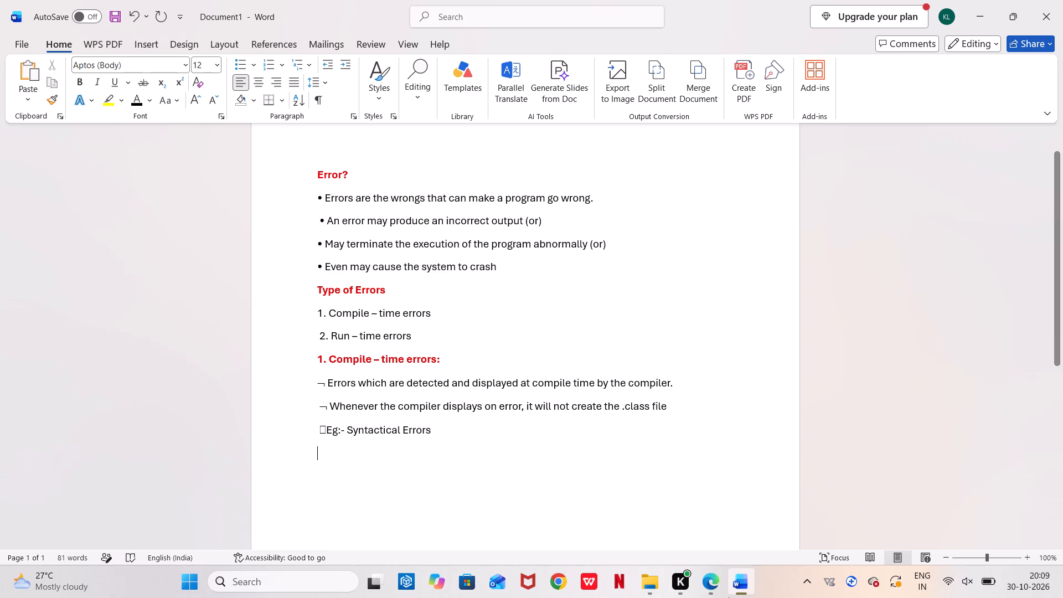
pyautogui.click(715, 578)
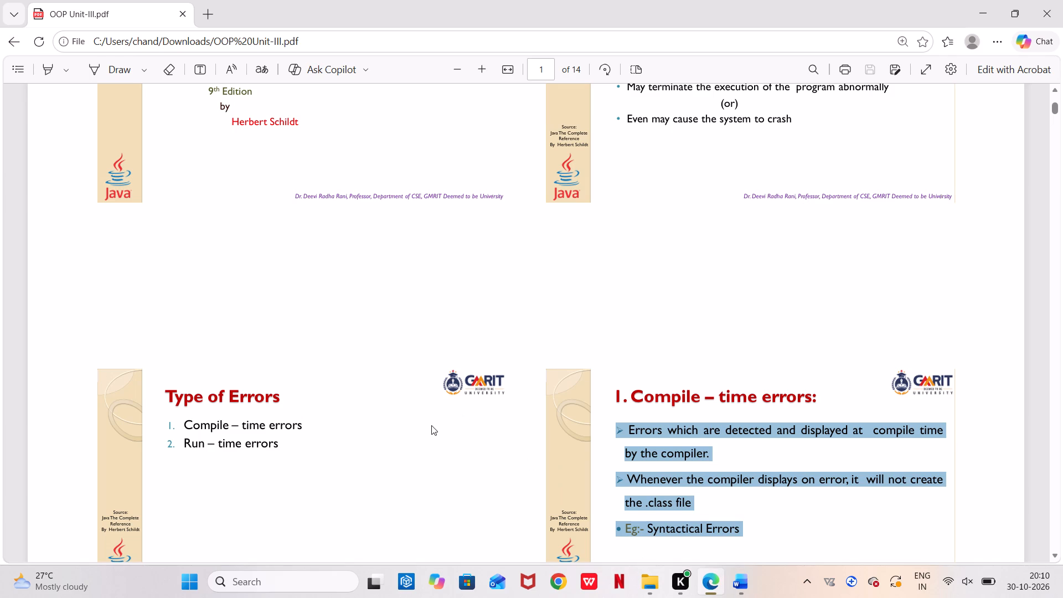
pyautogui.scroll(-5, 477, 409)
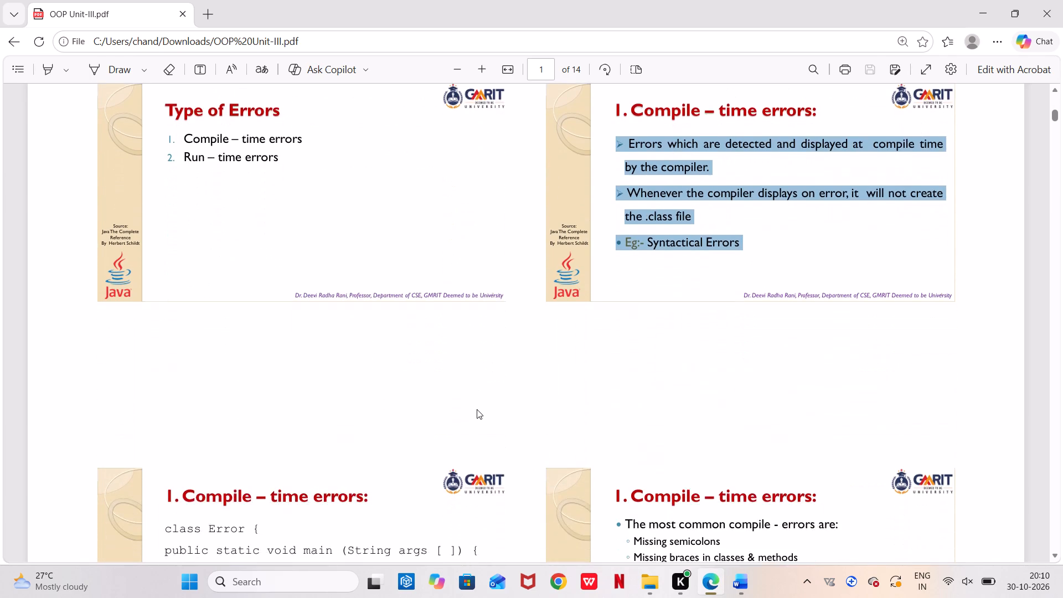
pyautogui.scroll(-3, 477, 409)
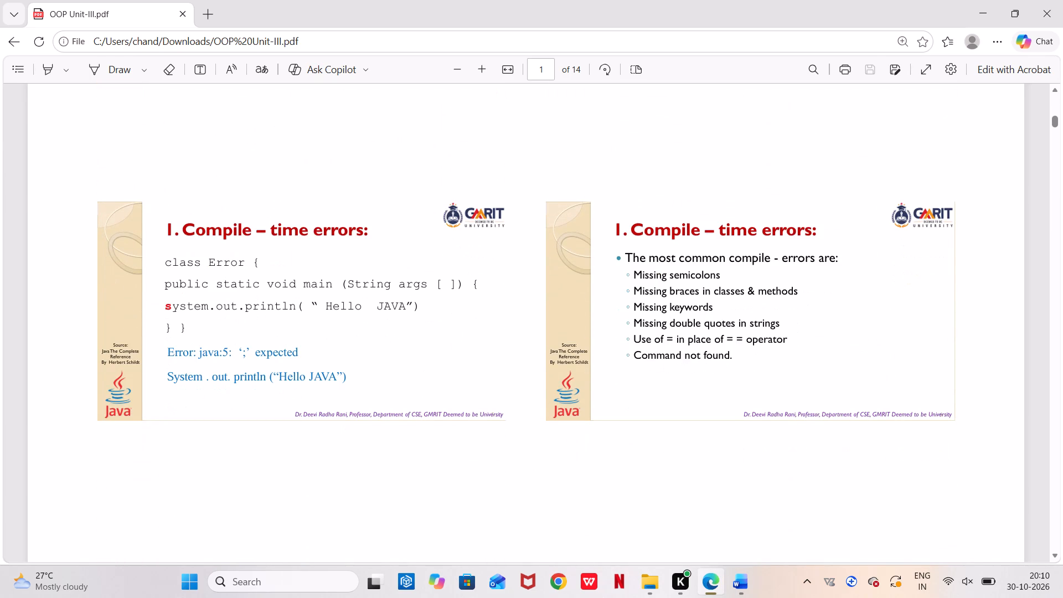
pyautogui.moveTo(351, 381); pyautogui.dragTo(306, 315)
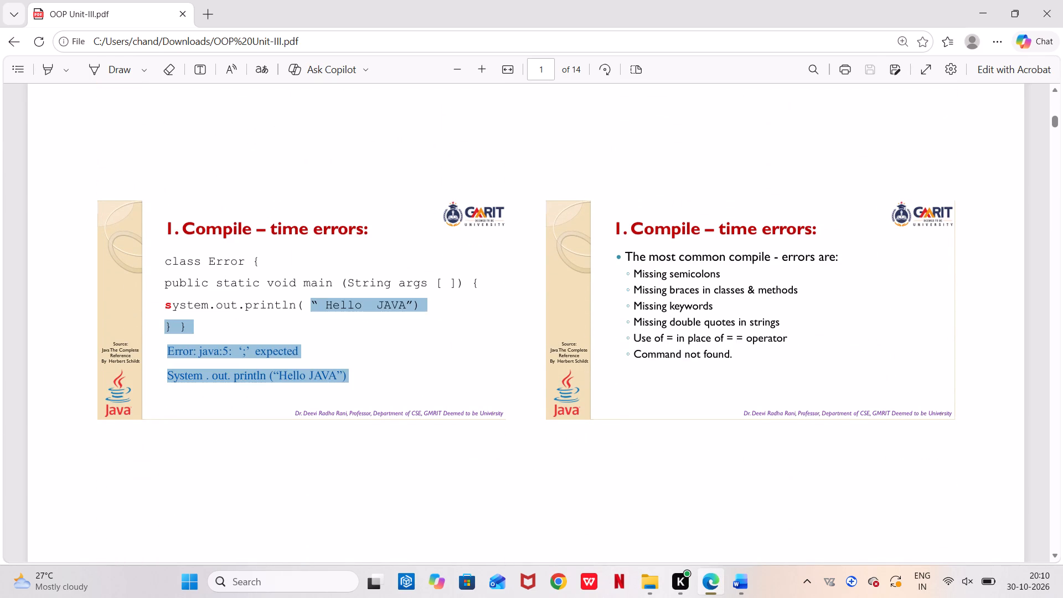
pyautogui.moveTo(306, 315); pyautogui.dragTo(164, 251)
pyautogui.click(384, 373)
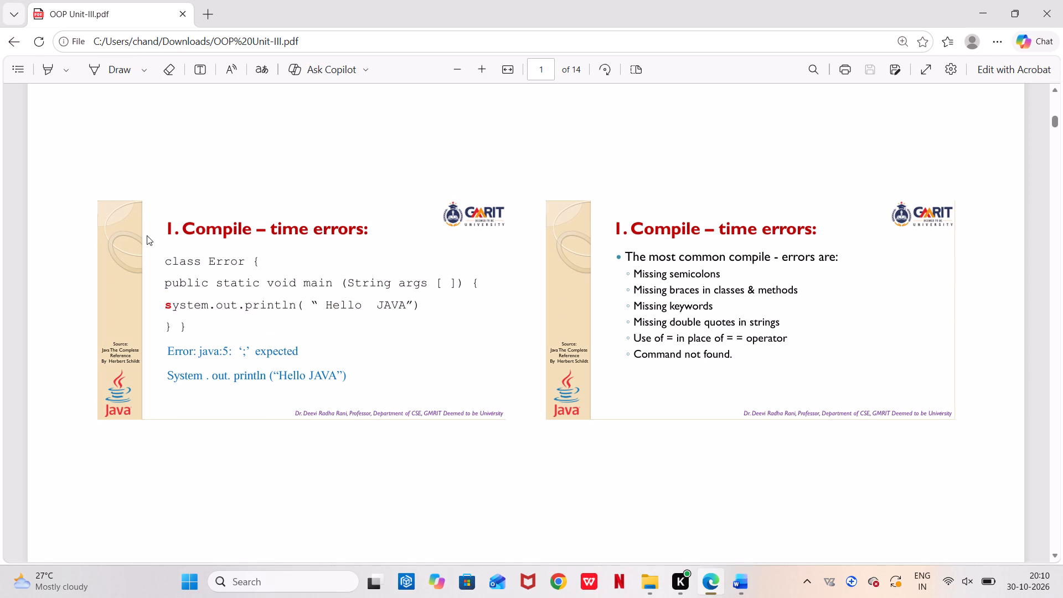
pyautogui.moveTo(158, 262); pyautogui.dragTo(326, 386)
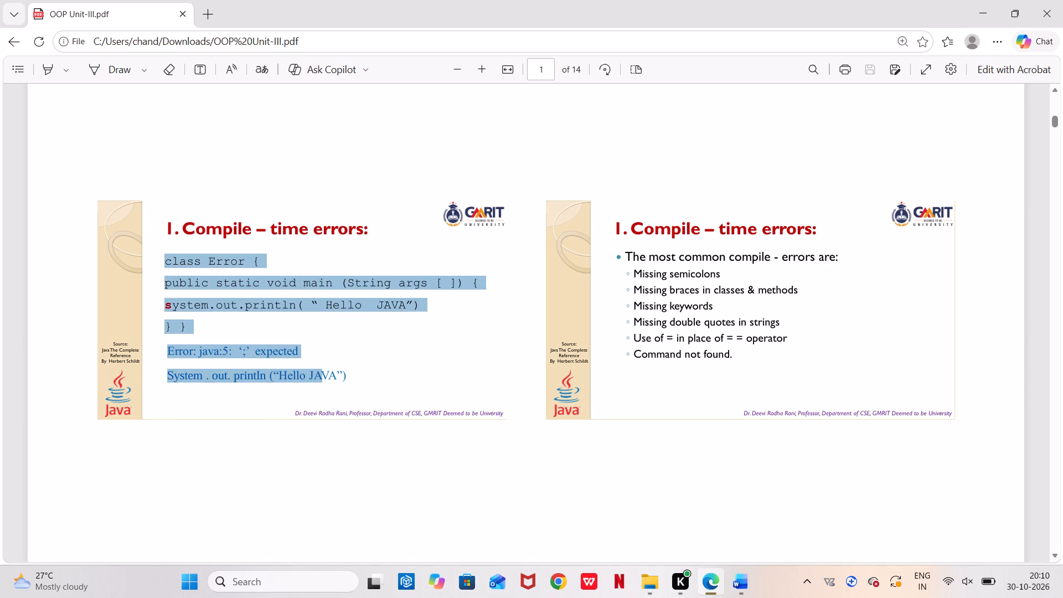
pyautogui.moveTo(326, 386); pyautogui.dragTo(353, 385)
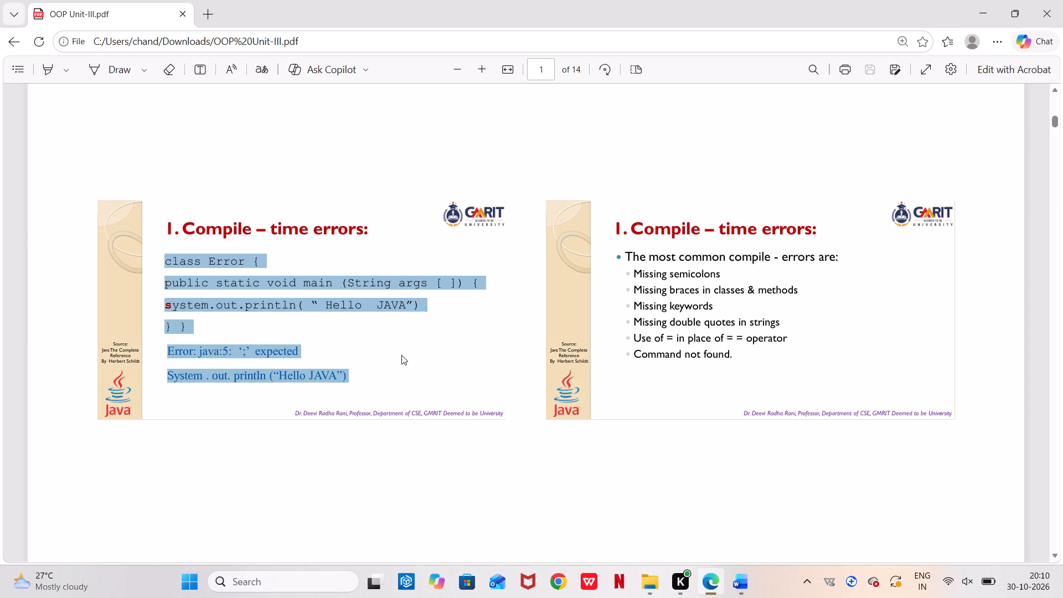
pyautogui.hotkey('ctrl', 'c')
pyautogui.click(743, 579)
pyautogui.hotkey('ctrl', 'v')
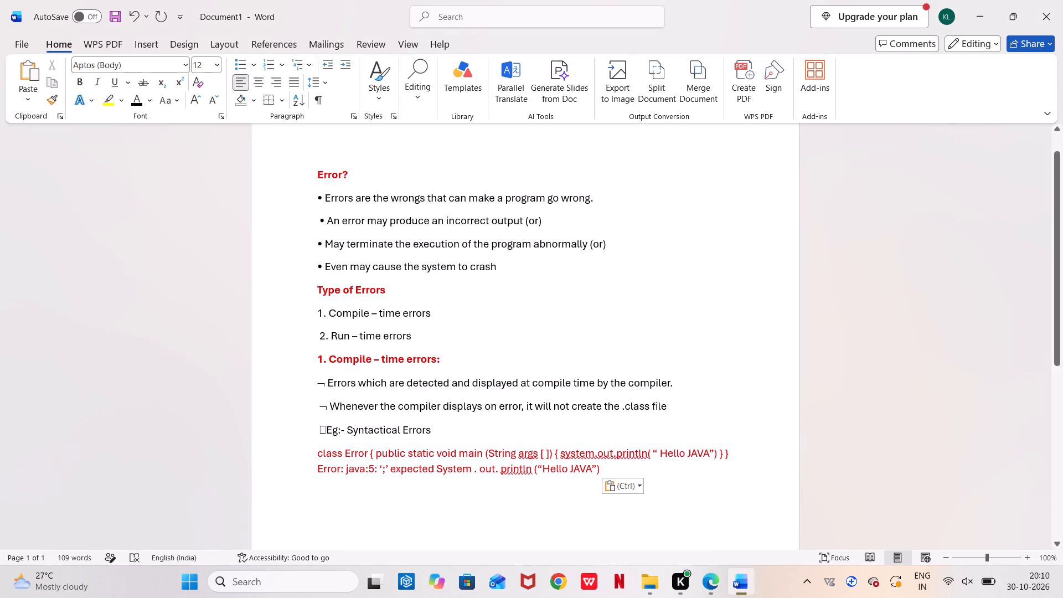
# Change the font colour of the pasted "class Error" code text to black.
pyautogui.moveTo(314, 448); pyautogui.dragTo(512, 509)
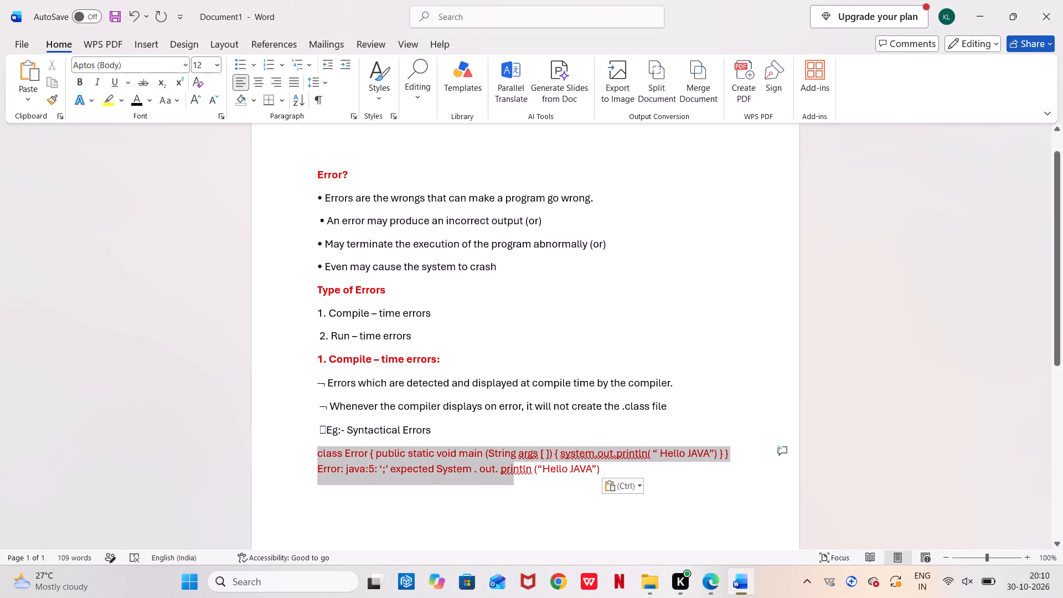
pyautogui.moveTo(512, 509); pyautogui.dragTo(599, 518)
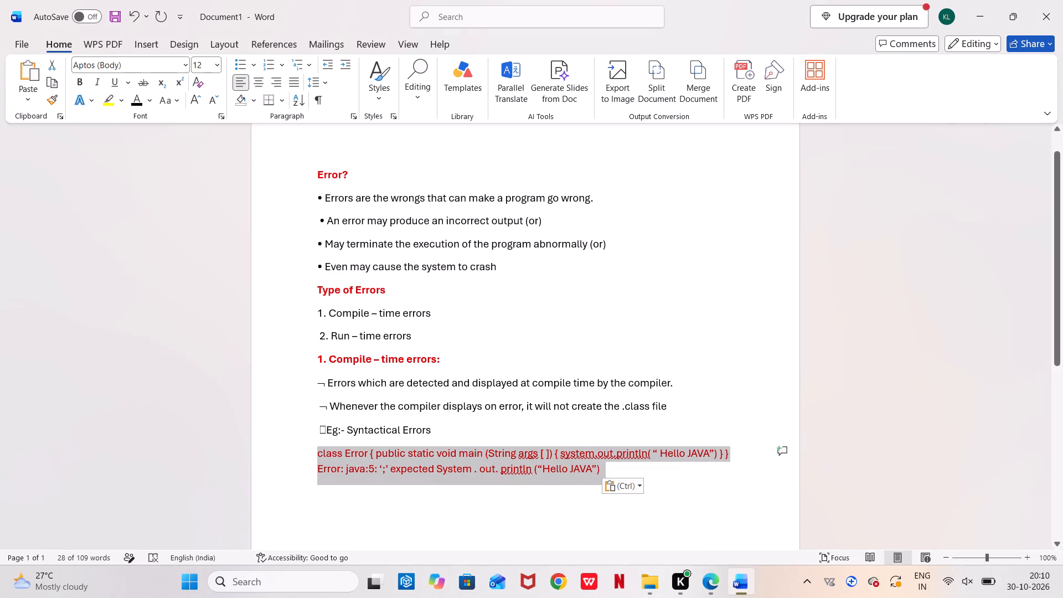
pyautogui.click(588, 453)
pyautogui.moveTo(602, 464); pyautogui.dragTo(414, 443)
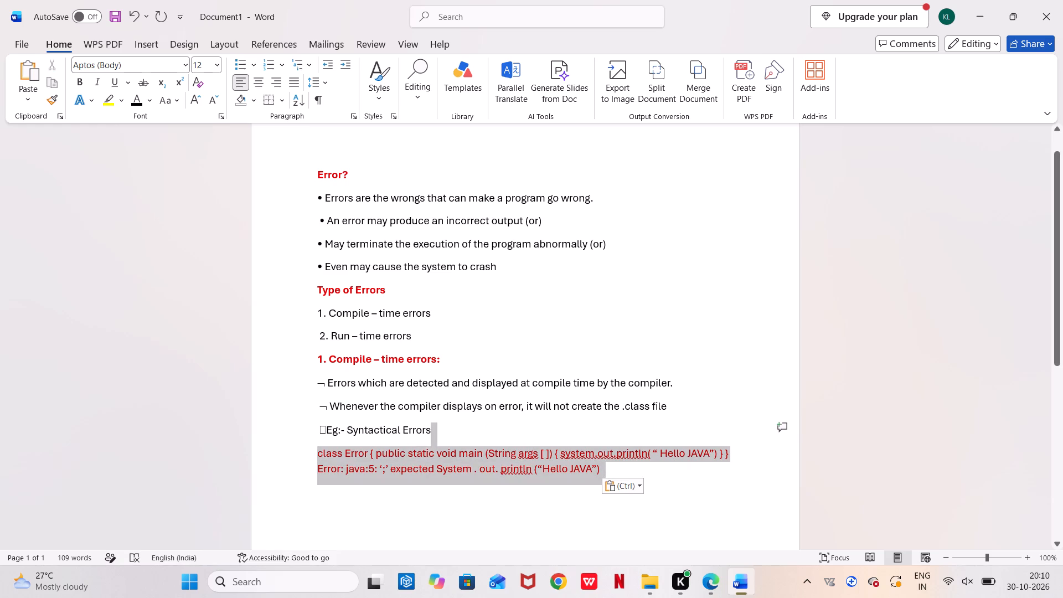
pyautogui.moveTo(414, 443); pyautogui.dragTo(326, 452)
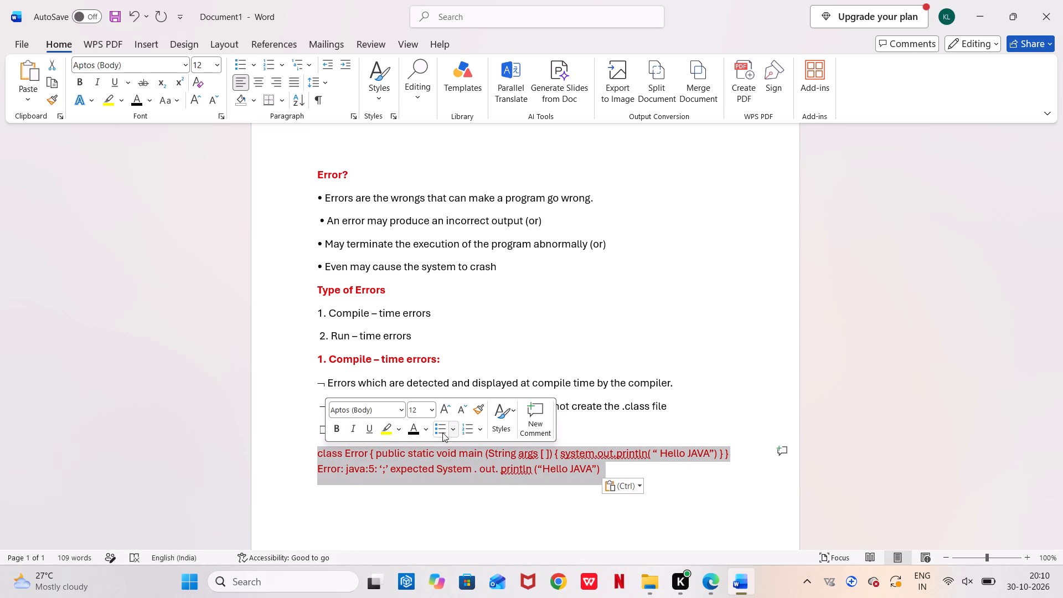
pyautogui.click(415, 427)
pyautogui.click(600, 508)
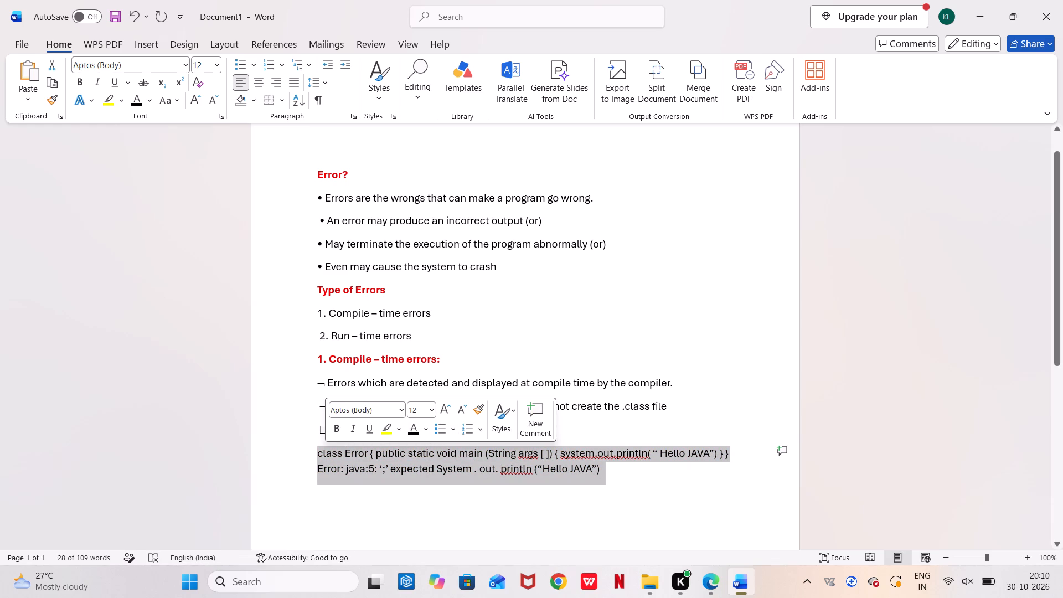
# Break the "class Error" code into separate lines for the class name, its opening brace, the main method declaration and the method's opening brace.
pyautogui.click(370, 451)
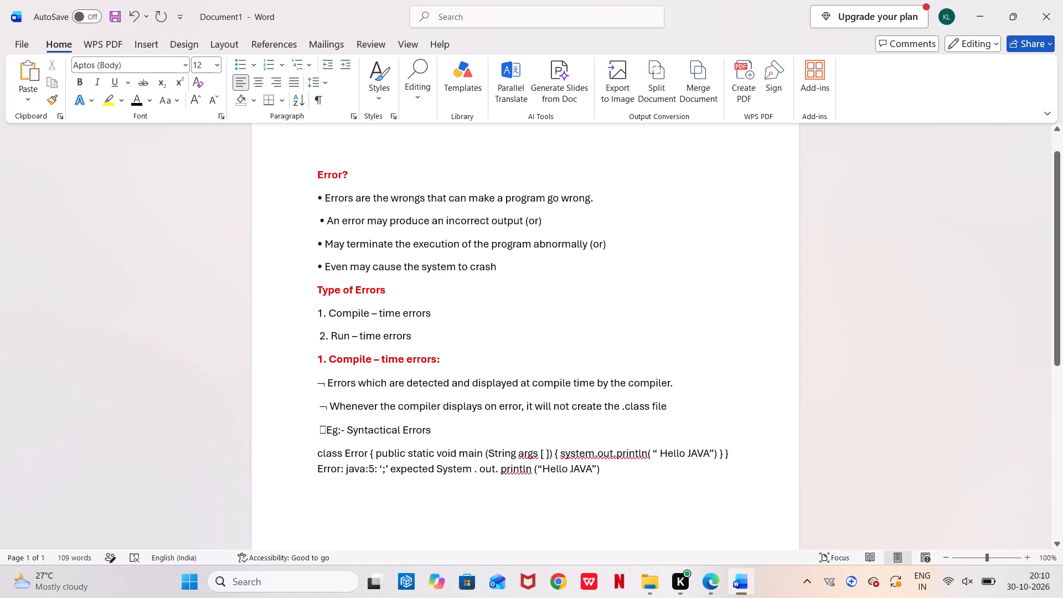
pyautogui.press('Return')
pyautogui.press('Right')
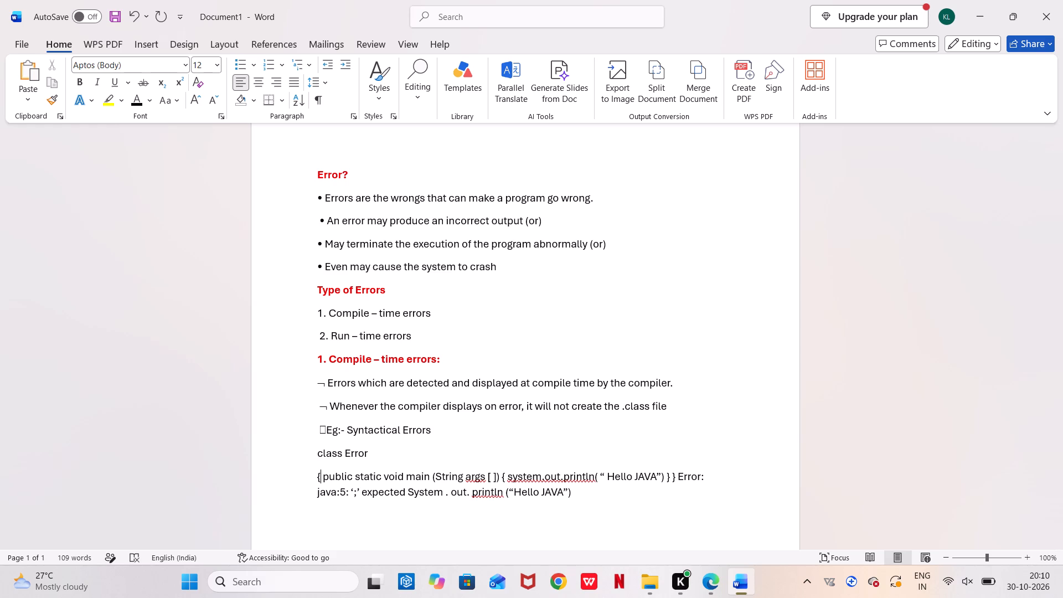
pyautogui.press('Return')
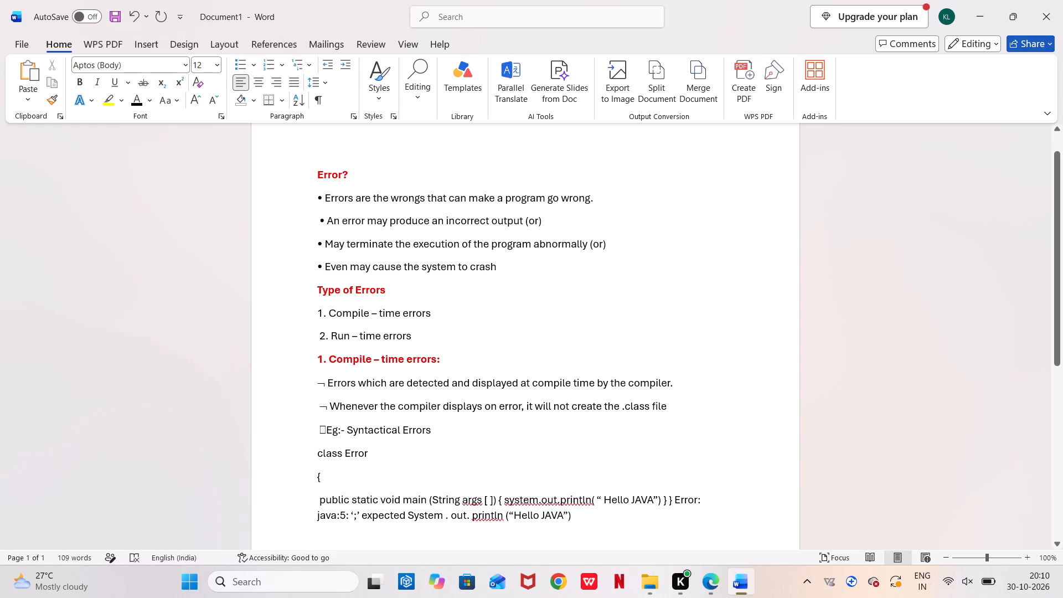
pyautogui.click(495, 498)
pyautogui.press('Return')
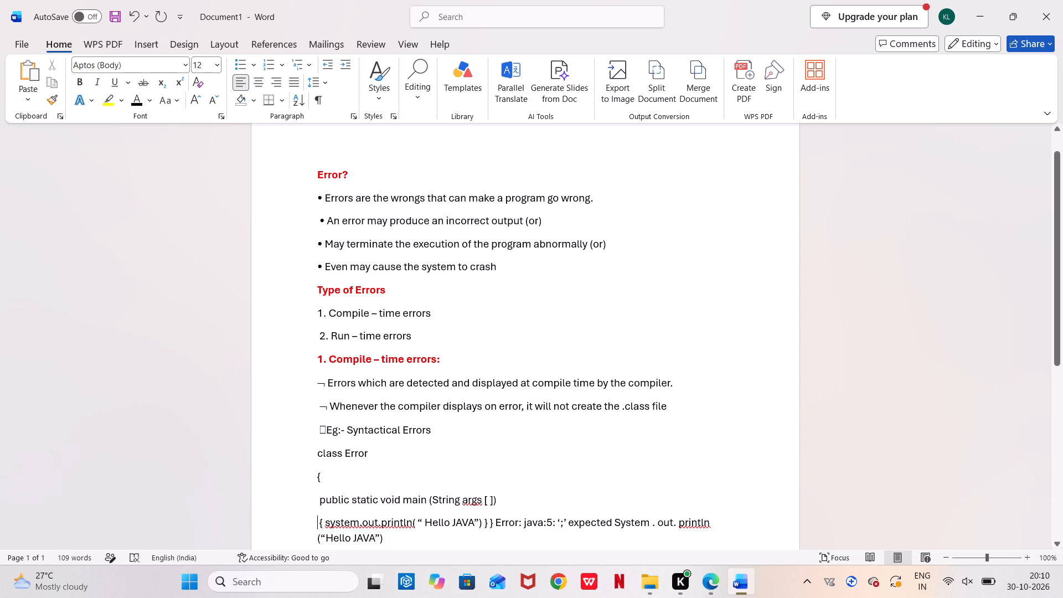
pyautogui.click(327, 523)
pyautogui.press('Return')
# Ignore all spelling flags for "system.out.println" in the code.
pyautogui.scroll(-1, 473, 463)
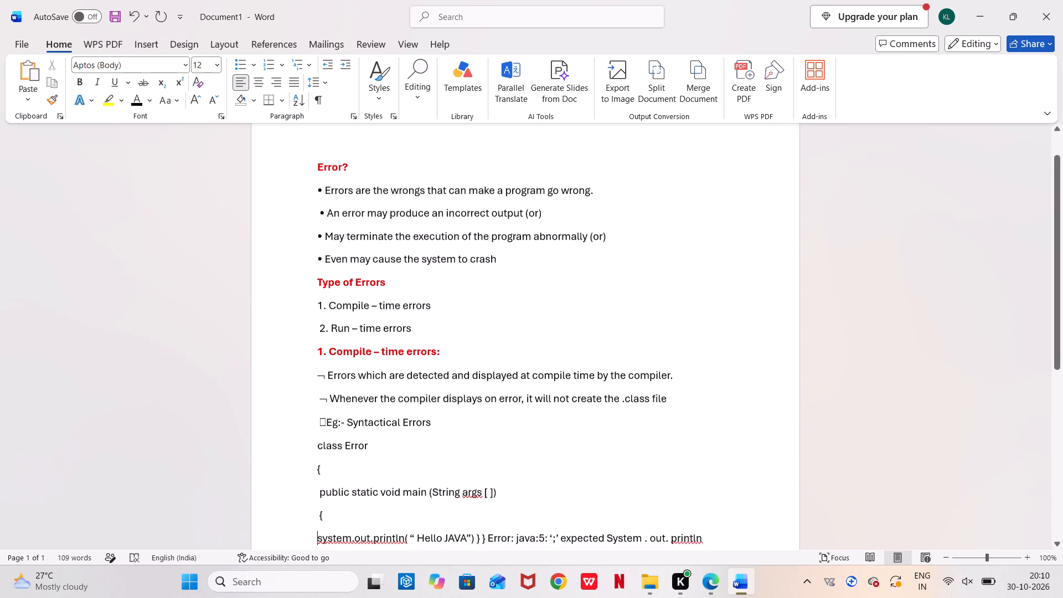
pyautogui.scroll(-2, 475, 461)
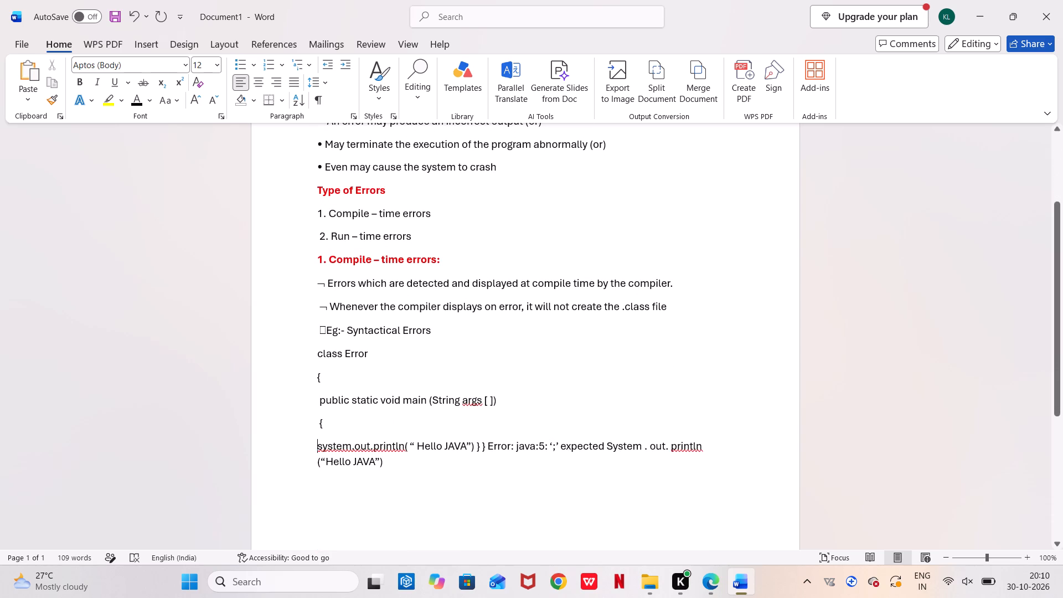
pyautogui.click(385, 447)
pyautogui.rightClick(385, 447)
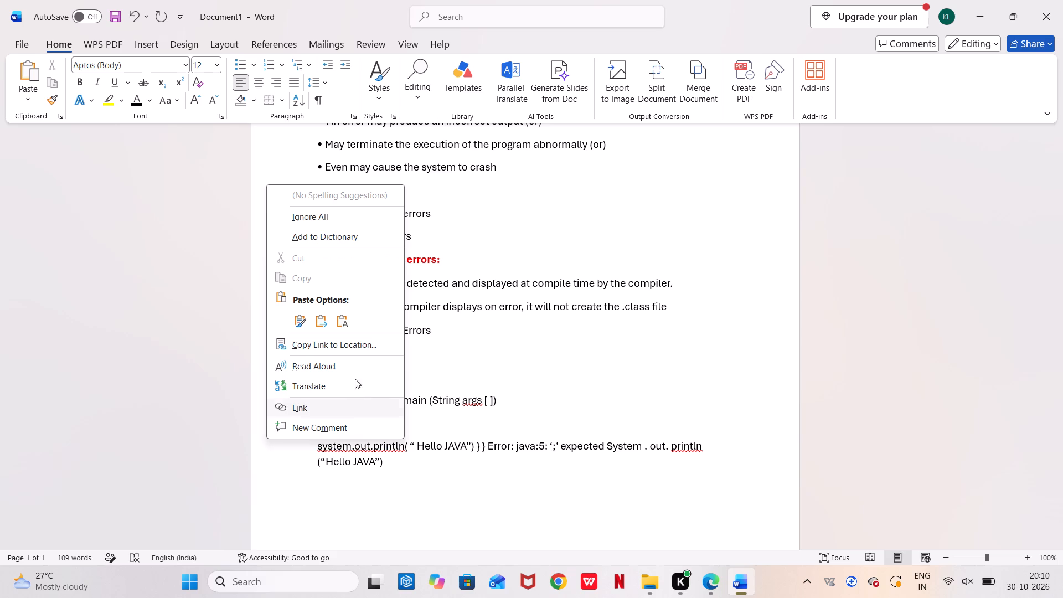
pyautogui.click(343, 219)
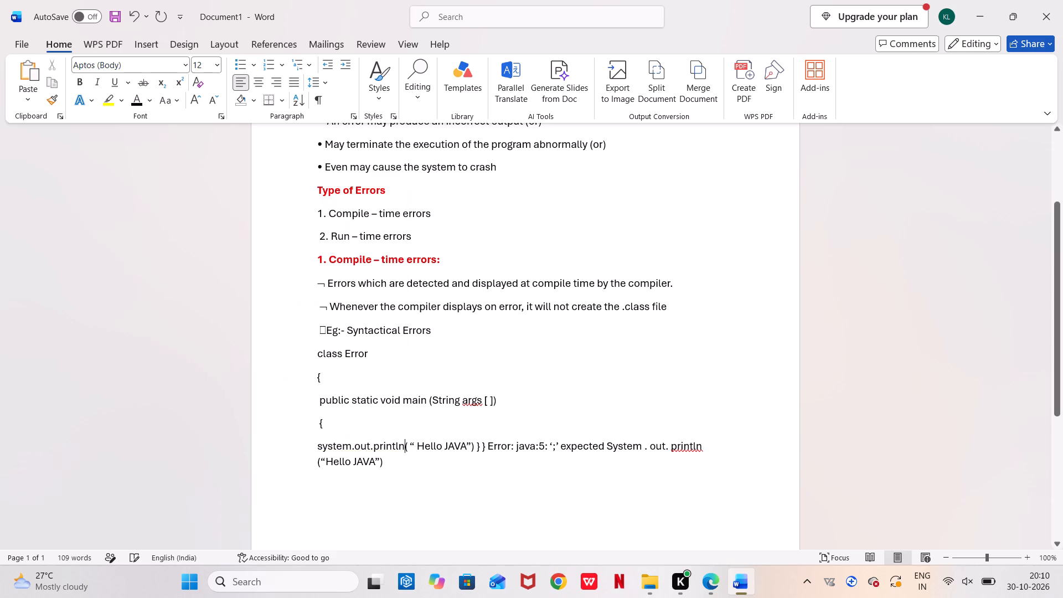
# Put the two closing braces together on their own line, between the system.out.println statement and the "Error: java:5" text.
pyautogui.click(476, 447)
pyautogui.press('Return')
pyautogui.press('Right')
pyautogui.press('Return')
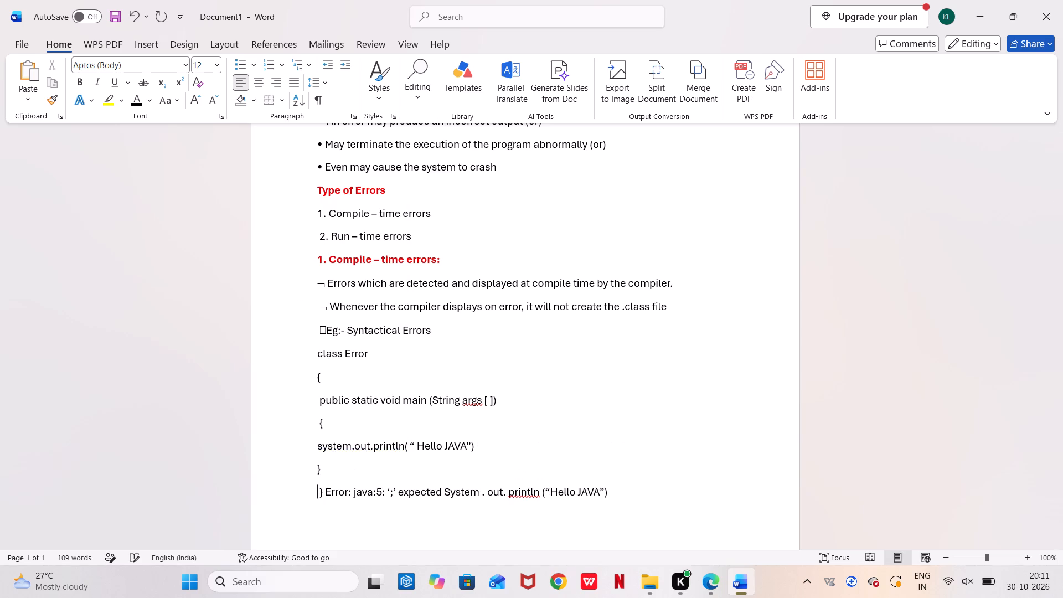
pyautogui.press('Right')
pyautogui.press('Return')
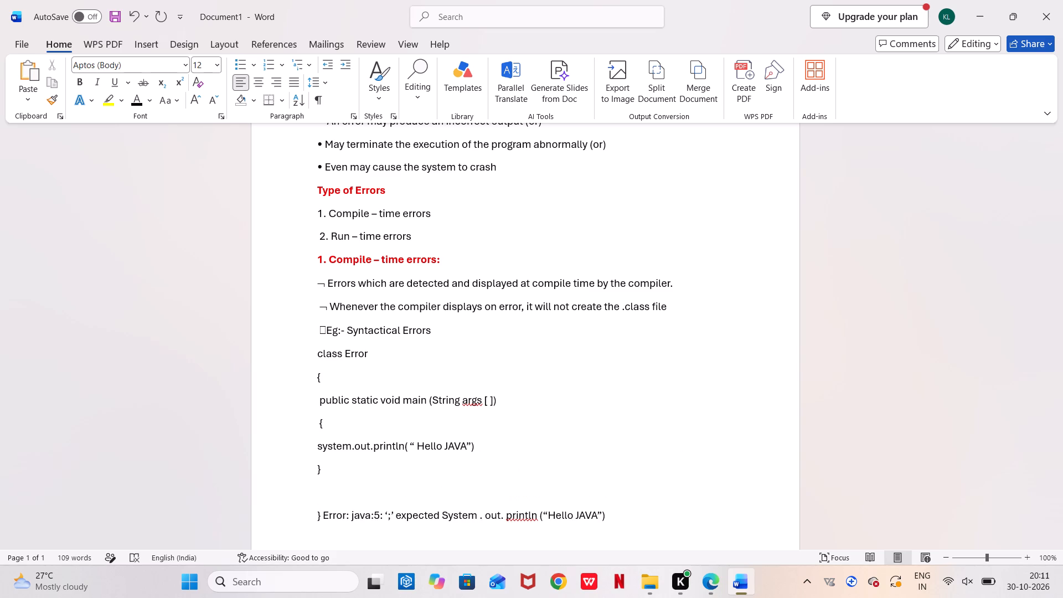
pyautogui.press('BackSpace')
pyautogui.press('BackSpace')
pyautogui.press('BackSpace')
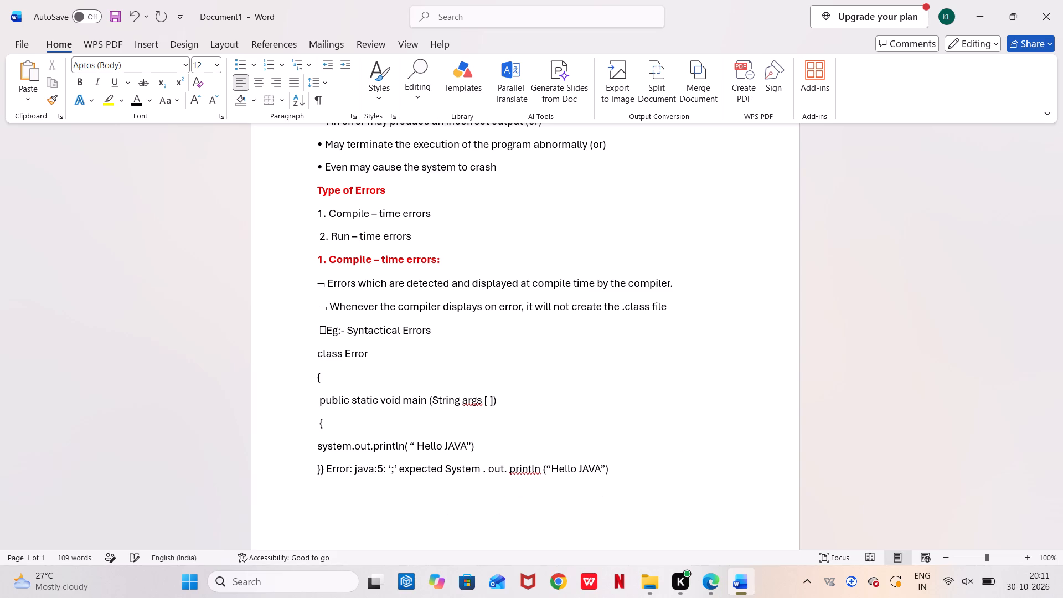
pyautogui.press('Right')
pyautogui.press('Return')
# Move "System . out. println (“Hello JAVA”)" onto its own line after "Error: java:5: ‘;’ expected", checking against the PDF slide's layout.
pyautogui.press('Right')
pyautogui.press('Right')
pyautogui.press('Right')
pyautogui.press('Right')
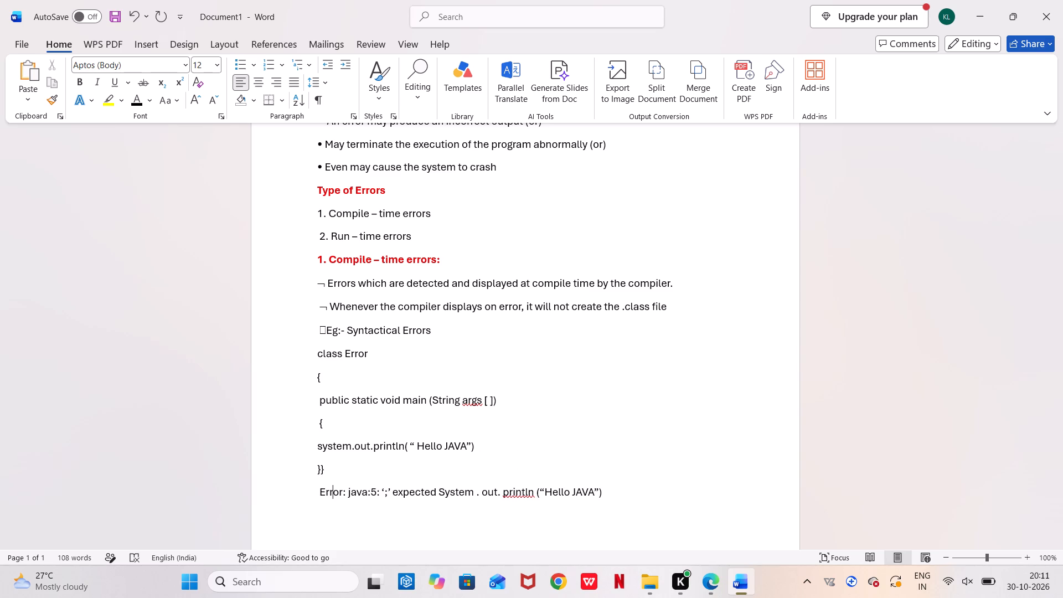
pyautogui.press('Right')
pyautogui.press('Right')
pyautogui.press('Right')
pyautogui.press('Right')
pyautogui.press('Right')
pyautogui.press('Right')
pyautogui.press('Right')
pyautogui.press('Right')
pyautogui.press('Right')
pyautogui.press('Right')
pyautogui.press('Right')
pyautogui.press('Right')
pyautogui.press('Right')
pyautogui.press('Right')
pyautogui.press('Right')
pyautogui.press('Right')
pyautogui.press('Right')
pyautogui.press('Right')
pyautogui.press('Right')
pyautogui.press('Right')
pyautogui.press('Right')
pyautogui.press('Right')
pyautogui.press('Right')
pyautogui.press('Right')
pyautogui.press('Right')
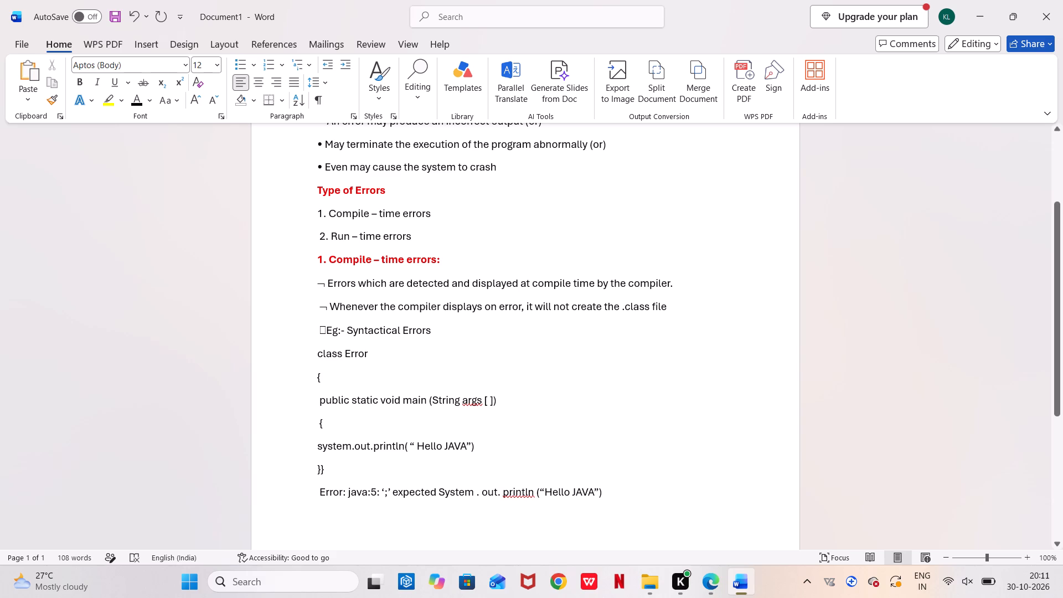
pyautogui.click(714, 578)
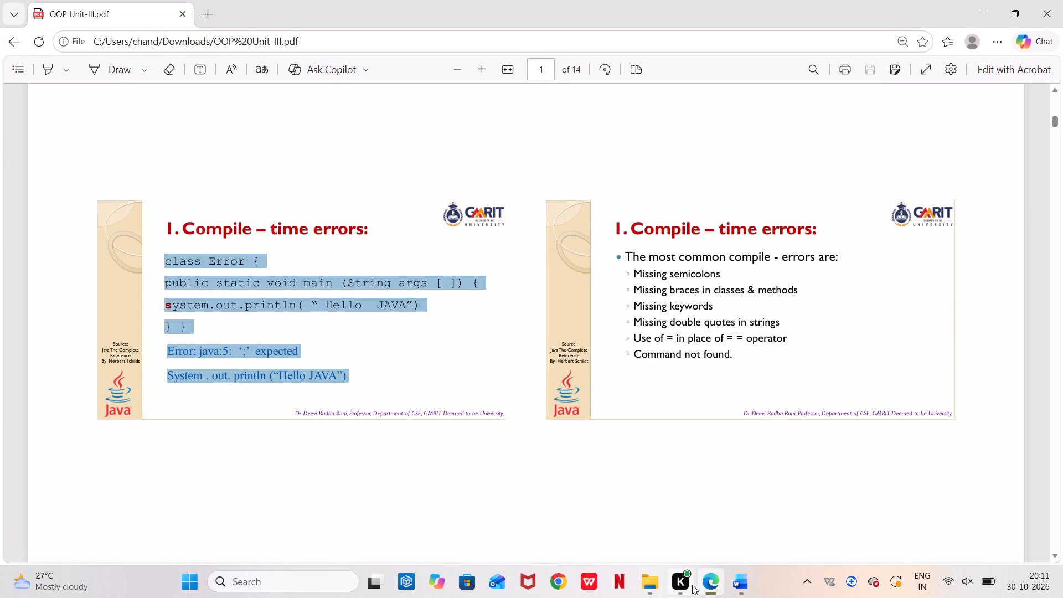
pyautogui.click(746, 578)
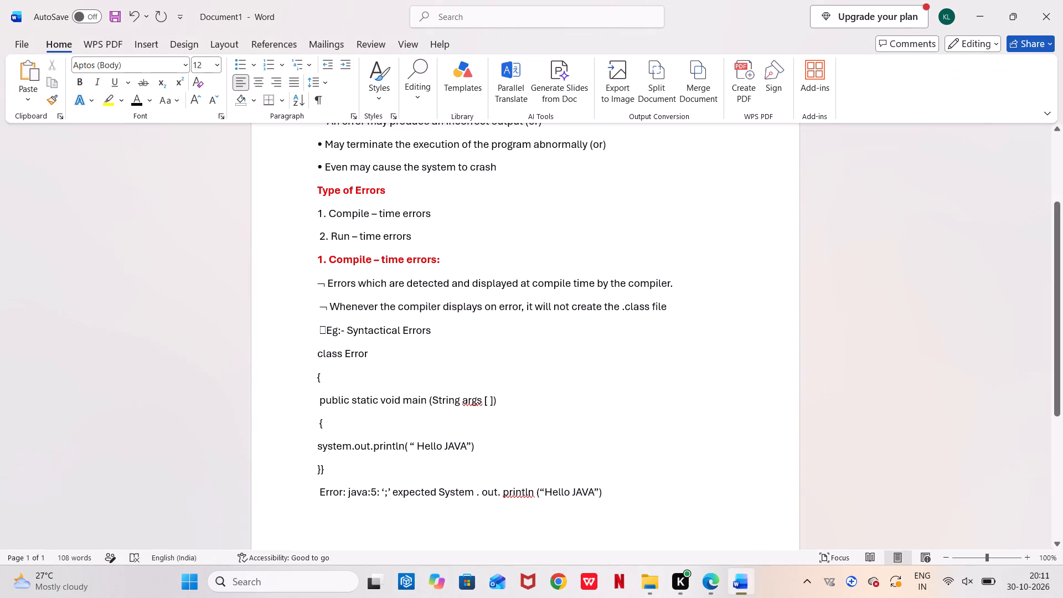
pyautogui.press('Return')
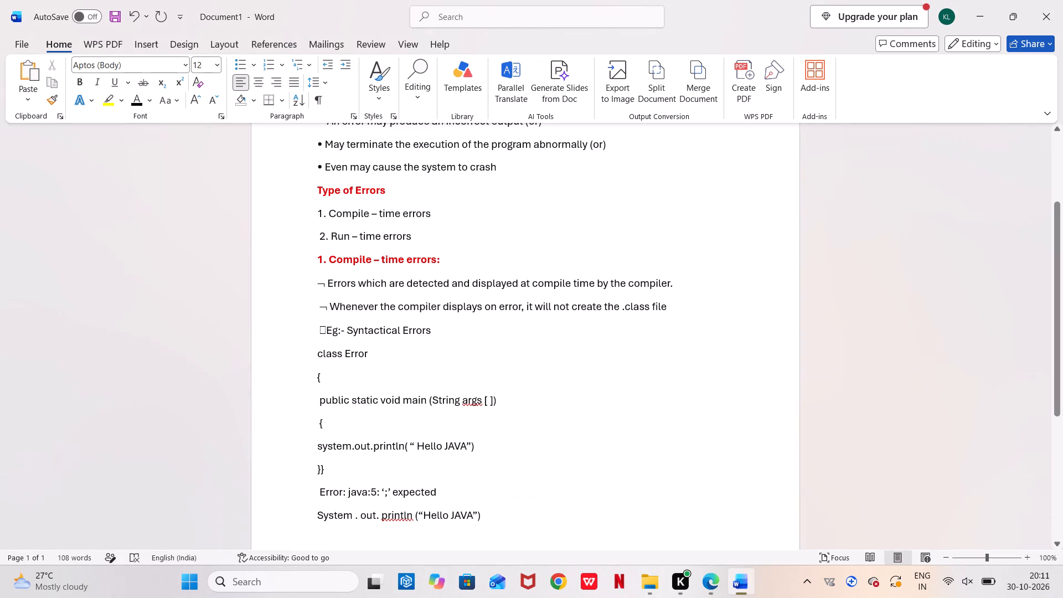
# Ignore all spelling flags for "args" in the main method line and "println" in the last line.
pyautogui.scroll(-2, 421, 508)
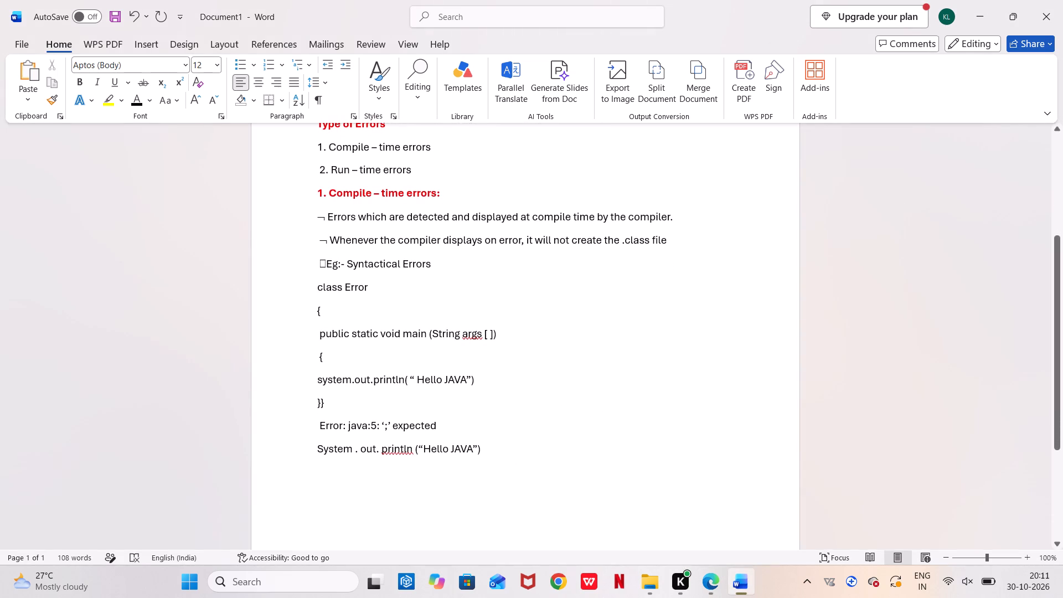
pyautogui.rightClick(472, 338)
pyautogui.rightClick(473, 338)
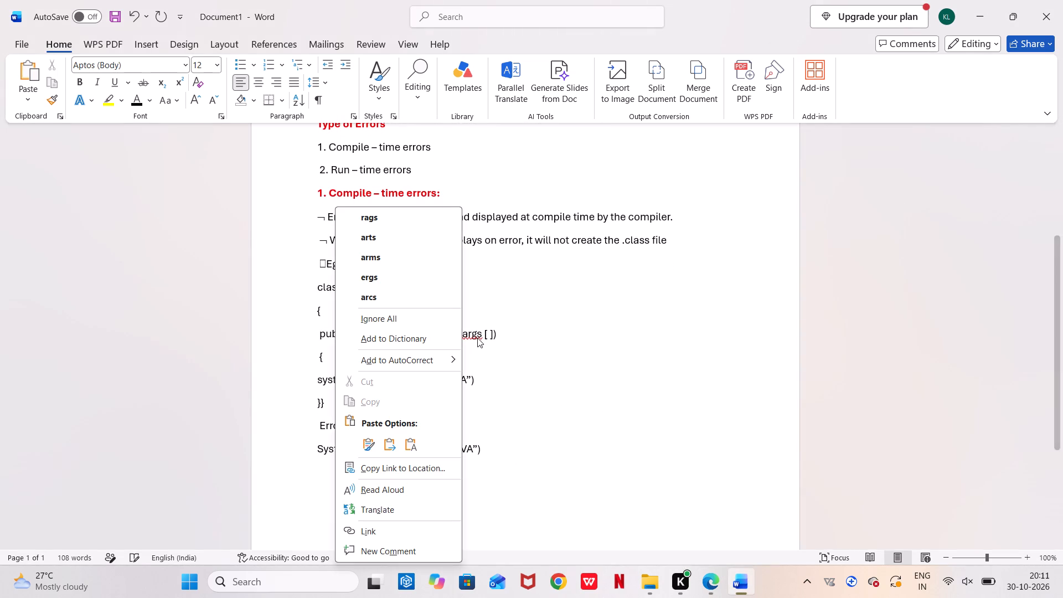
pyautogui.click(420, 315)
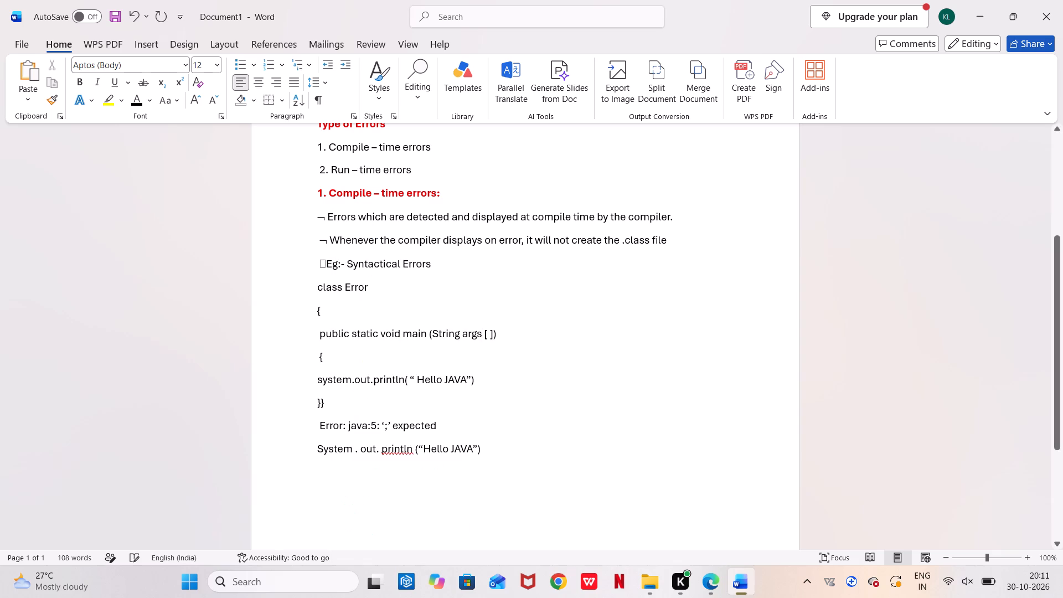
pyautogui.click(399, 455)
pyautogui.rightClick(401, 452)
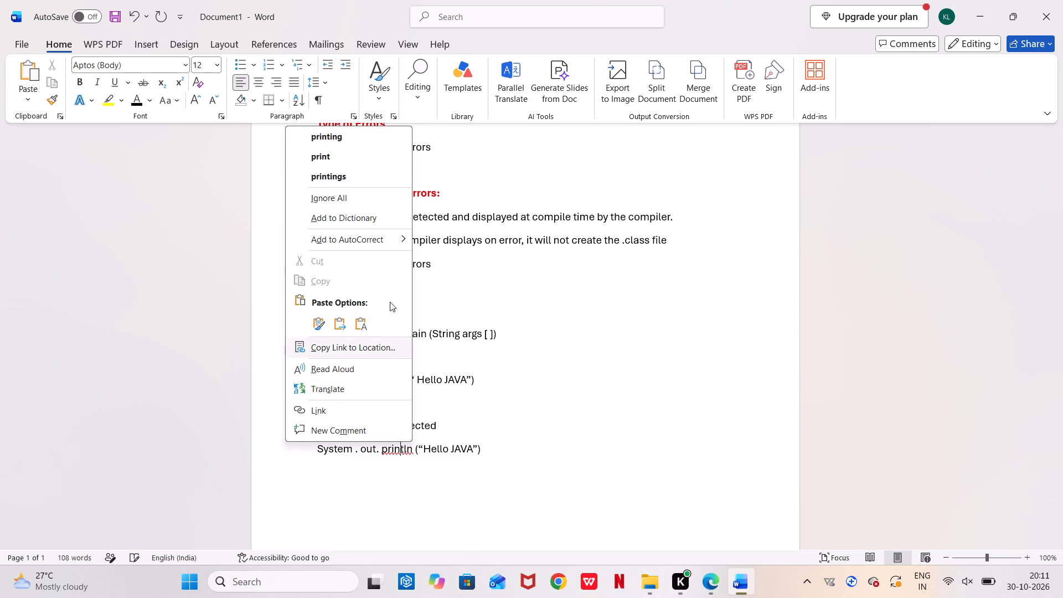
pyautogui.click(345, 202)
# Copy the PDF slide's list from "The most common compile - errors are:" through "Command not found." and paste it in Word on a new last line.
pyautogui.scroll(-2, 499, 414)
pyautogui.click(493, 388)
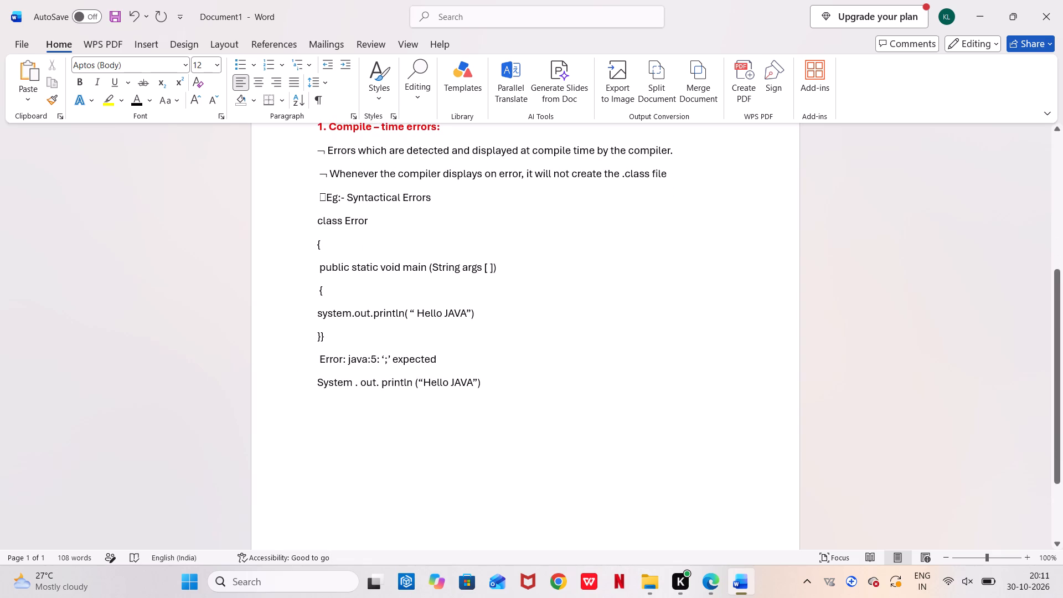
pyautogui.press('Return')
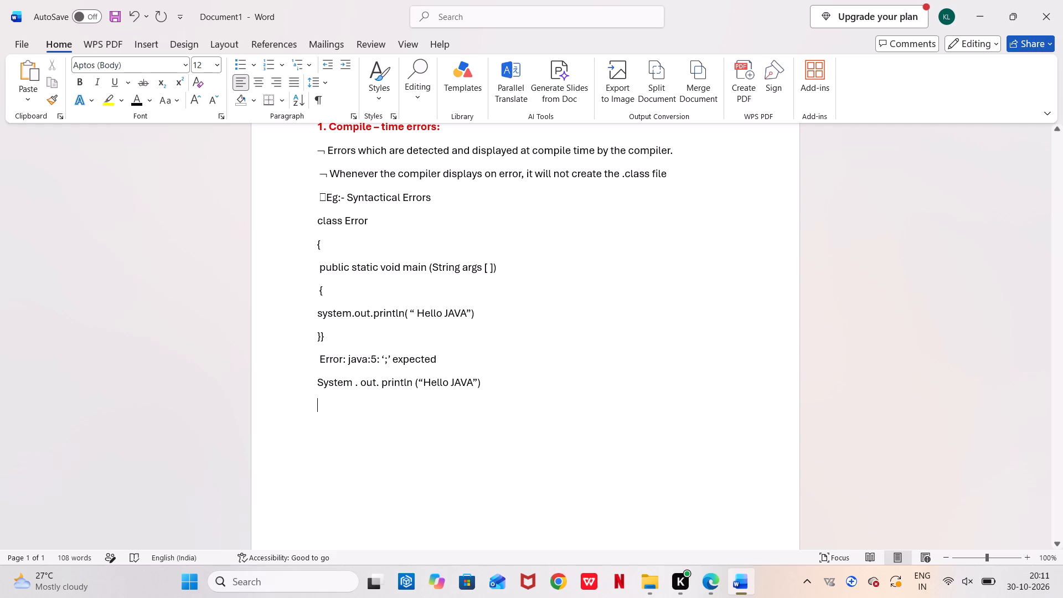
pyautogui.click(718, 587)
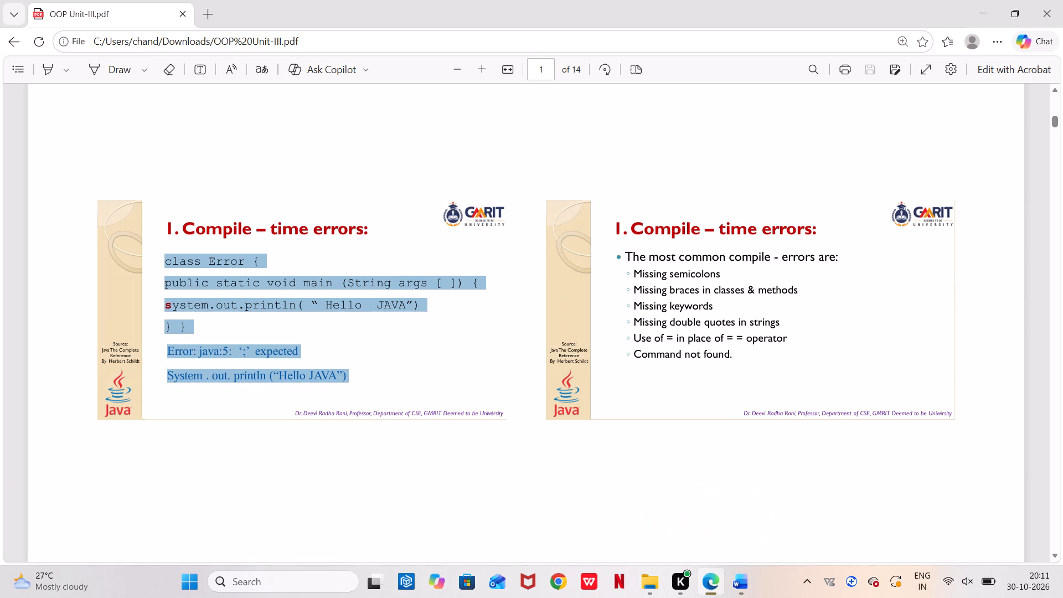
pyautogui.moveTo(613, 257); pyautogui.dragTo(781, 379)
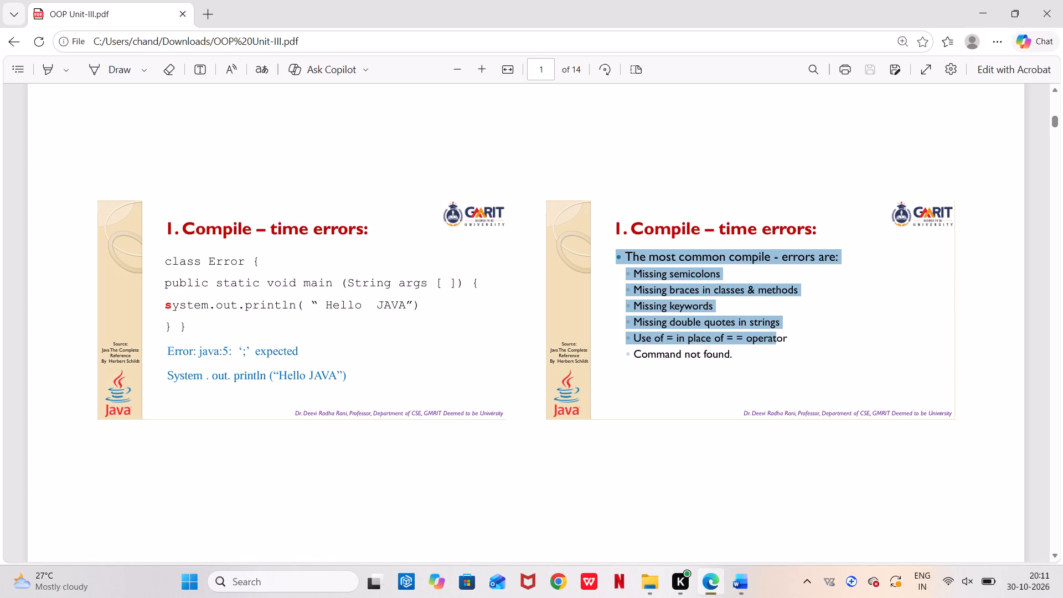
pyautogui.moveTo(781, 379); pyautogui.dragTo(773, 376)
pyautogui.moveTo(773, 376); pyautogui.dragTo(752, 370)
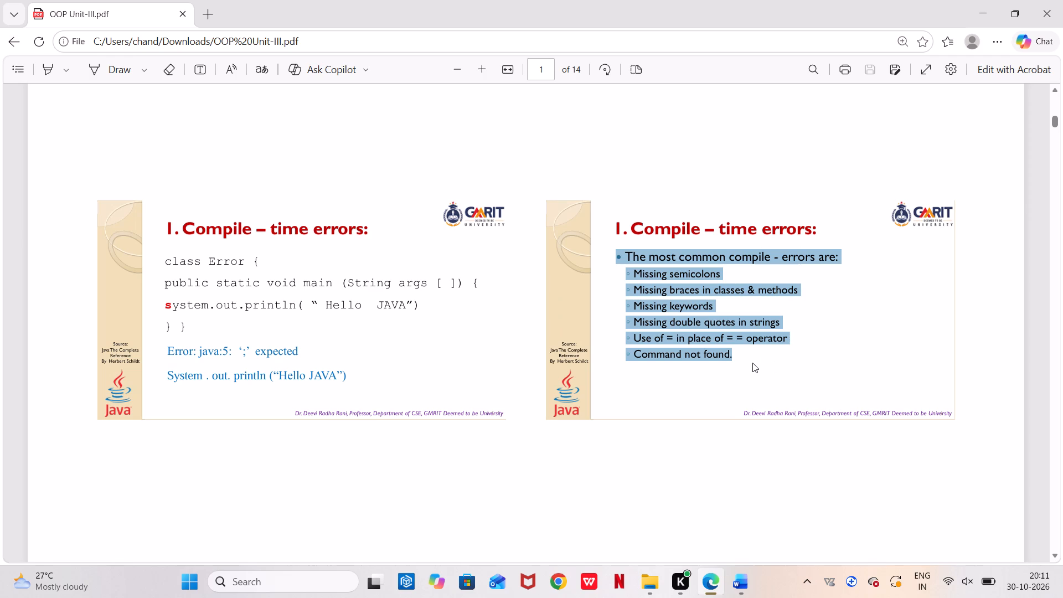
pyautogui.hotkey('ctrl', 'c')
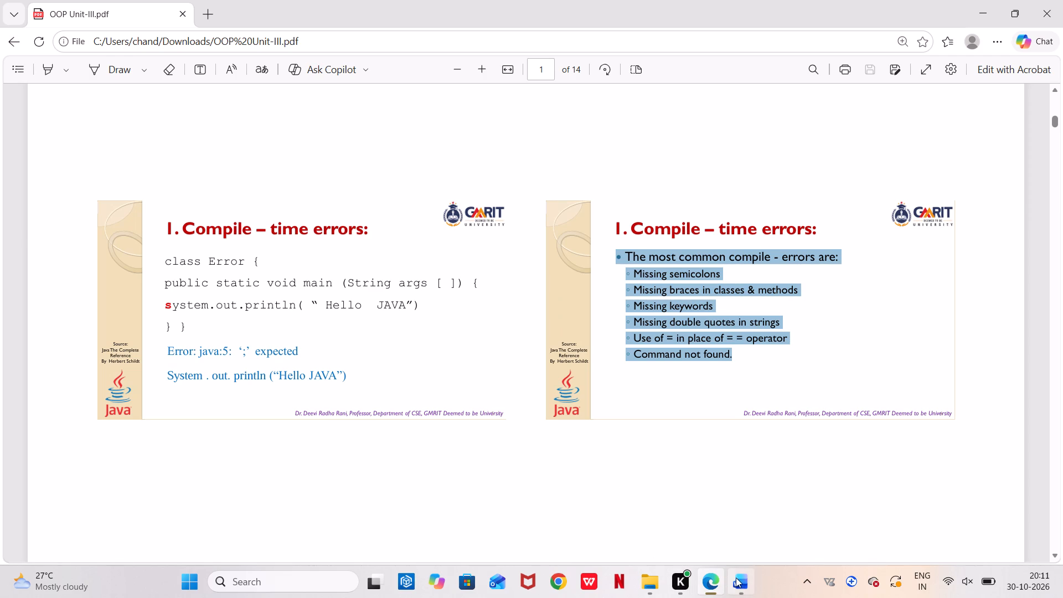
pyautogui.click(739, 578)
pyautogui.hotkey('ctrl', 'v')
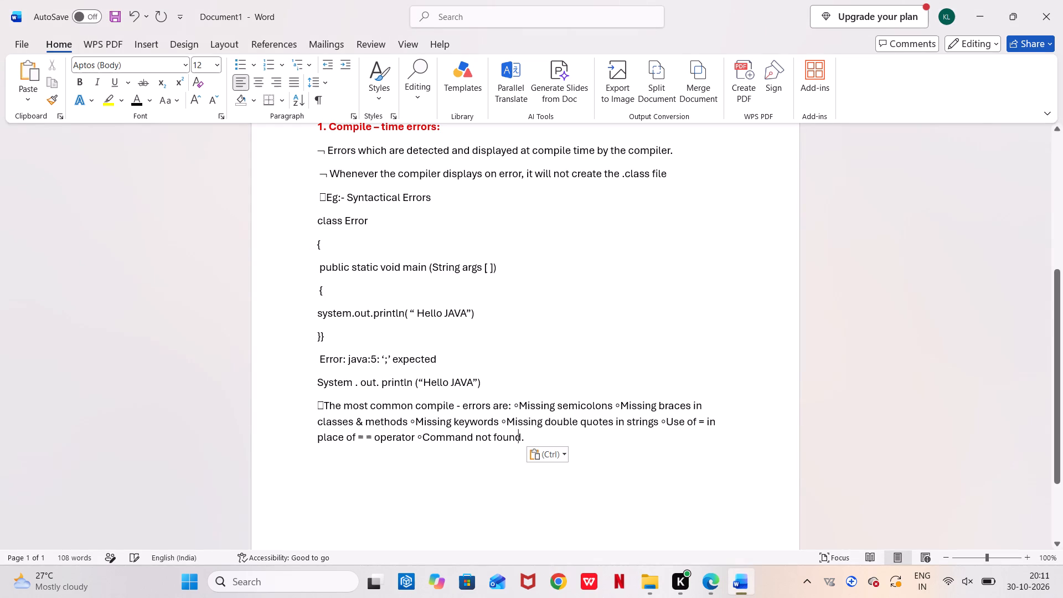
# Put the "Missing semicolons" item on its own line below "The most common compile - errors are:".
pyautogui.click(513, 404)
pyautogui.press('Return')
pyautogui.press('Right')
pyautogui.press('Right')
pyautogui.press('Right')
pyautogui.press('Right')
pyautogui.press('Right')
pyautogui.press('Right')
pyautogui.press('Right')
pyautogui.press('Right')
pyautogui.press('Right')
pyautogui.press('Right')
pyautogui.press('Right')
pyautogui.press('Right')
pyautogui.press('Right')
pyautogui.press('Right')
pyautogui.press('Right')
pyautogui.press('Right')
pyautogui.press('Right')
pyautogui.press('Right')
pyautogui.press('Right')
pyautogui.press('Right')
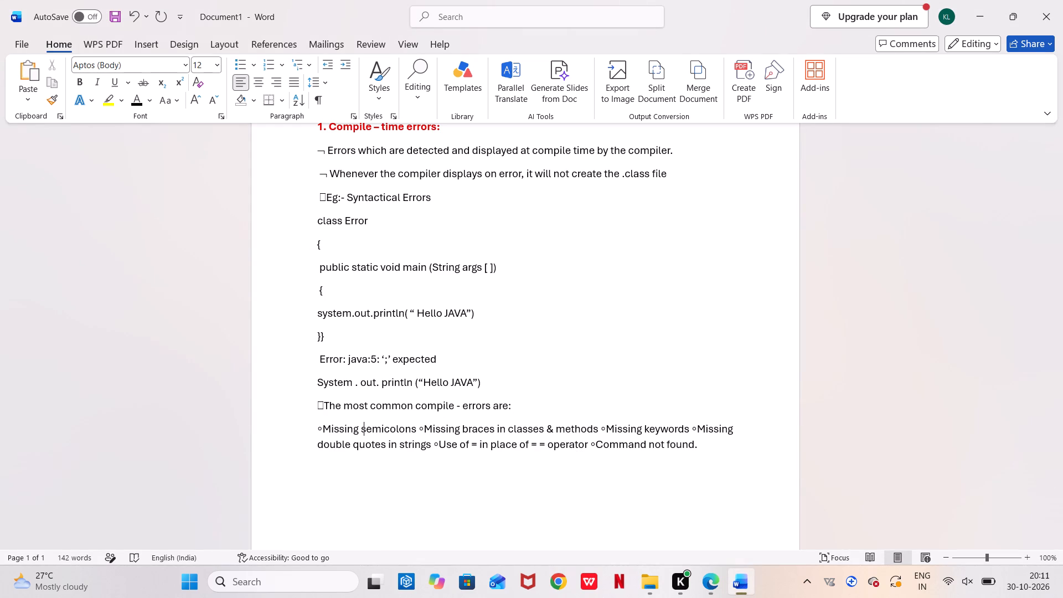
pyautogui.press('Left')
pyautogui.press('Return')
# Insert a line break after "Missing braces in classes & methods" so that item stands on its own line.
pyautogui.press('Right')
pyautogui.press('Right')
pyautogui.press('Right')
pyautogui.press('Right')
pyautogui.press('Right')
pyautogui.press('Right')
pyautogui.press('Right')
pyautogui.press('Right')
pyautogui.press('Right')
pyautogui.press('Right')
pyautogui.press('Right')
pyautogui.press('Right')
pyautogui.press('Right')
pyautogui.press('Right')
pyautogui.press('Right')
pyautogui.press('Right')
pyautogui.press('Right')
pyautogui.press('Right')
pyautogui.press('Right')
pyautogui.press('Right')
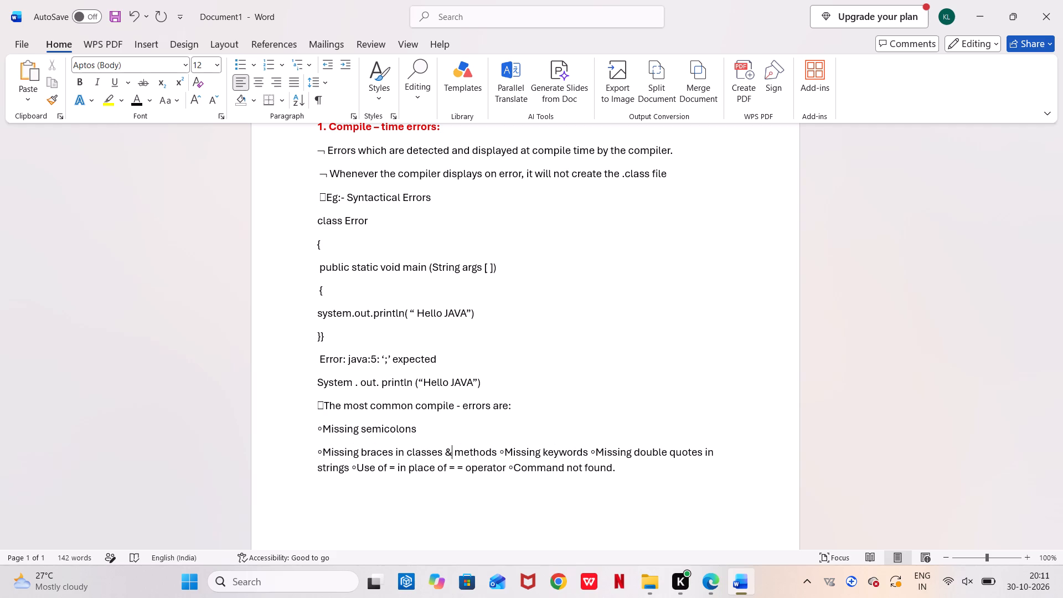
pyautogui.press('Return')
# Insert a line break after "Missing keywords" so that item stands on its own line.
pyautogui.press('Right')
pyautogui.press('Right')
pyautogui.press('Right')
pyautogui.press('Right')
pyautogui.press('Right')
pyautogui.press('Right')
pyautogui.press('Right')
pyautogui.press('Right')
pyautogui.press('Right')
pyautogui.press('Right')
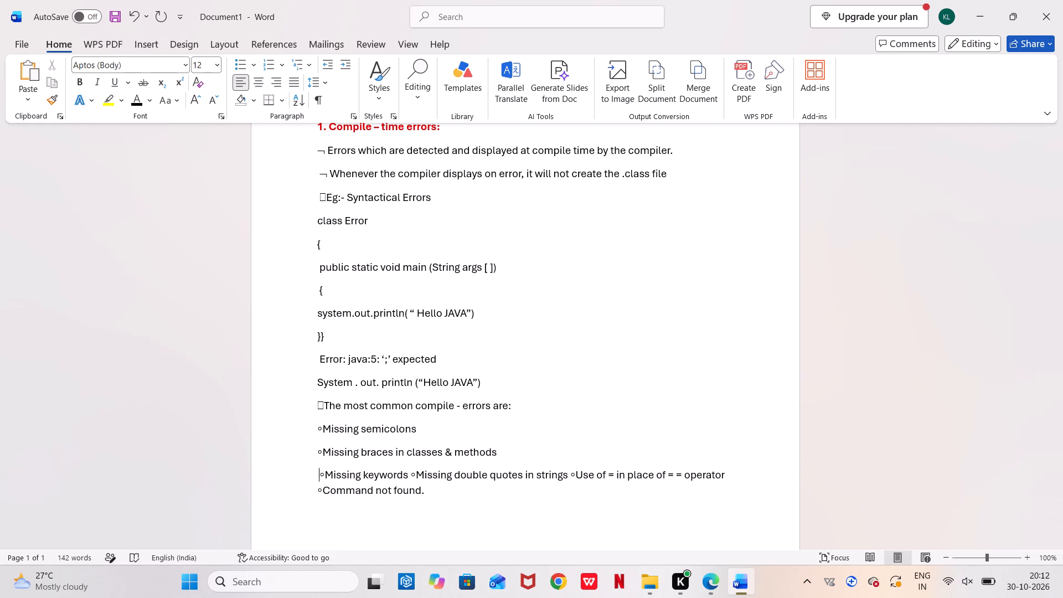
pyautogui.press('Right')
pyautogui.press('Right')
pyautogui.press('Right')
pyautogui.press('Right')
pyautogui.press('Right')
pyautogui.press('Right')
pyautogui.press('Right')
pyautogui.press('Right')
pyautogui.press('Return')
# Insert a line break after "Missing double quotes in strings" so that item stands on its own line.
pyautogui.press('Right')
pyautogui.press('Right')
pyautogui.press('Right')
pyautogui.press('Right')
pyautogui.press('Right')
pyautogui.press('Right')
pyautogui.press('Right')
pyautogui.press('Right')
pyautogui.press('Right')
pyautogui.press('Right')
pyautogui.press('Right')
pyautogui.press('Right')
pyautogui.press('Right')
pyautogui.press('Right')
pyautogui.press('Right')
pyautogui.press('Right')
pyautogui.press('Right')
pyautogui.press('Right')
pyautogui.press('Right')
pyautogui.press('Right')
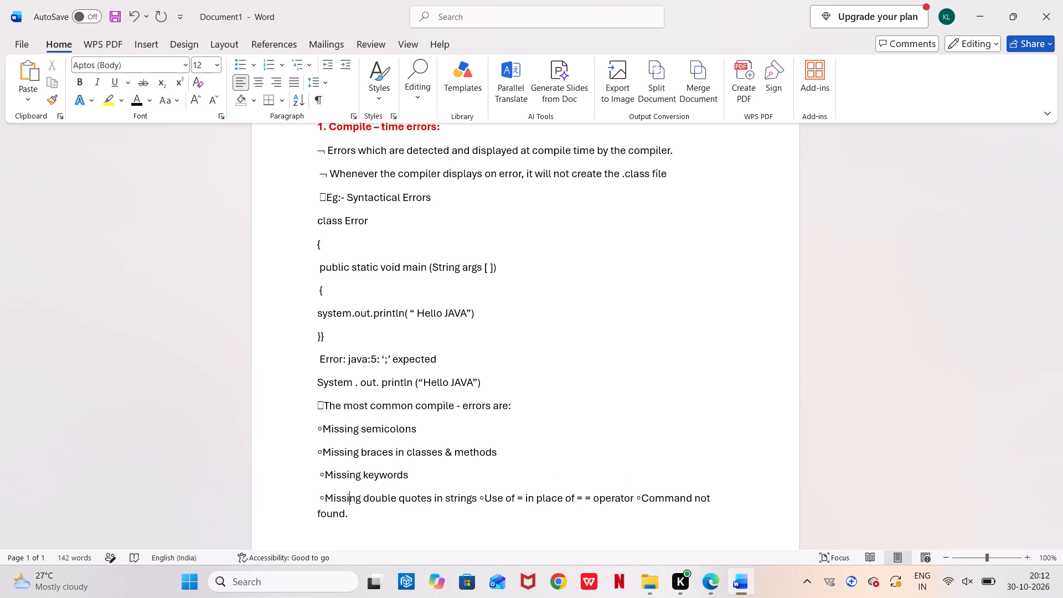
pyautogui.press('Right')
pyautogui.press('Right')
pyautogui.press('Right')
pyautogui.press('Return')
# Insert a line break after "Use of = in place of = = operator", putting "Command not found." on its own line.
pyautogui.press('Right')
pyautogui.press('Right')
pyautogui.press('Right')
pyautogui.press('Right')
pyautogui.press('Right')
pyautogui.press('Right')
pyautogui.press('Right')
pyautogui.press('Right')
pyautogui.press('Right')
pyautogui.press('Right')
pyautogui.press('Right')
pyautogui.press('Right')
pyautogui.press('Right')
pyautogui.press('Right')
pyautogui.press('Right')
pyautogui.press('Right')
pyautogui.press('Right')
pyautogui.press('Right')
pyautogui.press('Right')
pyautogui.press('Right')
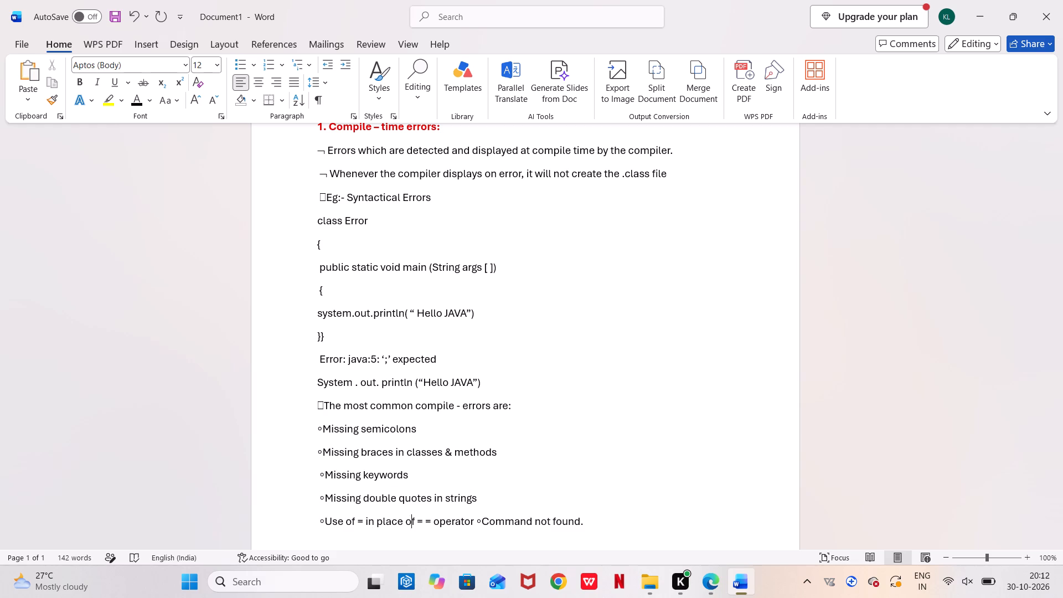
pyautogui.press('Right')
pyautogui.press('Right')
pyautogui.press('Right')
pyautogui.press('Right')
pyautogui.press('Right')
pyautogui.press('Right')
pyautogui.press('Right')
pyautogui.press('Right')
pyautogui.press('Return')
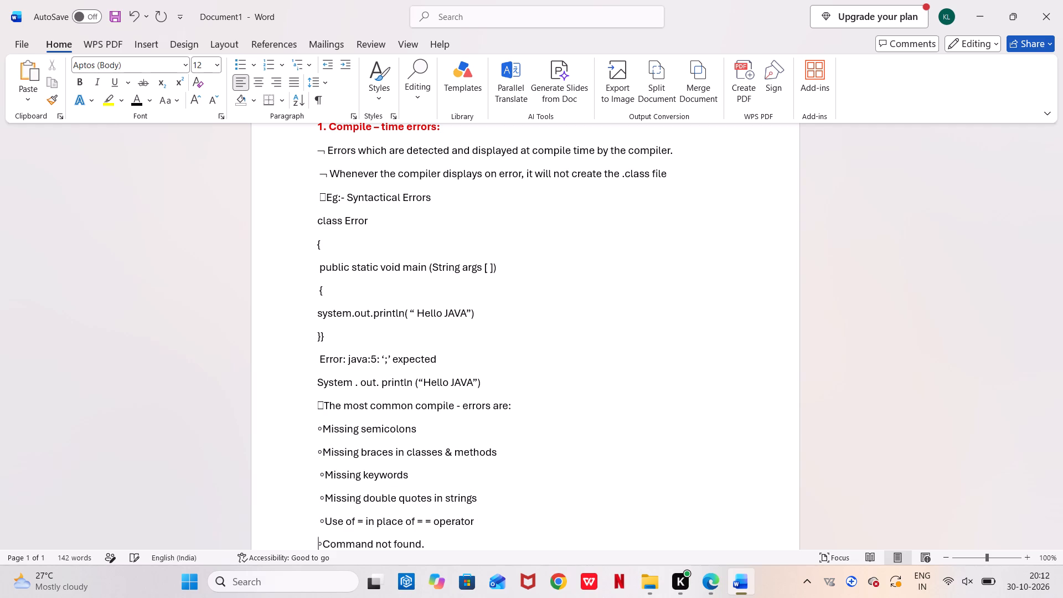
# Copy the heading "2. Run – time errors:" from page 2 of the PDF in Edge and paste it at the top of Word's second page.
pyautogui.scroll(-3, 543, 387)
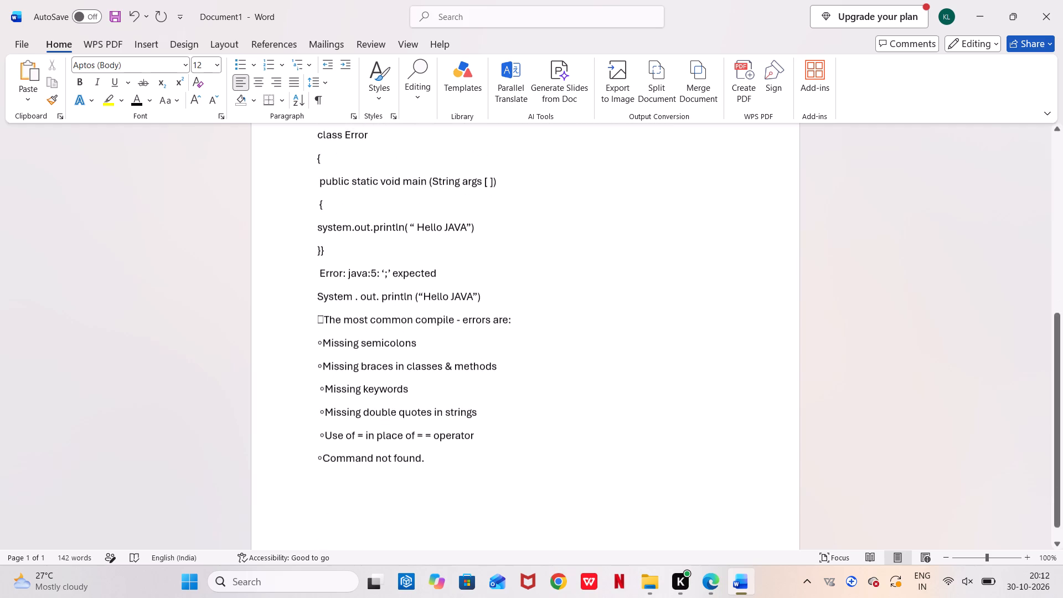
pyautogui.scroll(-2, 546, 383)
pyautogui.click(447, 441)
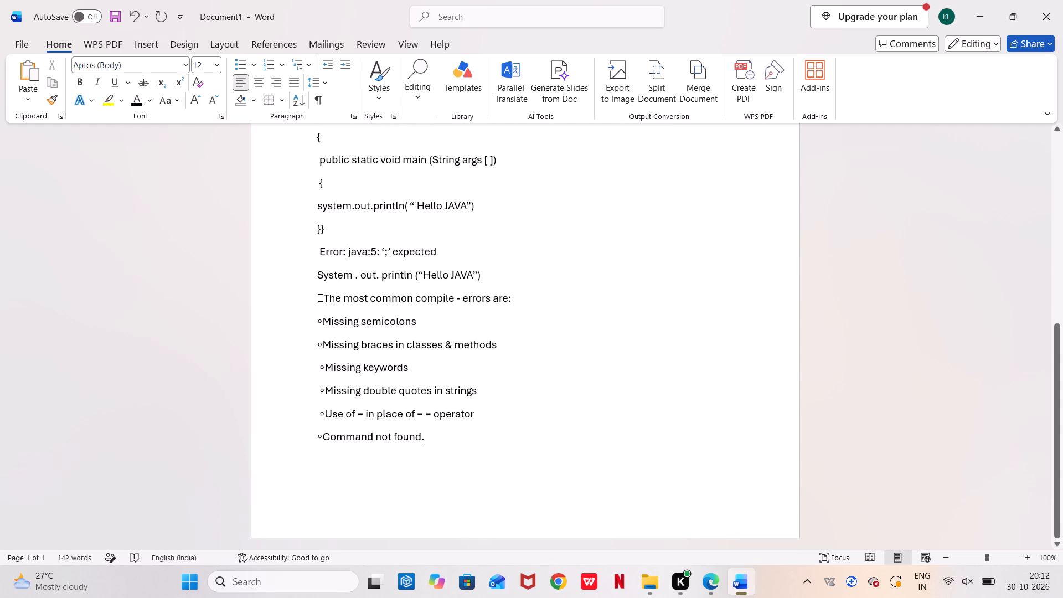
pyautogui.click(708, 577)
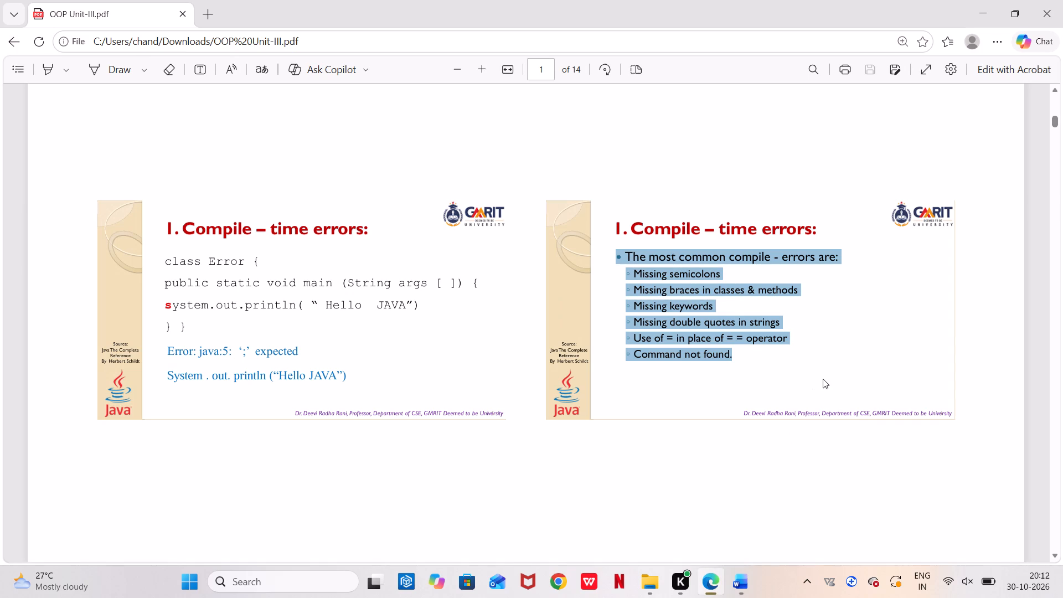
pyautogui.click(823, 379)
pyautogui.scroll(-4, 714, 354)
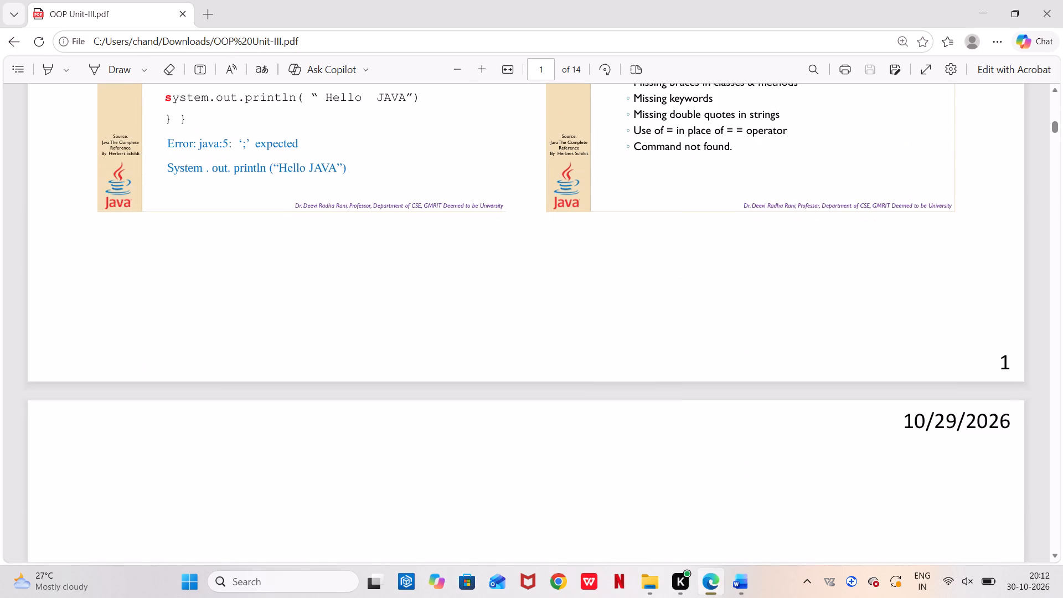
pyautogui.scroll(-3, 714, 354)
pyautogui.scroll(-1, 569, 349)
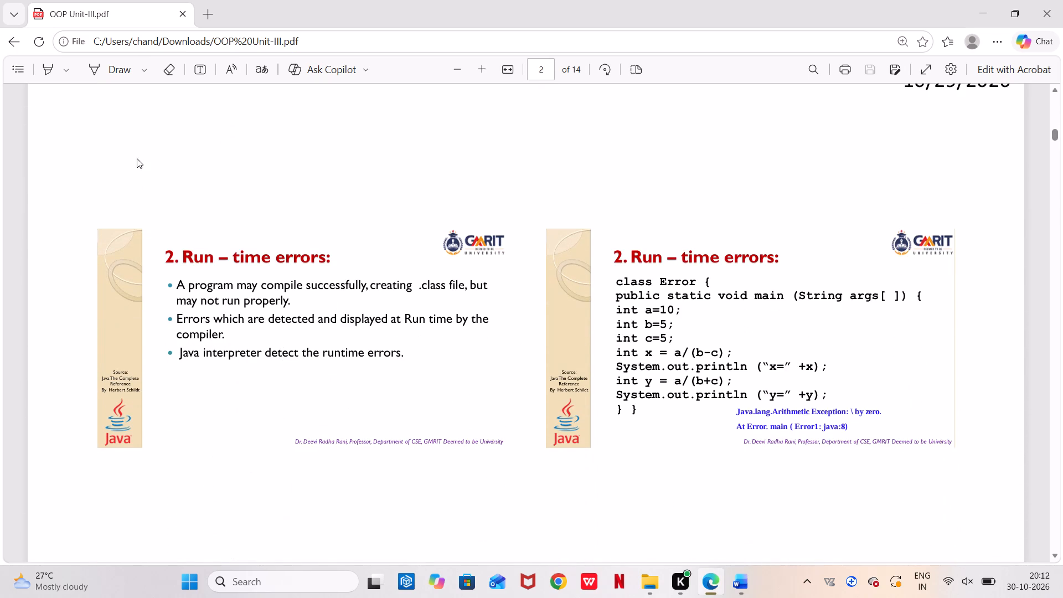
pyautogui.moveTo(164, 251); pyautogui.dragTo(333, 275)
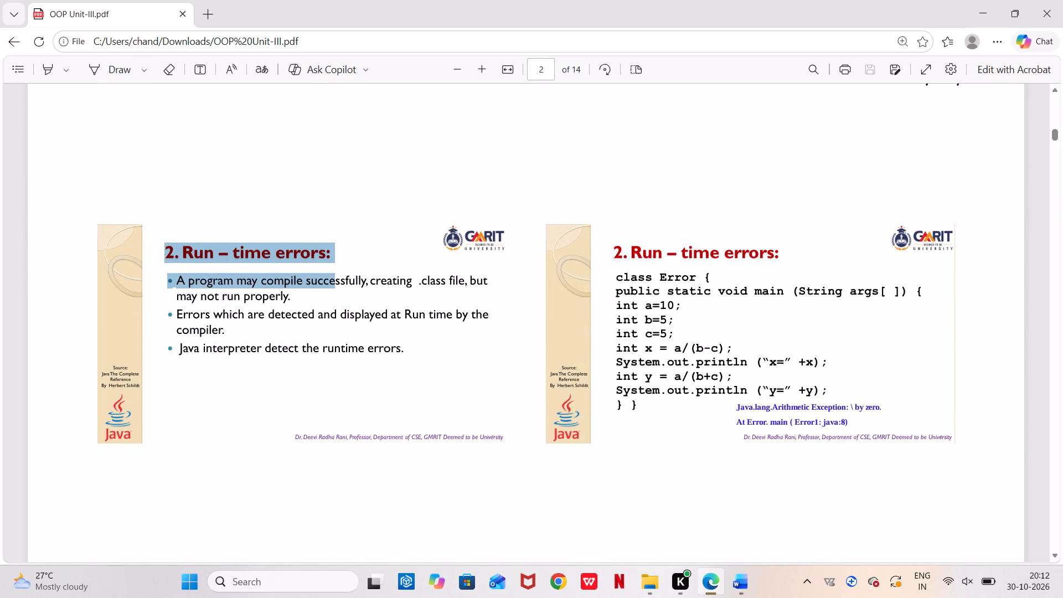
pyautogui.moveTo(333, 275); pyautogui.dragTo(334, 275)
pyautogui.click(371, 368)
pyautogui.moveTo(360, 252); pyautogui.dragTo(247, 249)
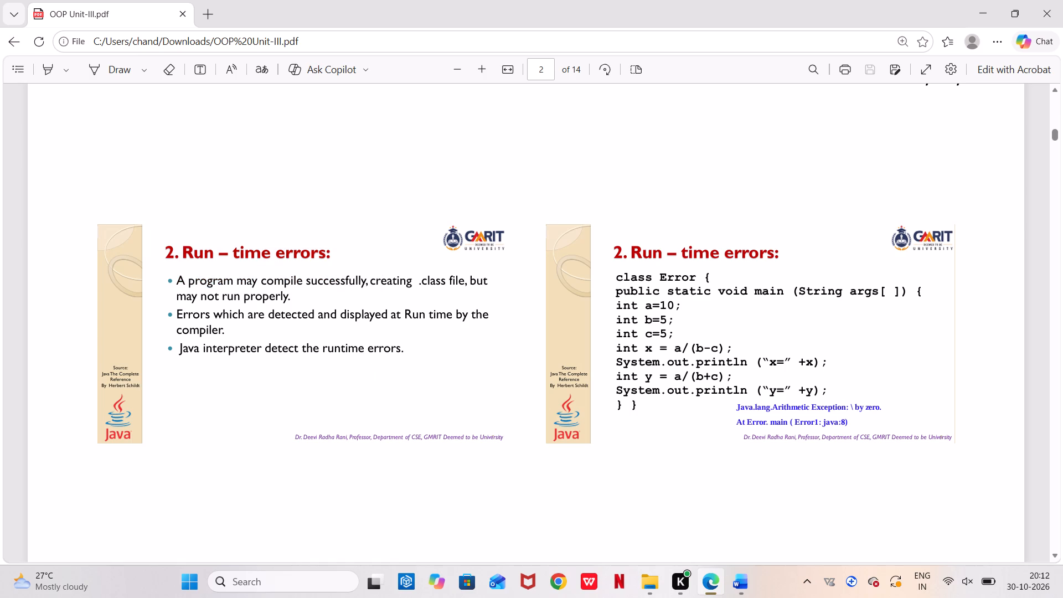
pyautogui.moveTo(169, 249); pyautogui.dragTo(339, 255)
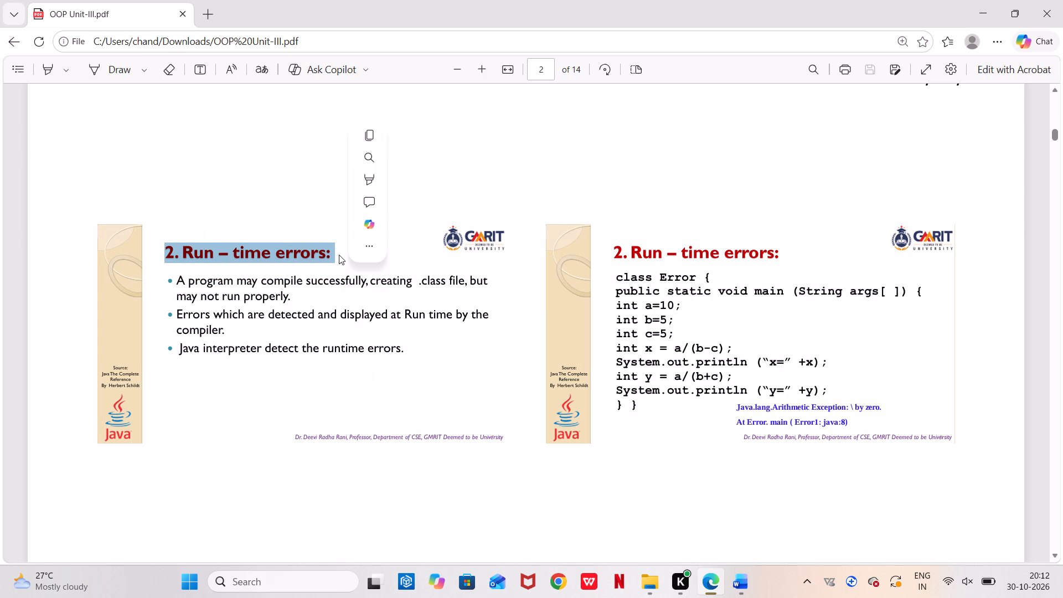
pyautogui.hotkey('ctrl', 'c')
pyautogui.click(749, 580)
pyautogui.scroll(-5, 407, 395)
pyautogui.press('Return')
pyautogui.press('Return')
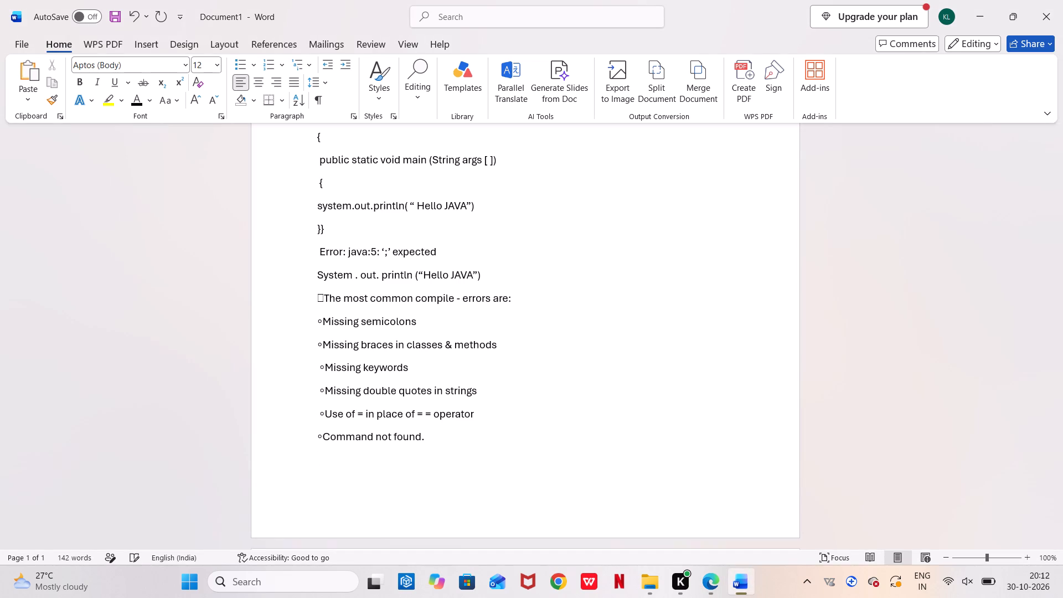
pyautogui.press('Return')
pyautogui.press('Up')
pyautogui.press('Down')
pyautogui.press('Up')
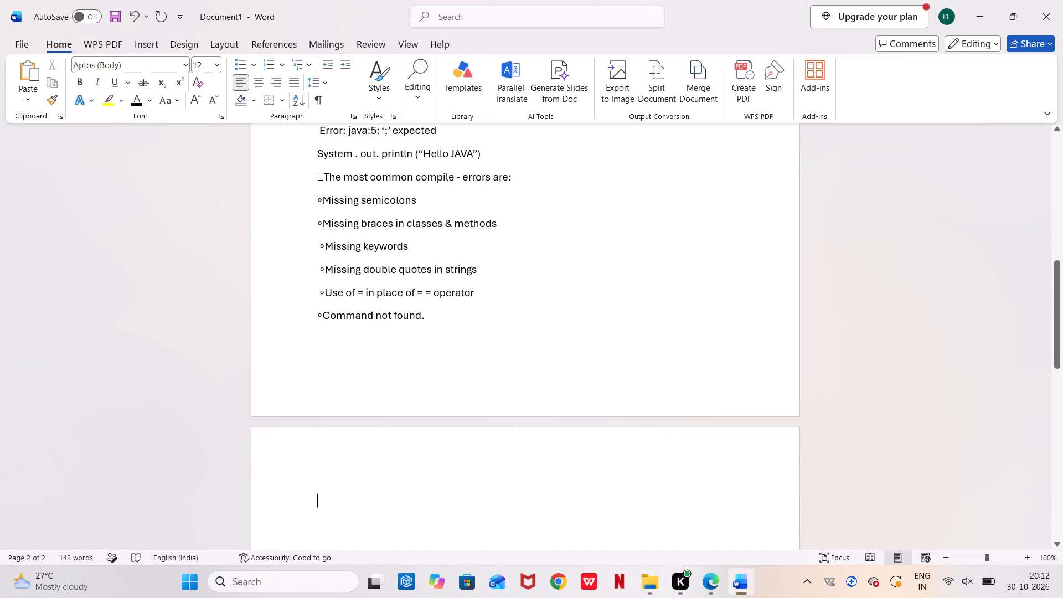
pyautogui.press('Up')
pyautogui.press('Down')
pyautogui.hotkey('ctrl', 'v')
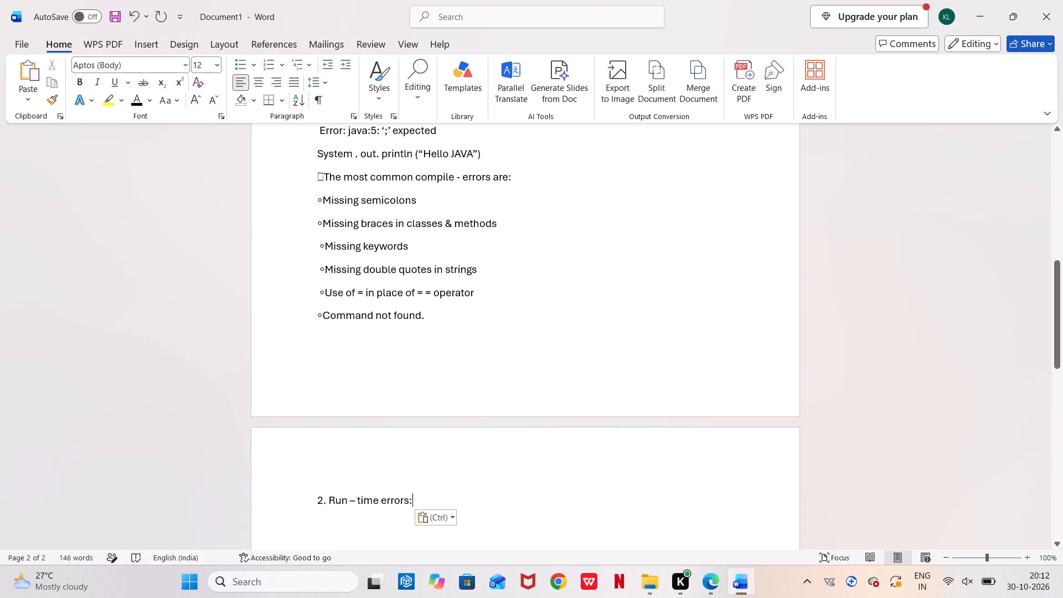
# Format the "2. Run – time errors:" heading in the standard red font colour and bold.
pyautogui.click(435, 476)
pyautogui.scroll(-3, 435, 476)
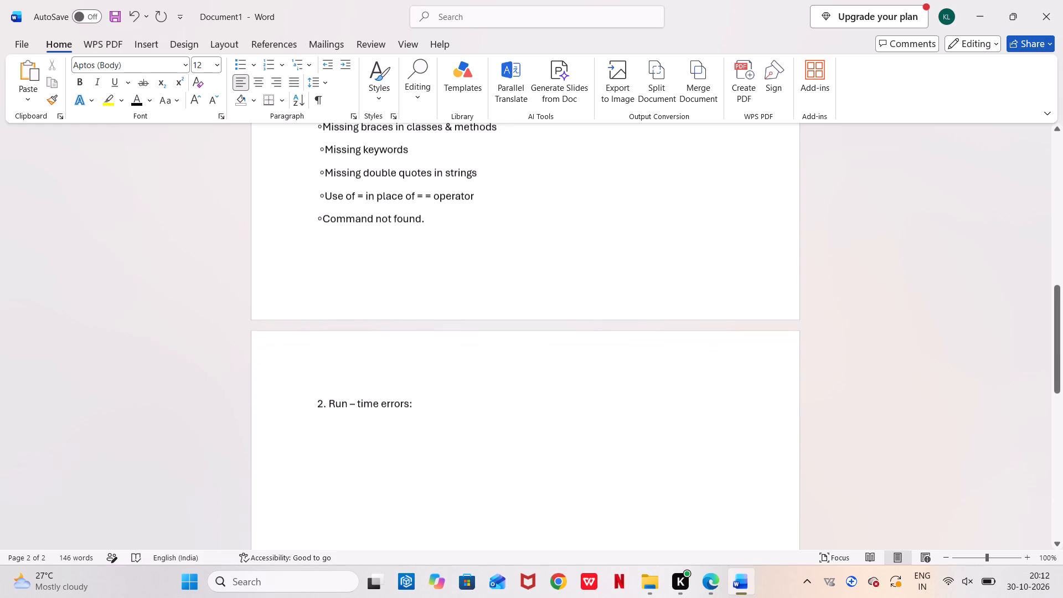
pyautogui.moveTo(309, 403); pyautogui.dragTo(409, 406)
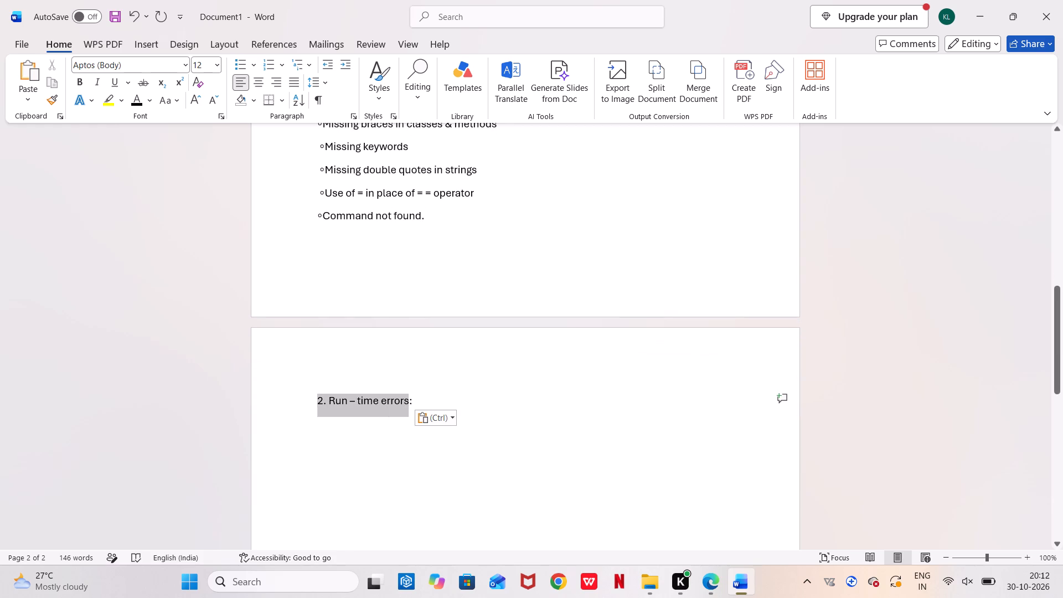
pyautogui.moveTo(409, 406); pyautogui.dragTo(412, 405)
pyautogui.click(155, 98)
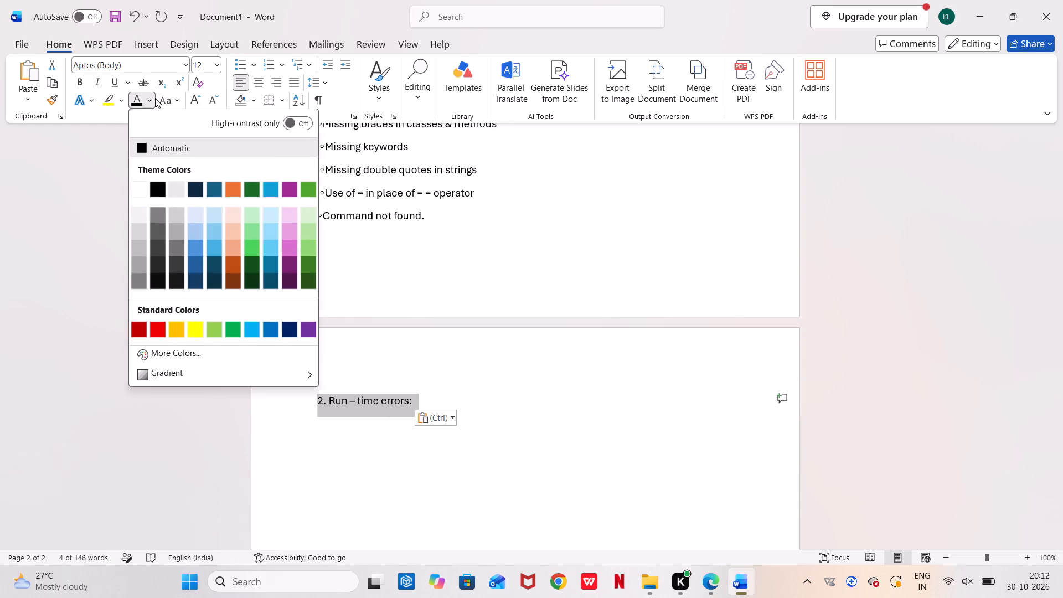
pyautogui.click(158, 332)
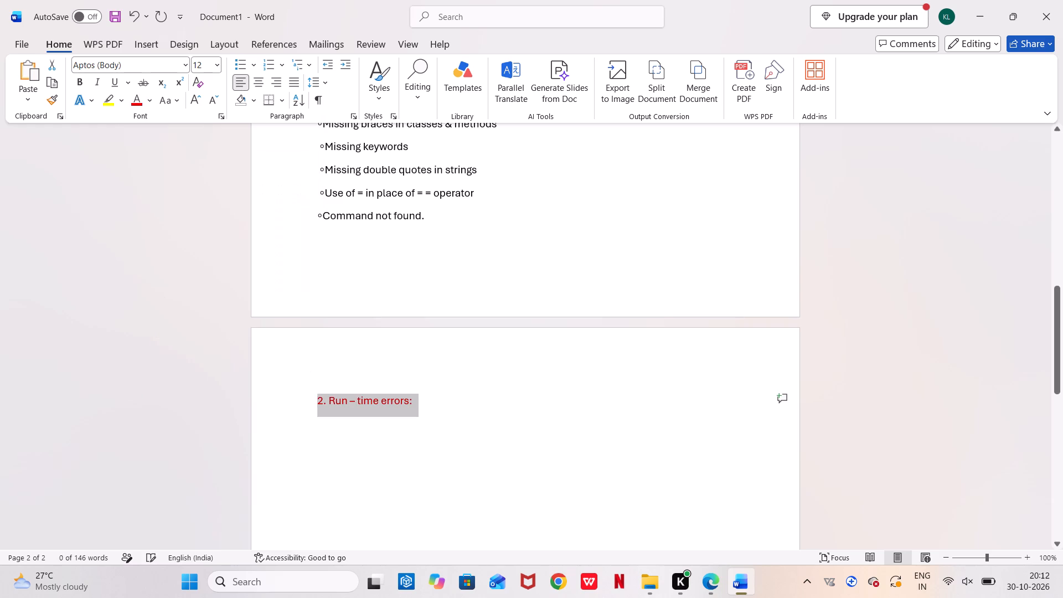
pyautogui.click(79, 80)
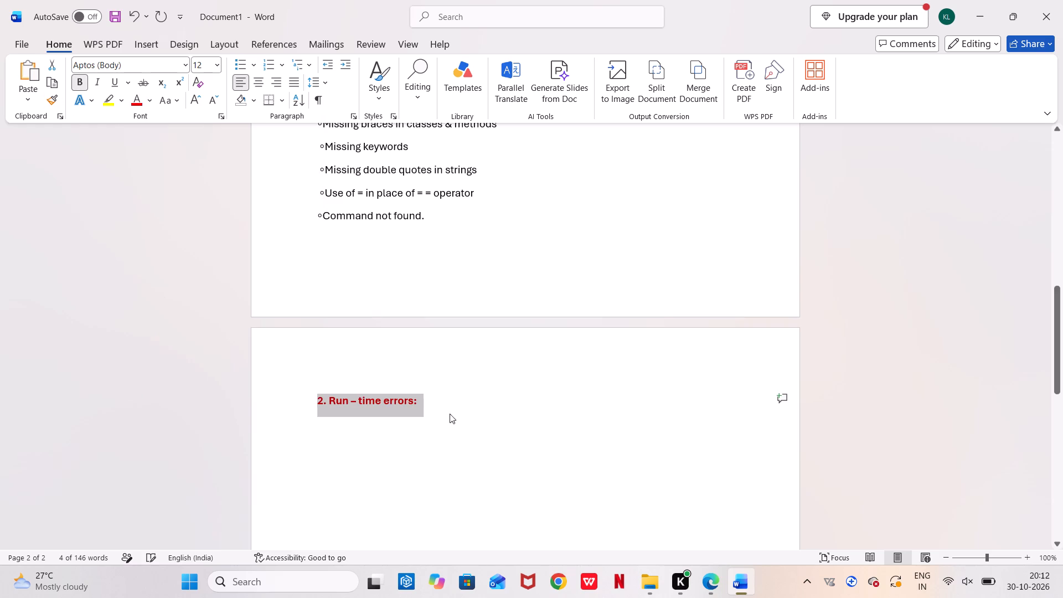
# Copy the three bullet points under "2. Run – time errors:" from the PDF in Edge and paste them below that heading in Word.
pyautogui.click(463, 413)
pyautogui.press('Return')
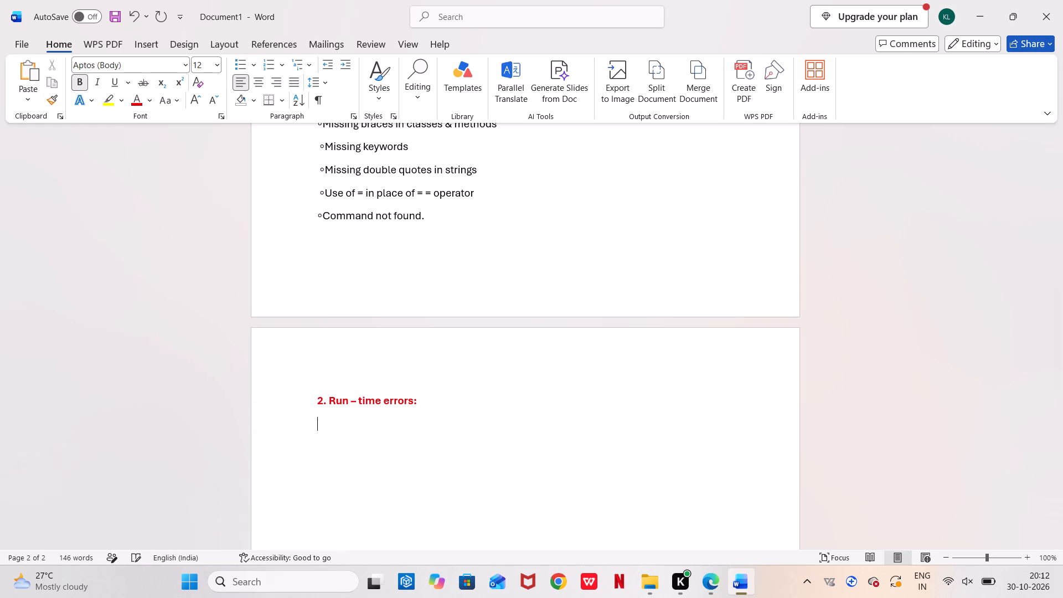
pyautogui.click(721, 591)
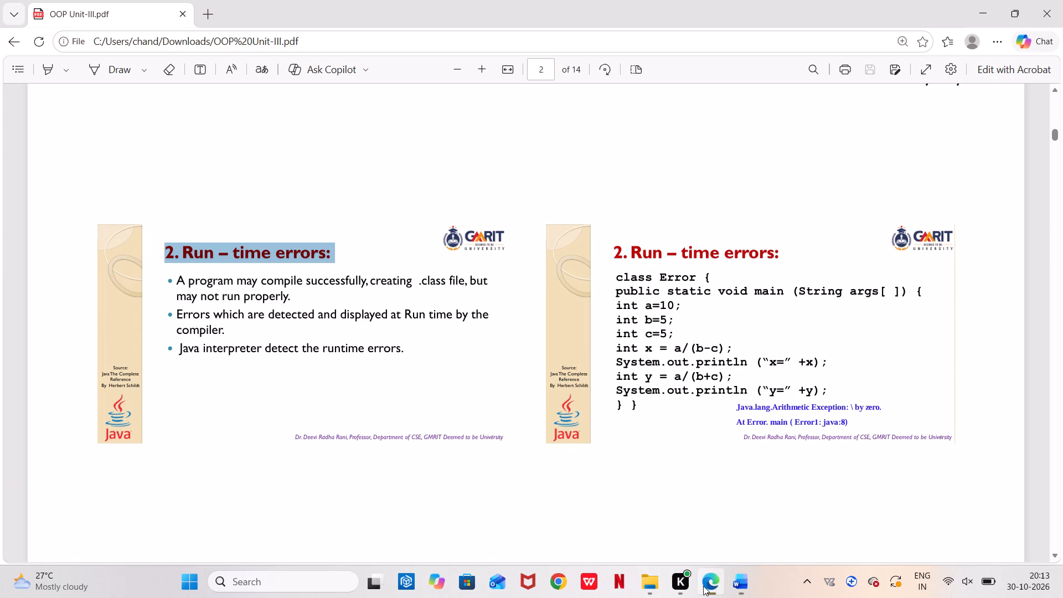
pyautogui.moveTo(426, 347); pyautogui.dragTo(322, 323)
pyautogui.moveTo(322, 323); pyautogui.dragTo(302, 315)
pyautogui.click(417, 354)
pyautogui.moveTo(417, 354); pyautogui.dragTo(390, 345)
pyautogui.moveTo(165, 271); pyautogui.dragTo(399, 371)
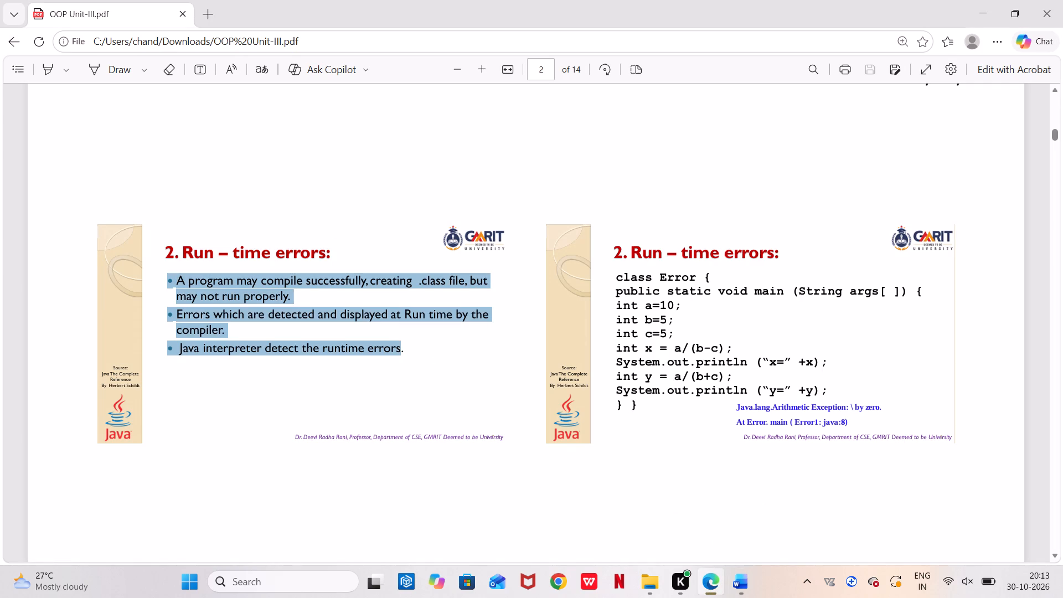
pyautogui.moveTo(399, 371); pyautogui.dragTo(414, 374)
pyautogui.hotkey('ctrl', 'c')
pyautogui.click(737, 569)
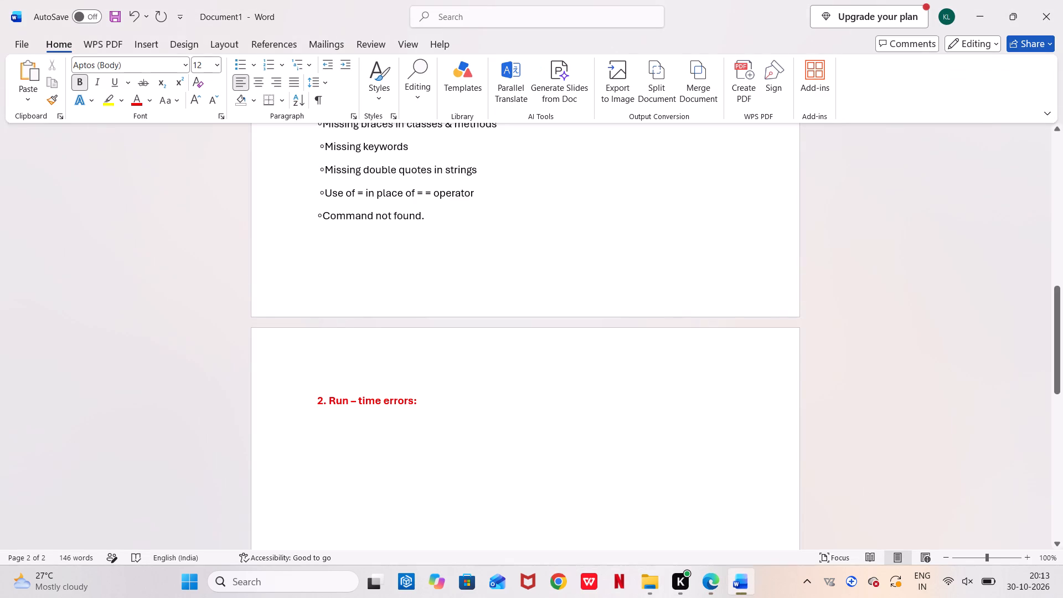
pyautogui.hotkey('ctrl', 'v')
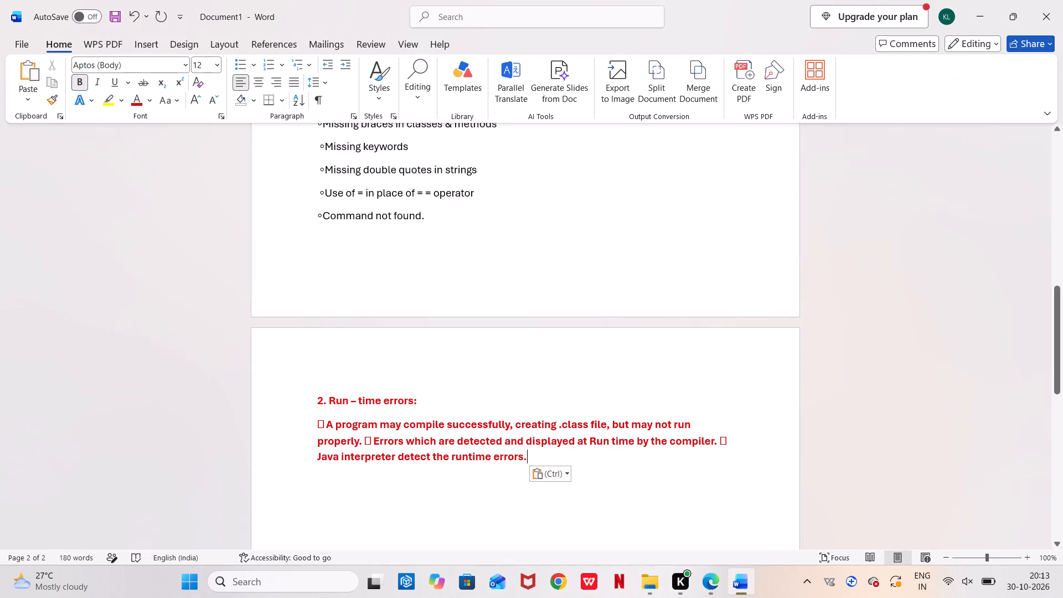
# Set the pasted run-time error text to the Automatic font colour and remove its bold formatting.
pyautogui.click(145, 98)
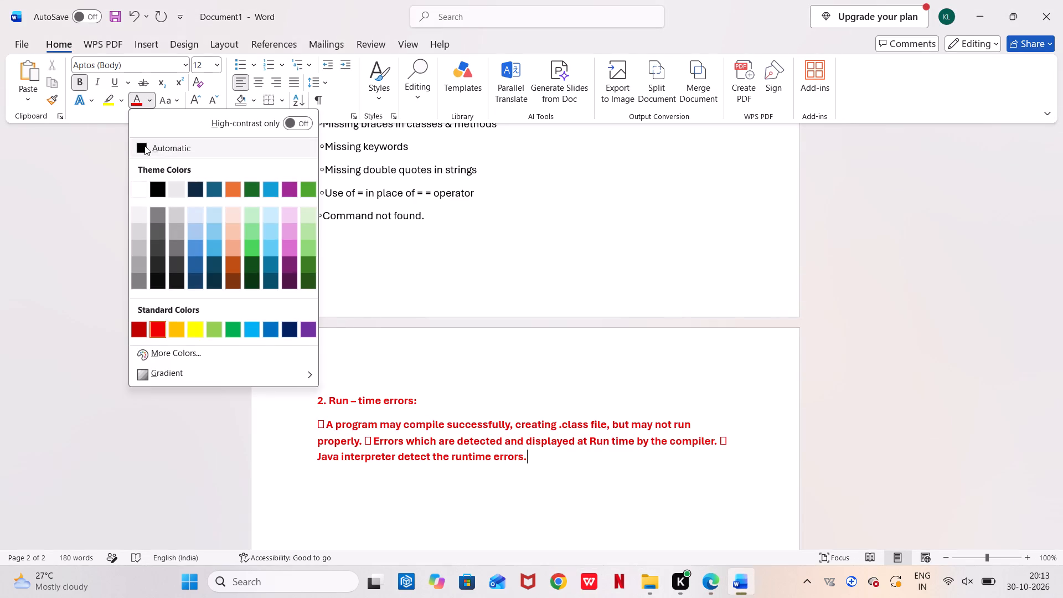
pyautogui.click(145, 146)
pyautogui.moveTo(532, 463); pyautogui.dragTo(532, 462)
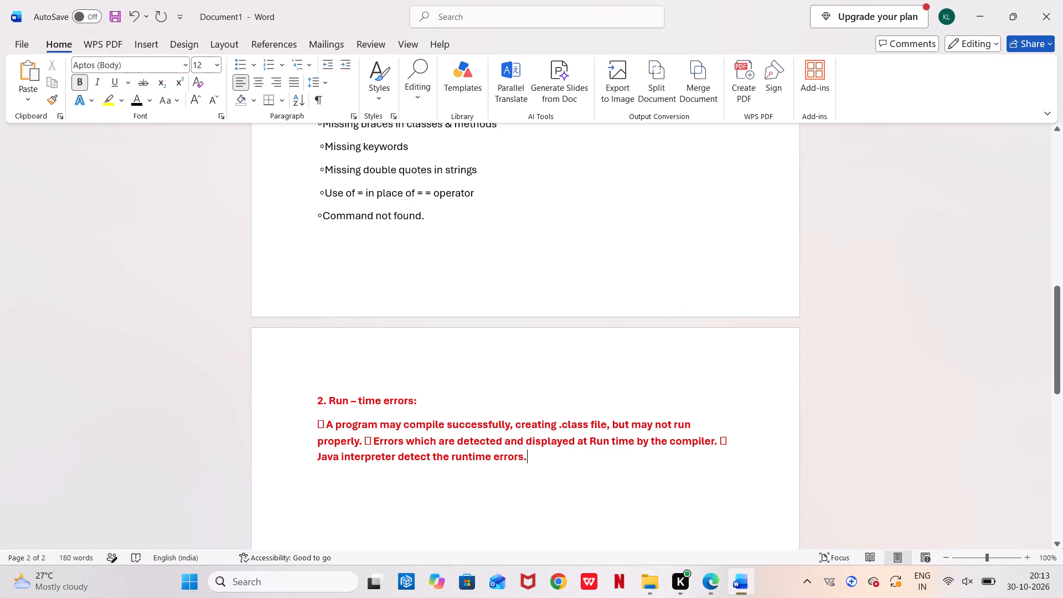
pyautogui.moveTo(532, 462); pyautogui.dragTo(312, 421)
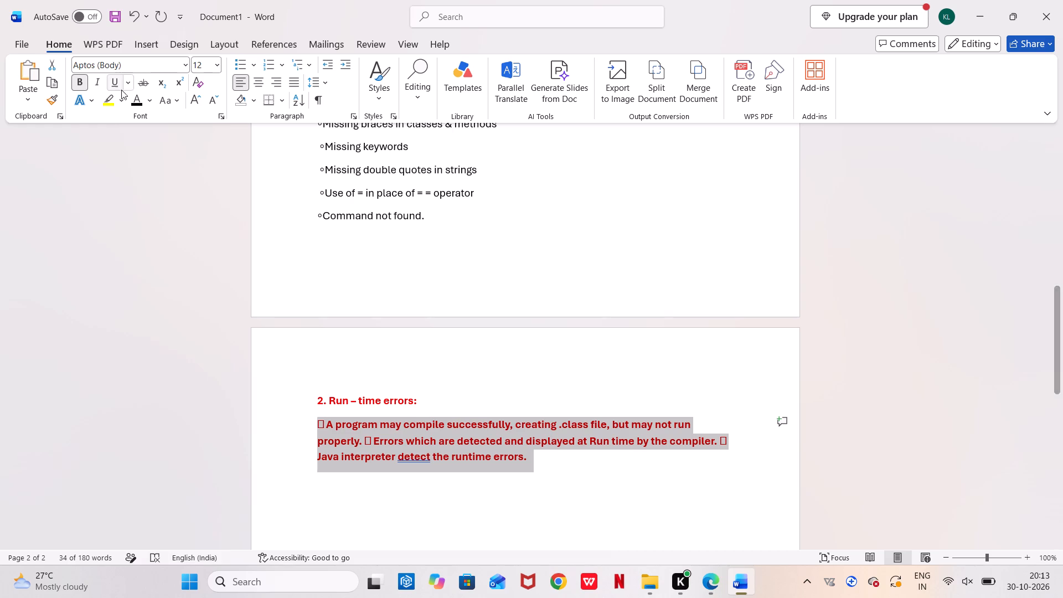
pyautogui.click(156, 95)
pyautogui.click(152, 100)
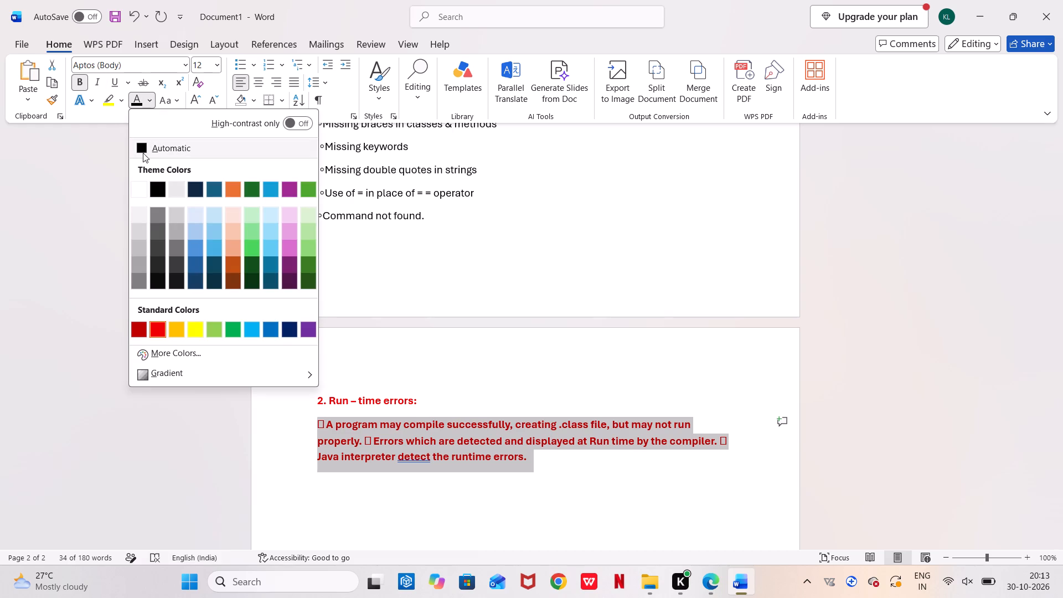
pyautogui.click(144, 145)
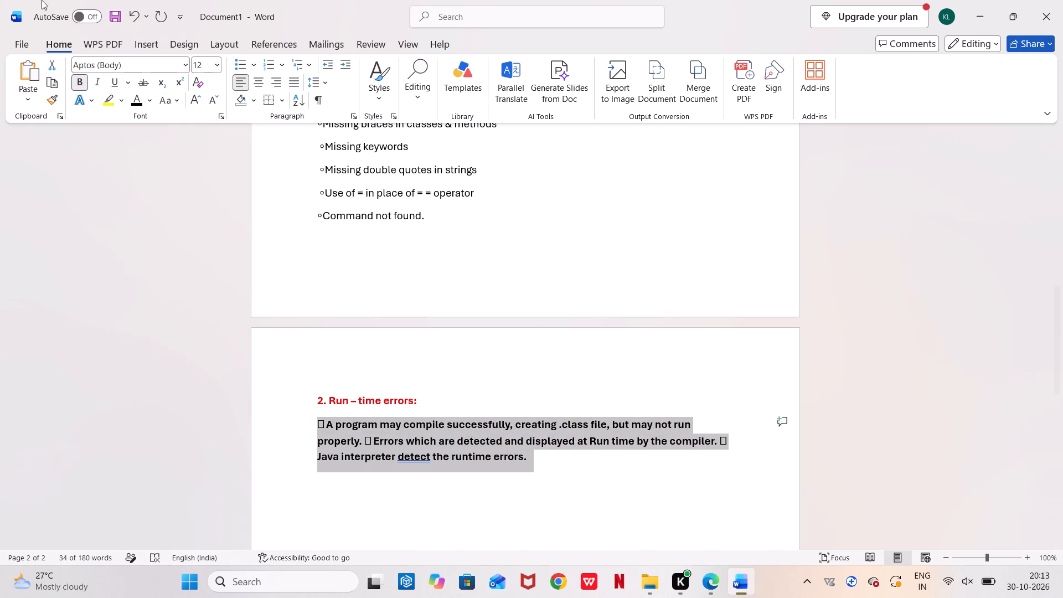
pyautogui.click(81, 84)
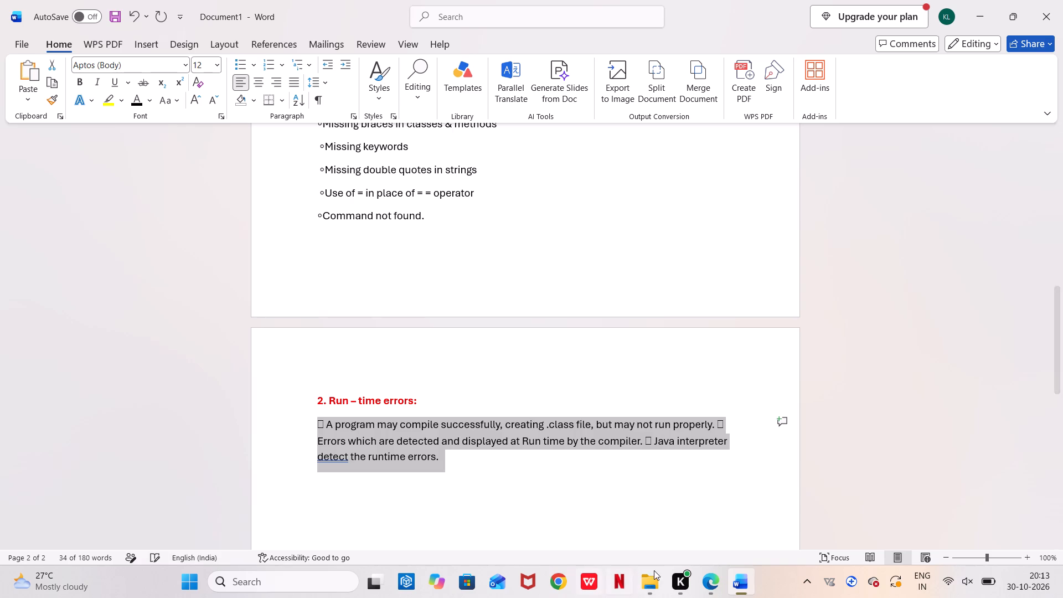
# Split the pasted run-time error text so "Errors which are detected…" and "Java interpreter detect…" each start on their own line.
pyautogui.scroll(-1, 658, 597)
pyautogui.click(505, 509)
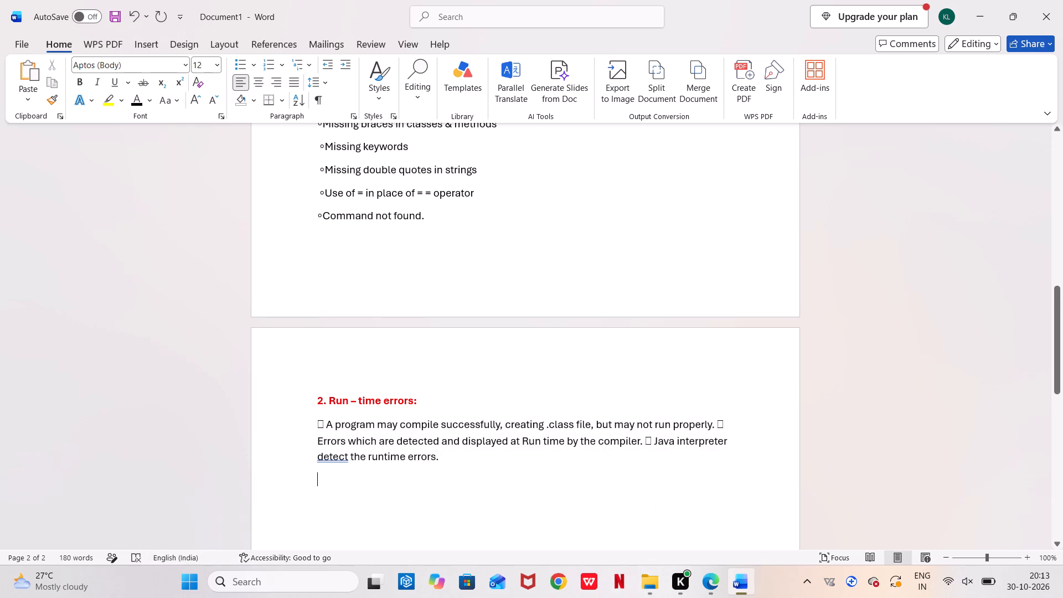
pyautogui.scroll(-2, 477, 478)
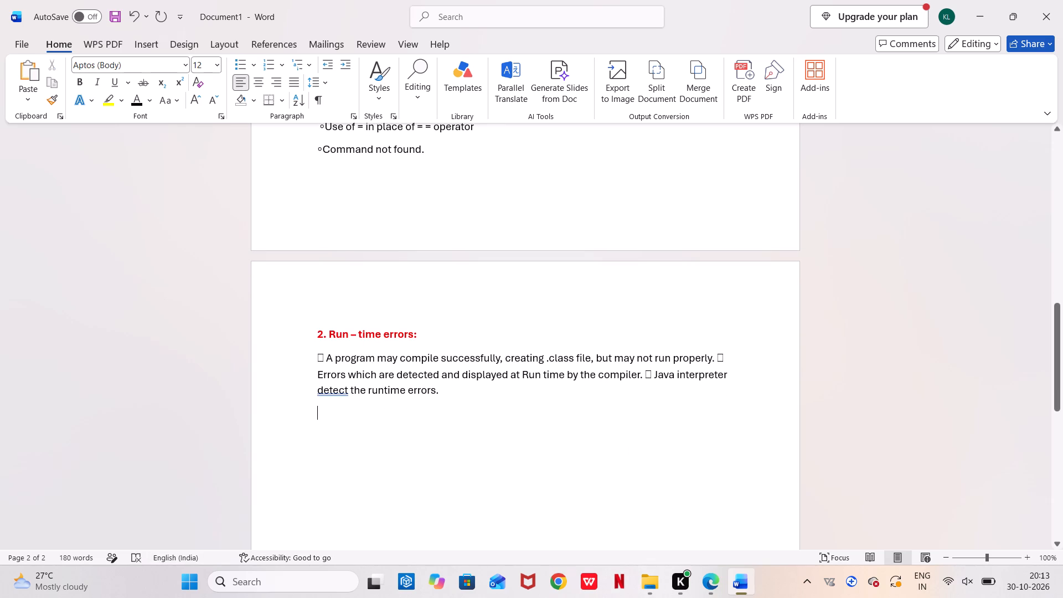
pyautogui.click(714, 359)
pyautogui.press('Return')
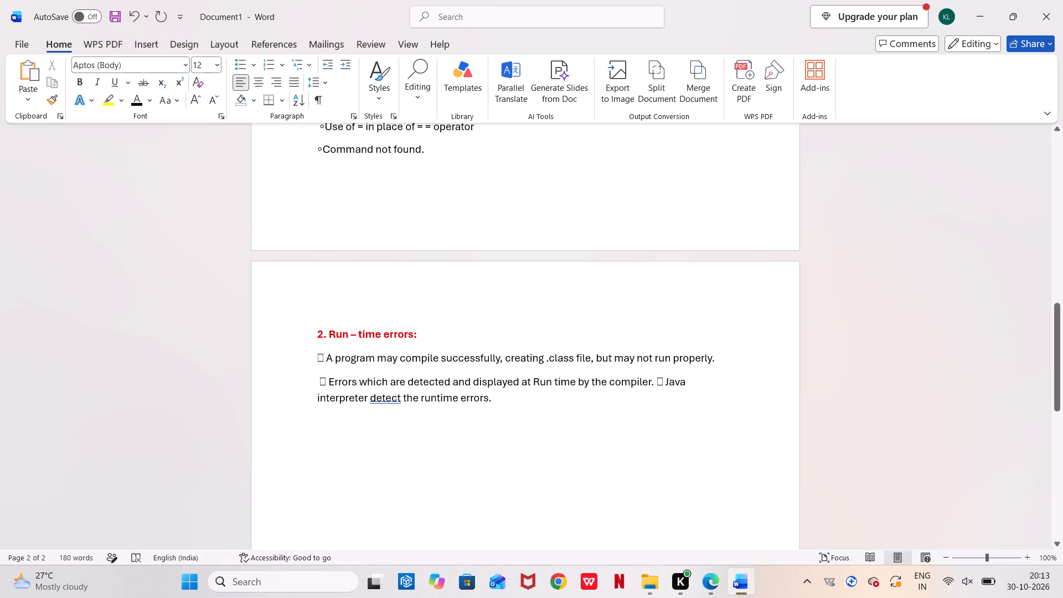
pyautogui.click(657, 382)
pyautogui.press('Return')
pyautogui.scroll(-2, 519, 420)
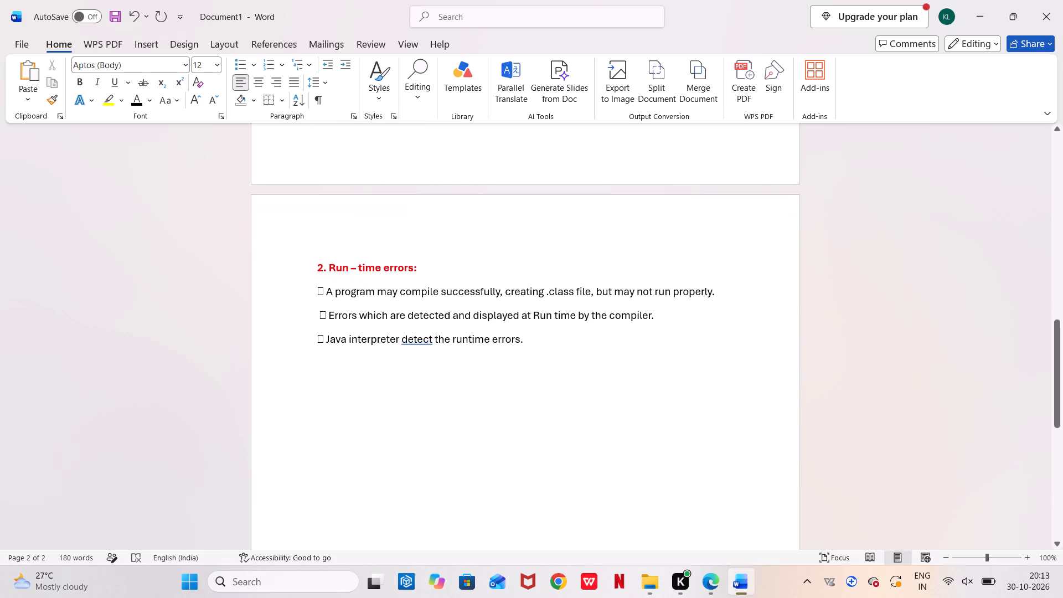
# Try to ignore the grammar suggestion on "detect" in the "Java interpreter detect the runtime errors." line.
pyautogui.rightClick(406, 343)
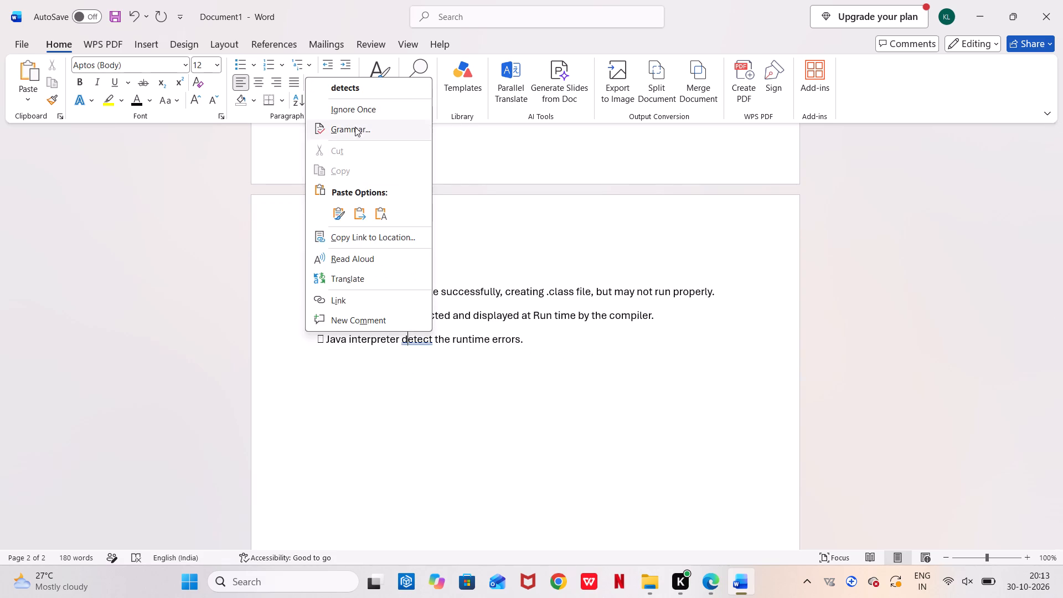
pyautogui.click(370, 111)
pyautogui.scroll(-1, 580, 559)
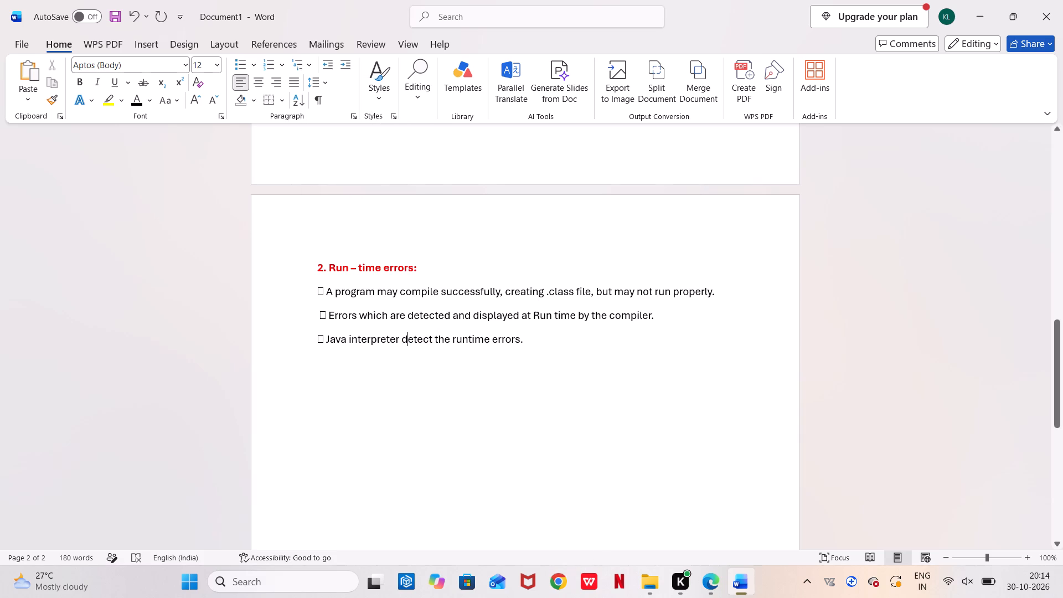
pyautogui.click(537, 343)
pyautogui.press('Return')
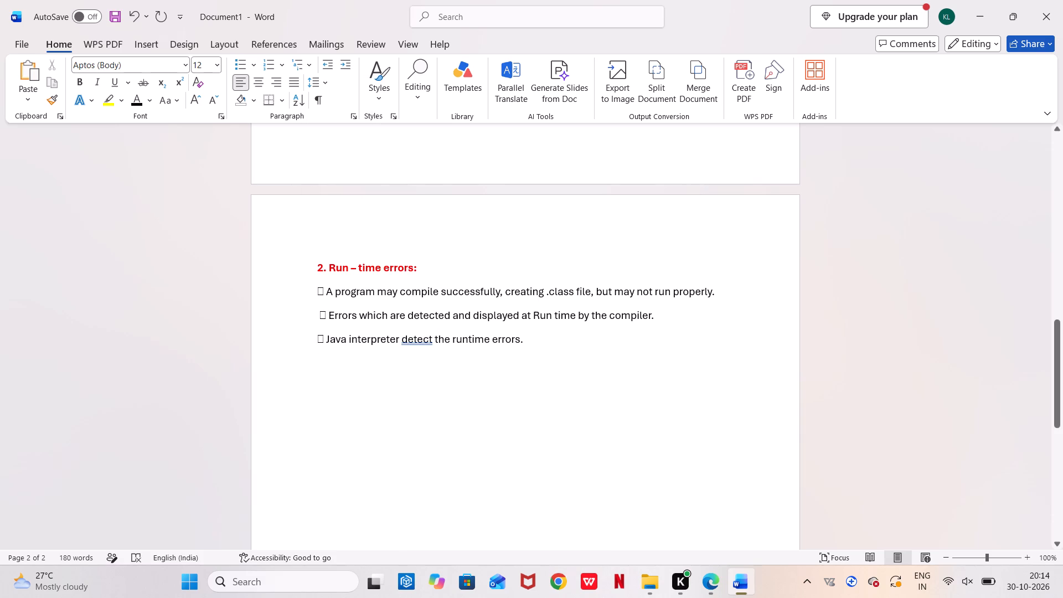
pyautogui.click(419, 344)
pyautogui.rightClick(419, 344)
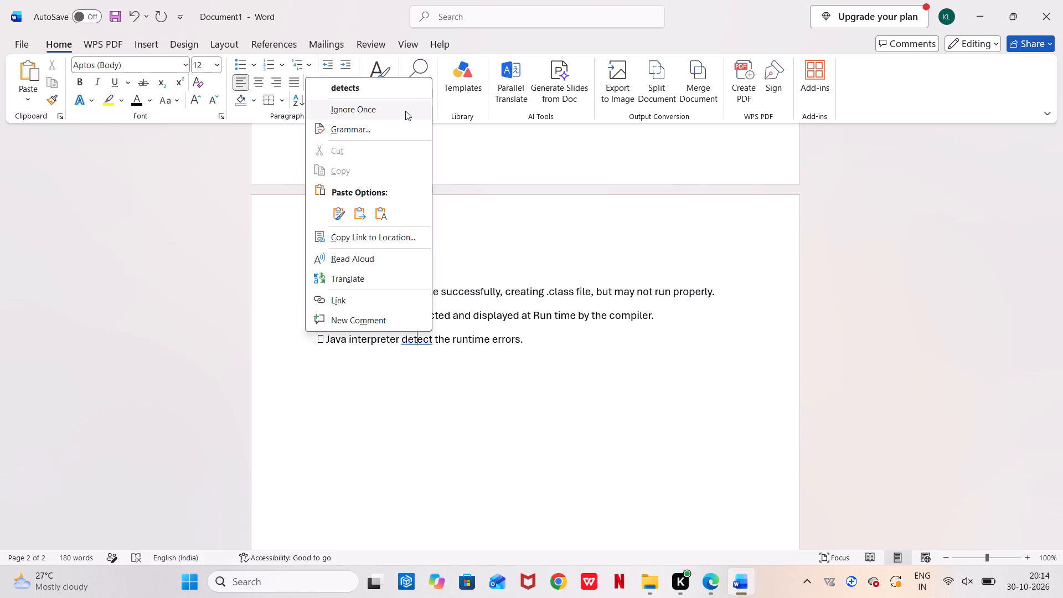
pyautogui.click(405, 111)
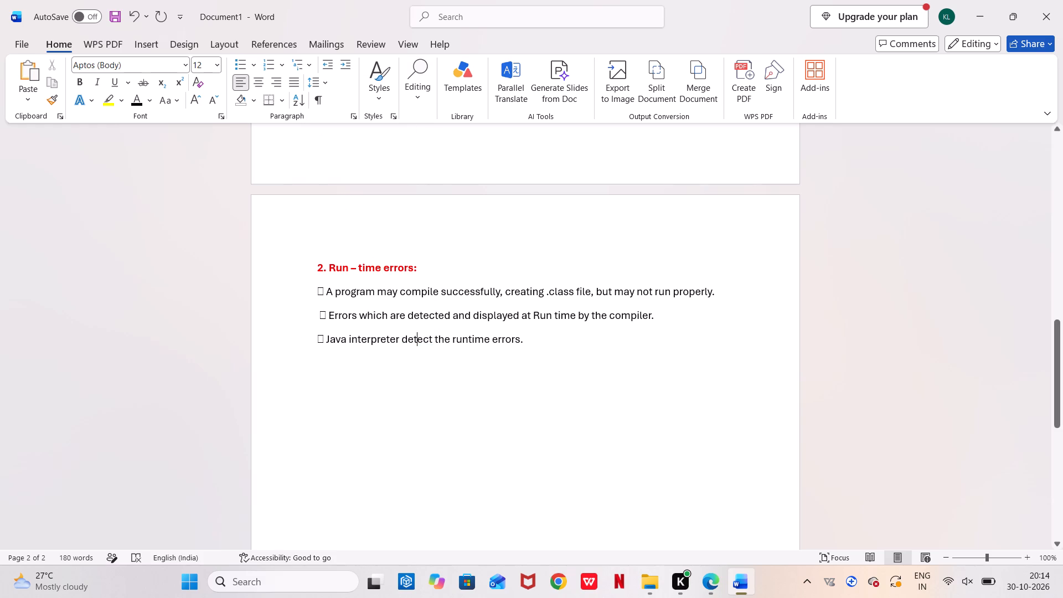
# Start a new blank line below "Java interpreter detect the runtime errors.".
pyautogui.click(537, 333)
pyautogui.press('Return')
pyautogui.press('Return')
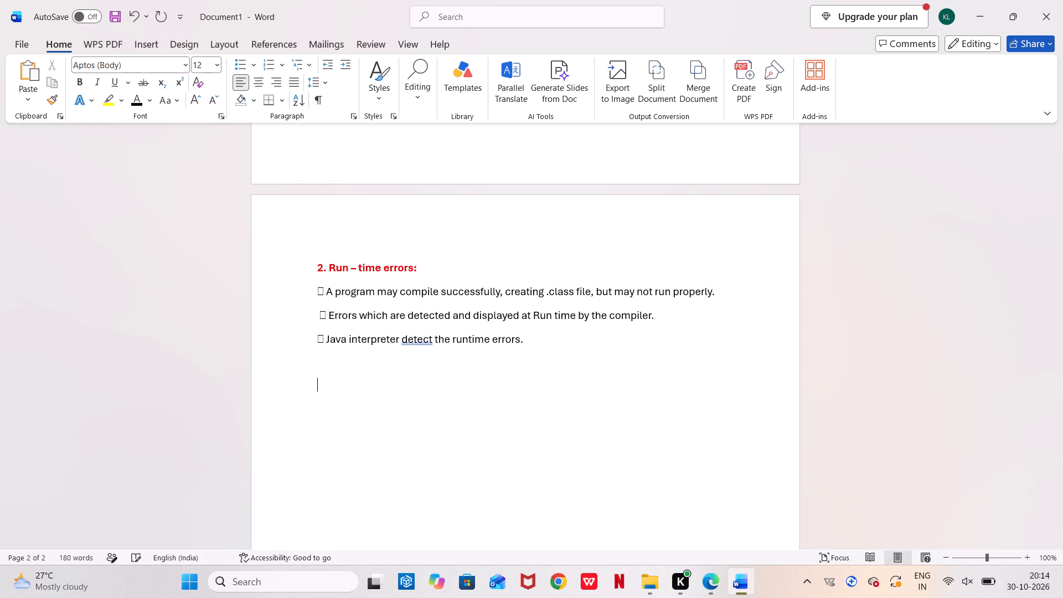
pyautogui.press('BackSpace')
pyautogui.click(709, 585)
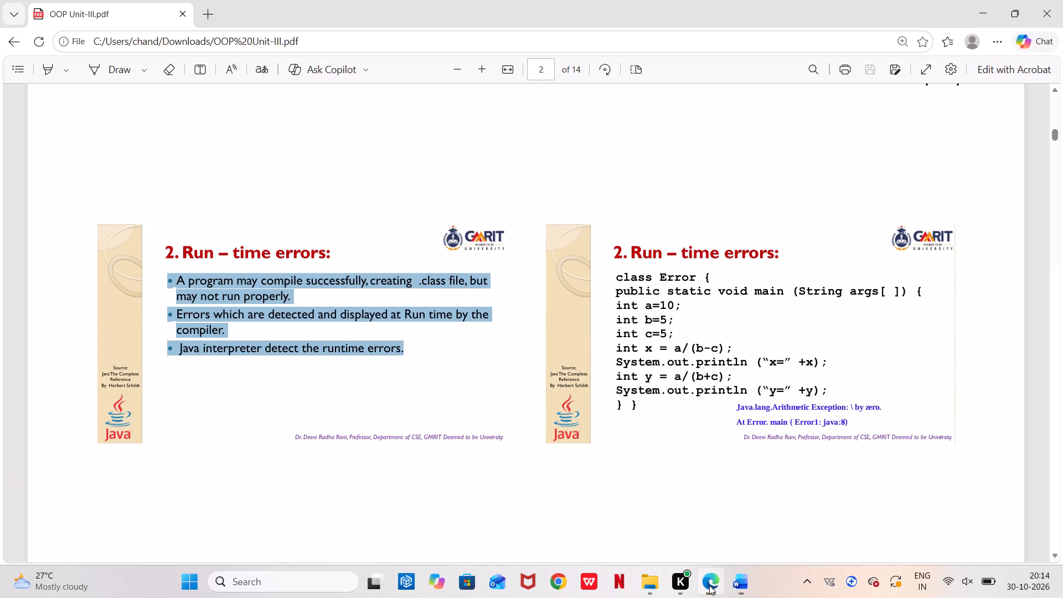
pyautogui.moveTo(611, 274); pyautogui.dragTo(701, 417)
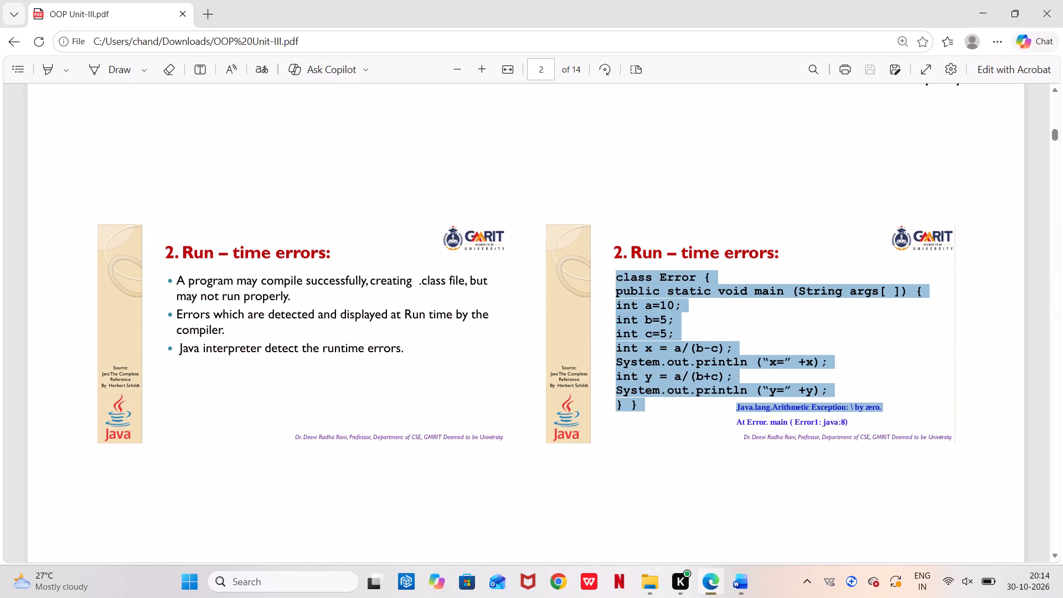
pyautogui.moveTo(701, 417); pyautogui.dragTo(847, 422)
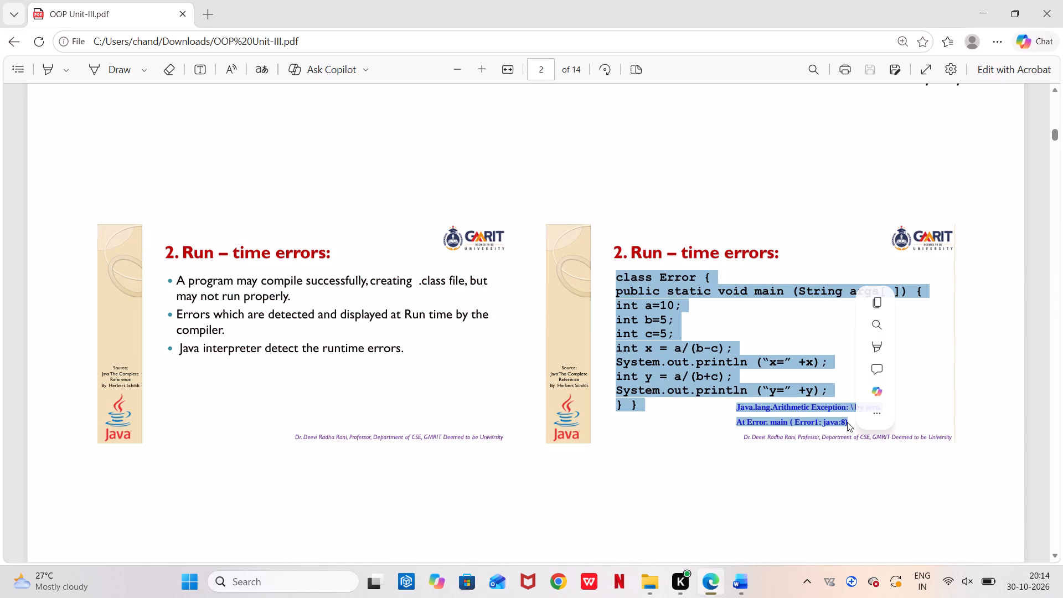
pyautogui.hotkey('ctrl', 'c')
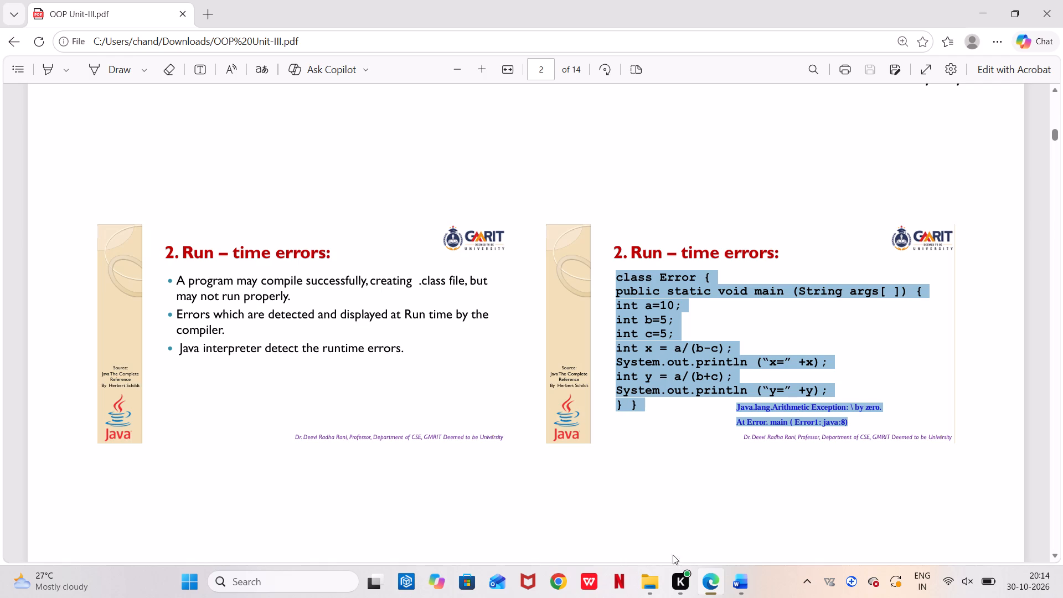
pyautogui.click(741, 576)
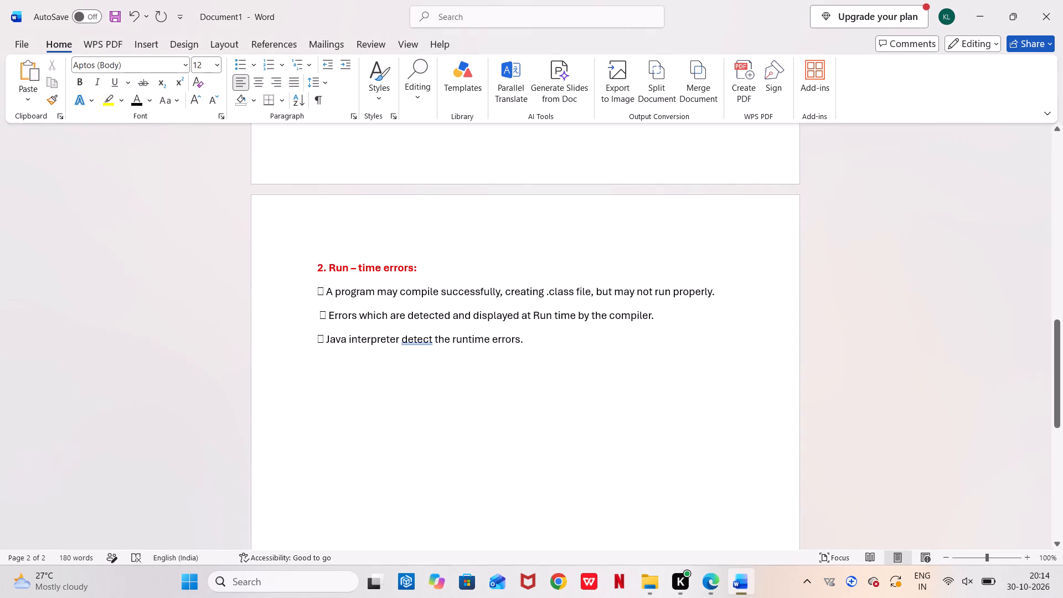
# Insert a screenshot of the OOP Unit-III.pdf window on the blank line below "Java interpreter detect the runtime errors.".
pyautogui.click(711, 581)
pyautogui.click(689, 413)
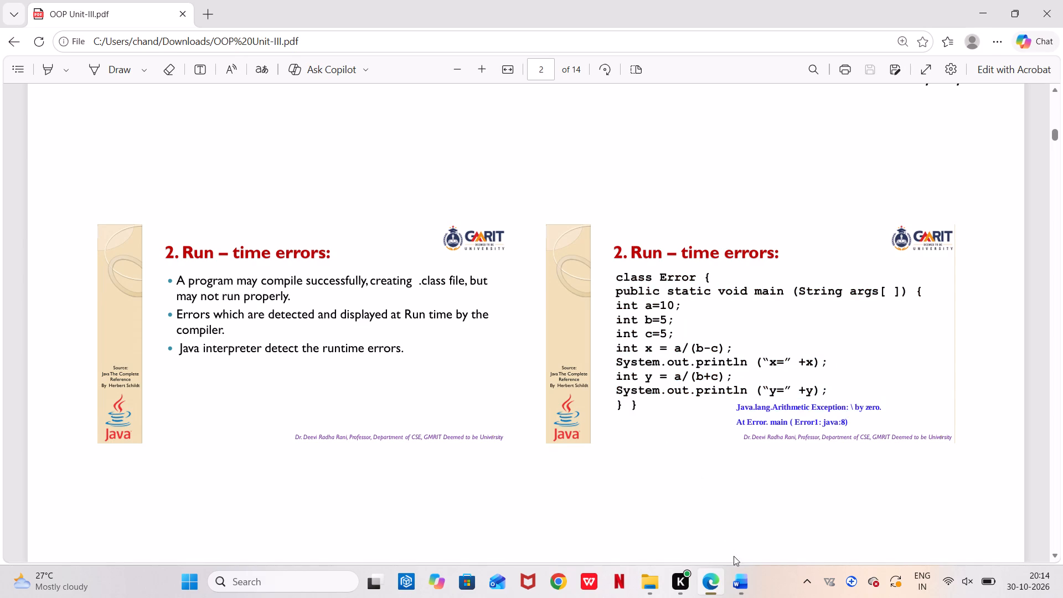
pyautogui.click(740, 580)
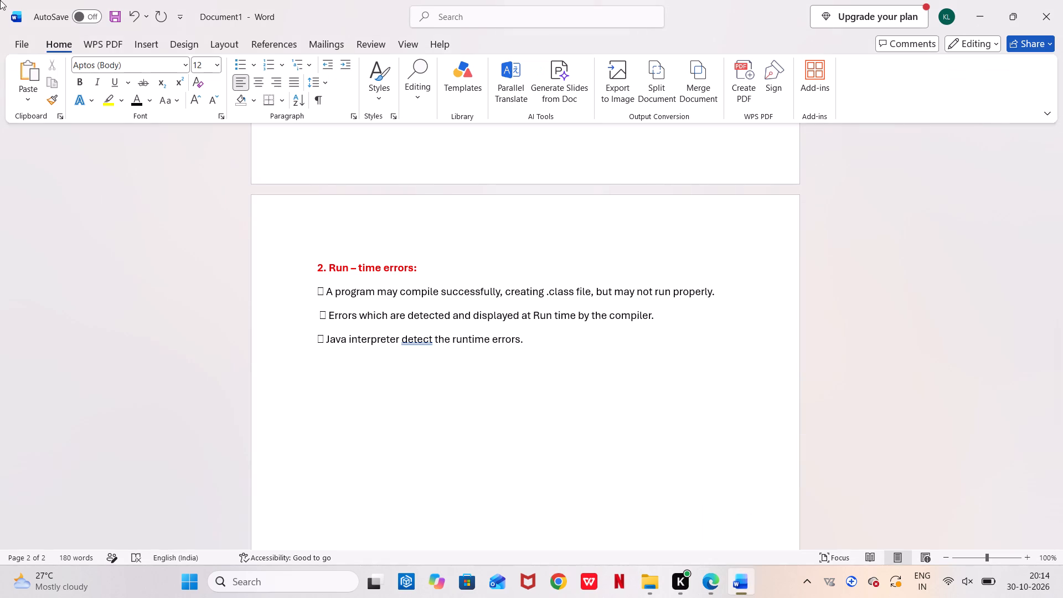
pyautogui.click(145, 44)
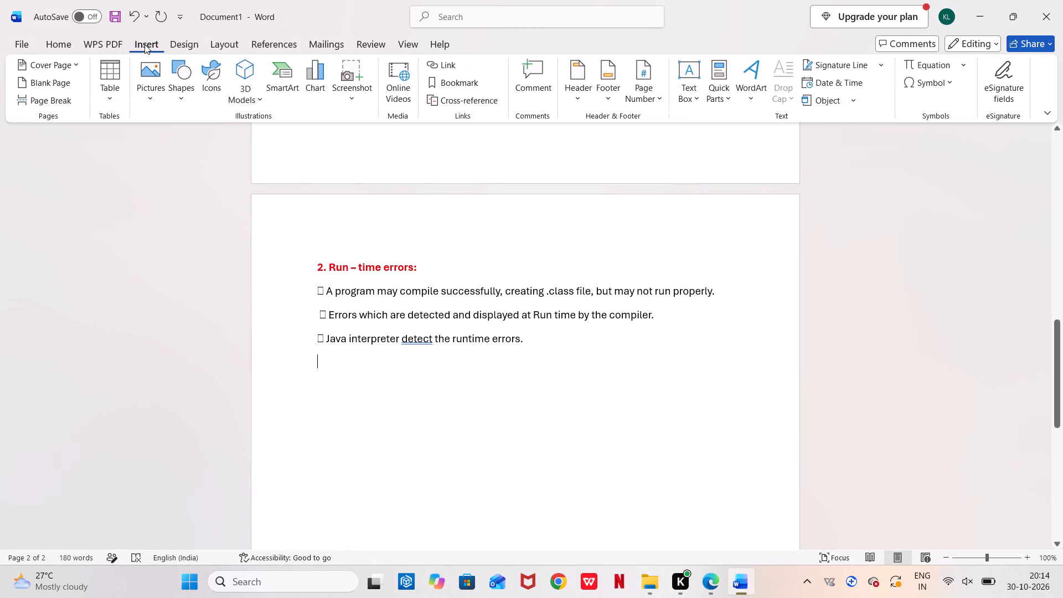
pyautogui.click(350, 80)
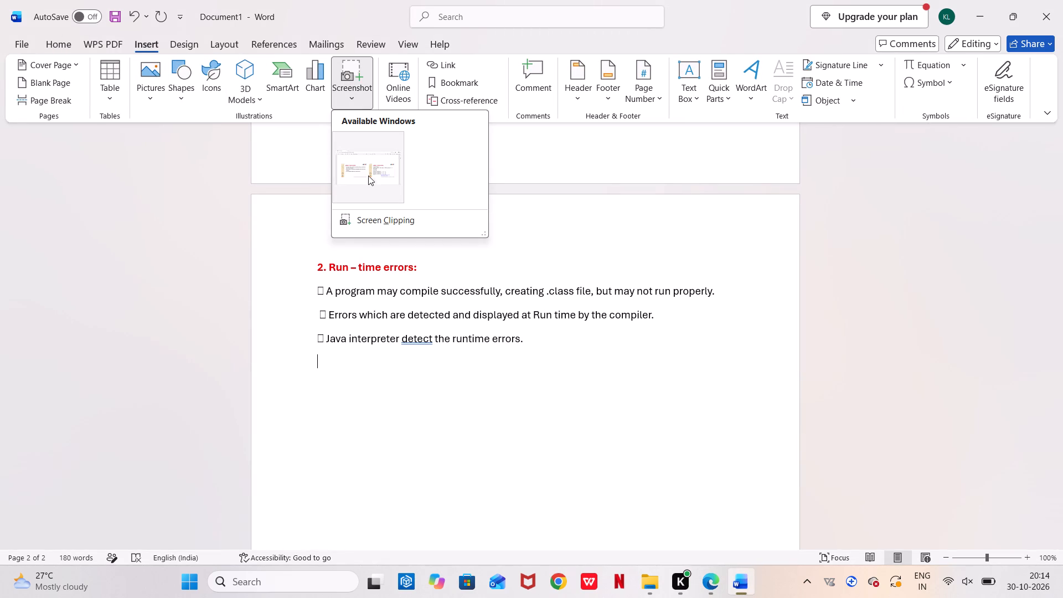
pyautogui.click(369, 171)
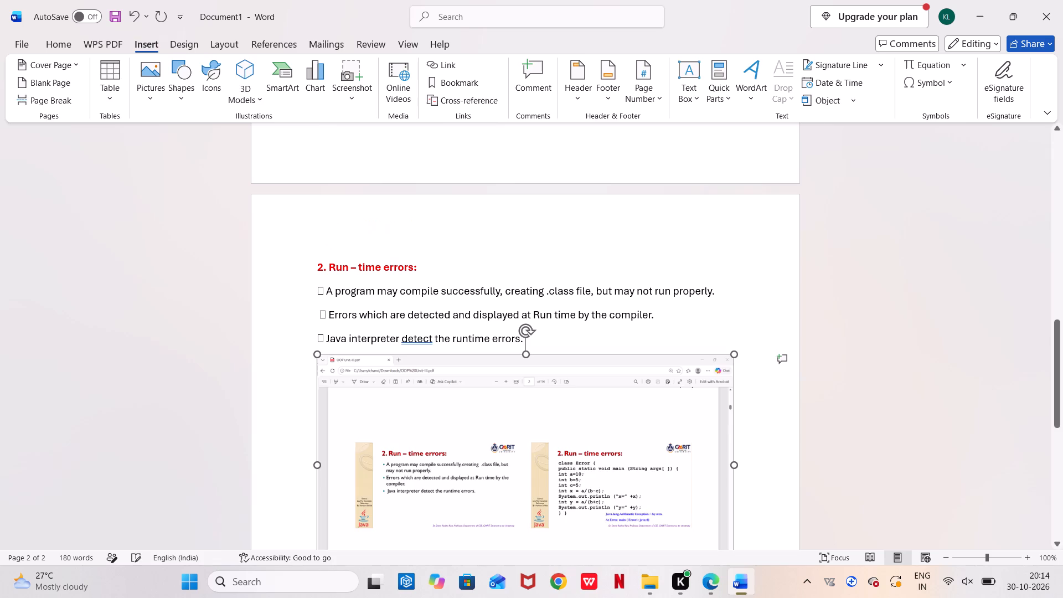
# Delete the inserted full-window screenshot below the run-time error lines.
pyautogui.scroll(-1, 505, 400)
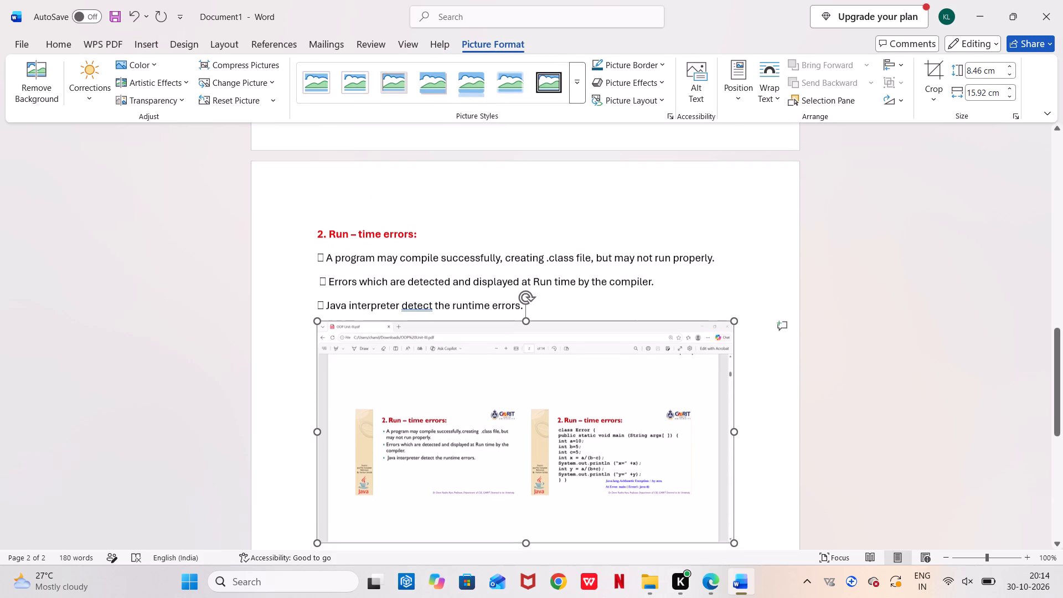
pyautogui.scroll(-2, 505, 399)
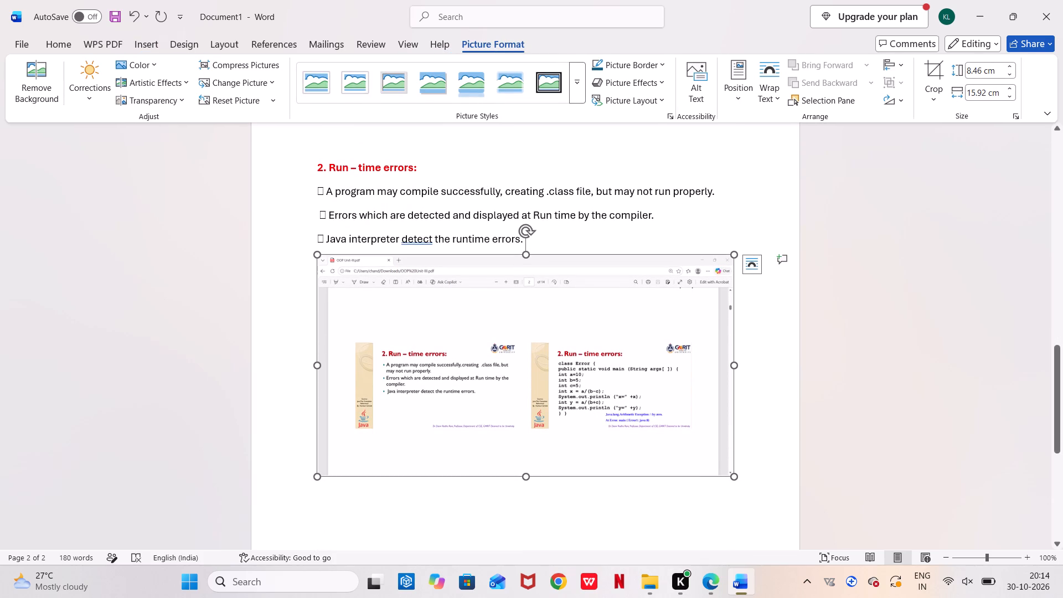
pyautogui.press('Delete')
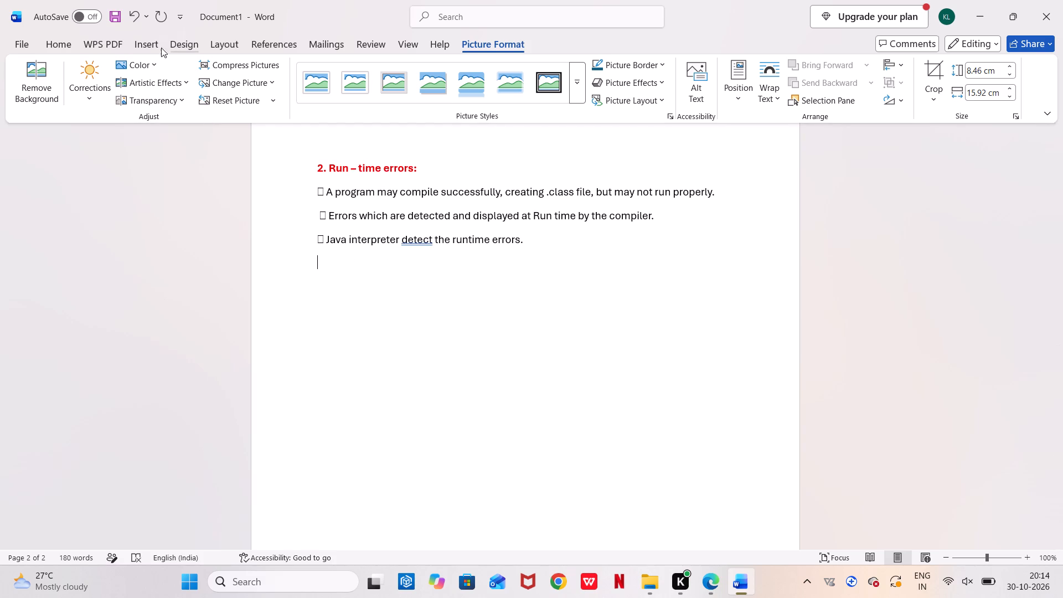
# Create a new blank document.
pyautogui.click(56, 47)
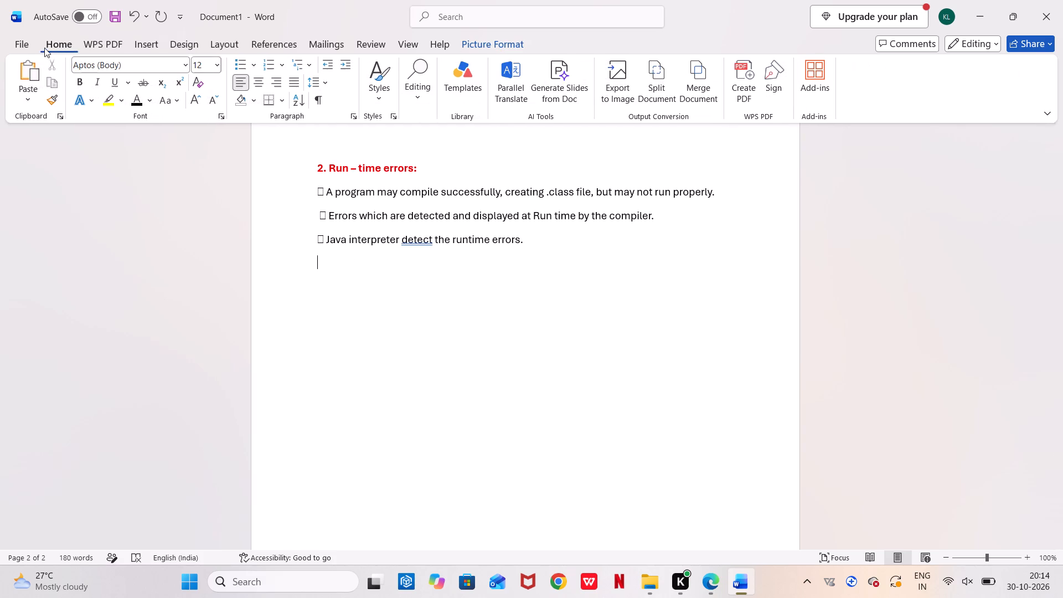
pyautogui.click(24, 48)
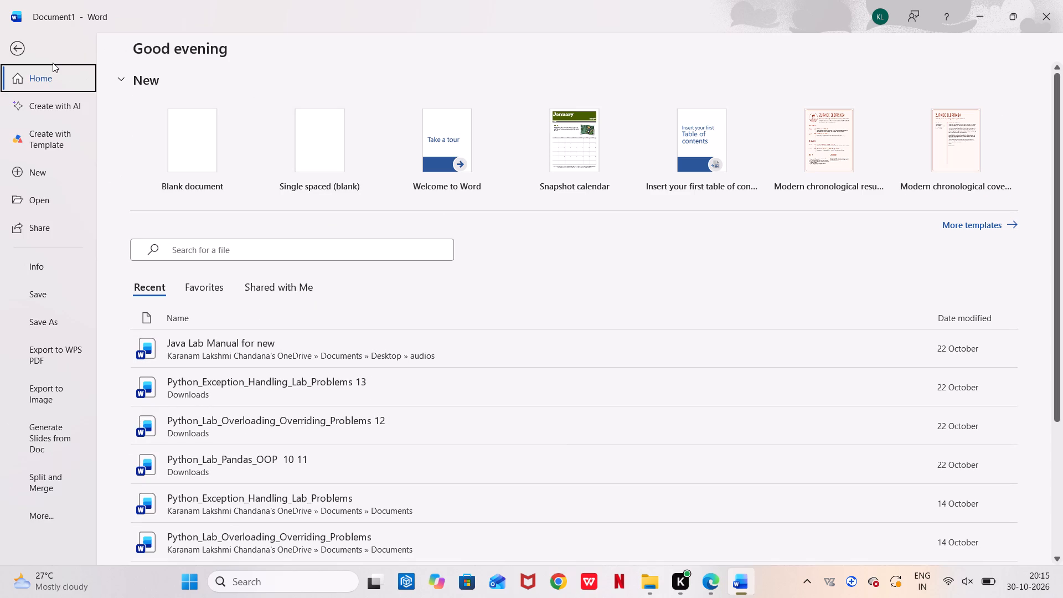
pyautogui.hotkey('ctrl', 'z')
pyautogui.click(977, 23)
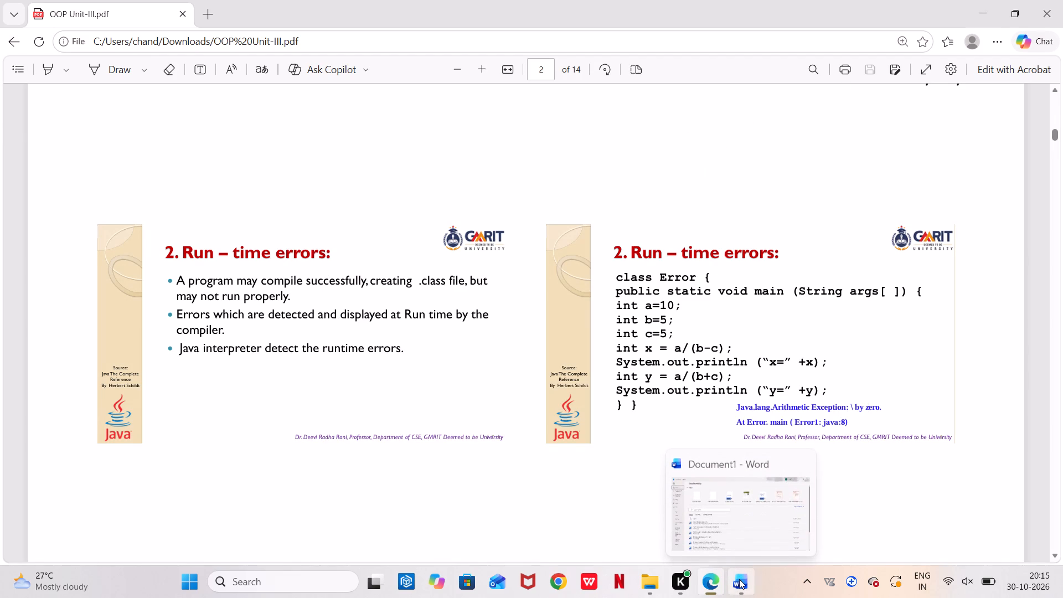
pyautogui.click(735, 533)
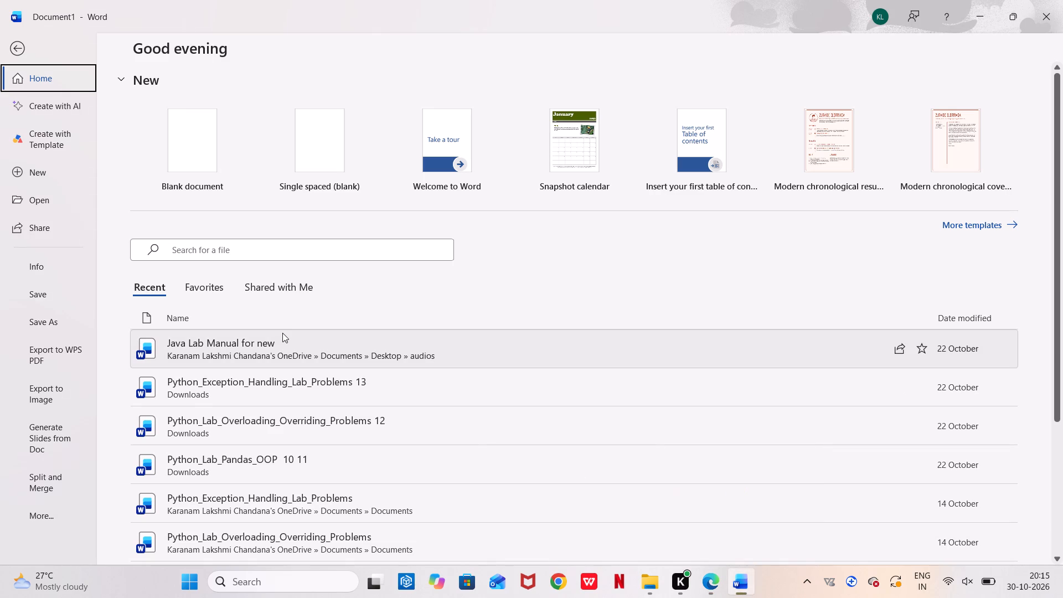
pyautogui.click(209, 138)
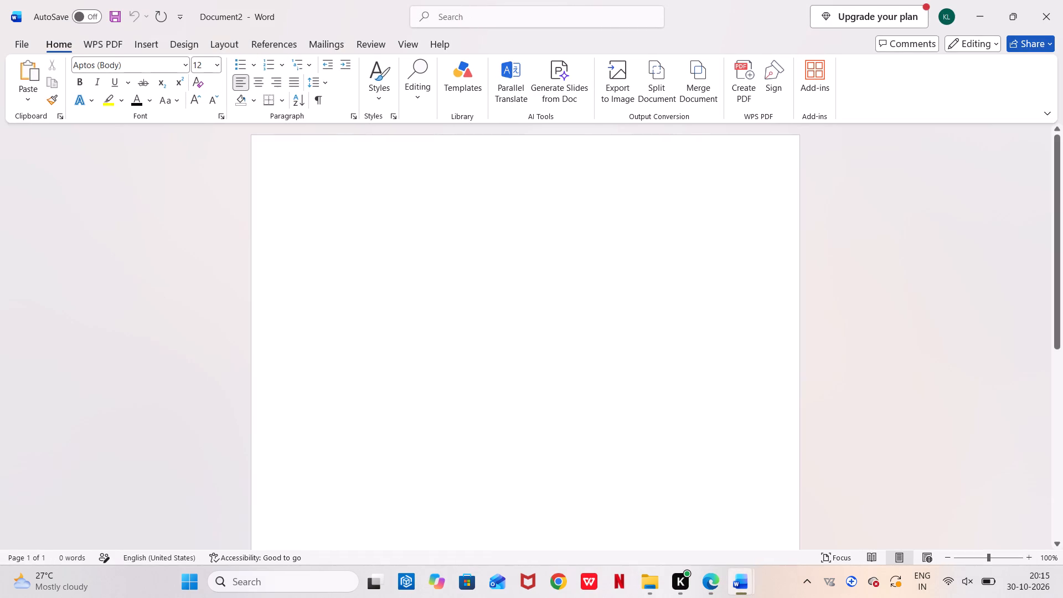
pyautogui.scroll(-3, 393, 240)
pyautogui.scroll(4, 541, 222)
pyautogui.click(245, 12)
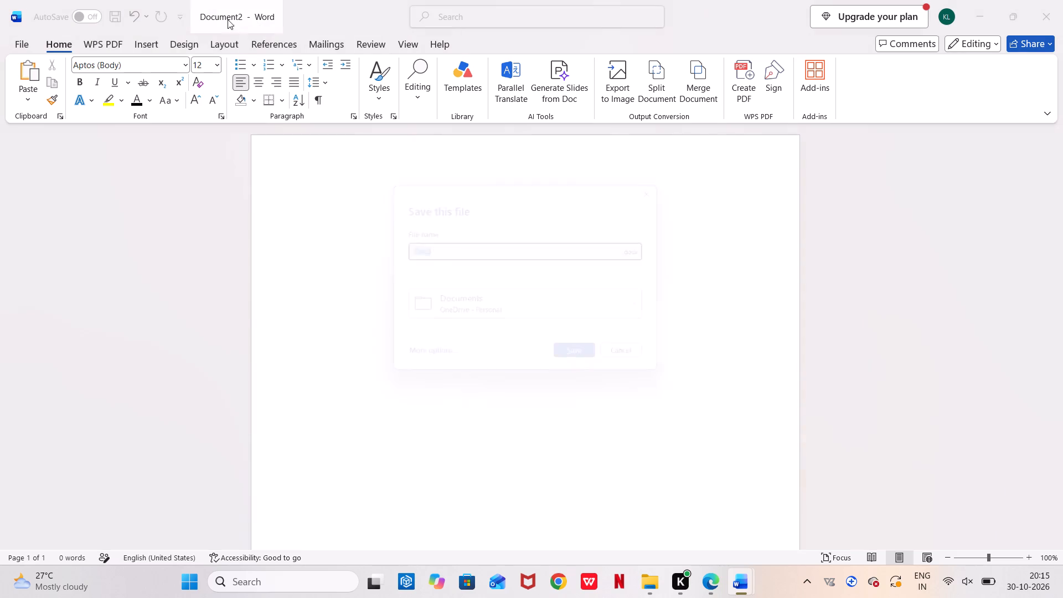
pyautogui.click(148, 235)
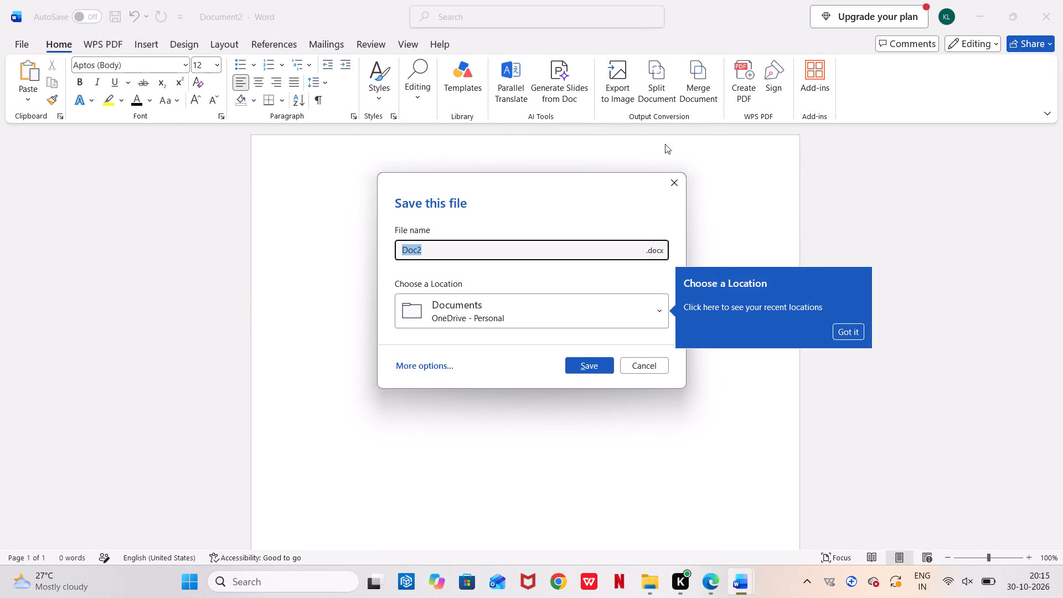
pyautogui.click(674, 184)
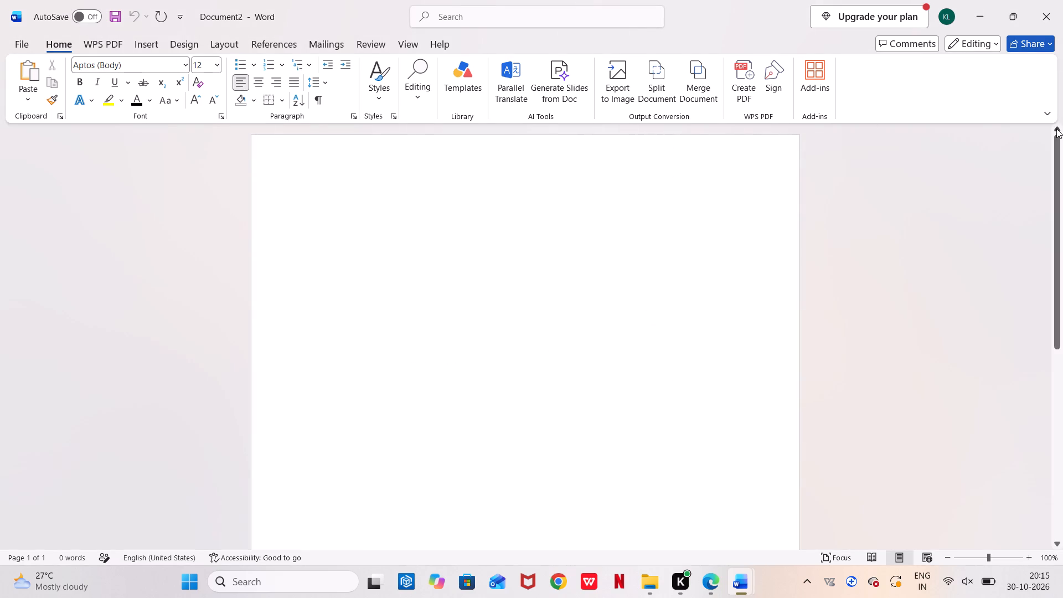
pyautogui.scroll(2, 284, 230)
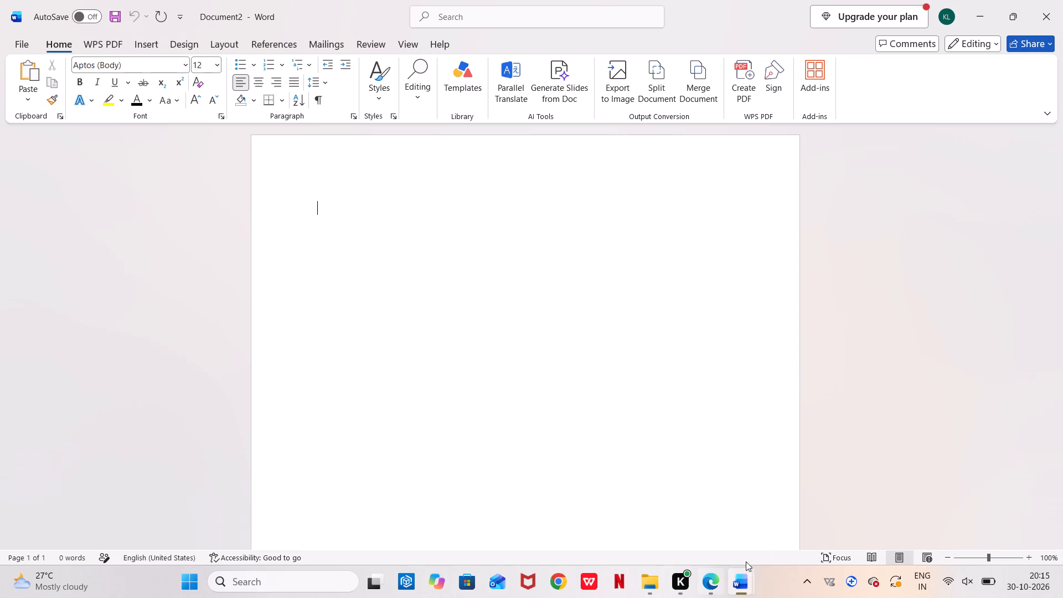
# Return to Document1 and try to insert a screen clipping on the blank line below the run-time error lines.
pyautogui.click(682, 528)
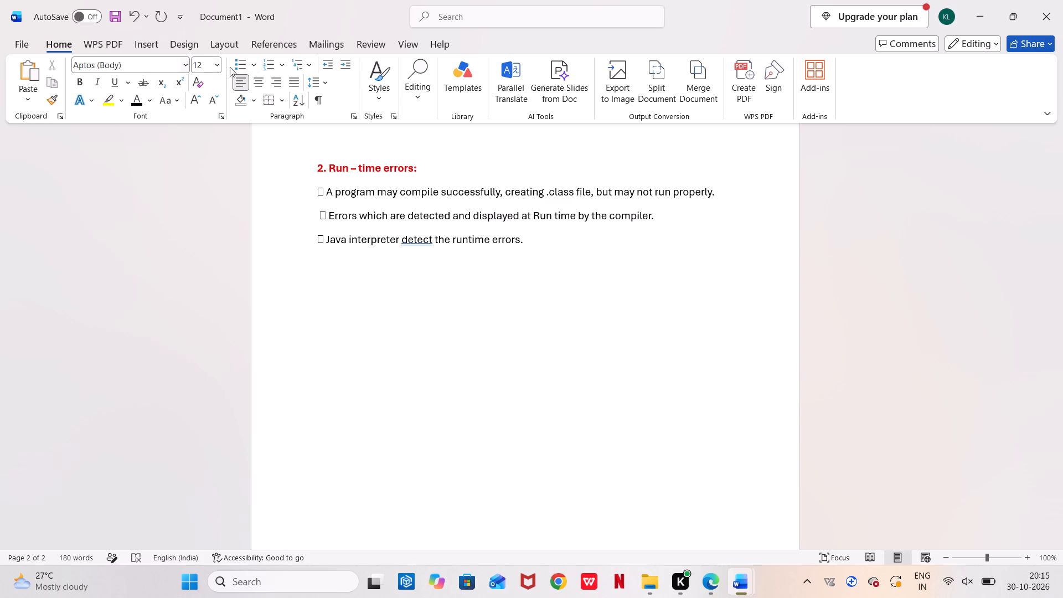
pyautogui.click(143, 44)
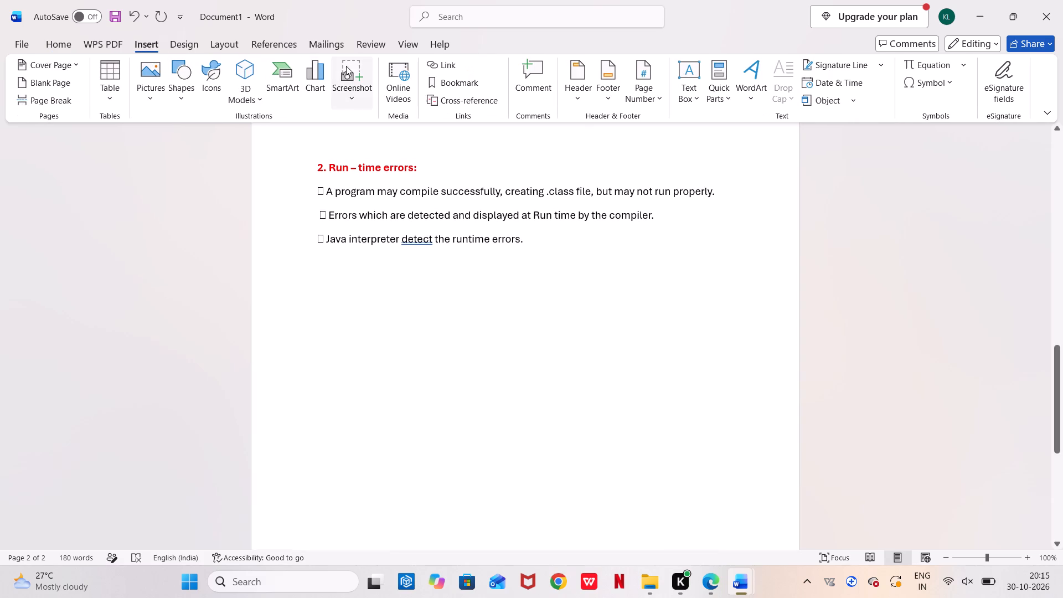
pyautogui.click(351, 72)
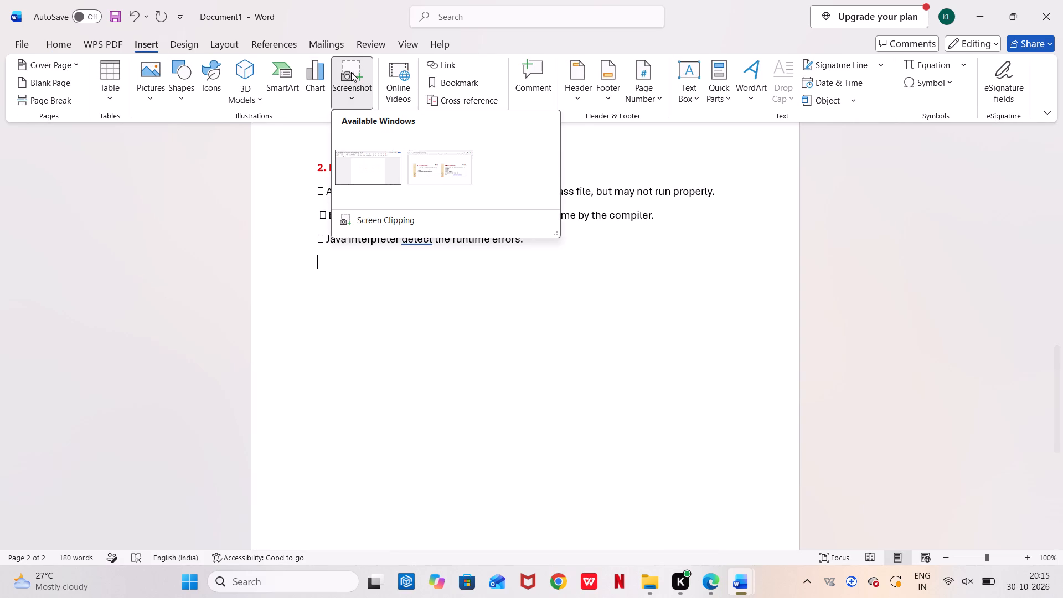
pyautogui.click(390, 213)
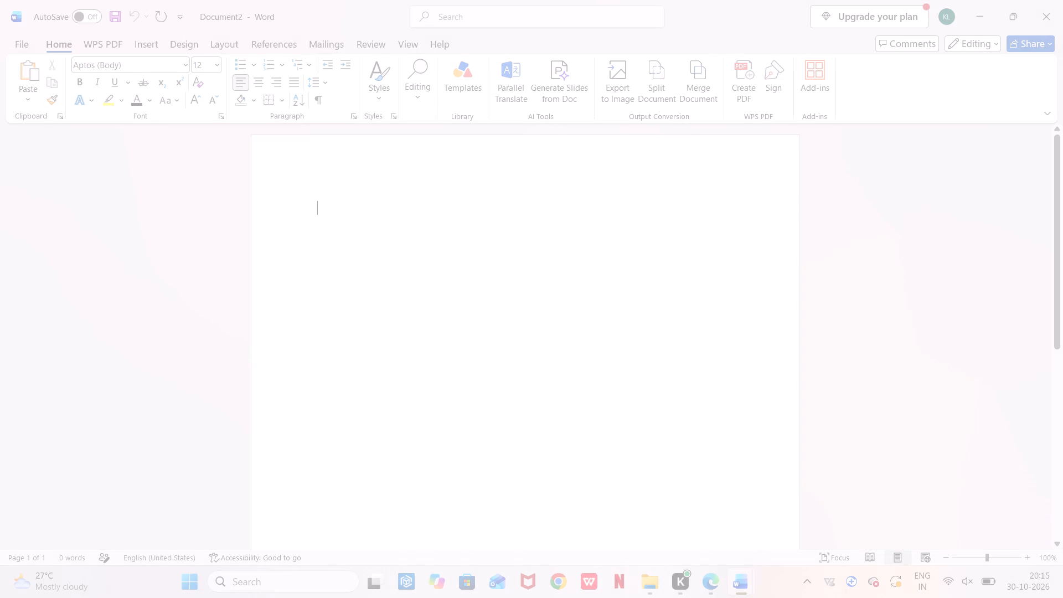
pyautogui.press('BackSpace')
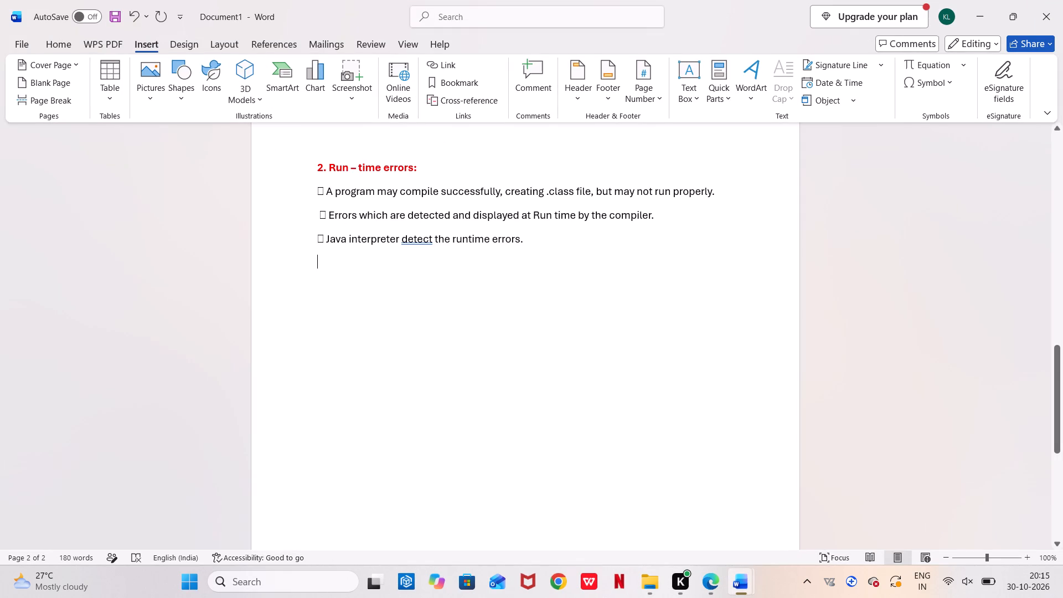
# Capture a rectangular screenshot of the run-time error code in the PDF, from "class Error {" through the blue exception message.
pyautogui.click(708, 582)
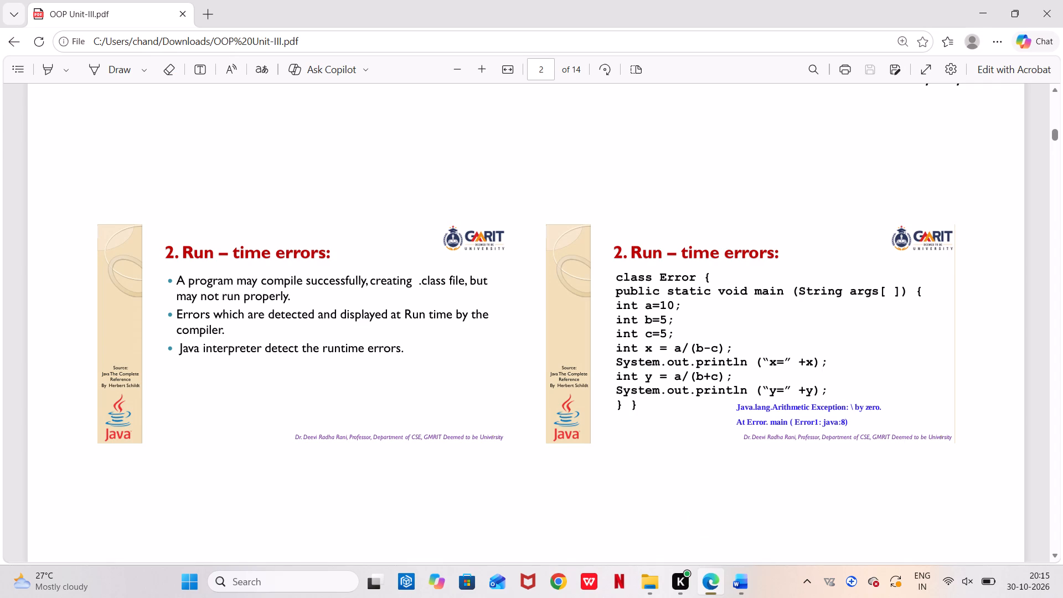
pyautogui.press('Print')
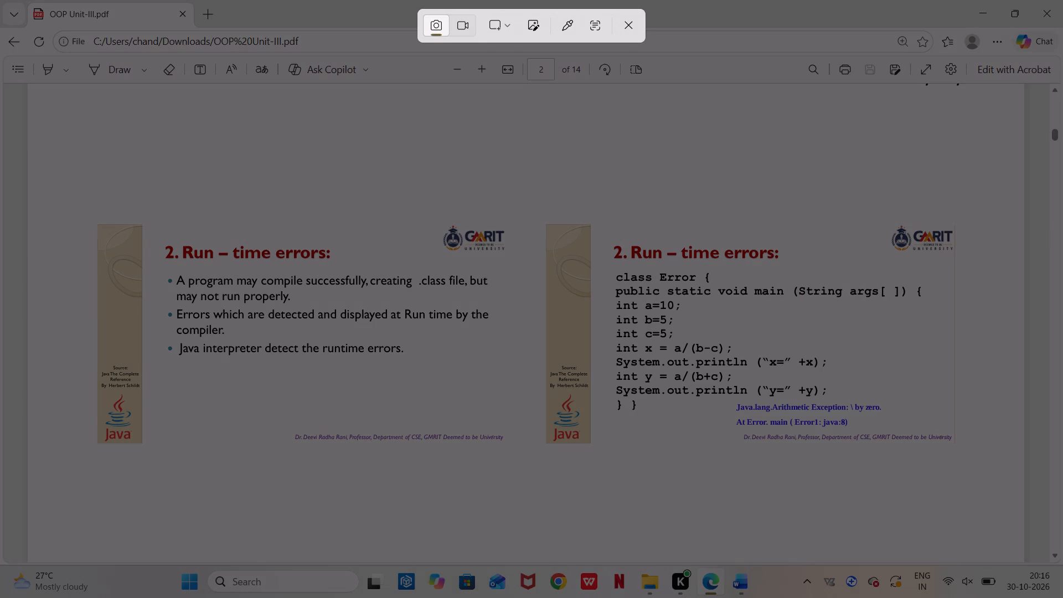
pyautogui.moveTo(611, 266); pyautogui.dragTo(682, 314)
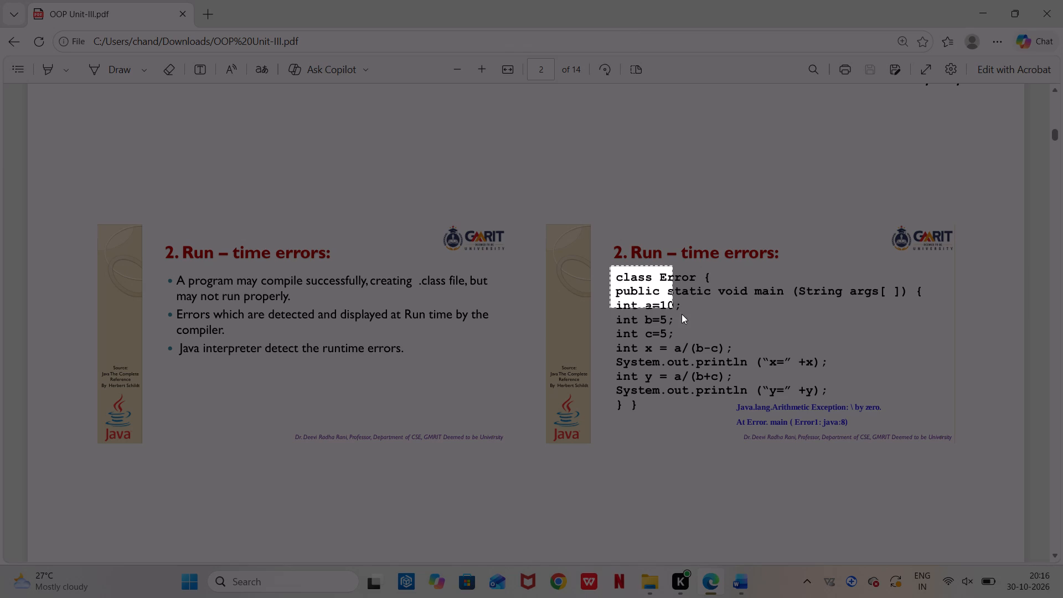
pyautogui.moveTo(682, 314); pyautogui.dragTo(862, 417)
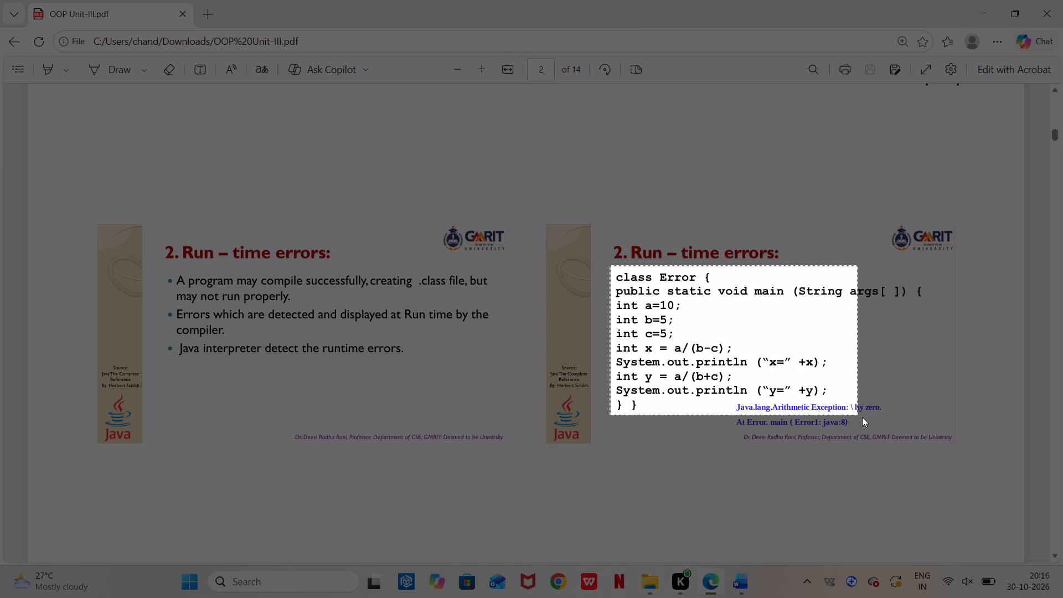
pyautogui.moveTo(862, 417); pyautogui.dragTo(917, 426)
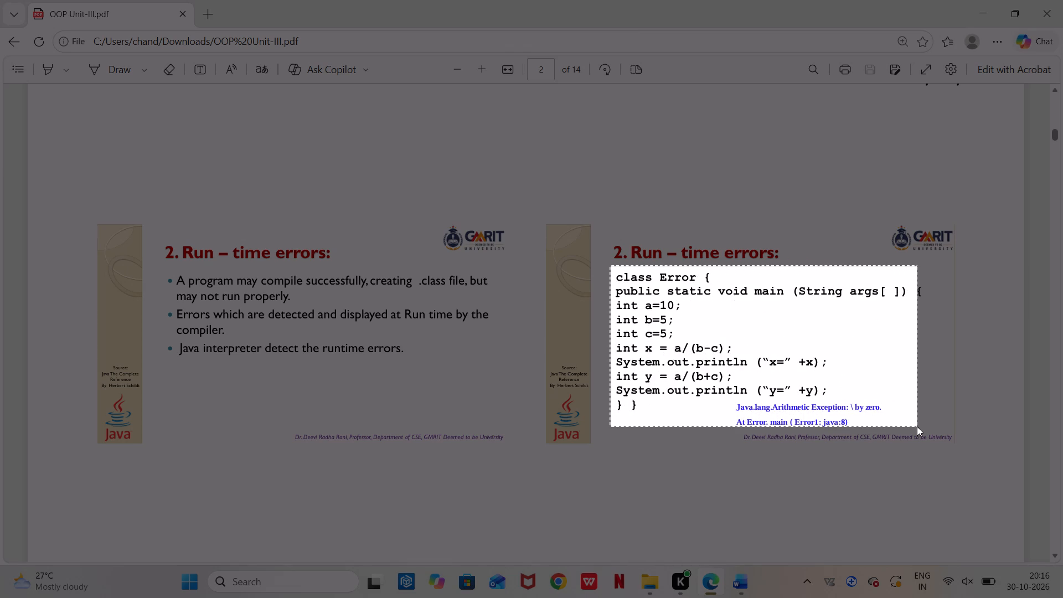
pyautogui.moveTo(917, 426); pyautogui.dragTo(938, 429)
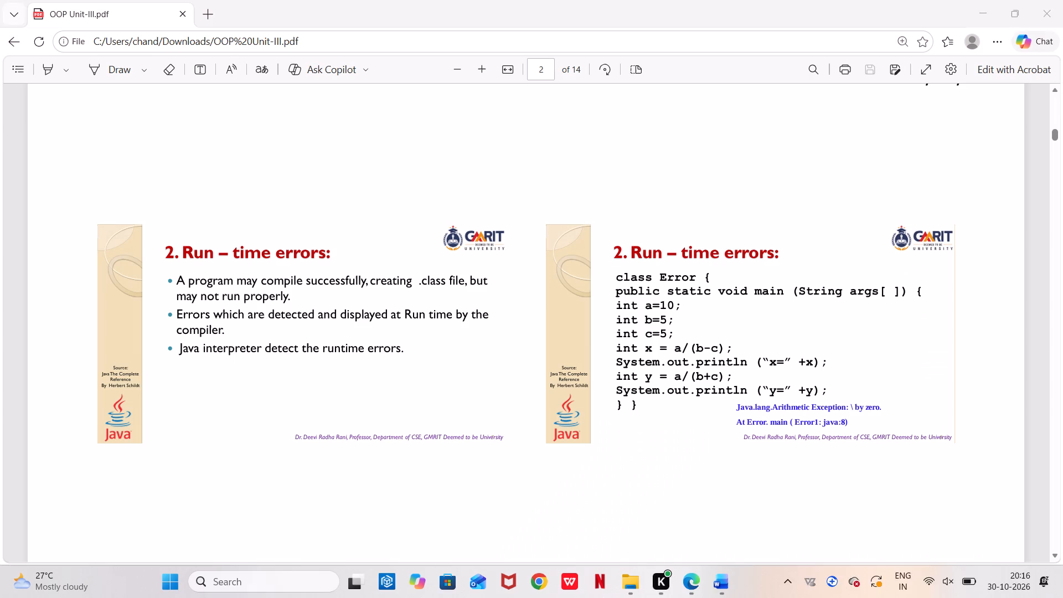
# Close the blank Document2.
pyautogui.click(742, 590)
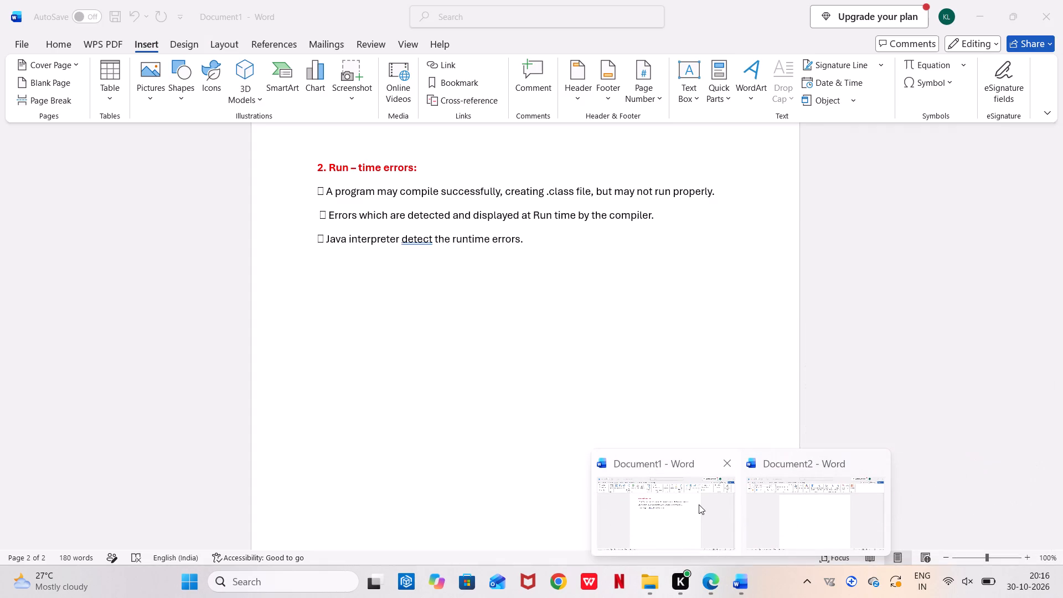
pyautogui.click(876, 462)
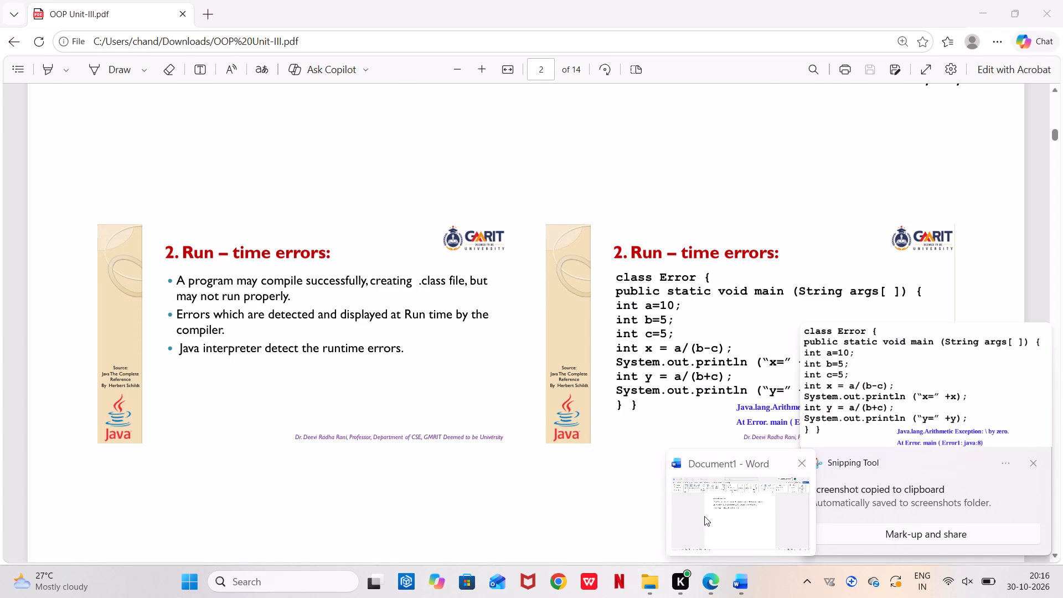
# Switch to Document1 in Word.
pyautogui.click(698, 516)
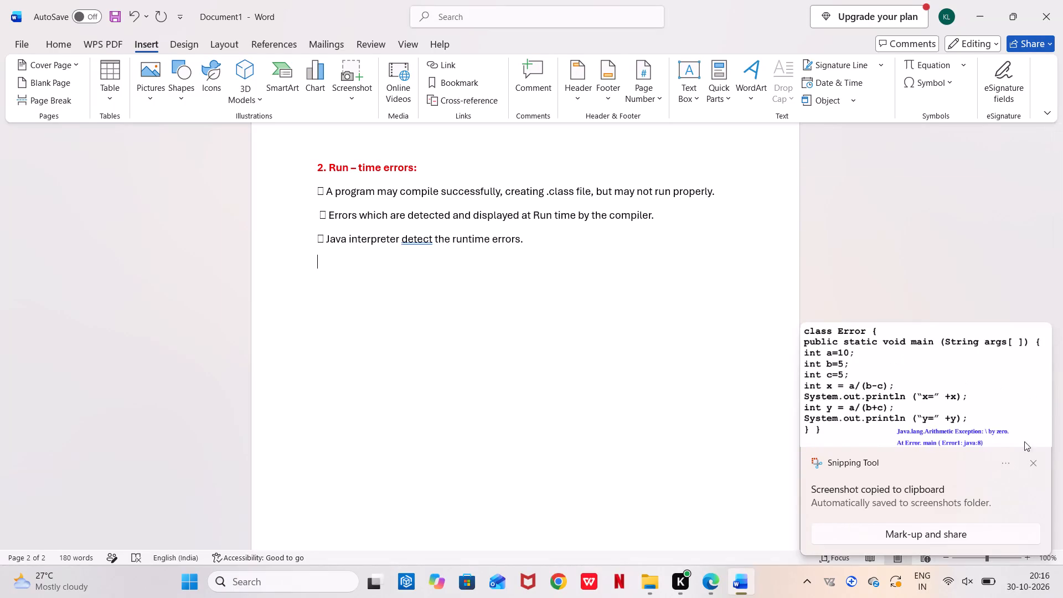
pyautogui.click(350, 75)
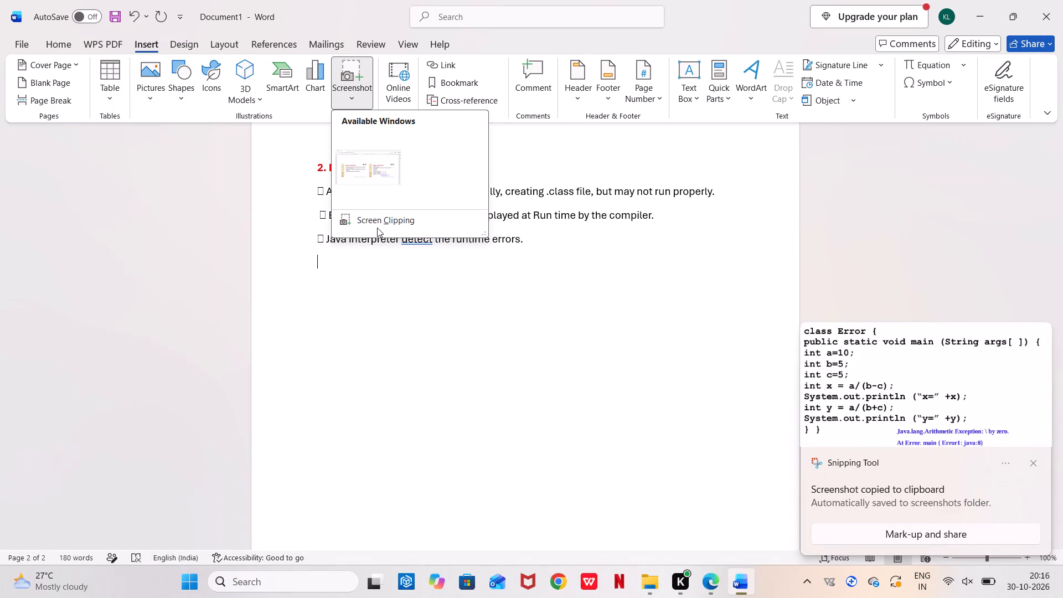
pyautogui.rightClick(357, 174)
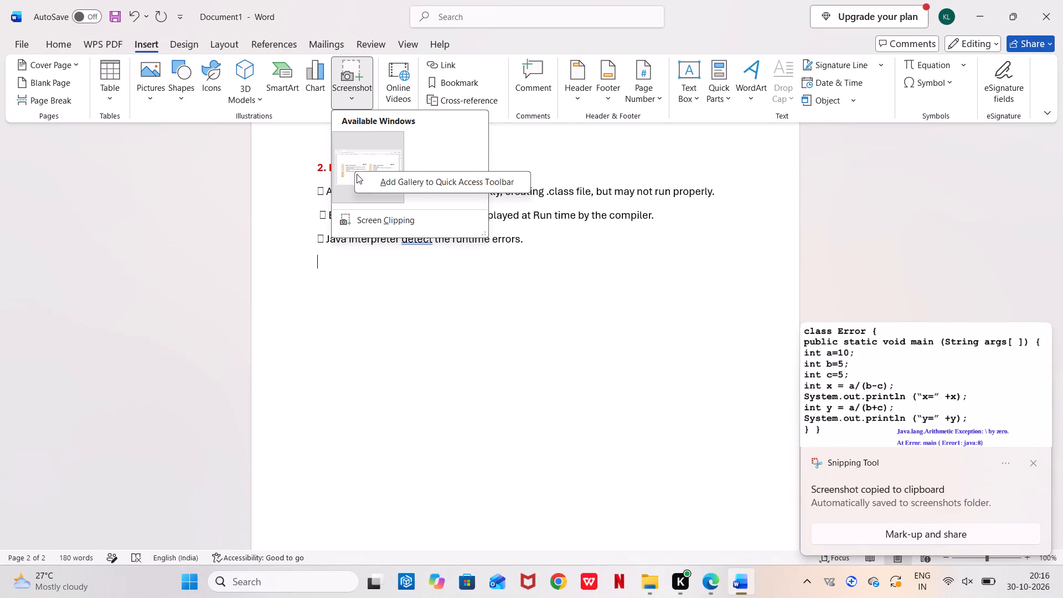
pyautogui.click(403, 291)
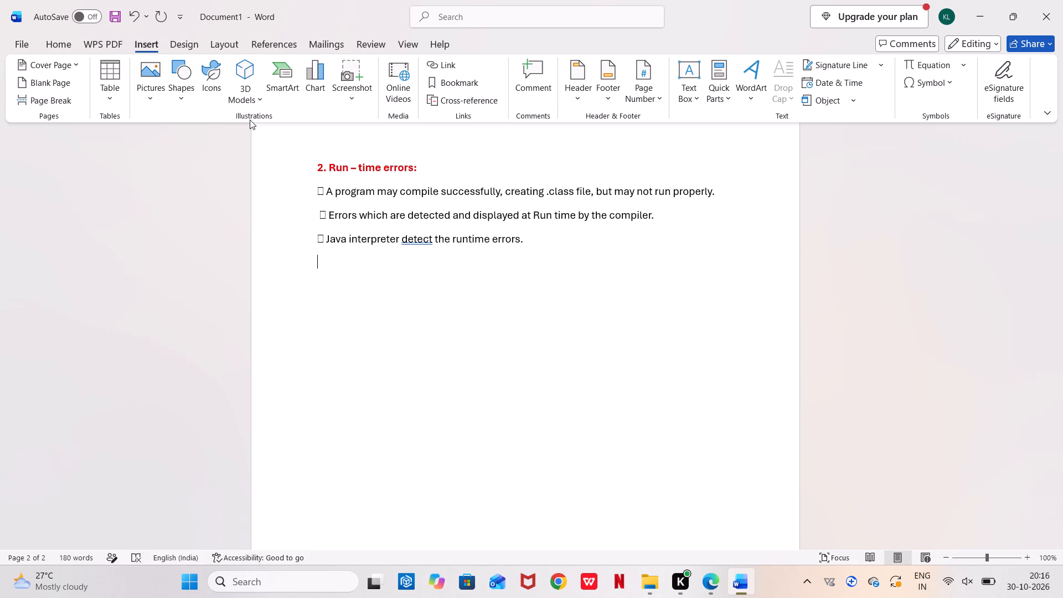
pyautogui.click(150, 83)
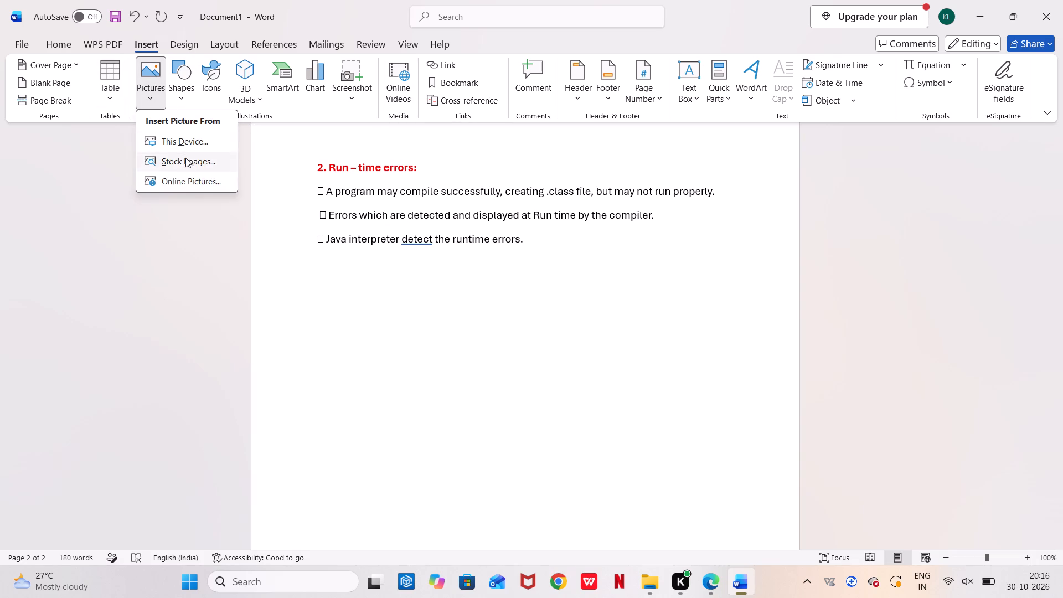
pyautogui.click(183, 138)
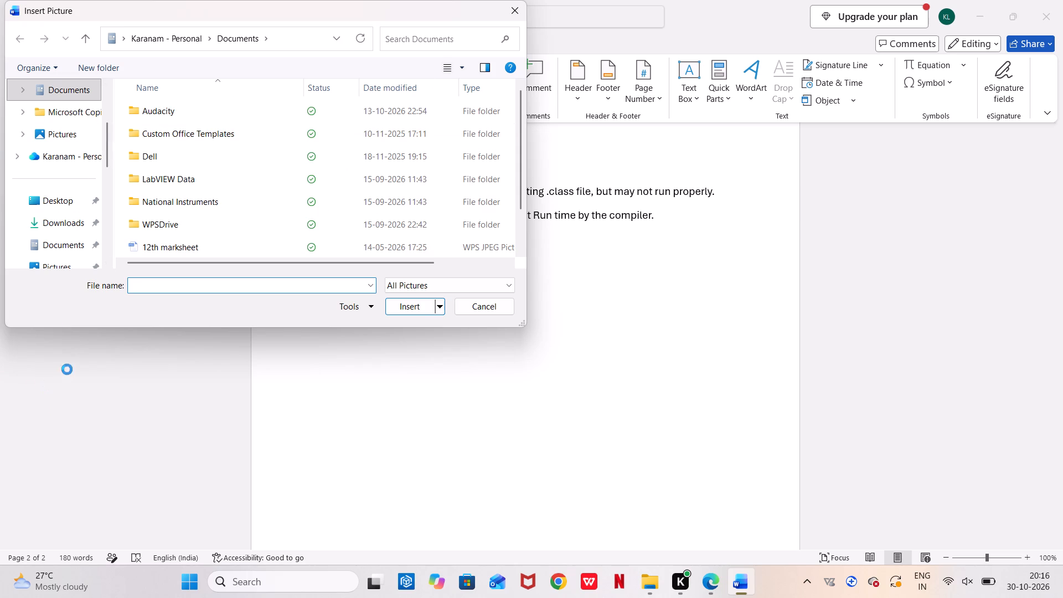
pyautogui.click(69, 137)
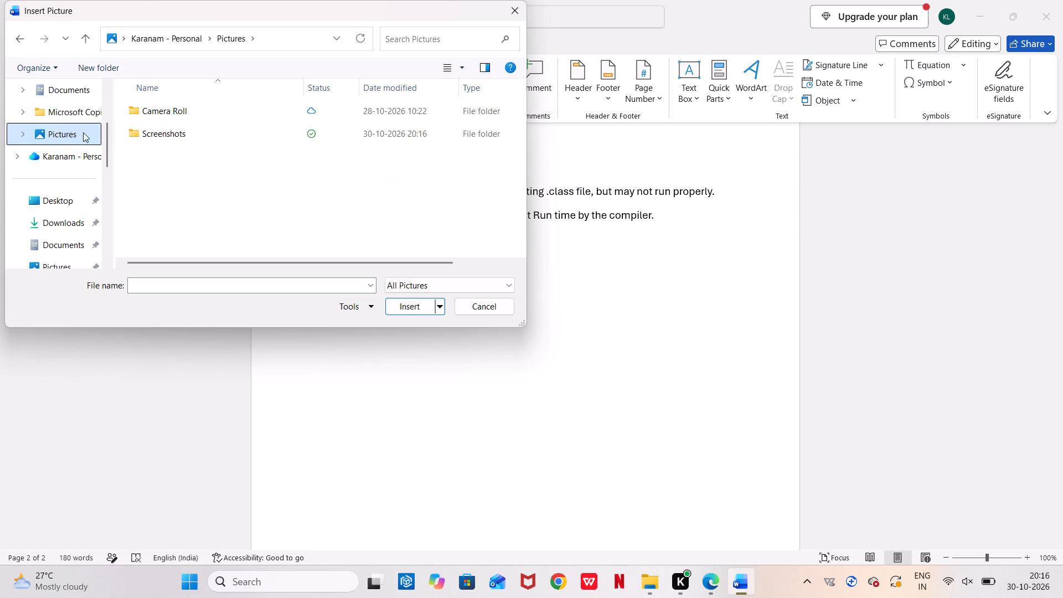
pyautogui.click(185, 125)
pyautogui.doubleClick(188, 131)
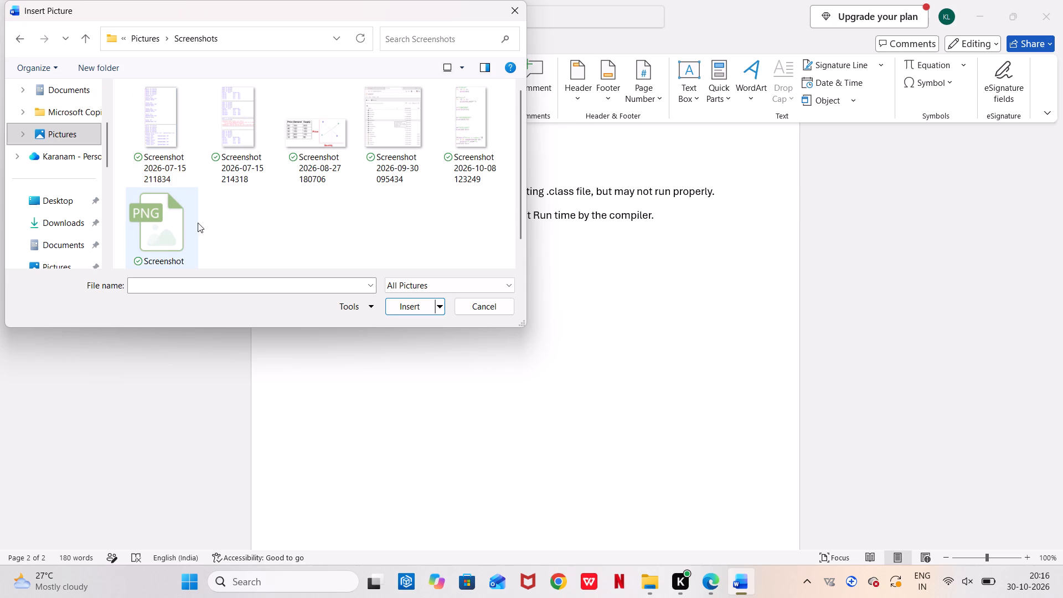
pyautogui.scroll(-2, 252, 210)
pyautogui.click(146, 220)
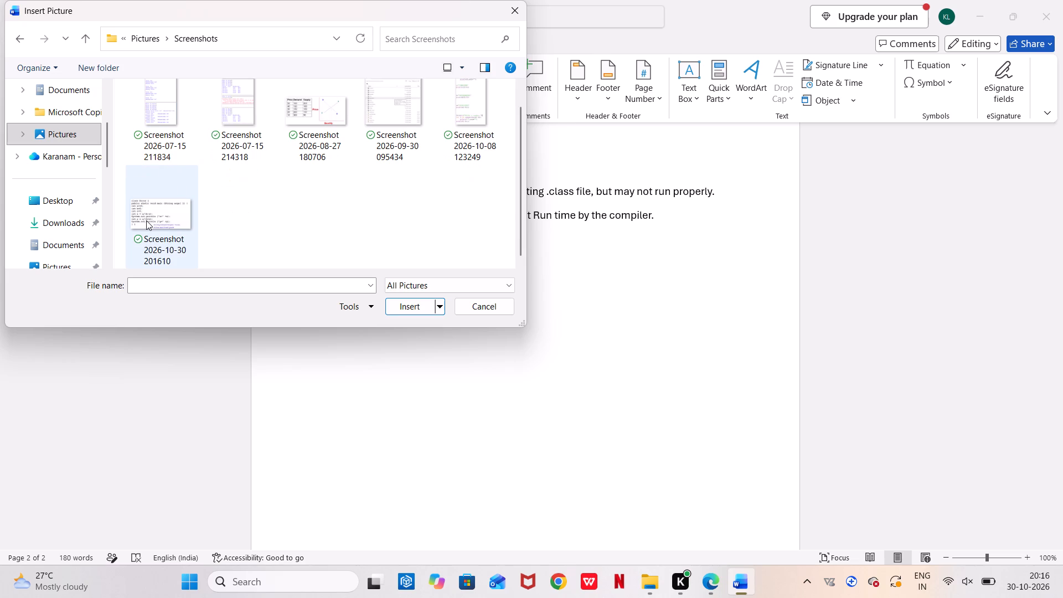
pyautogui.doubleClick(146, 220)
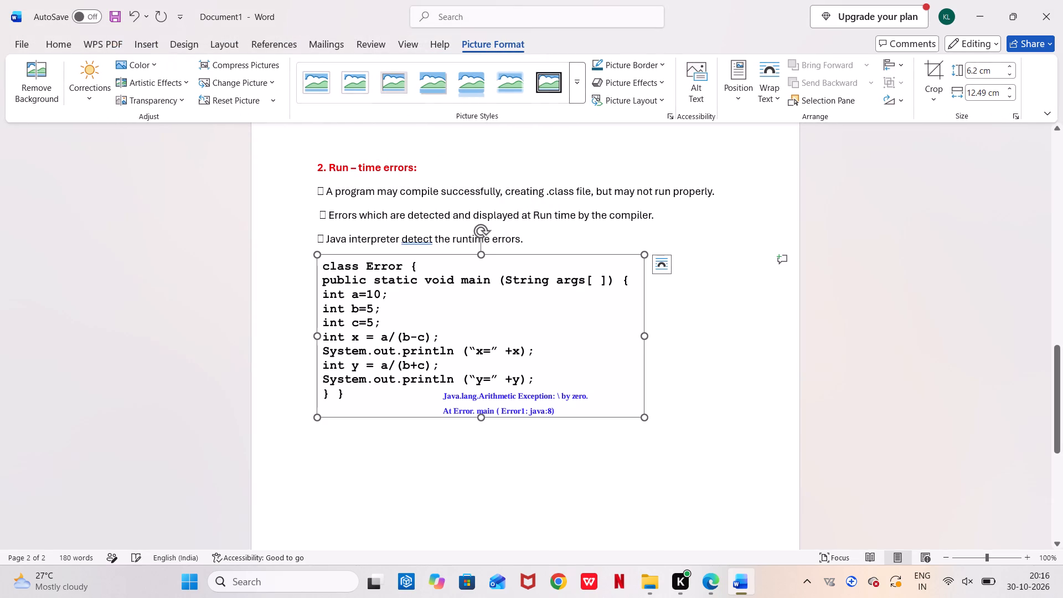
# Scale the inserted code screenshot down proportionally to about 9.9 cm wide and 4.9 cm high.
pyautogui.click(594, 514)
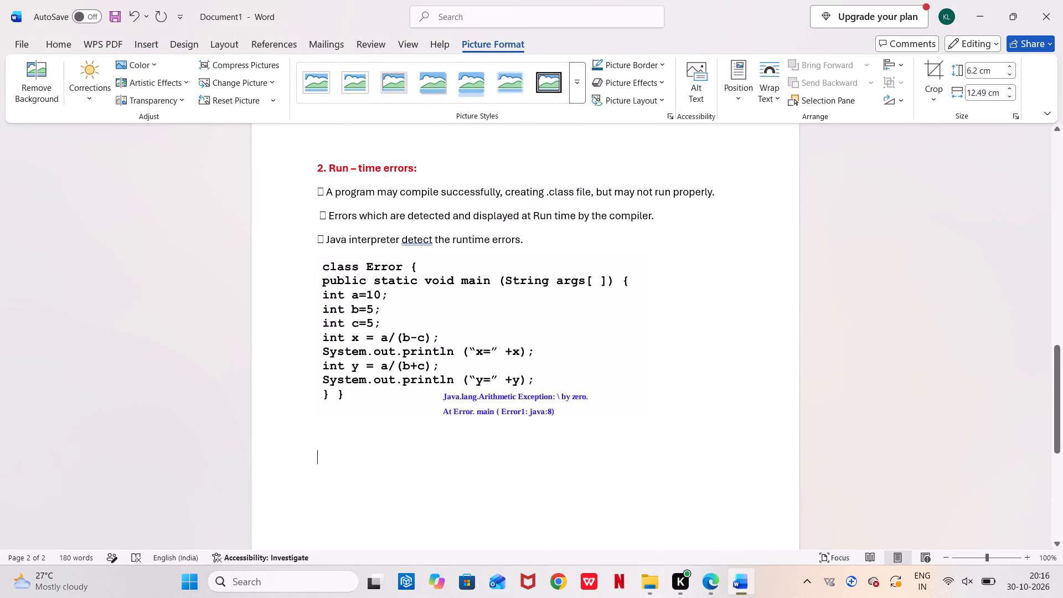
pyautogui.click(488, 345)
pyautogui.moveTo(644, 418); pyautogui.dragTo(633, 395)
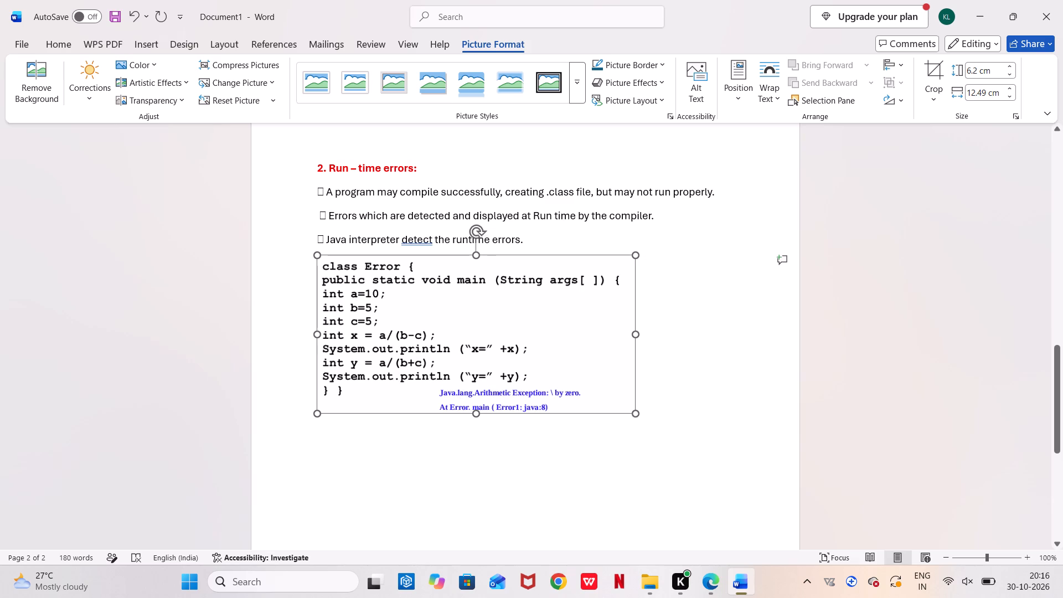
pyautogui.moveTo(633, 395); pyautogui.dragTo(576, 349)
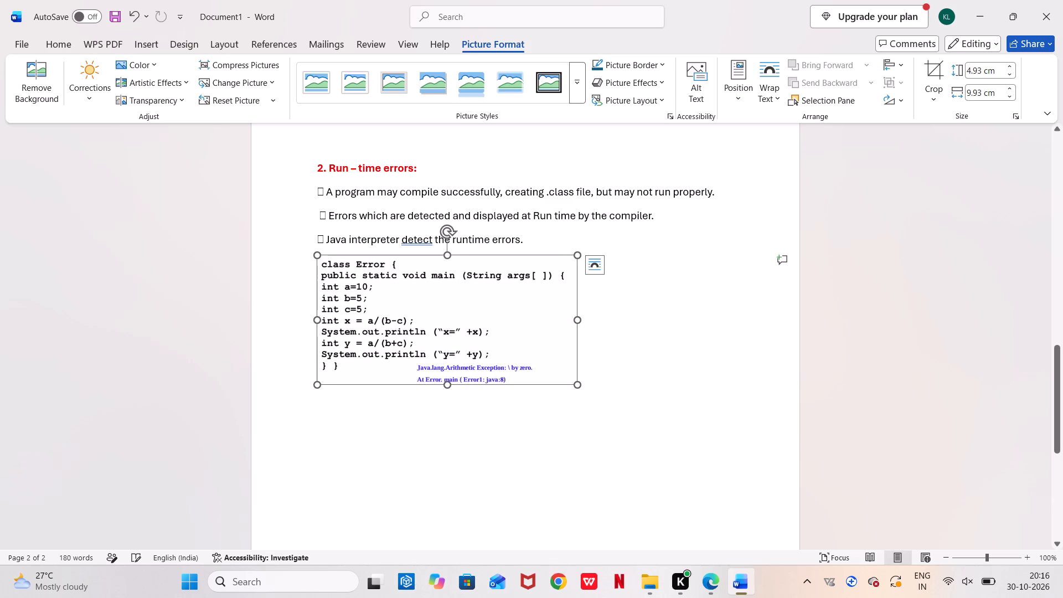
# Copy "The most common run - errors are:" and its five bullets from the PDF in Edge into Word, below the code picture.
pyautogui.click(509, 507)
pyautogui.scroll(-1, 443, 404)
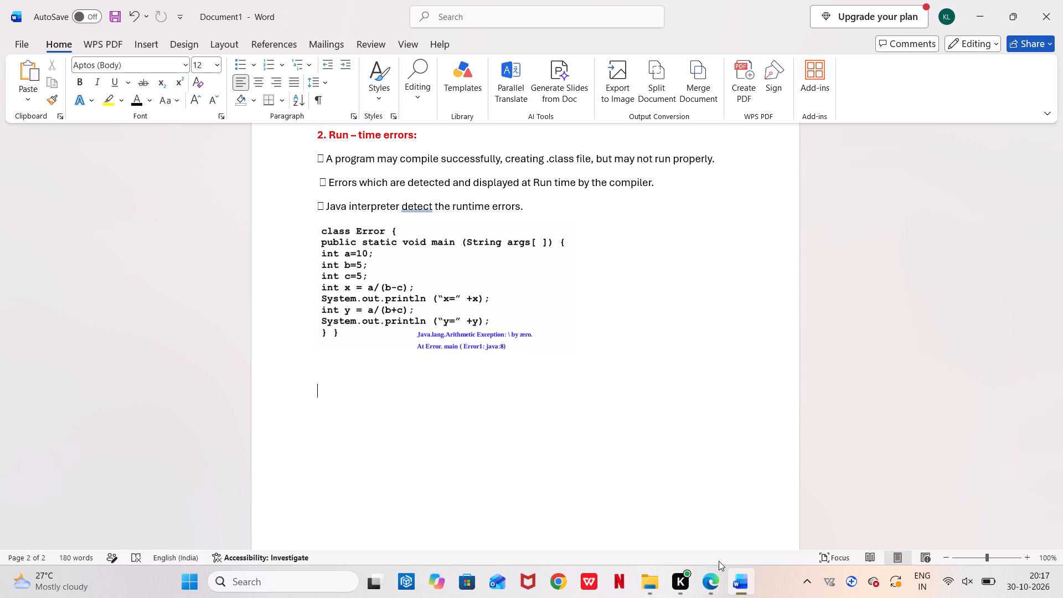
pyautogui.click(710, 585)
pyautogui.scroll(-2, 546, 321)
pyautogui.scroll(-1, 378, 317)
pyautogui.scroll(-2, 313, 322)
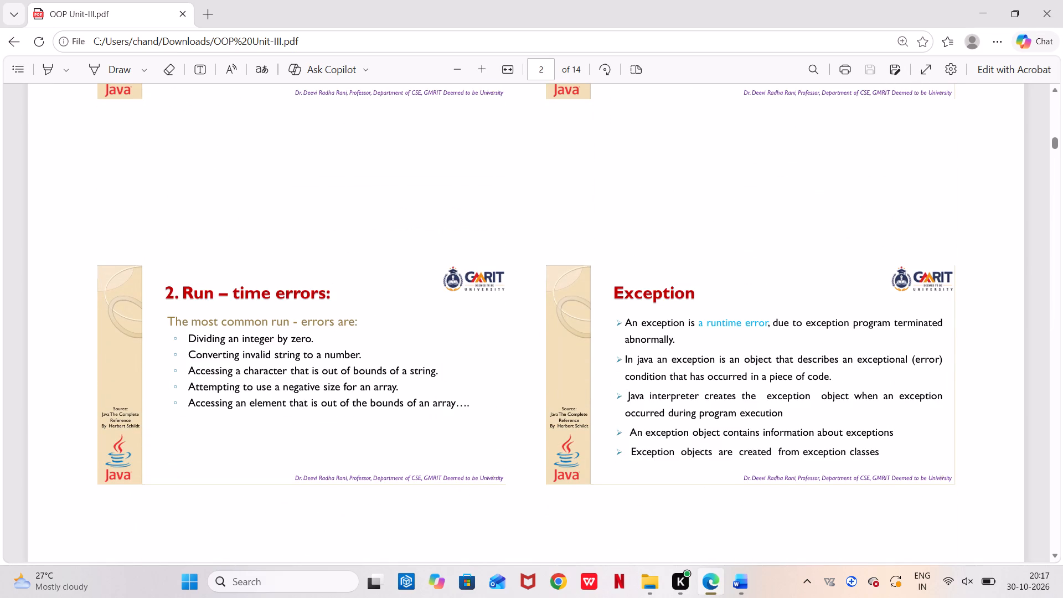
pyautogui.moveTo(506, 411); pyautogui.dragTo(355, 389)
pyautogui.moveTo(162, 317); pyautogui.dragTo(467, 409)
pyautogui.hotkey('ctrl', 'c')
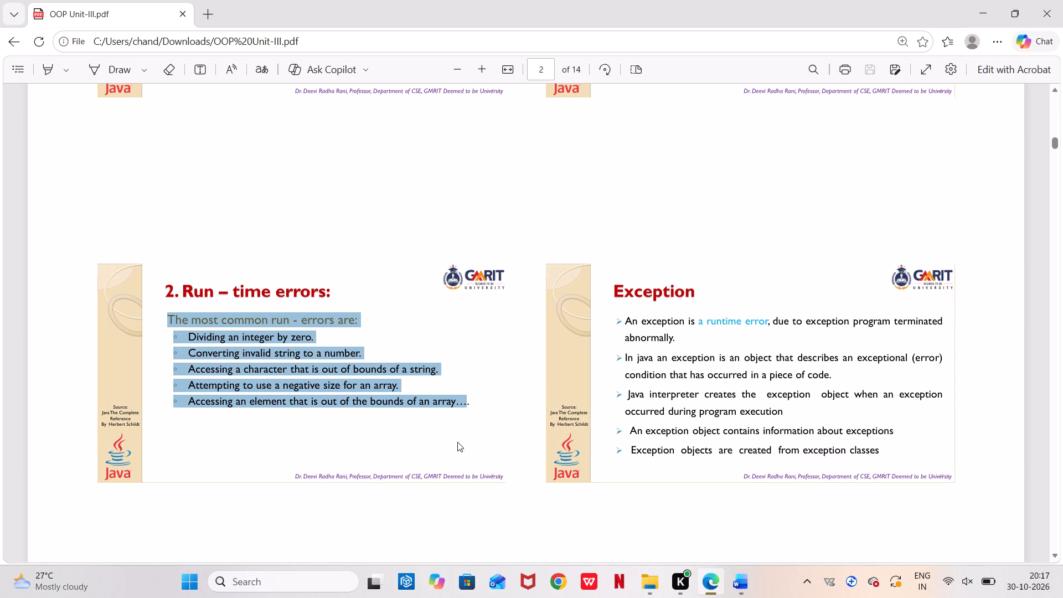
pyautogui.click(735, 582)
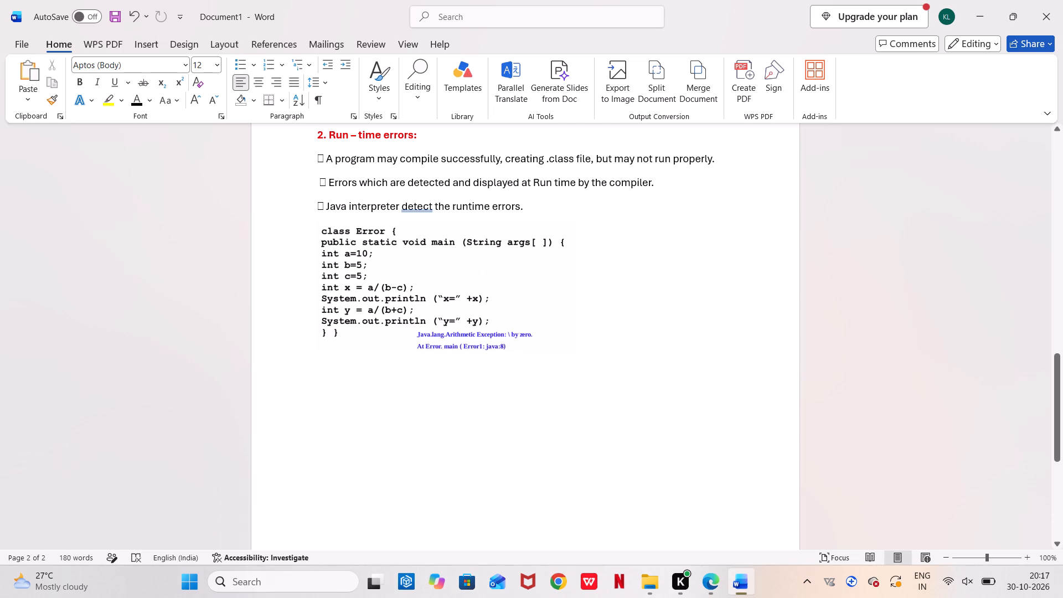
pyautogui.hotkey('ctrl', 'v')
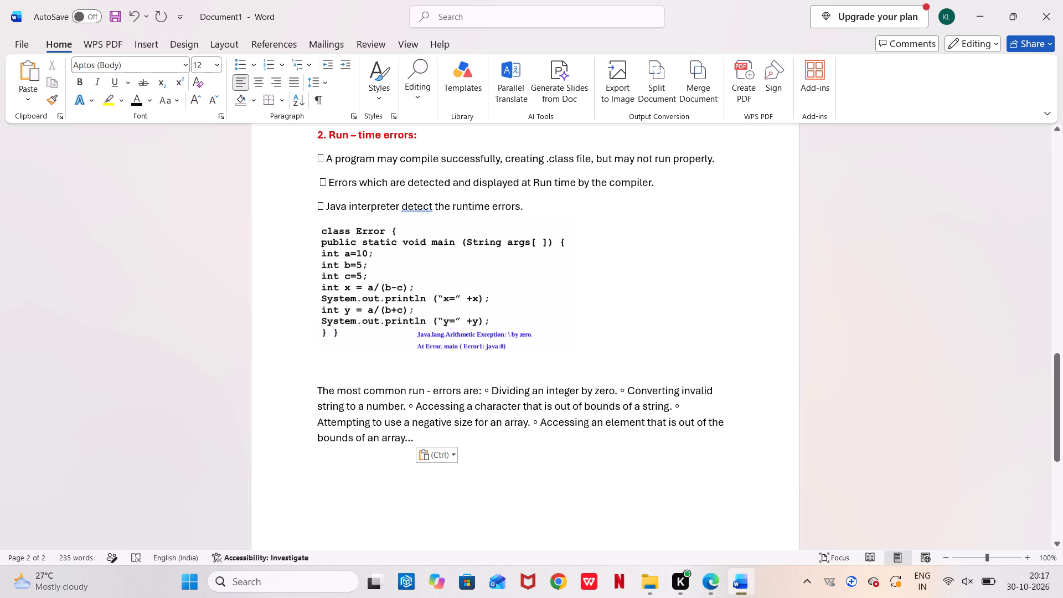
# Split the pasted paragraph so the line "The most common run - errors are:" and each of the five bullets start on their own line.
pyautogui.click(486, 394)
pyautogui.press('Return')
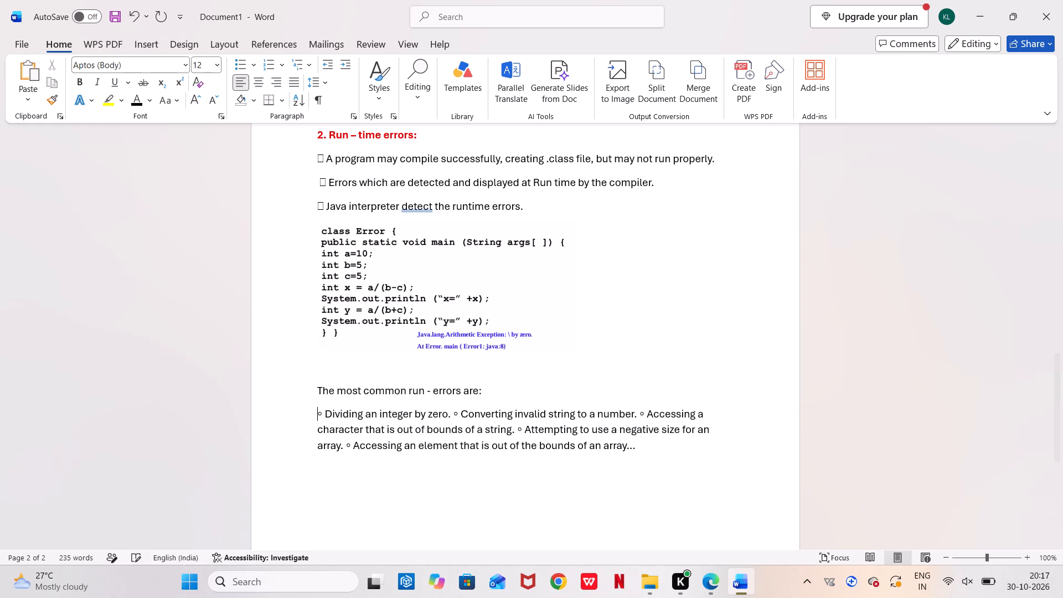
pyautogui.press('Right')
pyautogui.press('Right')
pyautogui.press('Right')
pyautogui.press('Right')
pyautogui.press('Right')
pyautogui.press('Right')
pyautogui.press('Right')
pyautogui.press('Right')
pyautogui.press('Right')
pyautogui.press('Right')
pyautogui.press('Right')
pyautogui.press('Right')
pyautogui.press('Right')
pyautogui.press('Right')
pyautogui.press('Right')
pyautogui.press('Right')
pyautogui.press('Right')
pyautogui.press('Right')
pyautogui.press('Right')
pyautogui.press('Right')
pyautogui.press('Return')
pyautogui.press('Right')
pyautogui.press('Right')
pyautogui.press('Right')
pyautogui.press('Right')
pyautogui.press('Right')
pyautogui.press('Right')
pyautogui.press('Right')
pyautogui.press('Right')
pyautogui.press('Right')
pyautogui.press('Right')
pyautogui.press('Right')
pyautogui.press('Right')
pyautogui.press('Right')
pyautogui.press('Right')
pyautogui.press('Right')
pyautogui.press('Right')
pyautogui.press('Right')
pyautogui.press('Right')
pyautogui.press('Right')
pyautogui.press('Right')
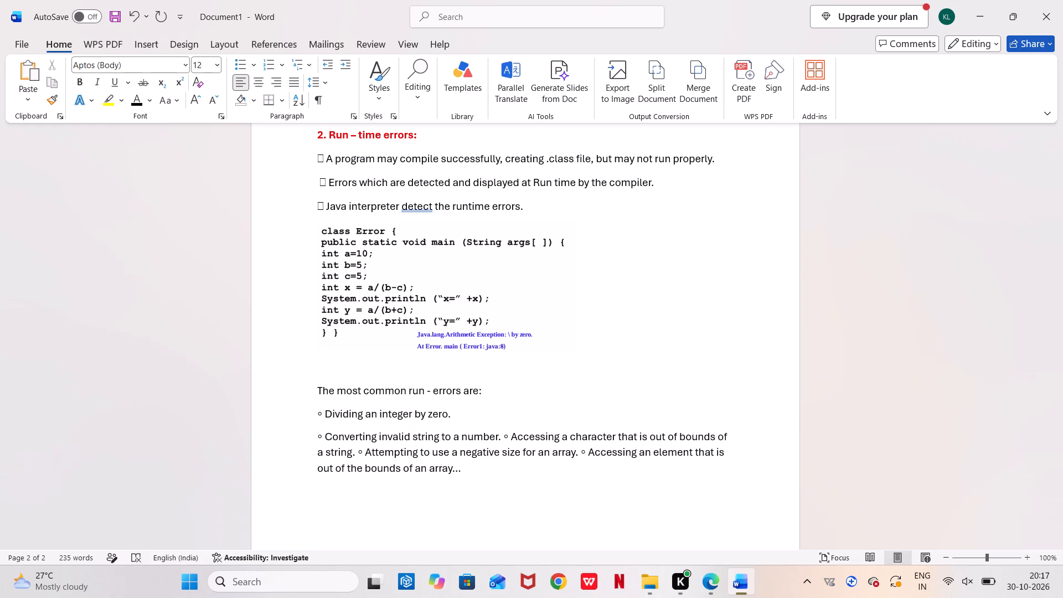
pyautogui.press('Left')
pyautogui.press('Return')
pyautogui.press('Right')
pyautogui.press('Right')
pyautogui.press('Right')
pyautogui.press('Right')
pyautogui.press('Right')
pyautogui.press('Right')
pyautogui.press('Right')
pyautogui.press('Right')
pyautogui.press('Right')
pyautogui.press('Right')
pyautogui.press('Right')
pyautogui.press('Right')
pyautogui.press('Right')
pyautogui.press('Right')
pyautogui.press('Right')
pyautogui.press('Right')
pyautogui.press('Right')
pyautogui.press('Right')
pyautogui.press('Right')
pyautogui.press('Right')
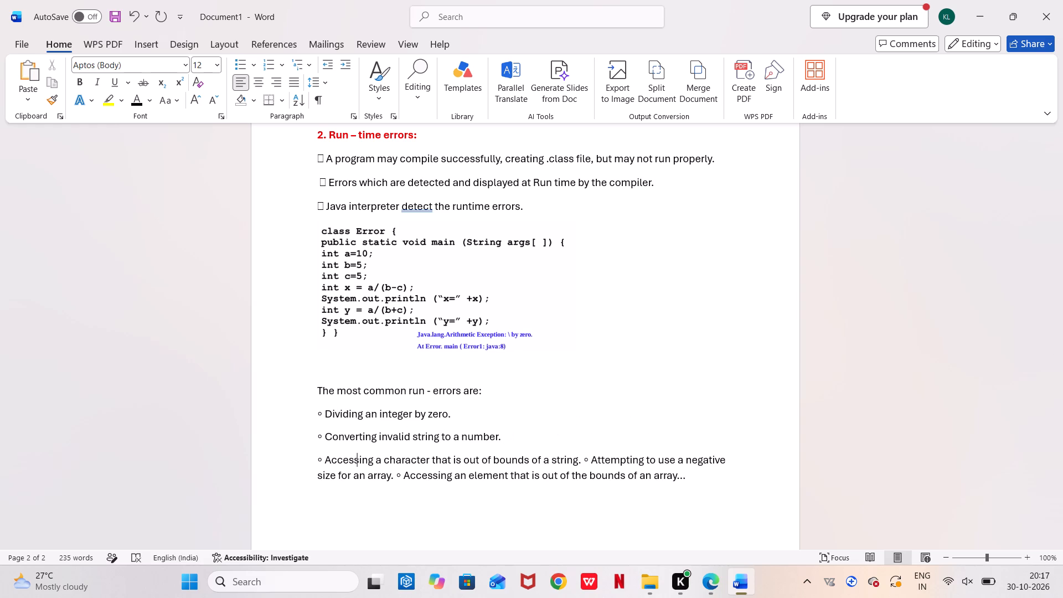
pyautogui.press('Right')
pyautogui.press('Right')
pyautogui.press('Right')
pyautogui.press('Right')
pyautogui.press('Right')
pyautogui.press('Right')
pyautogui.press('Return')
pyautogui.press('Right')
pyautogui.press('Right')
pyautogui.press('Right')
pyautogui.press('Right')
pyautogui.press('Right')
pyautogui.press('Right')
pyautogui.press('Right')
pyautogui.press('Right')
pyautogui.press('Right')
pyautogui.press('Right')
pyautogui.press('Right')
pyautogui.press('Right')
pyautogui.press('Right')
pyautogui.press('Right')
pyautogui.press('Right')
pyautogui.press('Right')
pyautogui.press('Right')
pyautogui.press('Right')
pyautogui.press('Right')
pyautogui.press('Right')
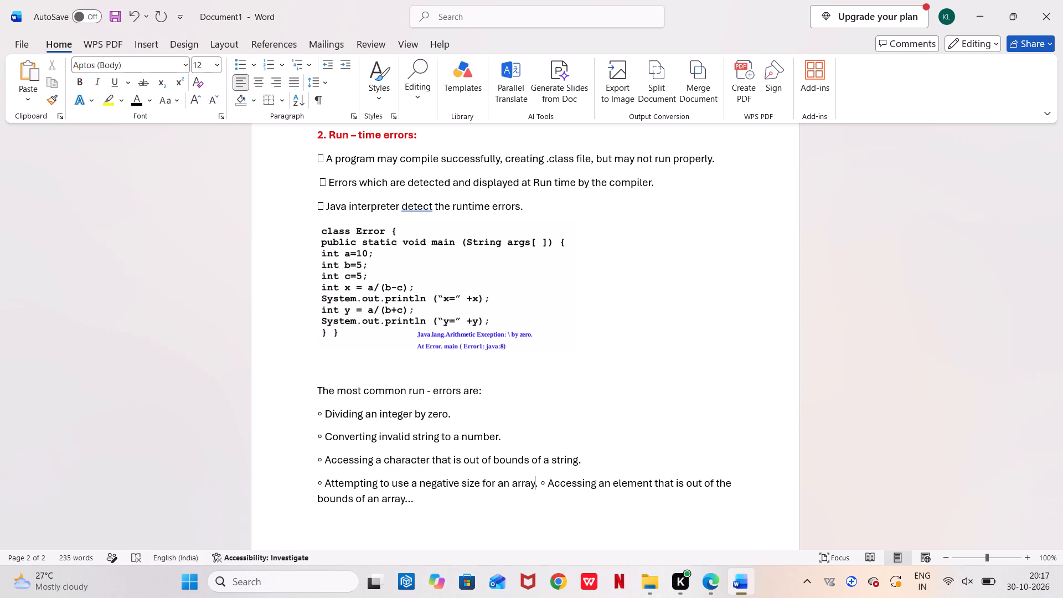
pyautogui.press('Right')
pyautogui.press('Return')
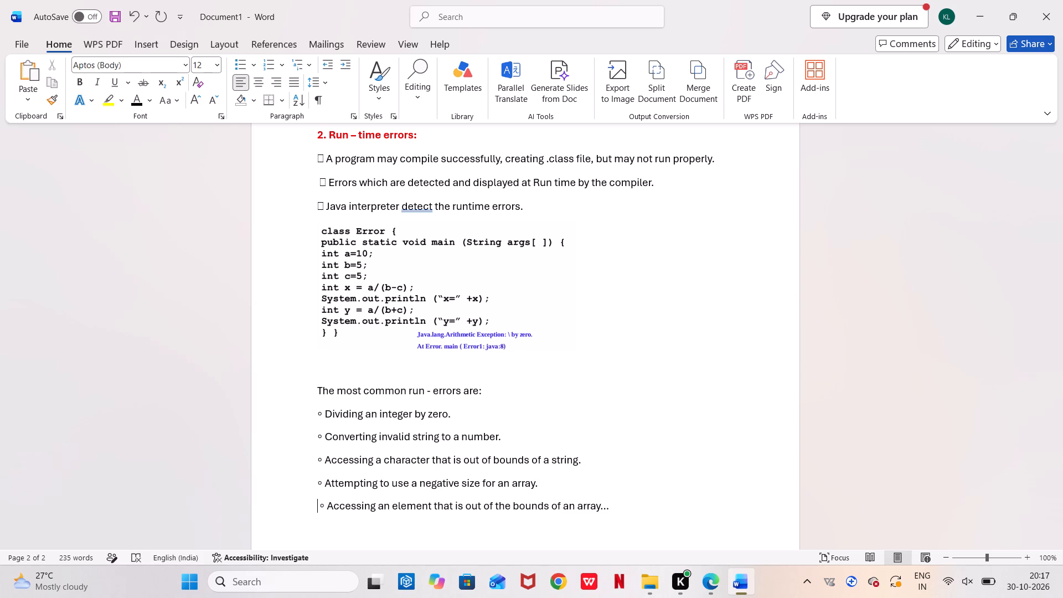
# Copy the heading "Exception" from the PDF in Edge into Word, one blank line below the last run-time error bullet.
pyautogui.scroll(-7, 429, 329)
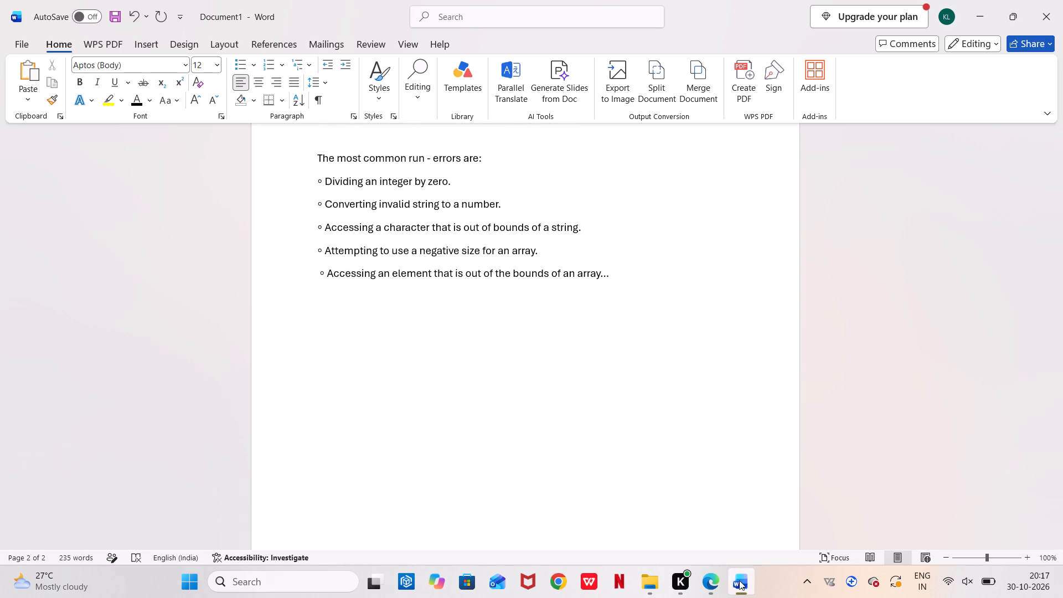
pyautogui.click(706, 579)
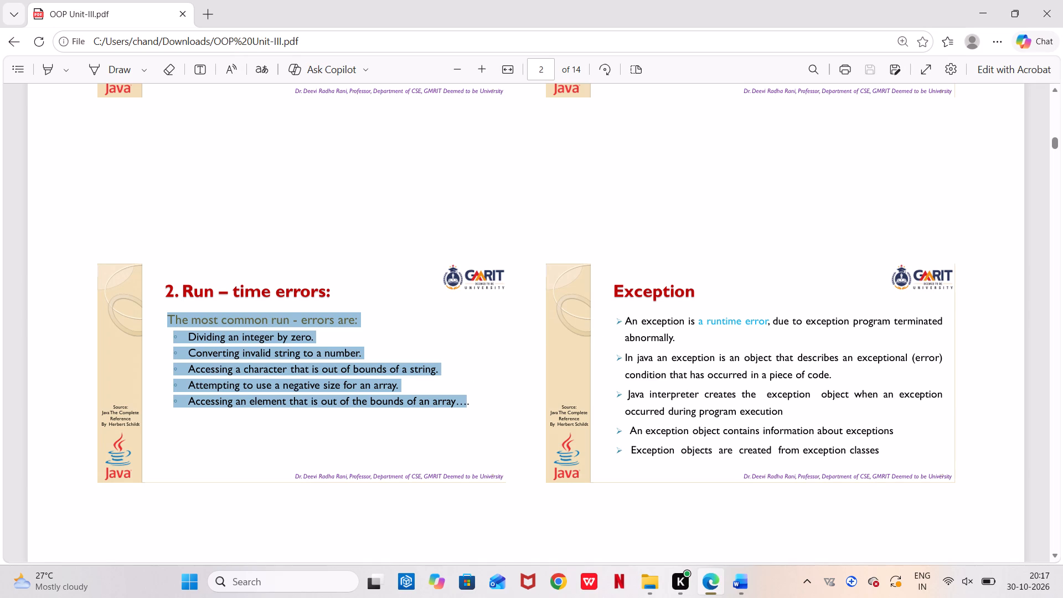
pyautogui.click(617, 316)
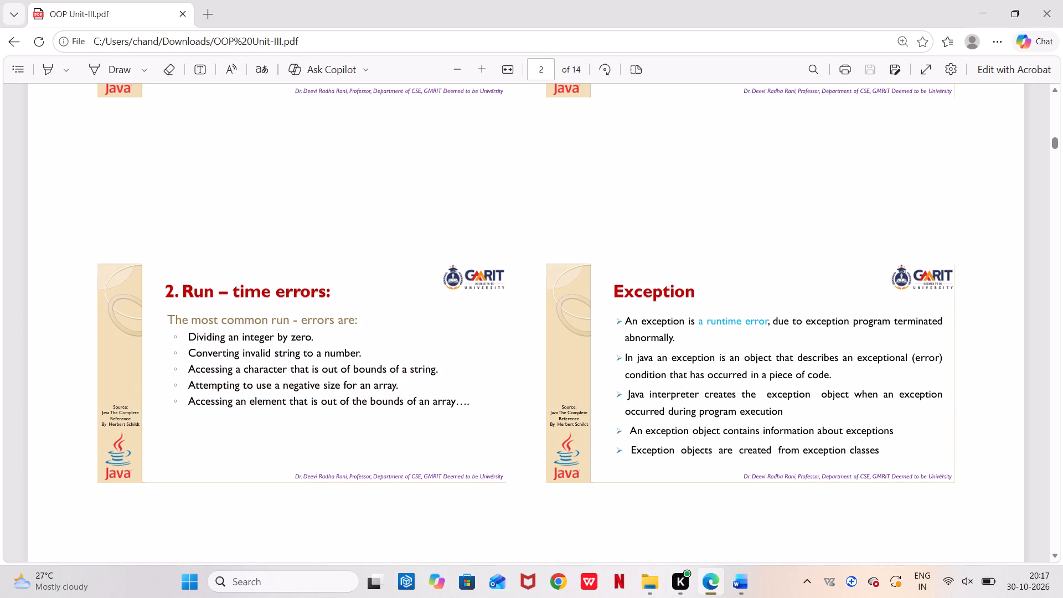
pyautogui.moveTo(705, 286); pyautogui.dragTo(613, 288)
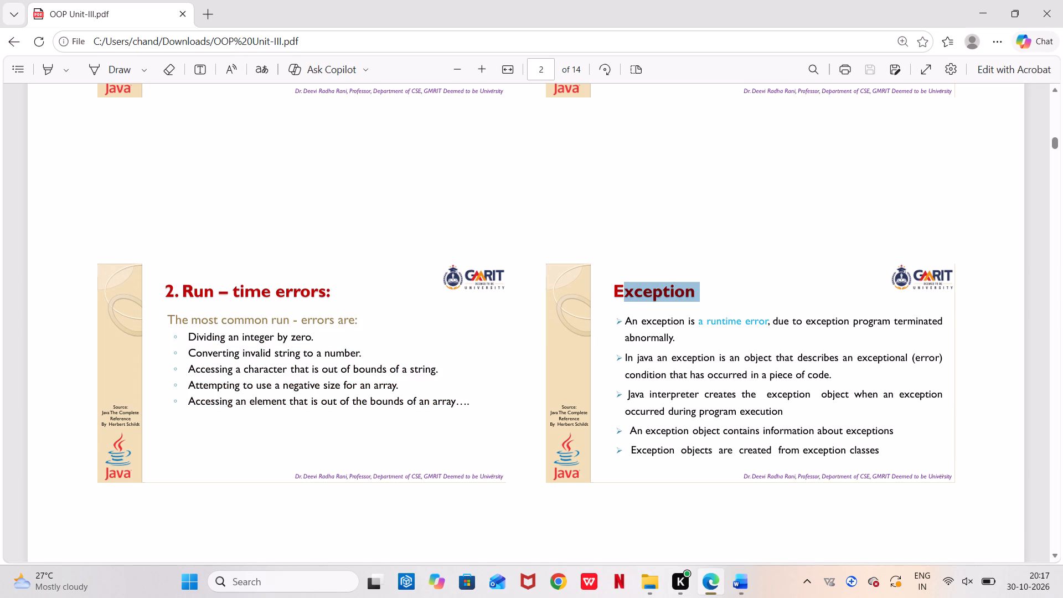
pyautogui.moveTo(613, 288); pyautogui.dragTo(624, 287)
pyautogui.click(612, 291)
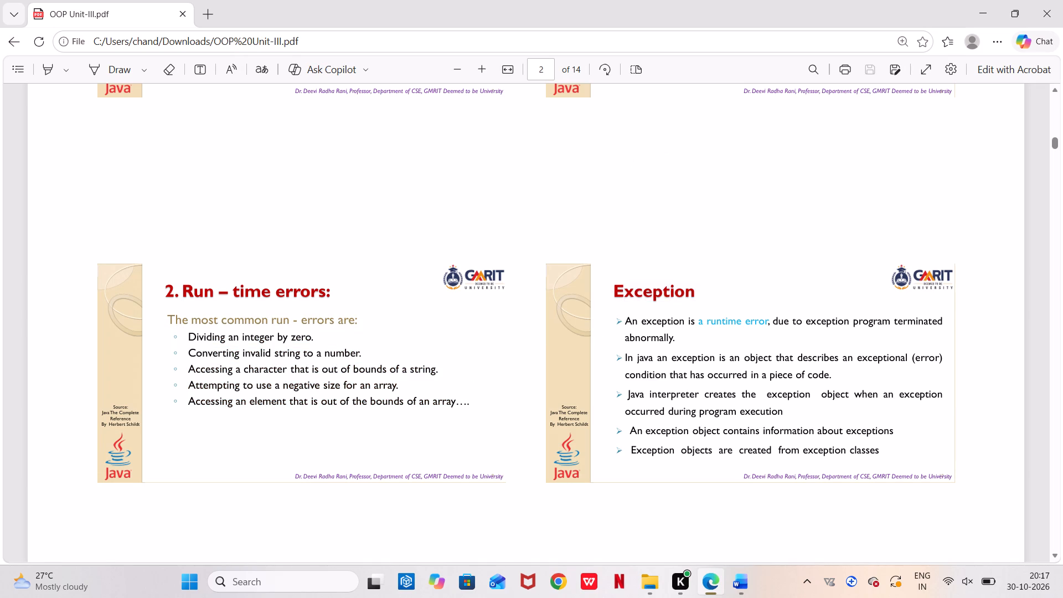
pyautogui.moveTo(612, 291); pyautogui.dragTo(680, 292)
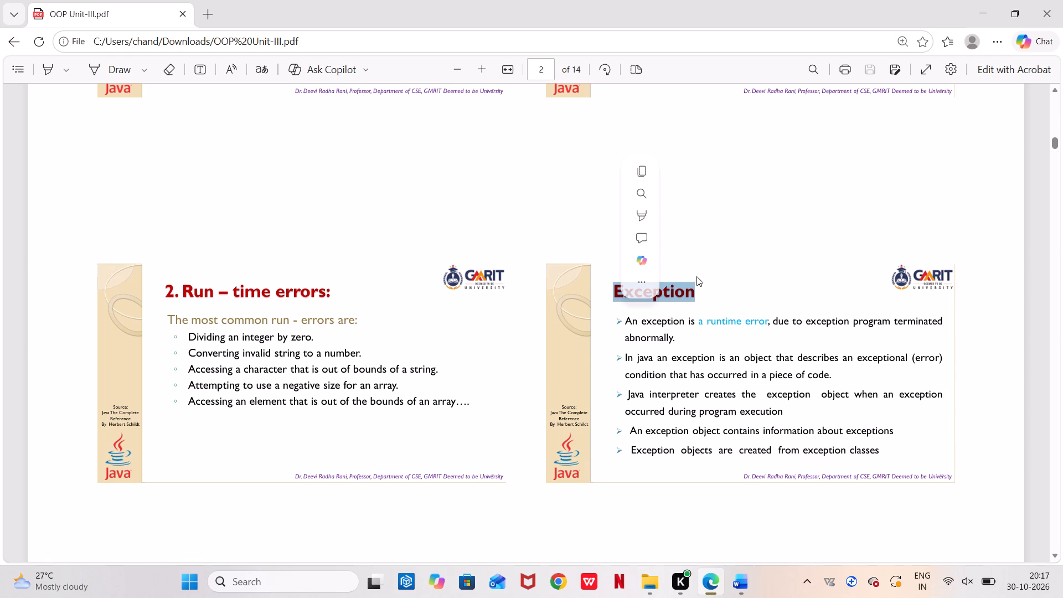
pyautogui.hotkey('ctrl', 'c')
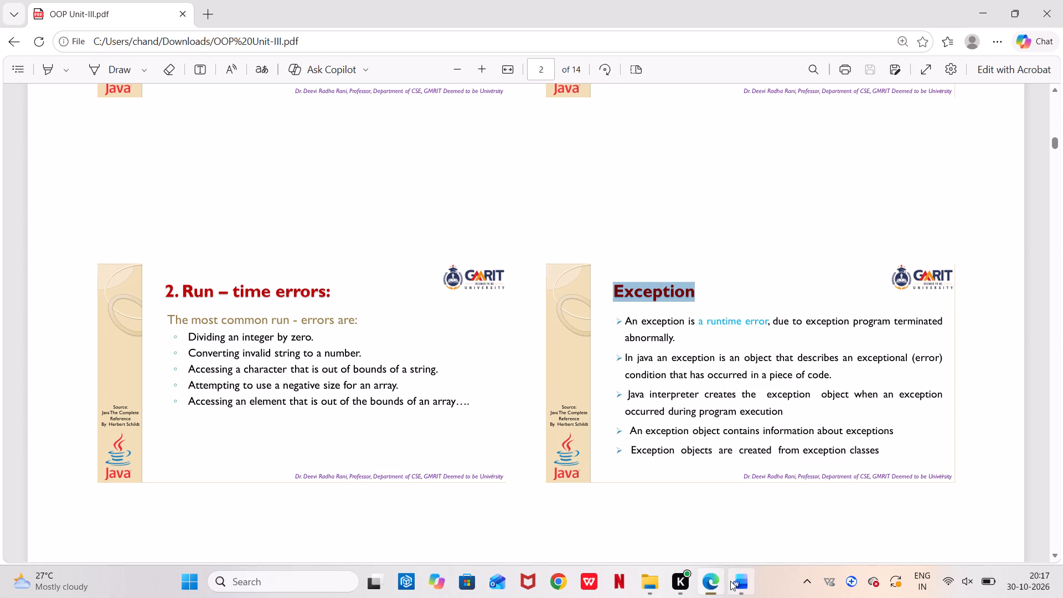
pyautogui.click(730, 581)
pyautogui.click(311, 326)
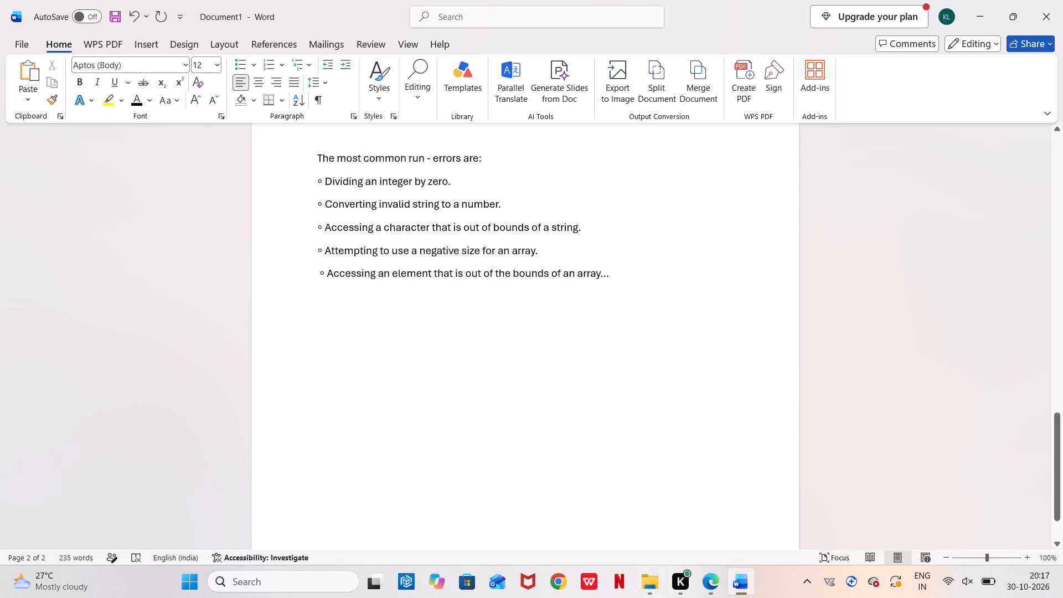
pyautogui.click(622, 271)
pyautogui.press('Return')
pyautogui.press('Return')
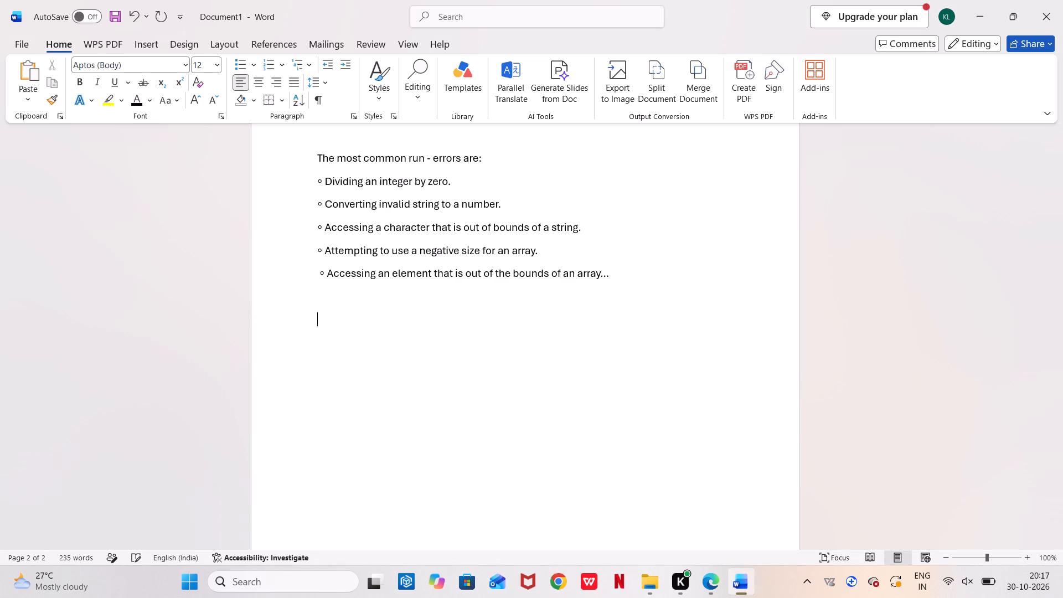
pyautogui.hotkey('ctrl', 'v')
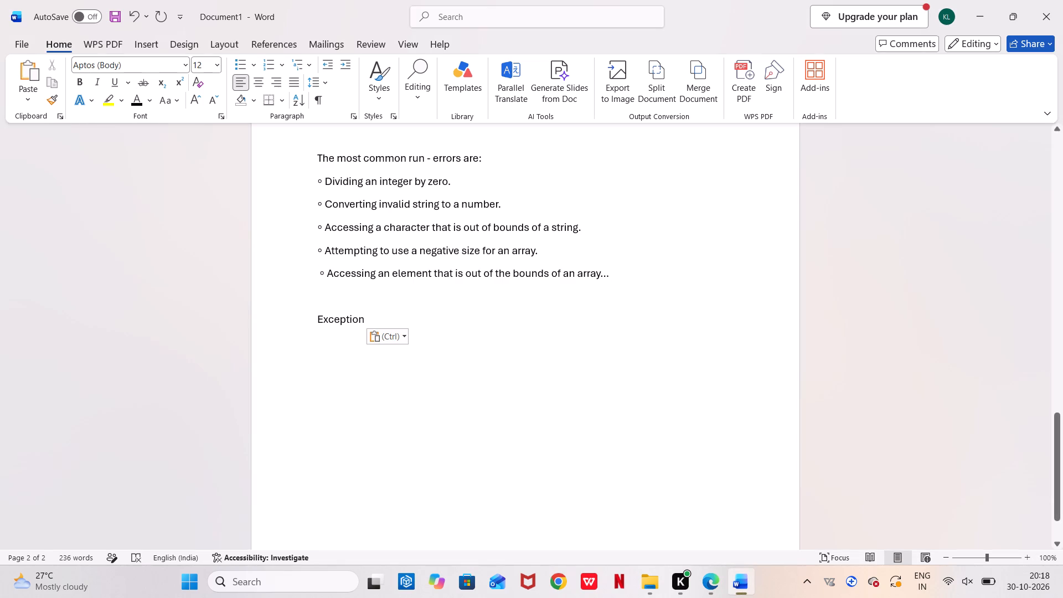
pyautogui.press('Return')
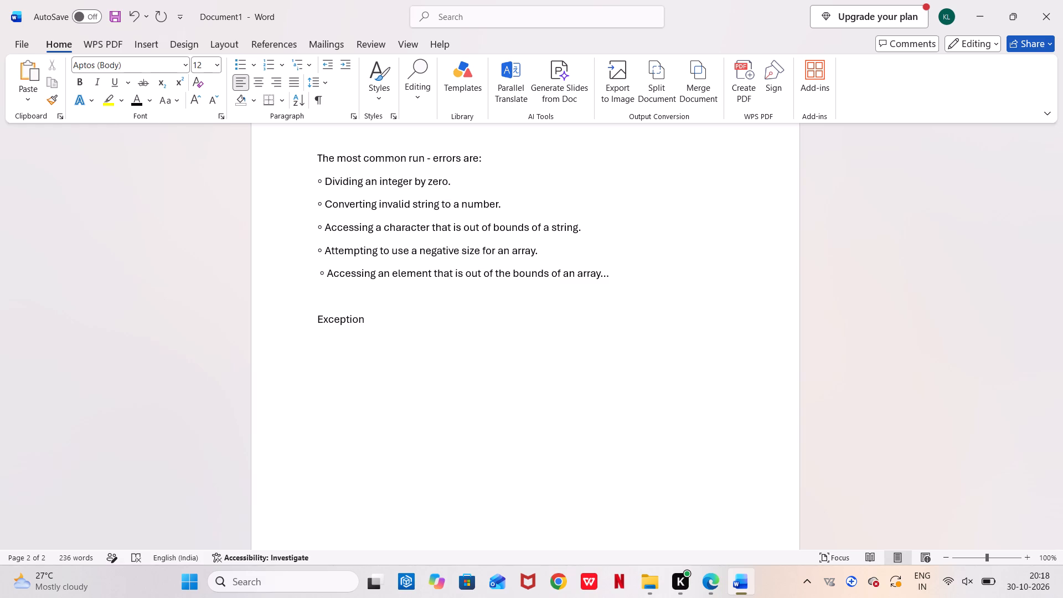
# Copy the five bullet points of the Exception slide from the PDF in Edge into Word, below the "Exception" heading.
pyautogui.click(739, 584)
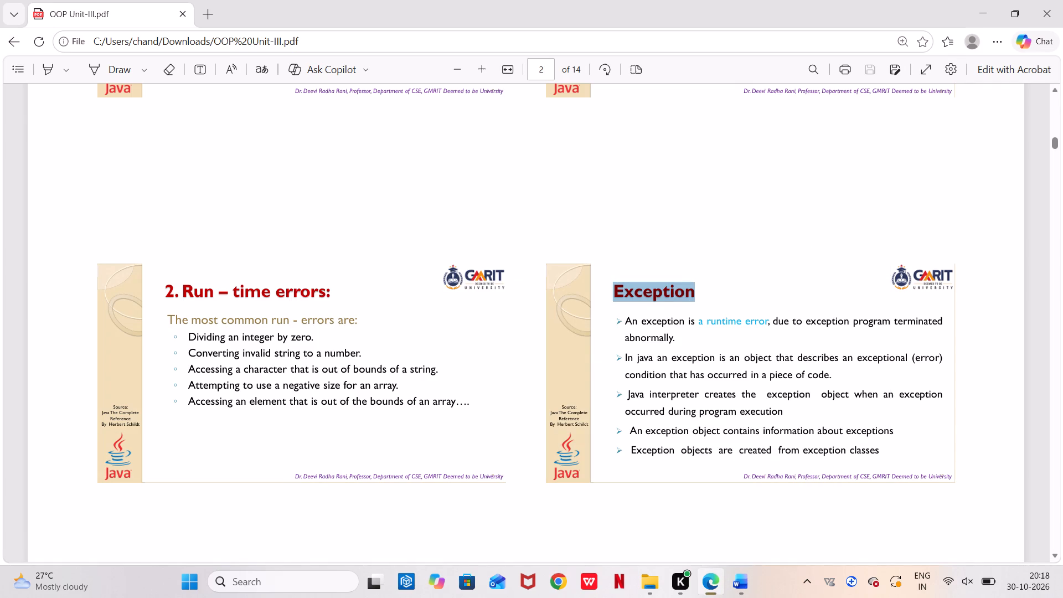
pyautogui.moveTo(613, 322); pyautogui.dragTo(900, 462)
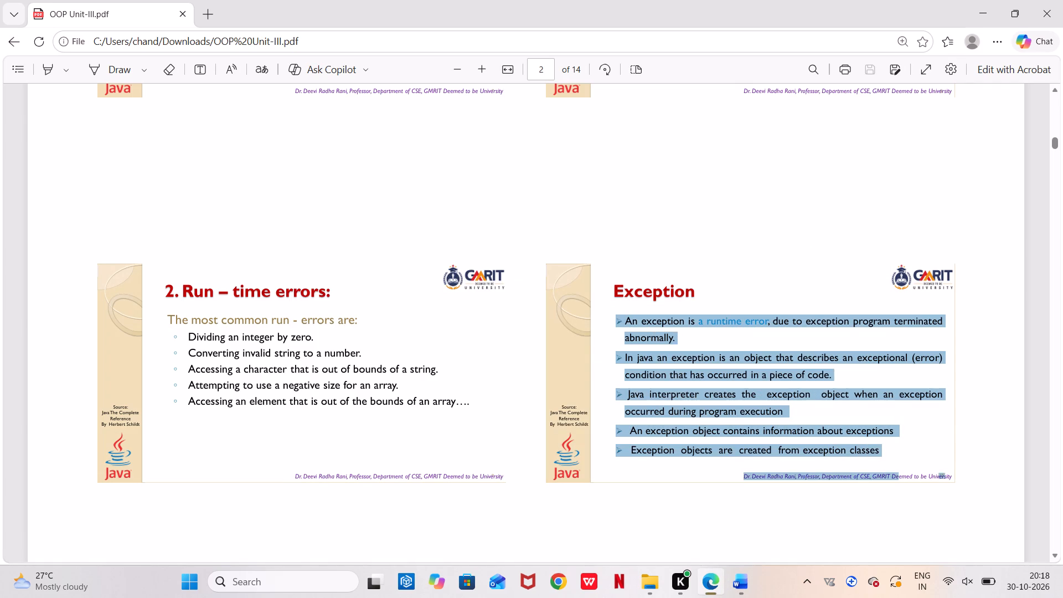
pyautogui.moveTo(900, 462); pyautogui.dragTo(924, 460)
pyautogui.moveTo(924, 460); pyautogui.dragTo(923, 453)
pyautogui.hotkey('ctrl', 'c')
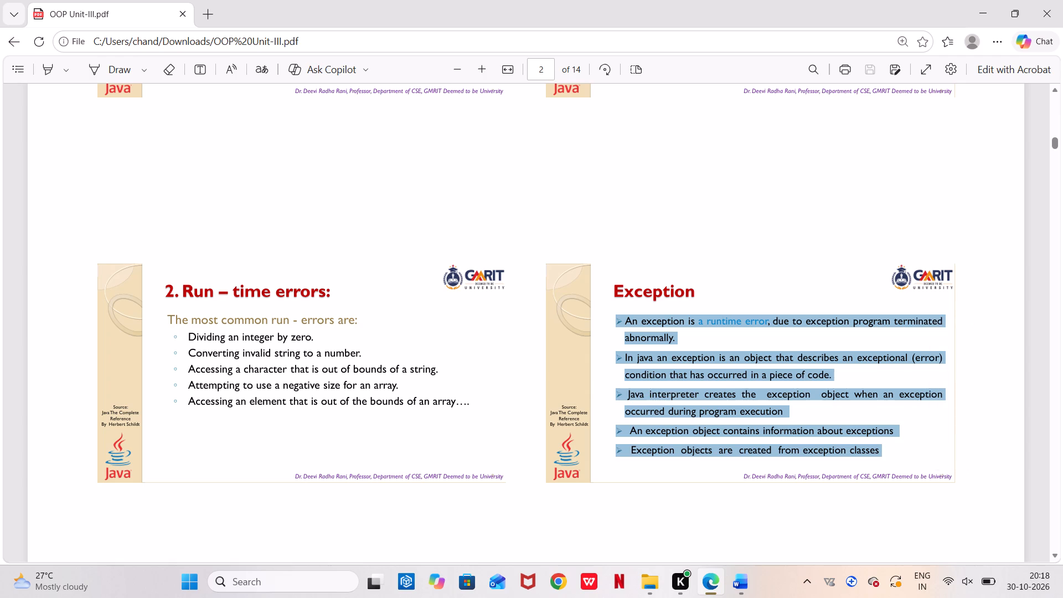
pyautogui.click(739, 579)
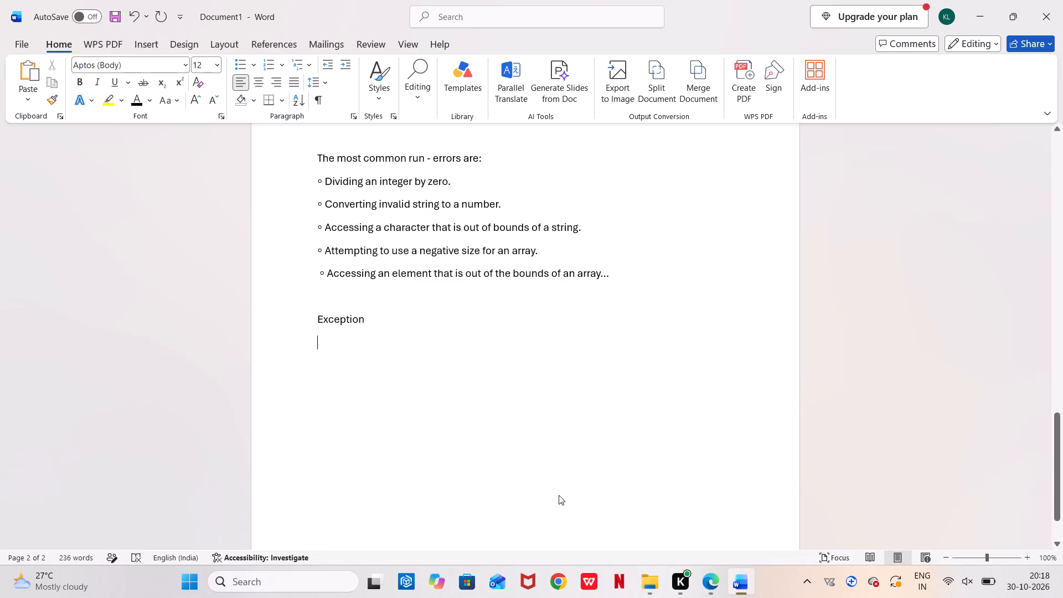
pyautogui.hotkey('ctrl', 'v')
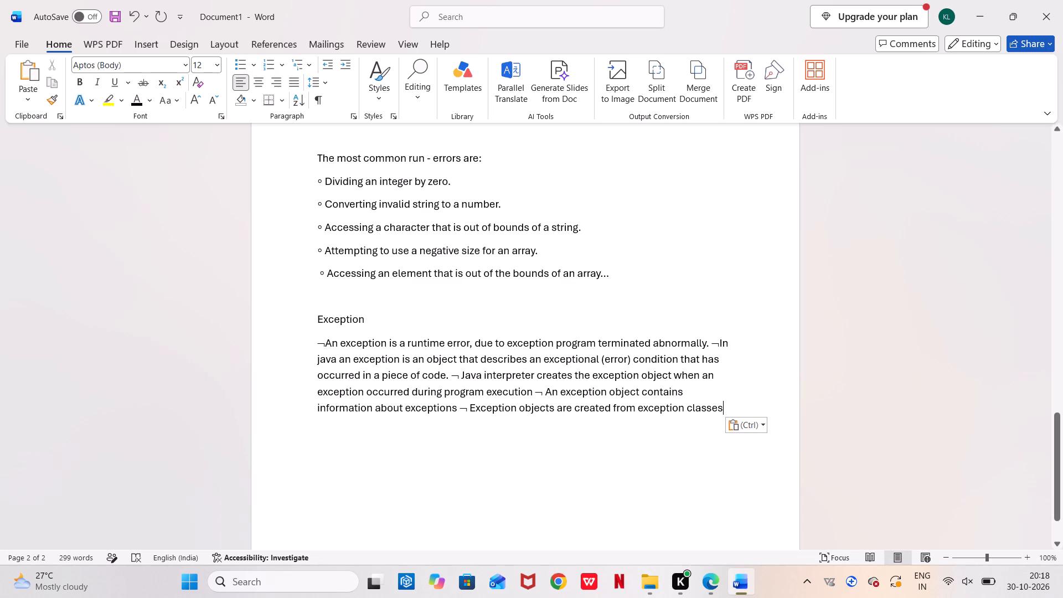
# Split the pasted Exception paragraph so that each of its five points starts on its own line.
pyautogui.click(711, 343)
pyautogui.press('Return')
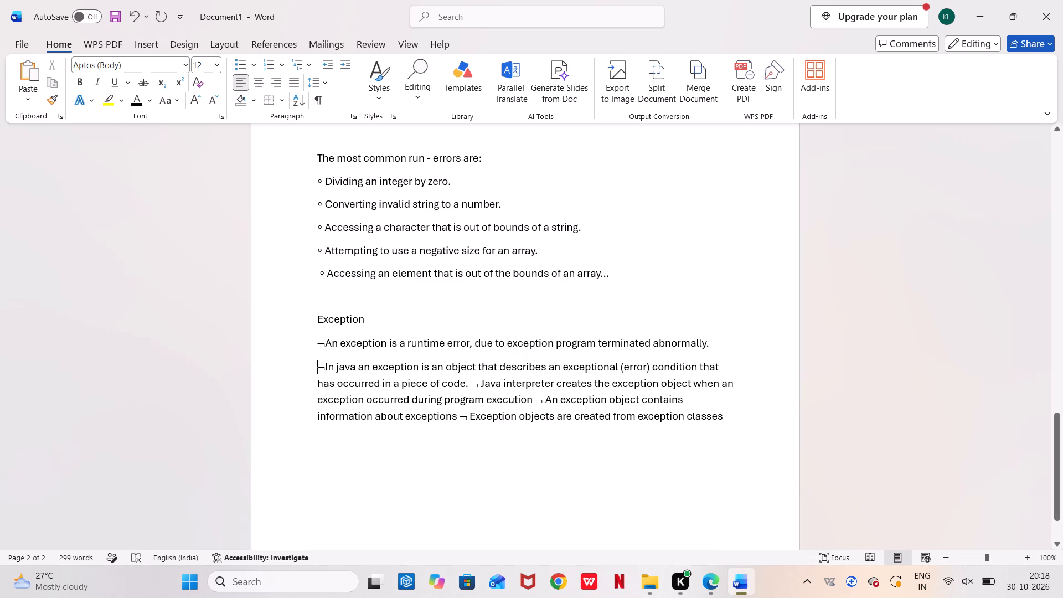
pyautogui.click(472, 384)
pyautogui.press('Return')
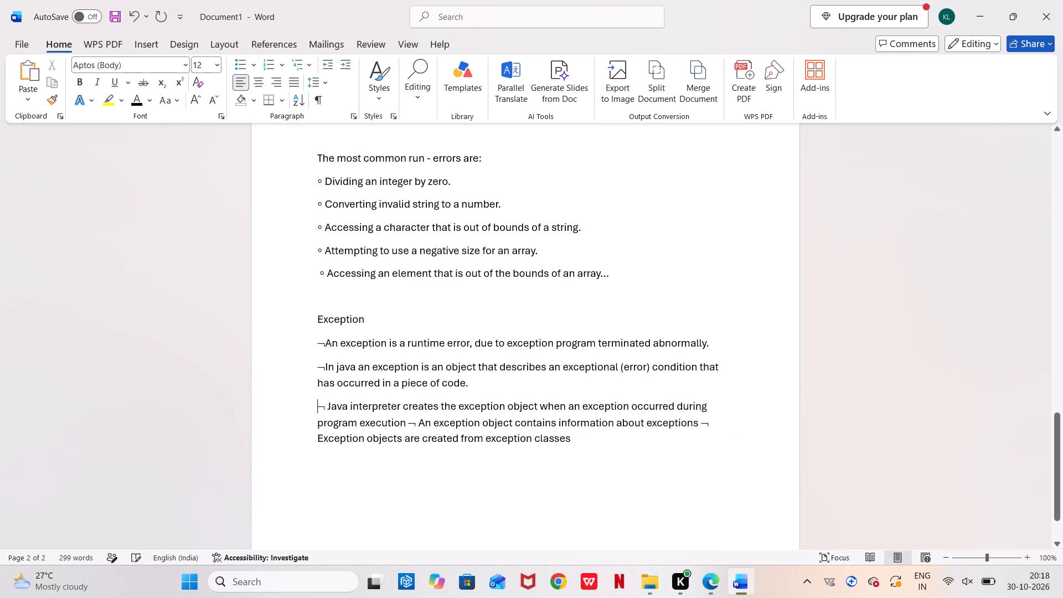
pyautogui.click(409, 426)
pyautogui.press('Return')
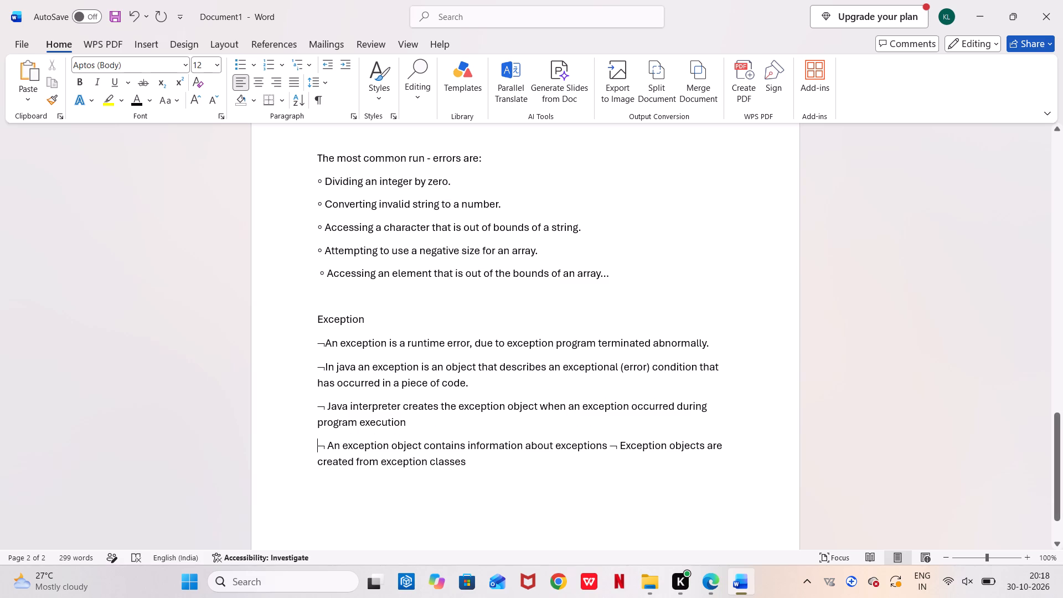
pyautogui.click(609, 444)
pyautogui.press('Return')
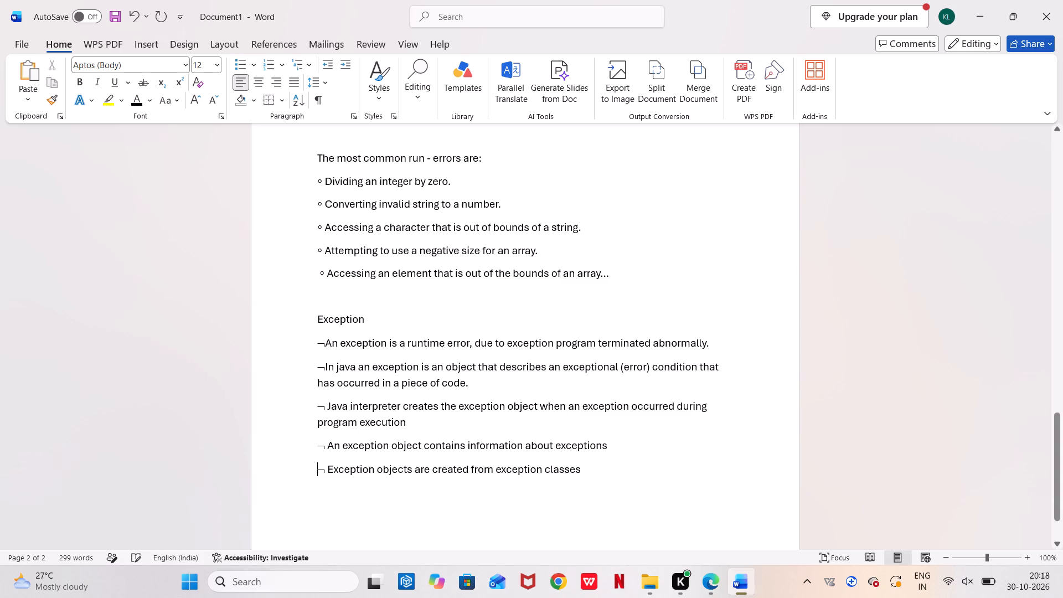
# Try to indent the wrapped line "program execution" in the Java interpreter point by adding spaces before it.
pyautogui.scroll(-3, 561, 425)
pyautogui.click(315, 354)
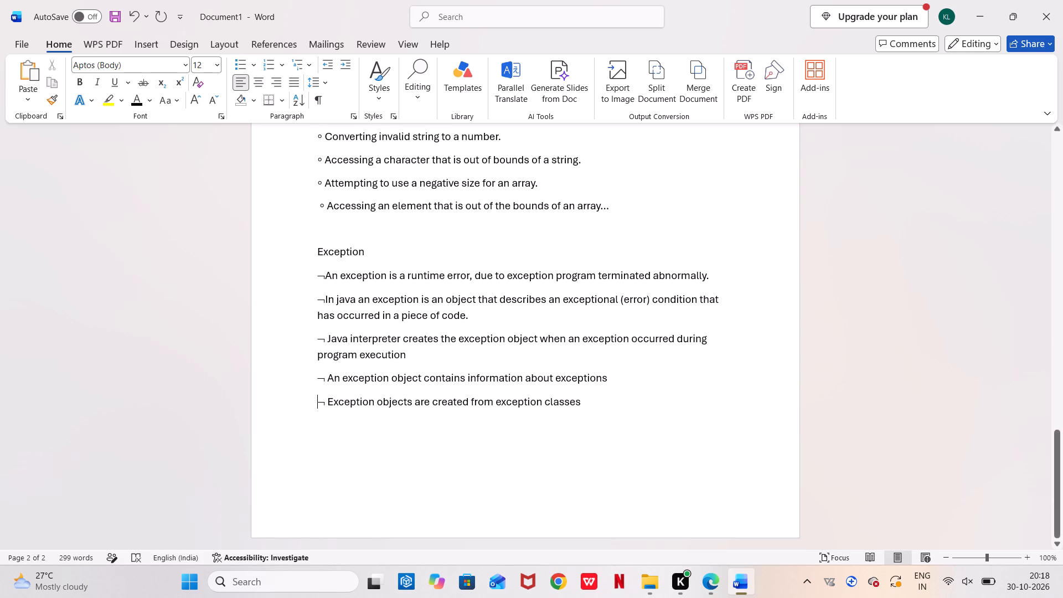
pyautogui.press('space')
pyautogui.press('space')
pyautogui.press('space')
pyautogui.press('space')
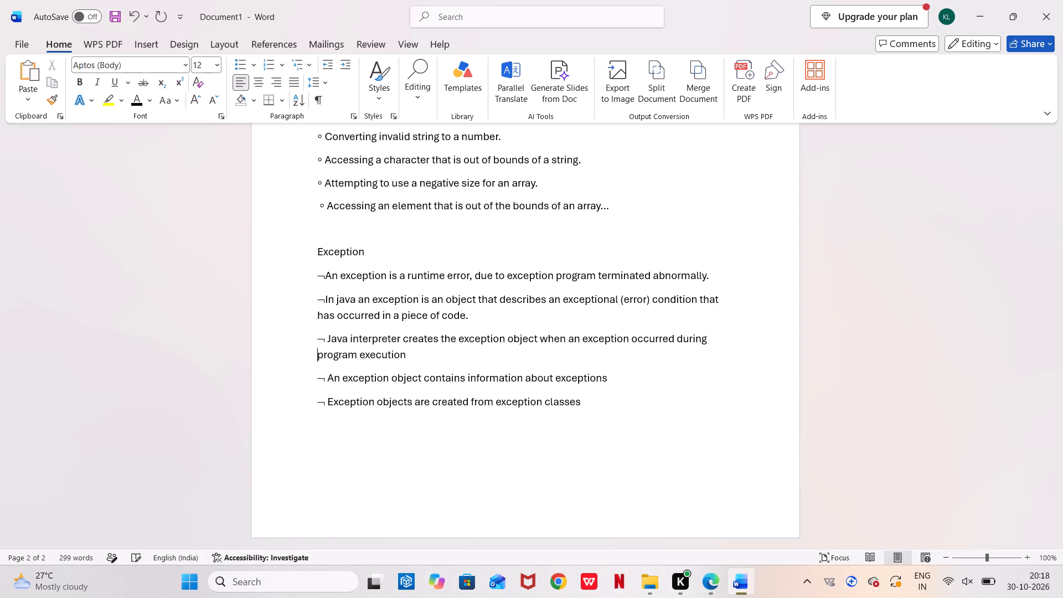
pyautogui.click(313, 356)
pyautogui.press('space')
pyautogui.press('space')
pyautogui.press('space')
pyautogui.moveTo(414, 354); pyautogui.dragTo(303, 370)
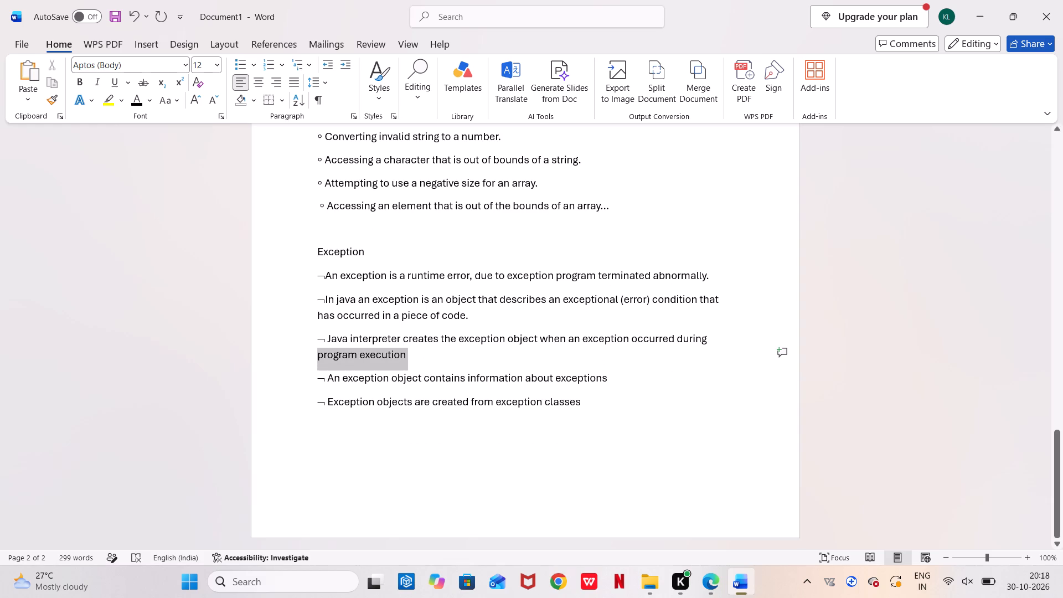
pyautogui.moveTo(303, 370); pyautogui.dragTo(431, 368)
pyautogui.click(431, 368)
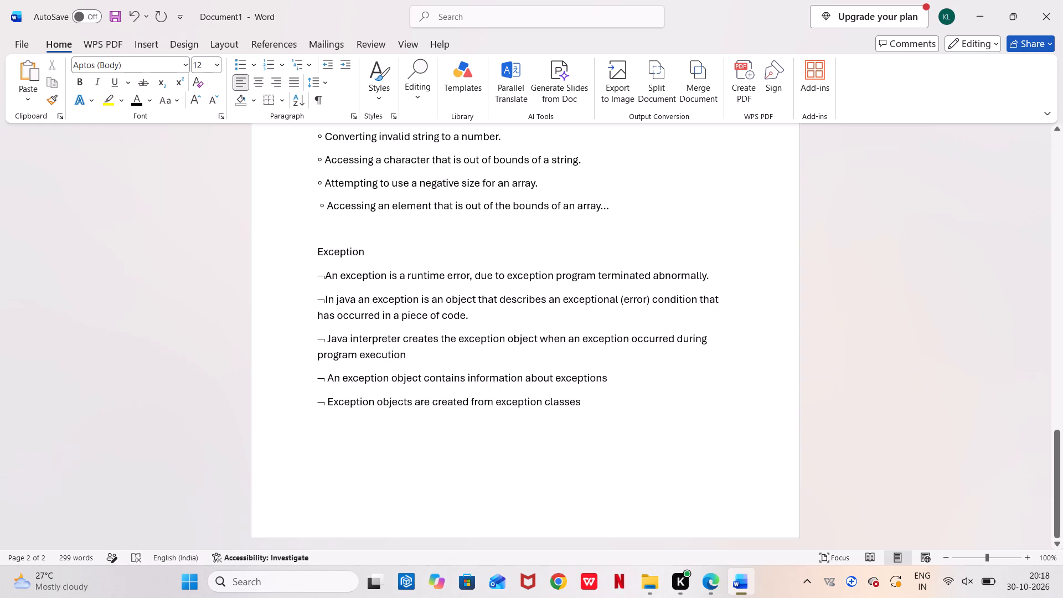
pyautogui.press('Left')
pyautogui.press('Left')
pyautogui.press('Left')
pyautogui.press('Left')
pyautogui.press('Left')
pyautogui.press('Left')
pyautogui.press('Left')
pyautogui.press('Left')
pyautogui.press('Left')
pyautogui.press('Left')
pyautogui.press('Left')
pyautogui.press('Left')
pyautogui.press('Left')
pyautogui.press('Left')
pyautogui.press('Left')
pyautogui.press('Left')
pyautogui.press('Left')
pyautogui.press('Left')
pyautogui.press('Left')
pyautogui.press('Left')
pyautogui.press('Right')
pyautogui.press('Right')
pyautogui.press('space')
pyautogui.press('space')
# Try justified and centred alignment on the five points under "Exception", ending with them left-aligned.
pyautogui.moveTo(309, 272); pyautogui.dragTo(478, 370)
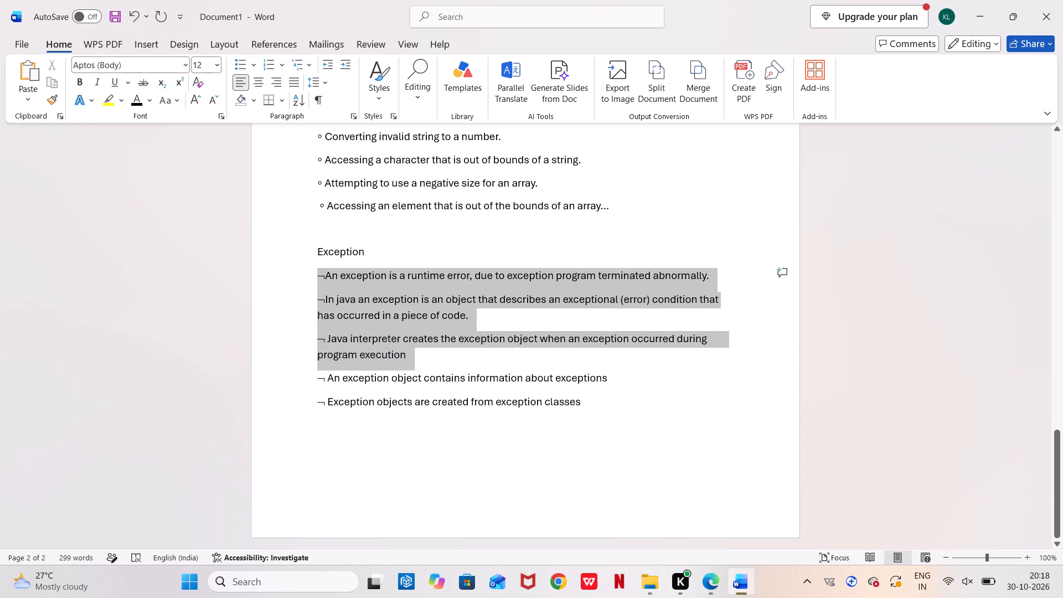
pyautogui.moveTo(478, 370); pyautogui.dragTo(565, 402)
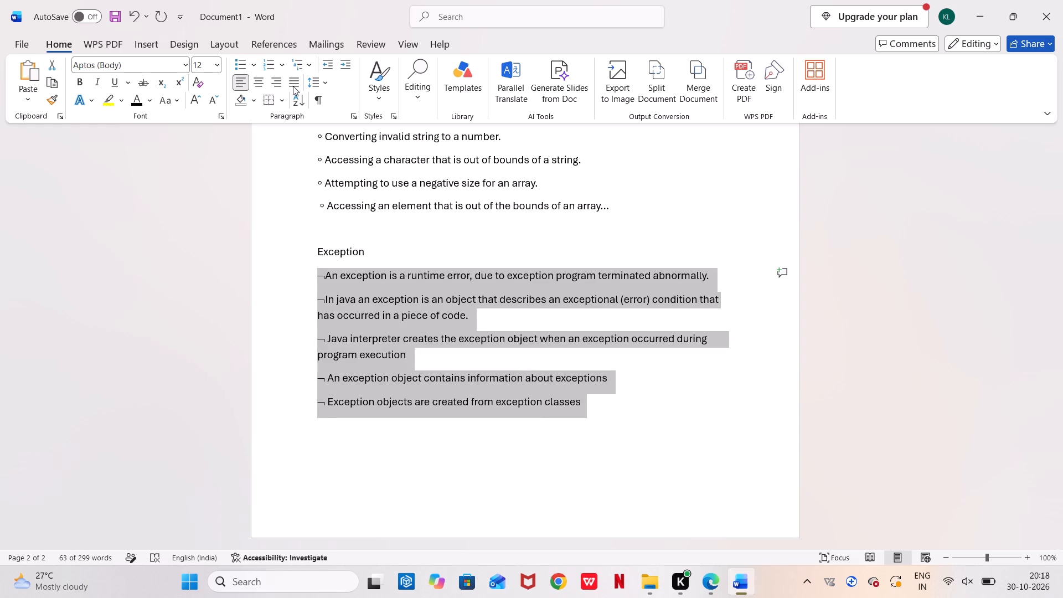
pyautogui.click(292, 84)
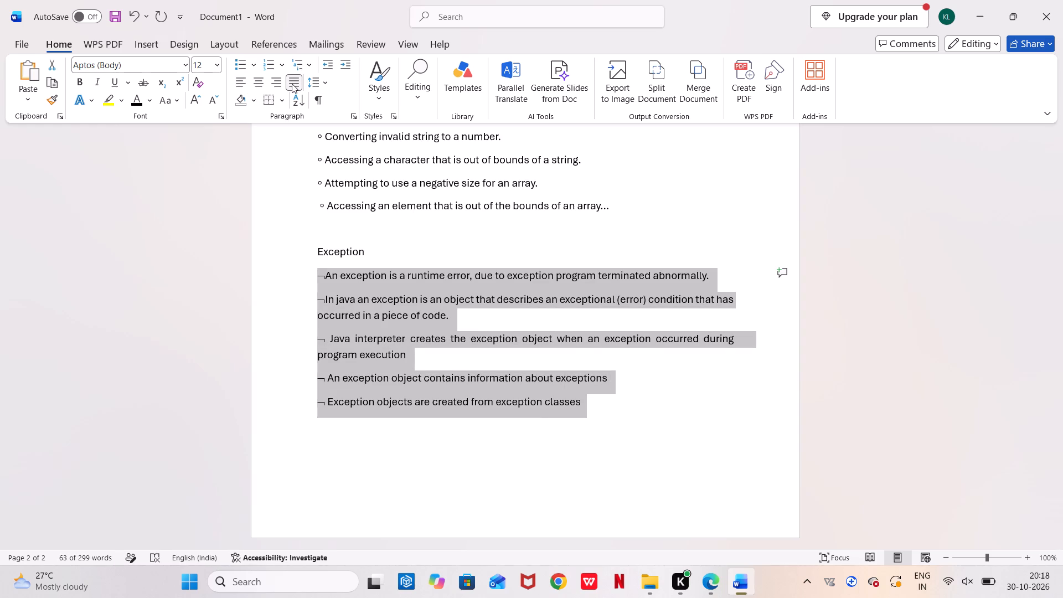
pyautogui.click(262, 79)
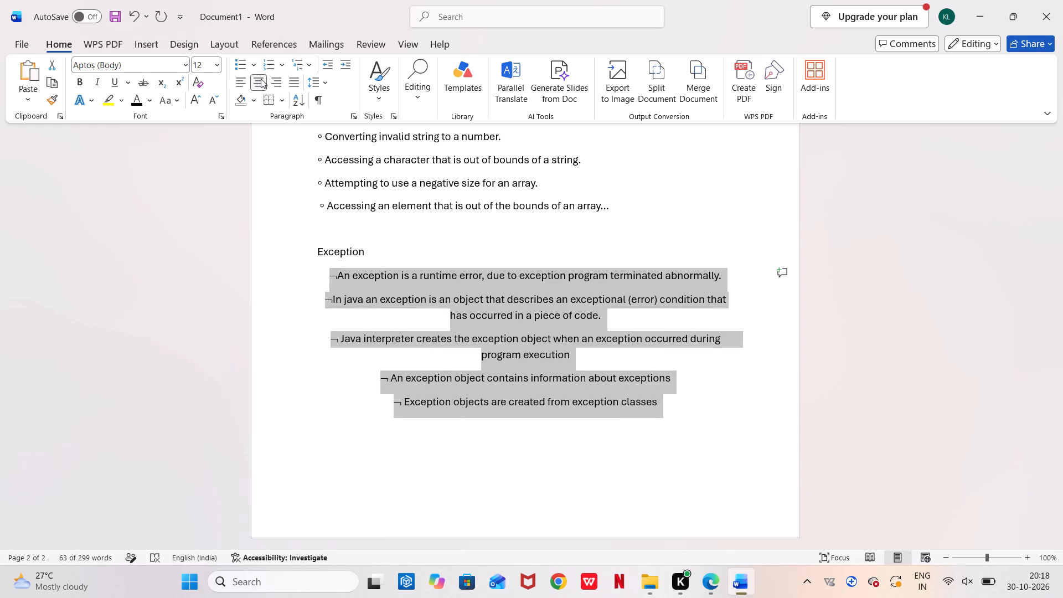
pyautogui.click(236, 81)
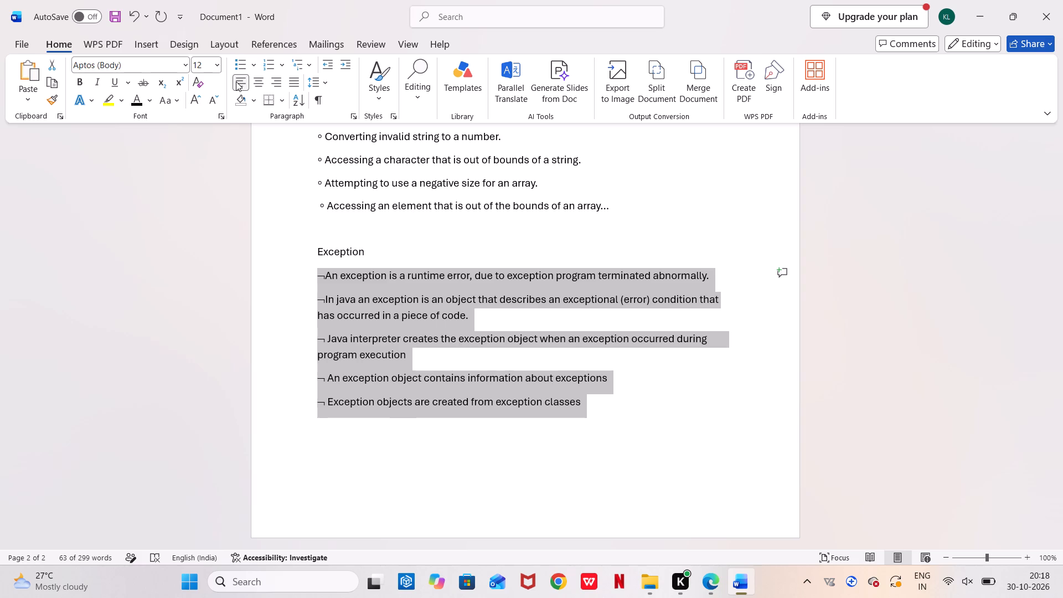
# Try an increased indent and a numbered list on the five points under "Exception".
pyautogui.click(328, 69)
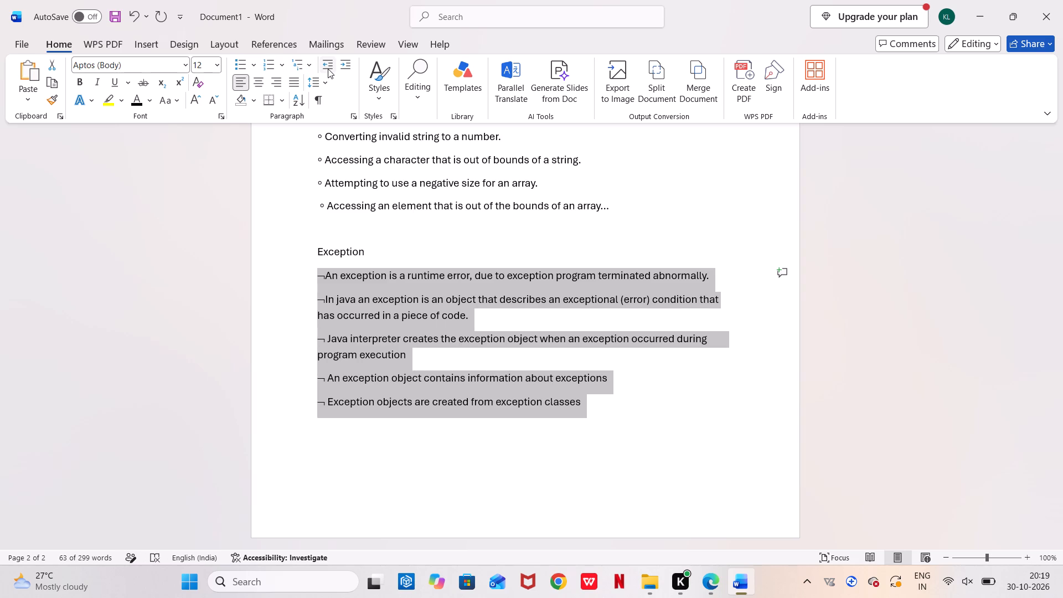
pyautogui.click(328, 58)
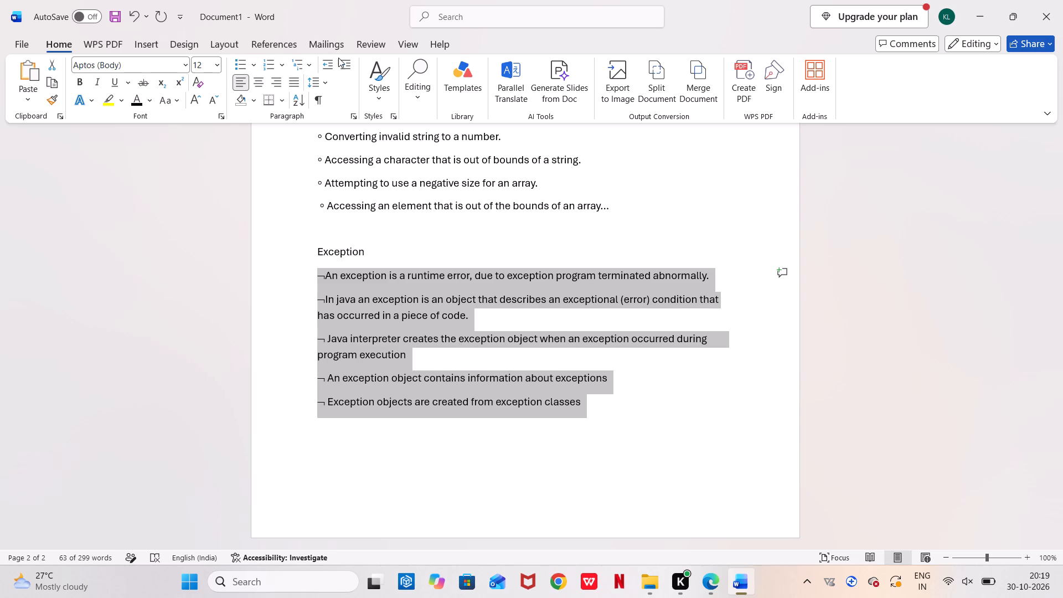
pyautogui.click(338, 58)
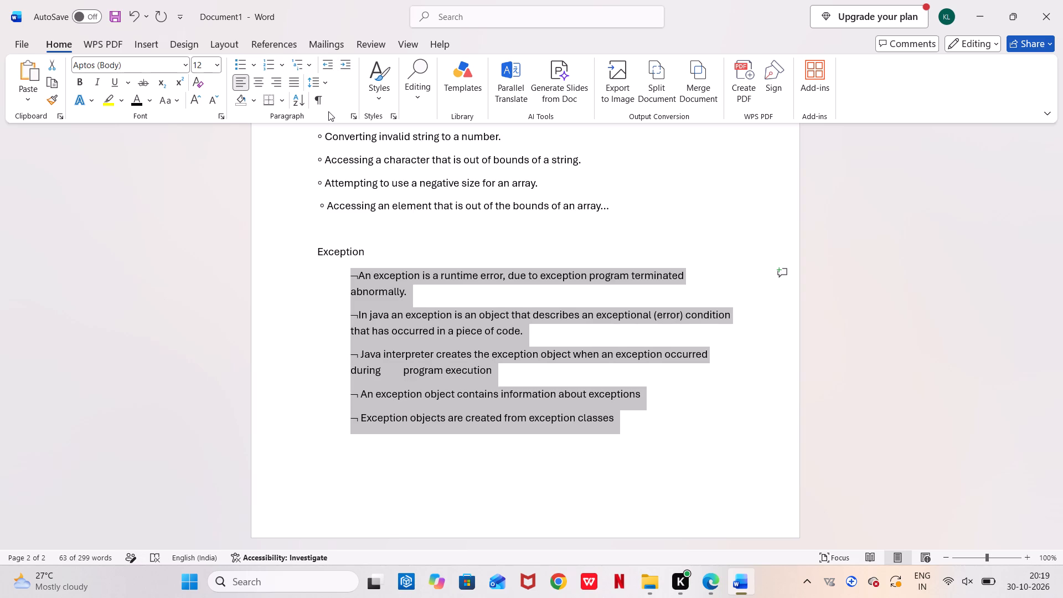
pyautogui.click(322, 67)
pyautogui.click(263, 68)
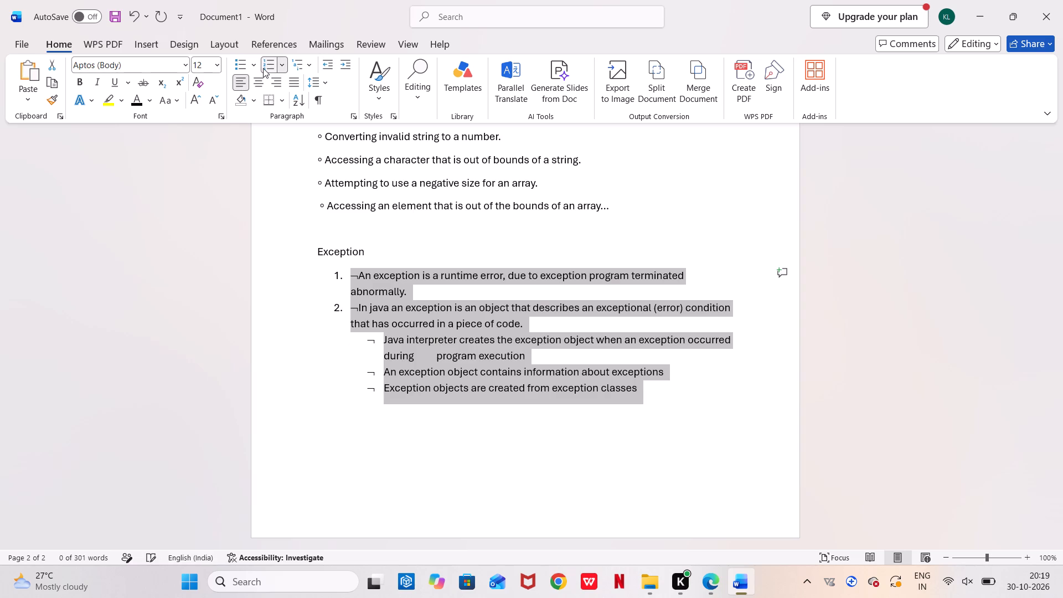
# Format the five points under "Exception" as a bulleted list, choosing the solid round bullet.
pyautogui.click(242, 67)
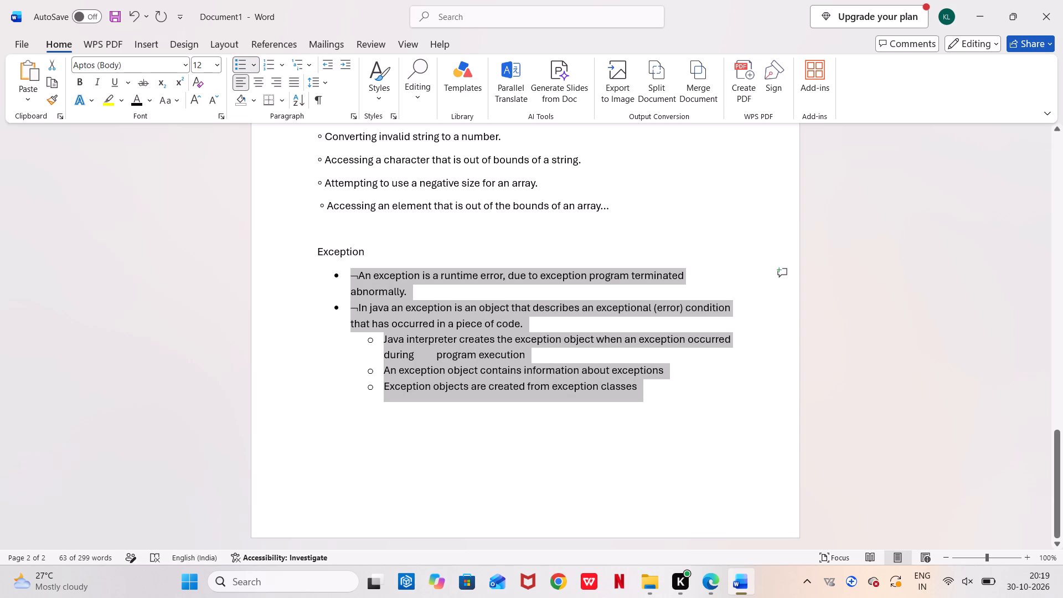
pyautogui.click(253, 64)
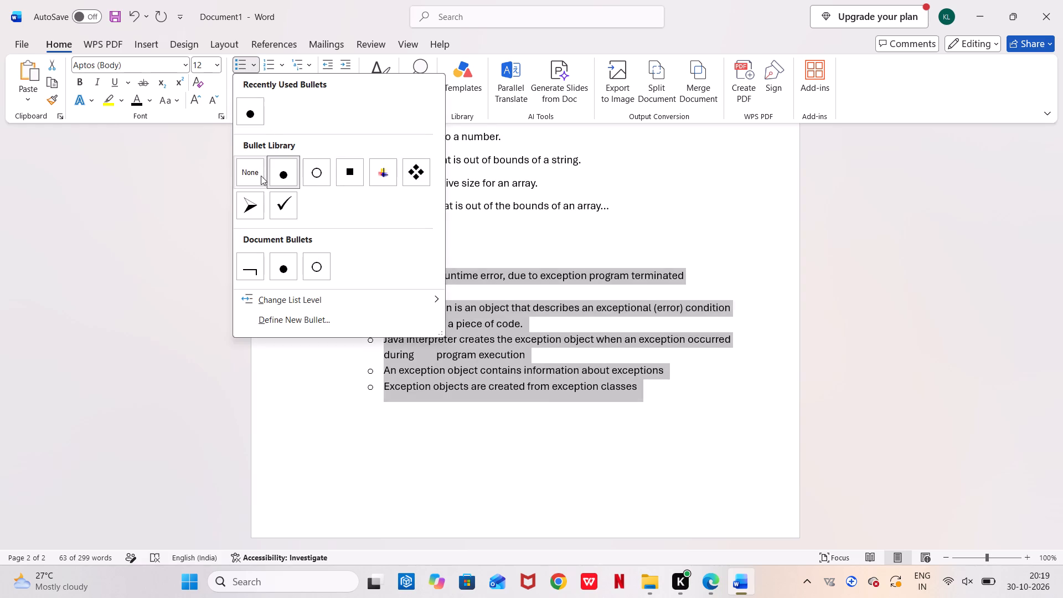
pyautogui.click(290, 173)
# Turn the "Java interpreter creates the exception object" sub-bullet into a first-level bullet in the Exception list.
pyautogui.click(349, 368)
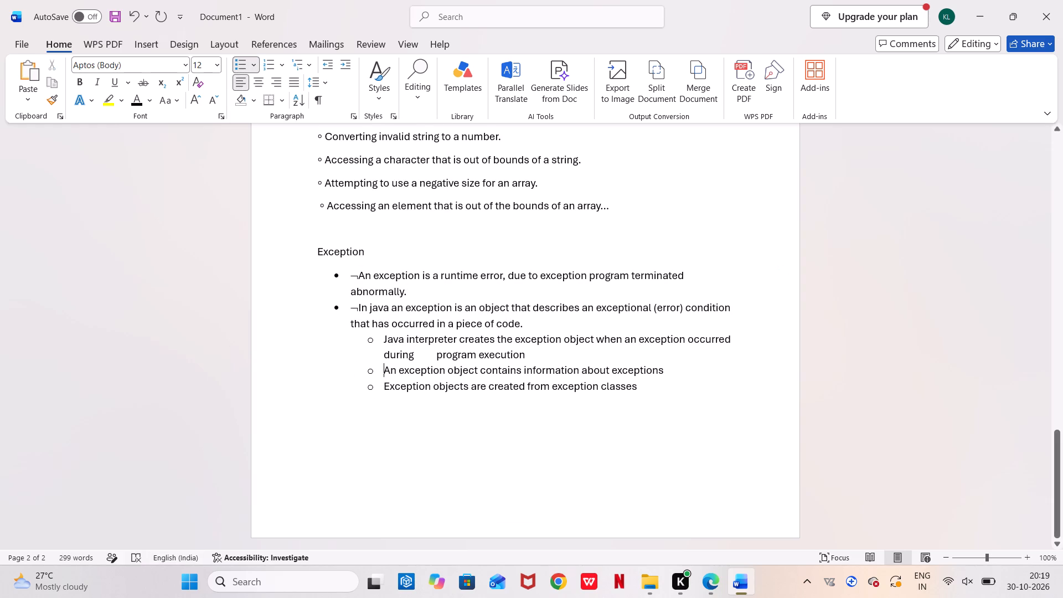
pyautogui.click(375, 346)
pyautogui.press('BackSpace')
pyautogui.press('BackSpace')
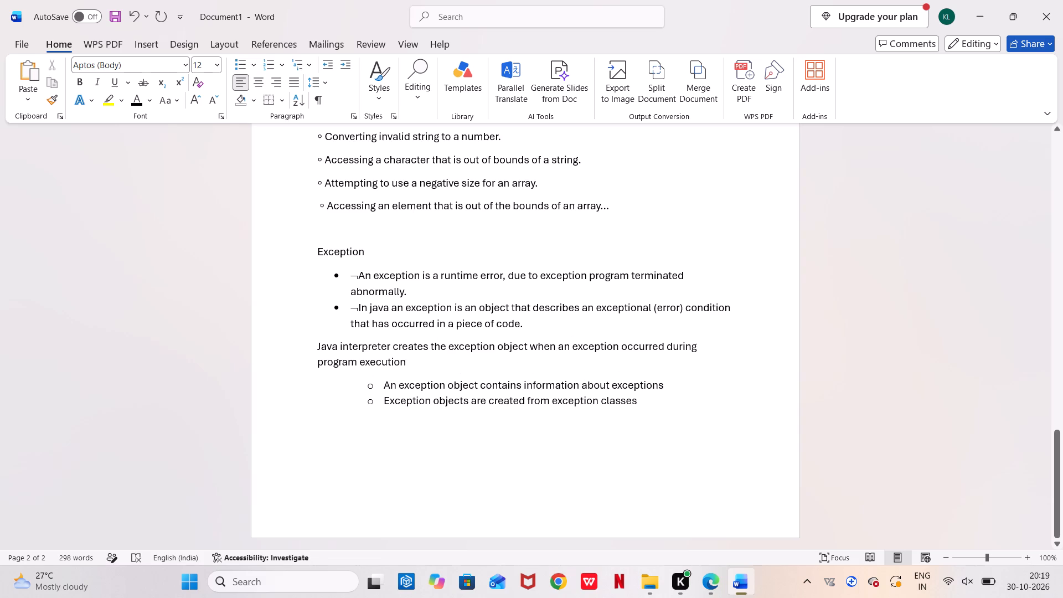
pyautogui.press('space')
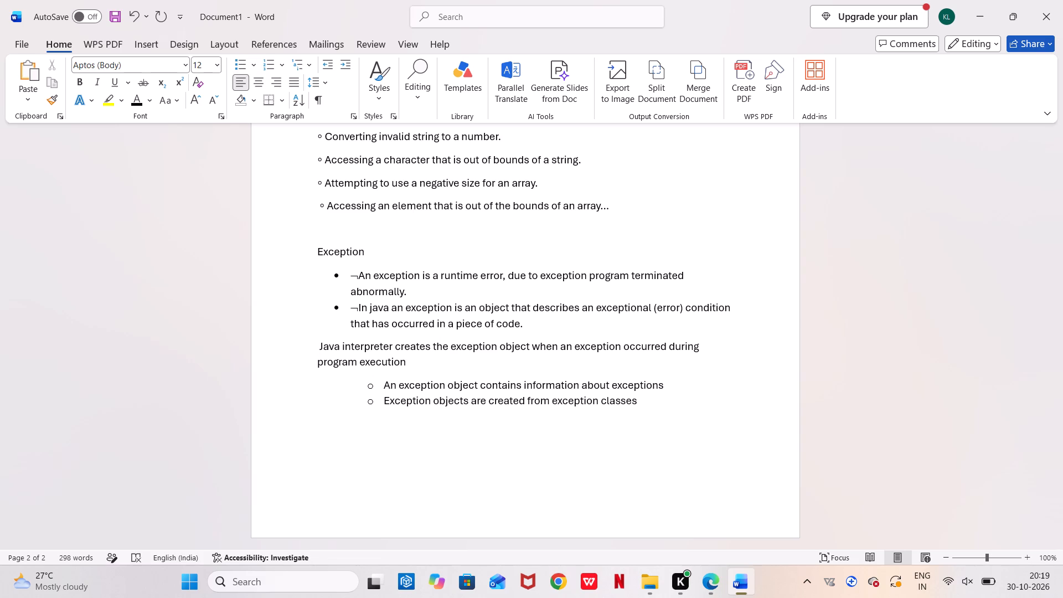
pyautogui.press('BackSpace')
pyautogui.press('BackSpace')
pyautogui.press('Return')
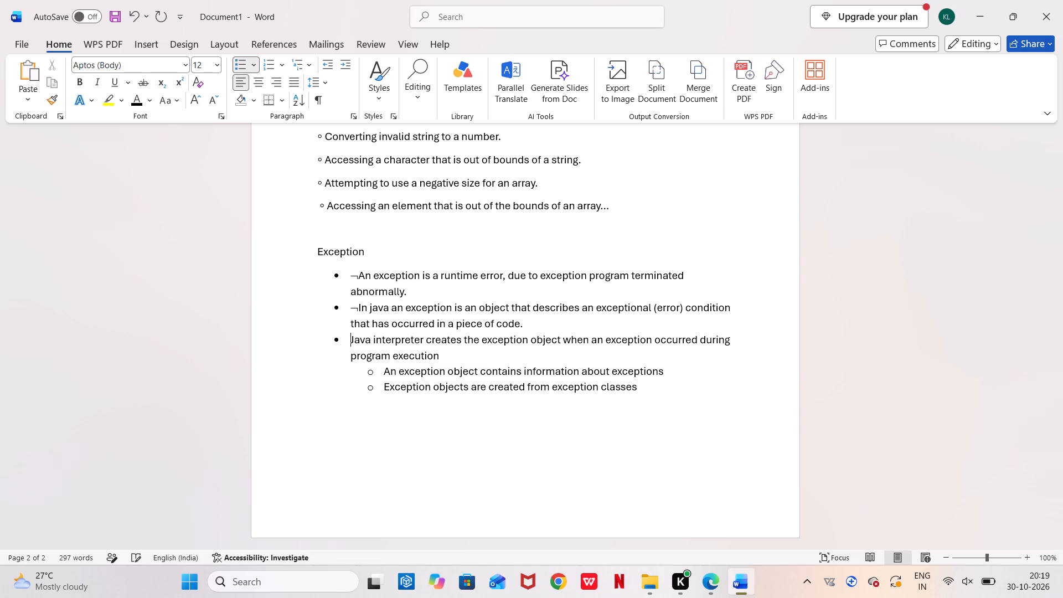
# Remove extra spaces before "program execution" in the Java interpreter bullet.
pyautogui.press('Right')
pyautogui.press('Right')
pyautogui.press('Right')
pyautogui.press('Right')
pyautogui.press('Right')
pyautogui.press('Right')
pyautogui.press('Right')
pyautogui.press('Right')
pyautogui.press('Right')
pyautogui.press('Right')
pyautogui.press('Right')
pyautogui.press('Right')
pyautogui.press('Right')
pyautogui.press('Right')
pyautogui.press('Right')
pyautogui.press('Right')
pyautogui.press('Down')
pyautogui.press('Left')
pyautogui.press('Left')
pyautogui.press('Left')
pyautogui.press('Left')
pyautogui.press('Left')
pyautogui.press('Left')
pyautogui.press('Left')
pyautogui.press('Left')
pyautogui.press('Left')
pyautogui.press('Left')
pyautogui.press('Left')
pyautogui.press('Left')
pyautogui.press('Left')
pyautogui.press('Left')
pyautogui.press('BackSpace')
pyautogui.press('BackSpace')
pyautogui.press('BackSpace')
# Turn the "An exception object contains information about exceptions" sub-bullet into a first-level bullet.
pyautogui.press('Down')
pyautogui.press('BackSpace')
pyautogui.press('BackSpace')
pyautogui.press('space')
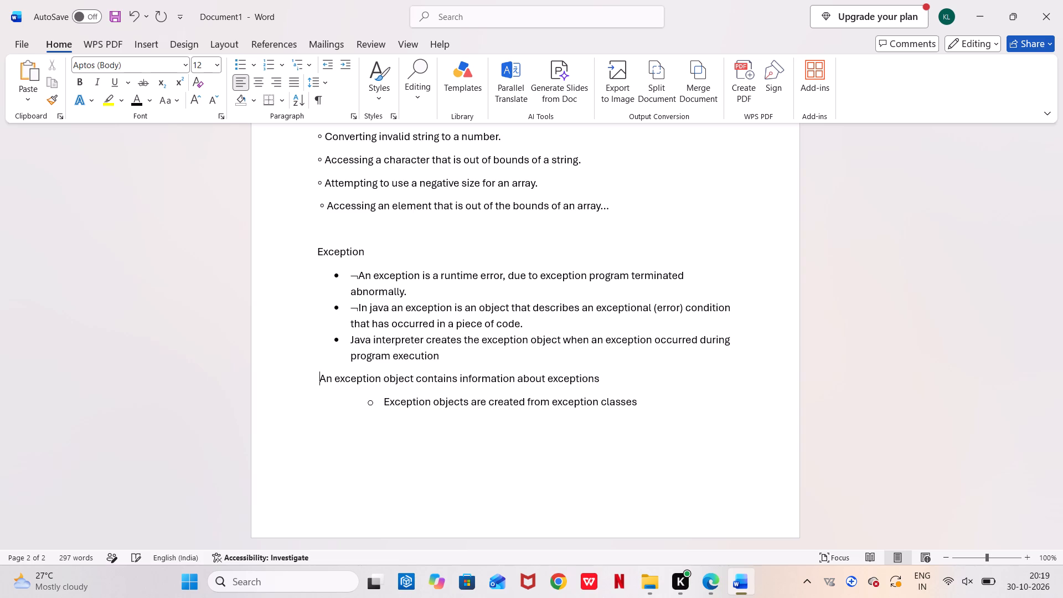
pyautogui.press('BackSpace')
pyautogui.press('BackSpace')
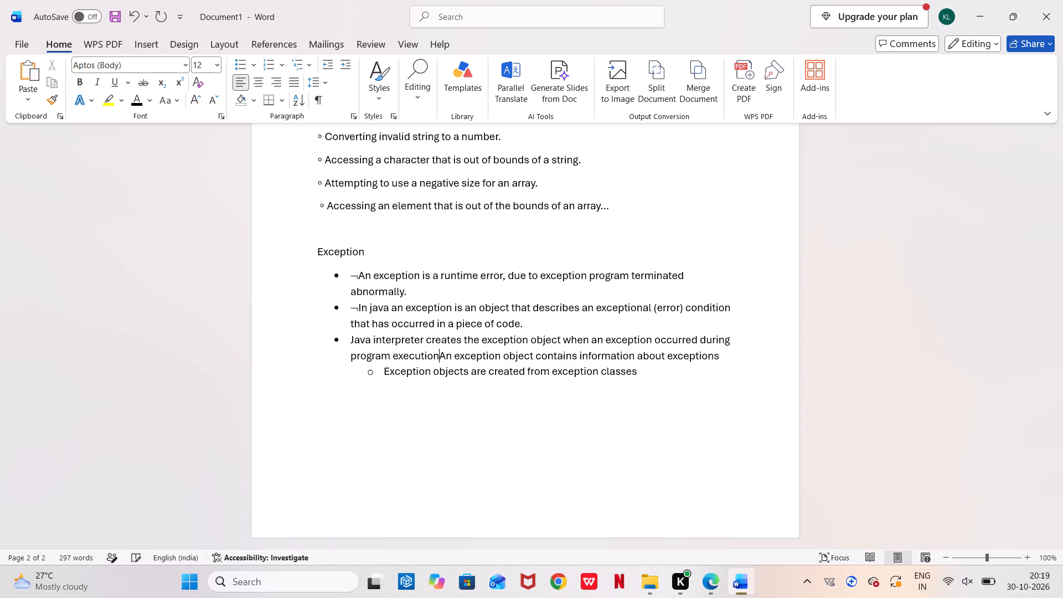
pyautogui.press('Return')
# Turn the "Exception objects are created from exception classes" sub-bullet into a first-level bullet, undoing any excess deletion in the preceding bullet.
pyautogui.press('Down')
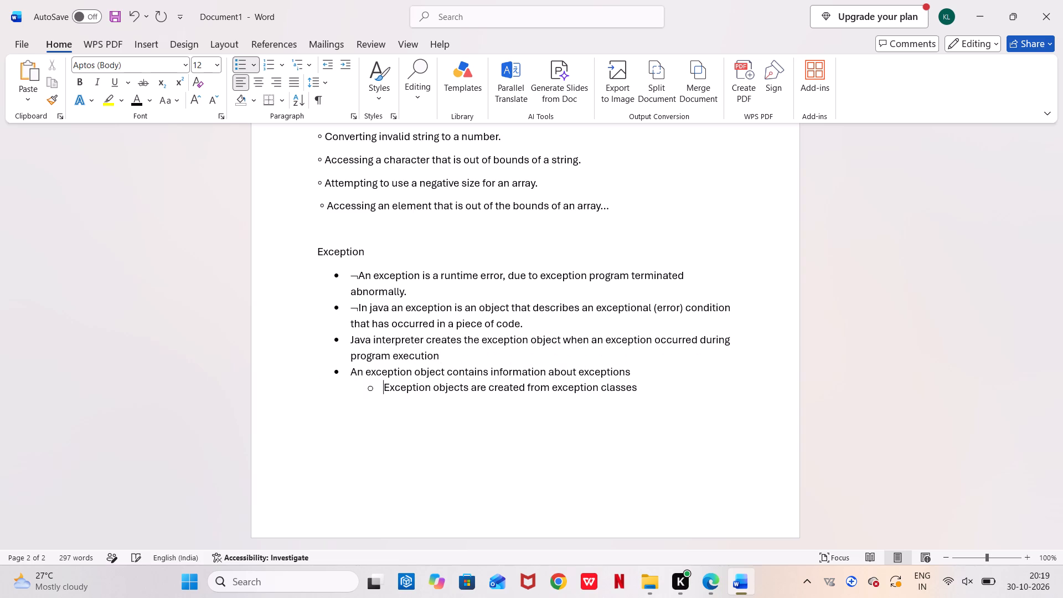
pyautogui.press('\\')
pyautogui.press('BackSpace')
pyautogui.press('BackSpace')
pyautogui.press('BackSpace')
pyautogui.press('BackSpace')
pyautogui.press('BackSpace')
pyautogui.press('BackSpace')
pyautogui.press('BackSpace')
pyautogui.press('BackSpace')
pyautogui.press('BackSpace')
pyautogui.press('BackSpace')
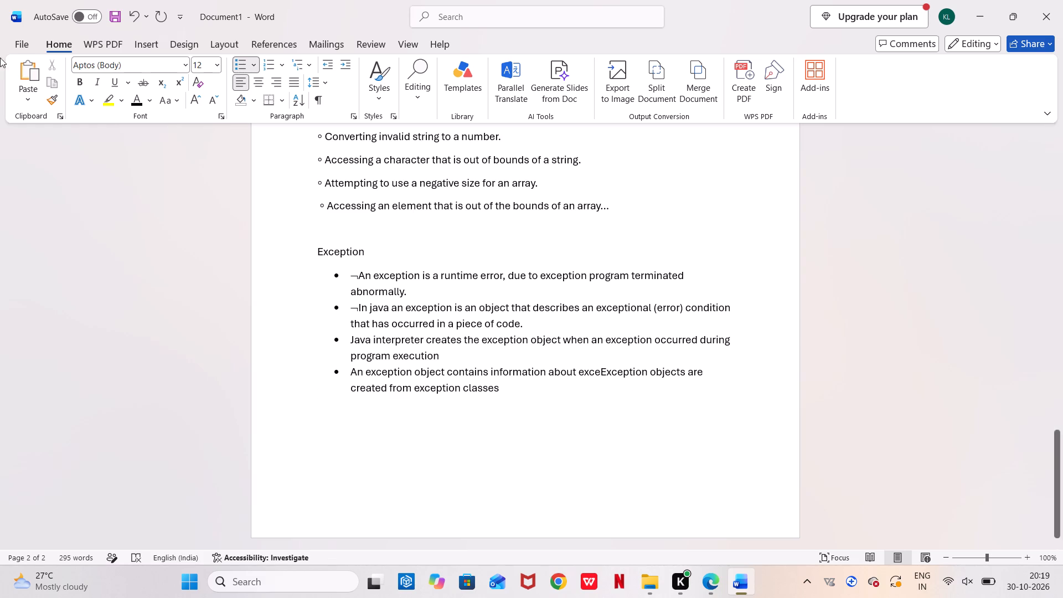
pyautogui.hotkey('ctrl', 'z')
pyautogui.hotkey('ctrl', 'z')
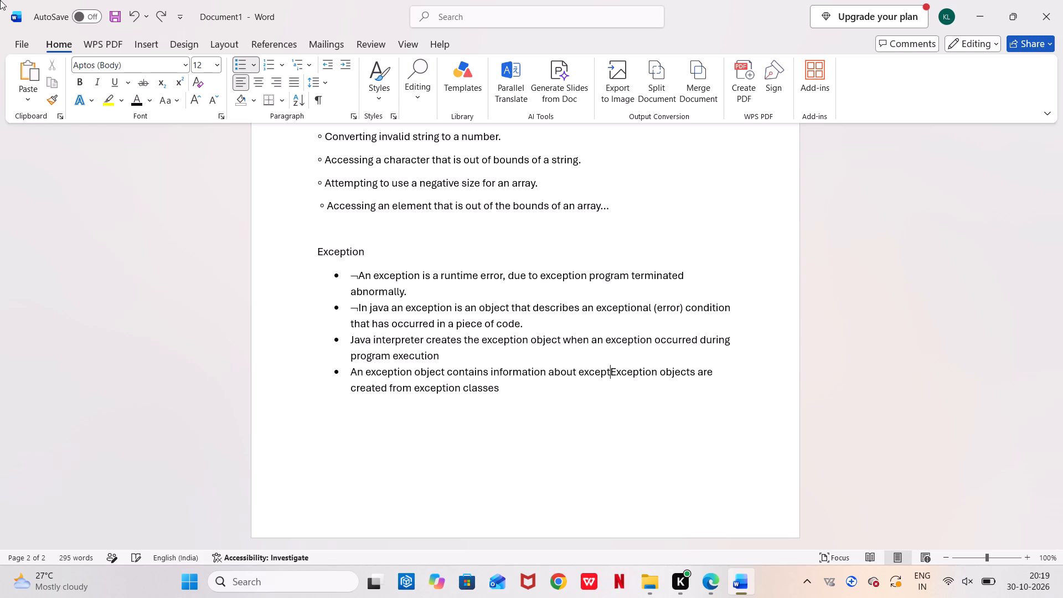
pyautogui.hotkey('ctrl', 'z')
pyautogui.hotkey('ctrl', 'z')
pyautogui.hotkey('ctrl', 'z')
pyautogui.hotkey('ctrl', 'z')
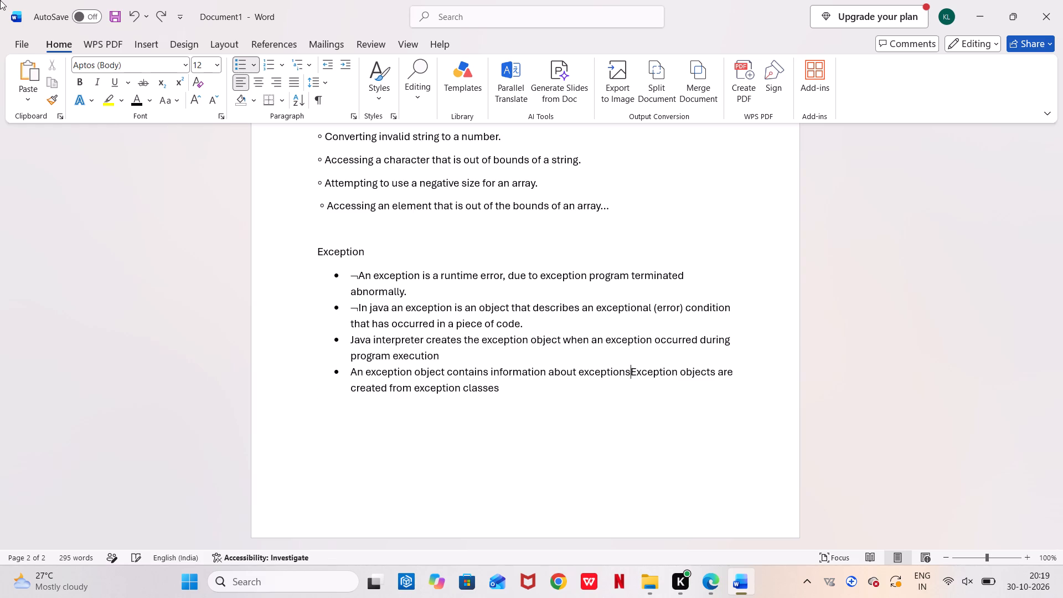
pyautogui.hotkey('ctrl', 'z')
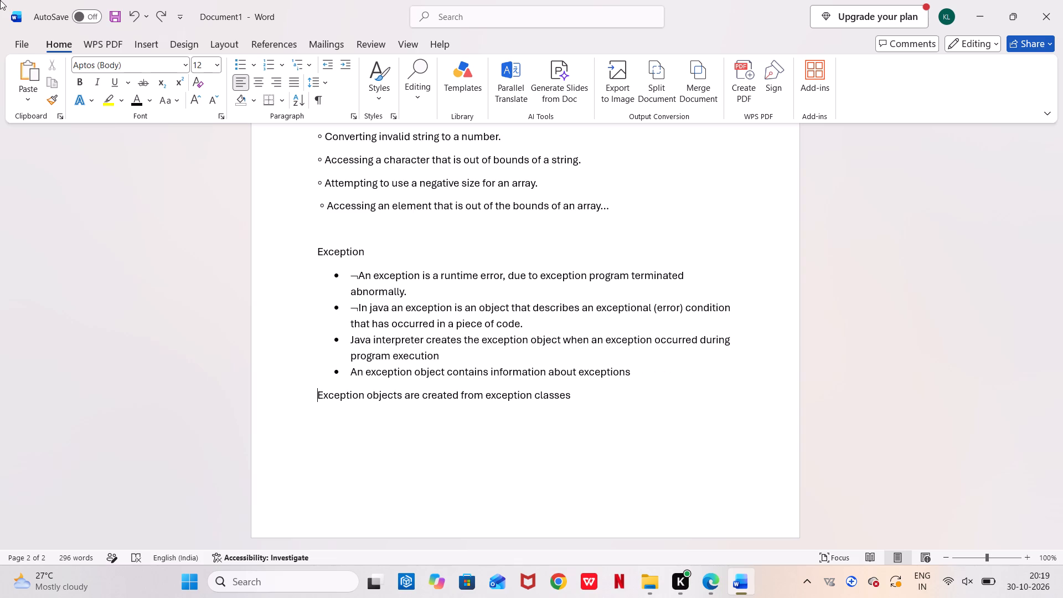
pyautogui.press('BackSpace')
pyautogui.press('Return')
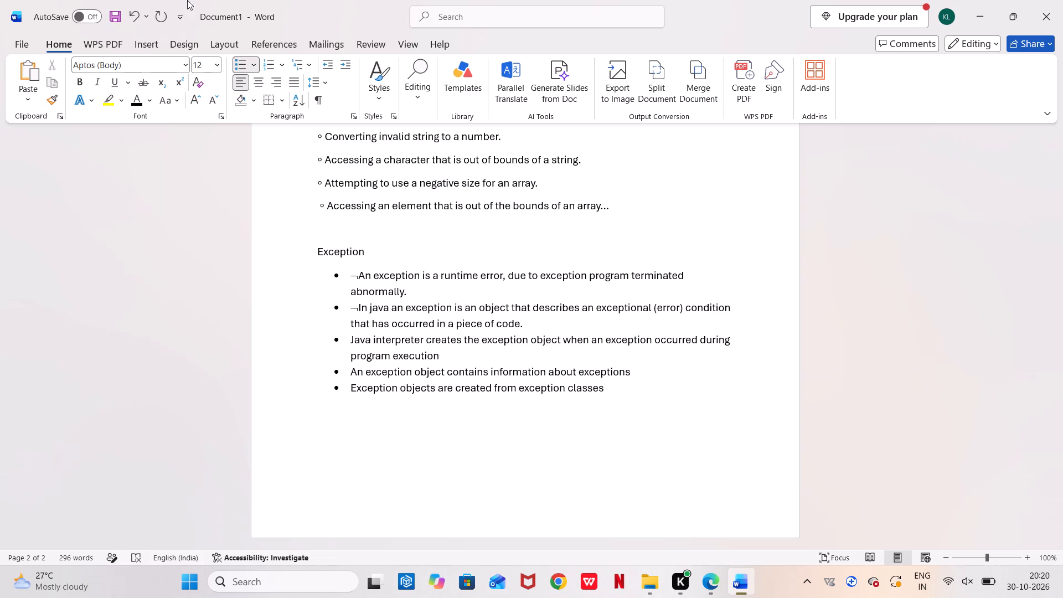
# Delete the leftover "¬" symbols at the start of the first two bullets under "Exception".
pyautogui.click(361, 276)
pyautogui.press('BackSpace')
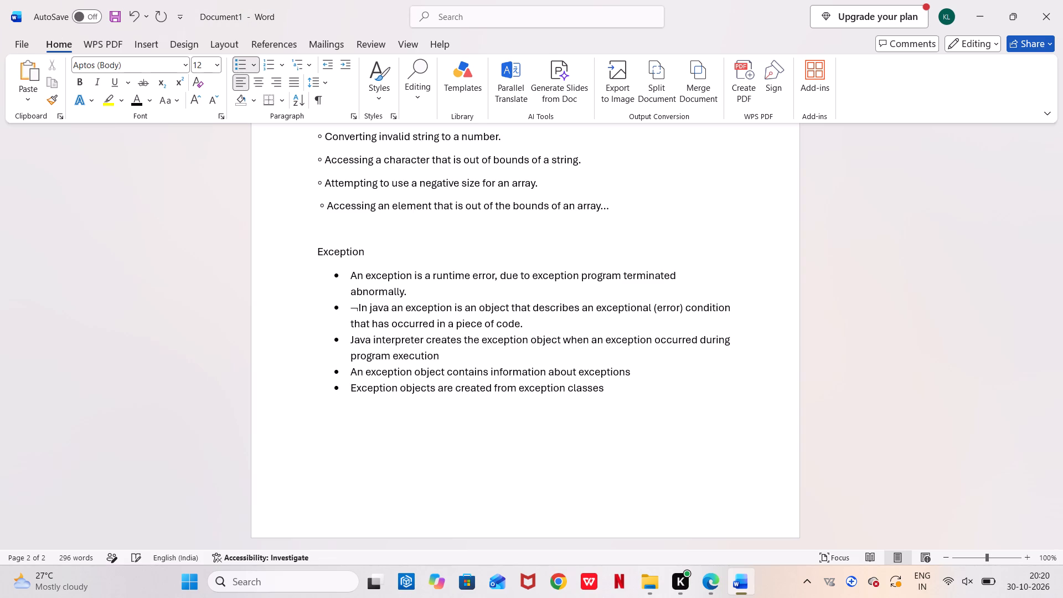
pyautogui.press('Down')
pyautogui.press('Down')
pyautogui.press('Right')
pyautogui.press('BackSpace')
# Format the five error examples under "The most common run - errors are:" as a bulleted list.
pyautogui.scroll(2, 360, 274)
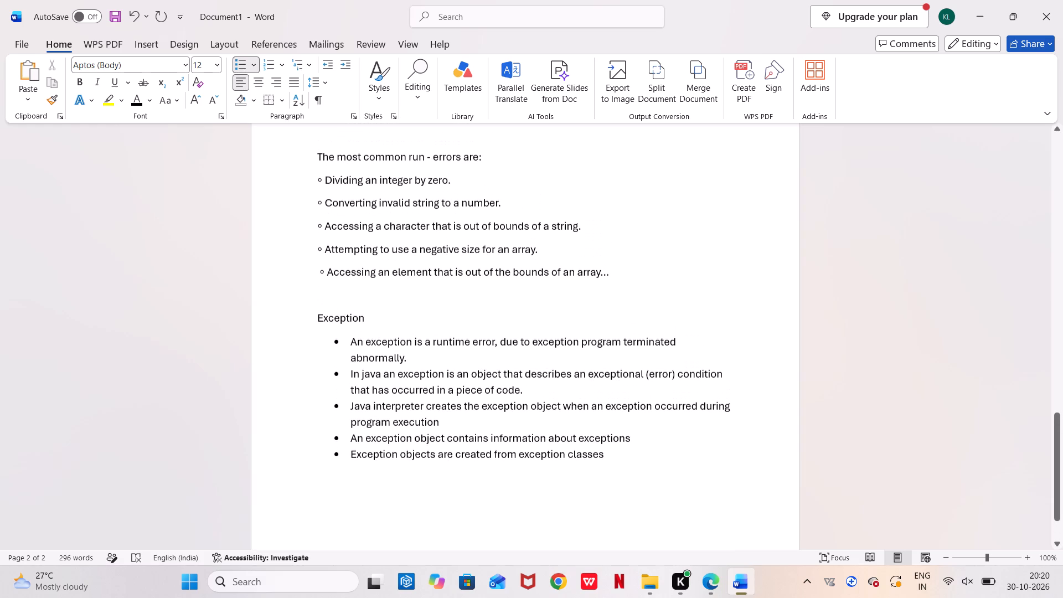
pyautogui.moveTo(316, 168); pyautogui.dragTo(450, 300)
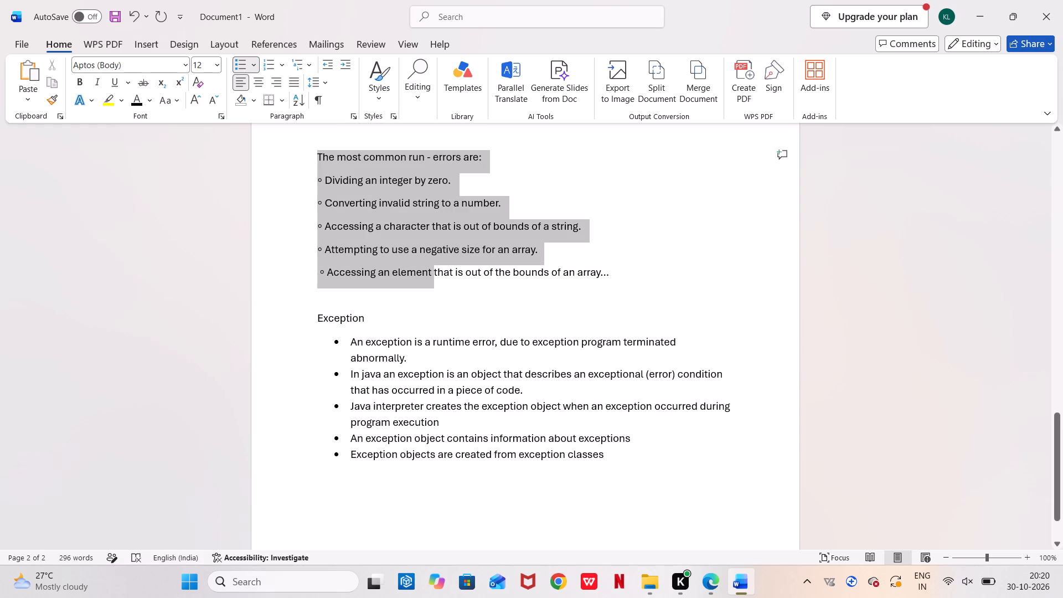
pyautogui.moveTo(450, 300); pyautogui.dragTo(488, 305)
pyautogui.click(288, 271)
pyautogui.click(308, 169)
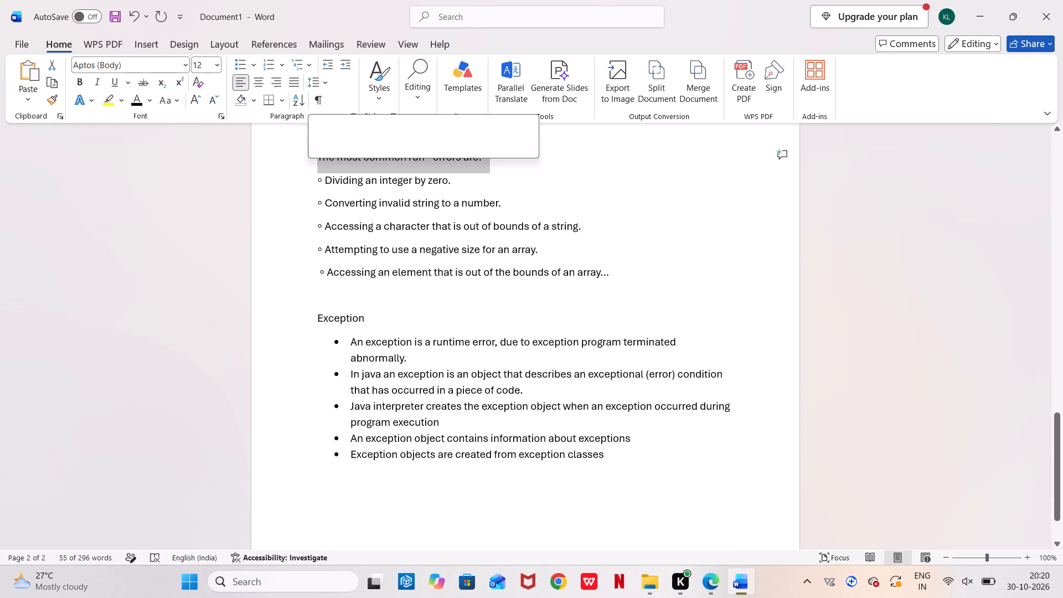
pyautogui.click(308, 190)
pyautogui.click(309, 184)
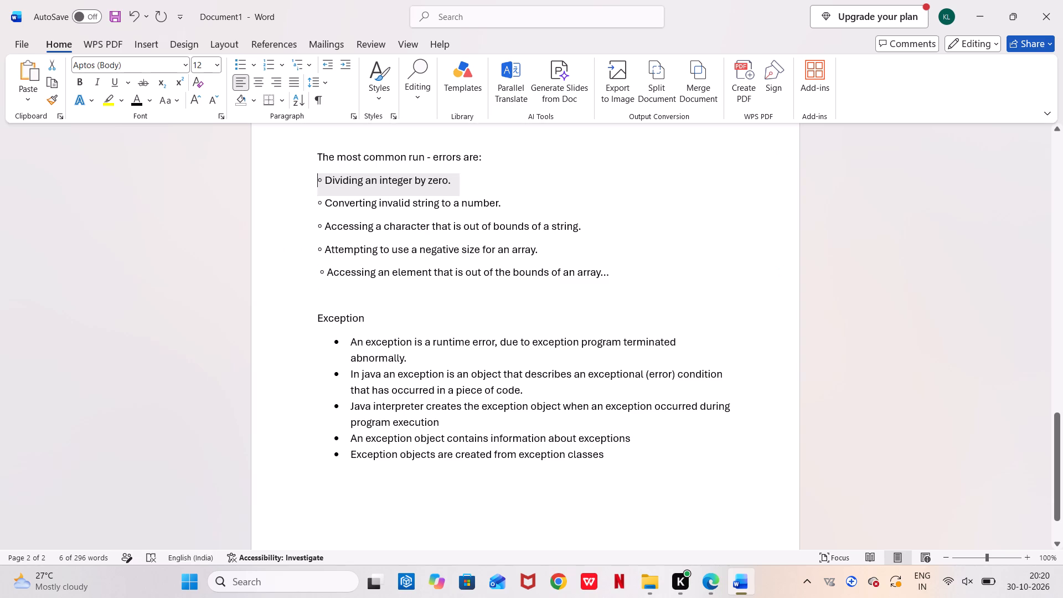
pyautogui.moveTo(314, 181); pyautogui.dragTo(596, 281)
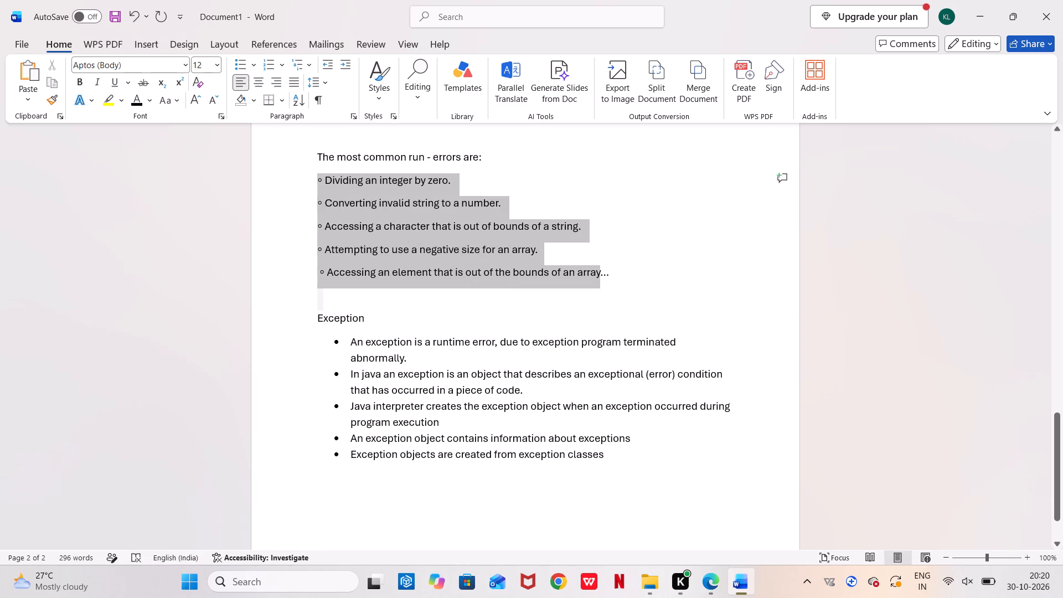
pyautogui.moveTo(596, 281); pyautogui.dragTo(618, 278)
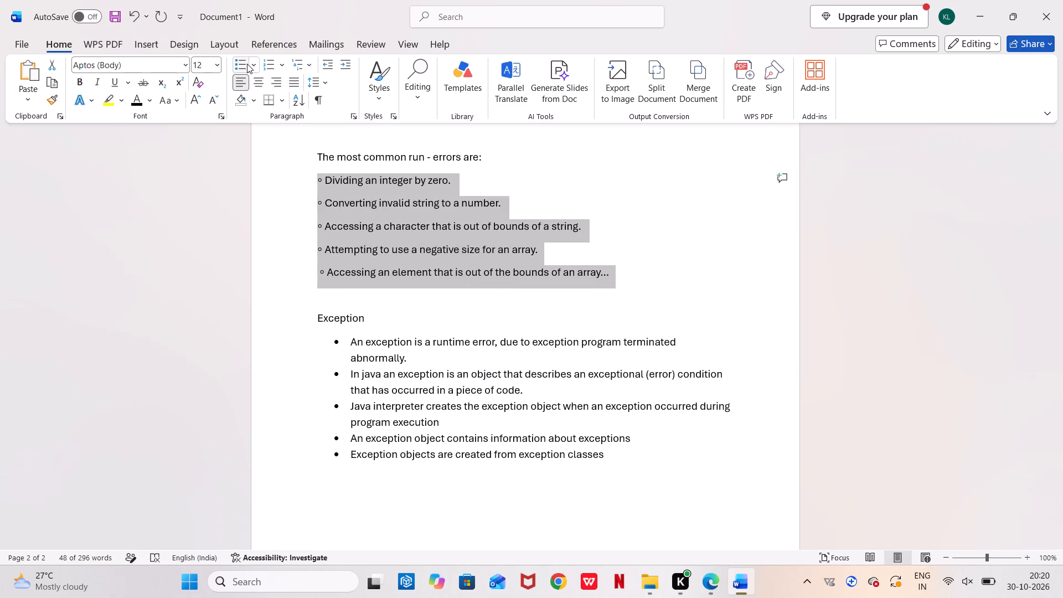
pyautogui.click(243, 63)
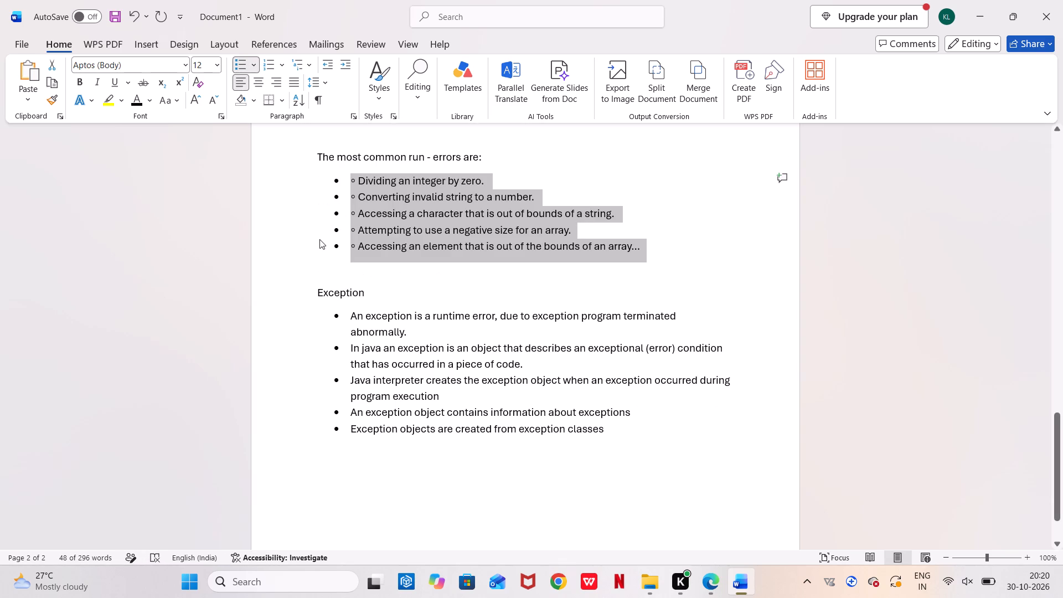
# Delete the leftover "◦" symbols at the start of the five bullets under "The most common run - errors are:".
pyautogui.click(319, 239)
pyautogui.click(355, 183)
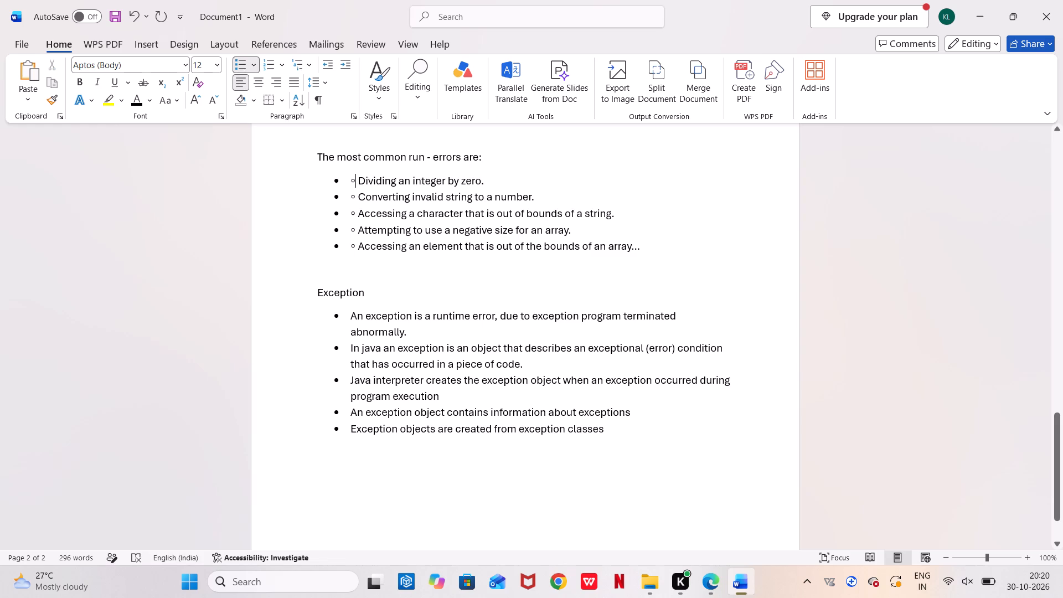
pyautogui.press('BackSpace')
pyautogui.press('Down')
pyautogui.press('Right')
pyautogui.press(']')
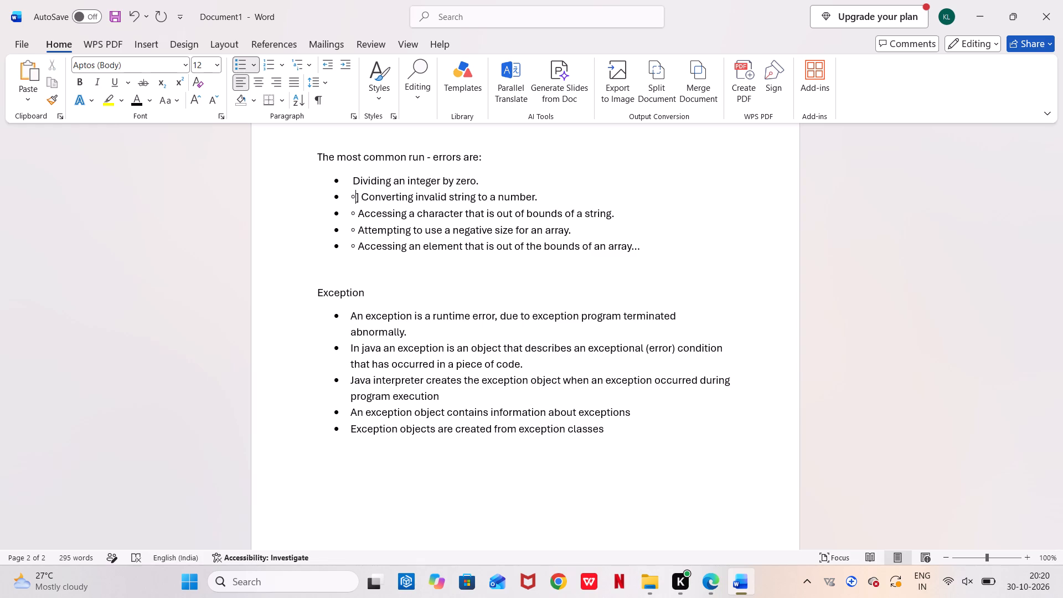
pyautogui.press('BackSpace')
pyautogui.press('BackSpace')
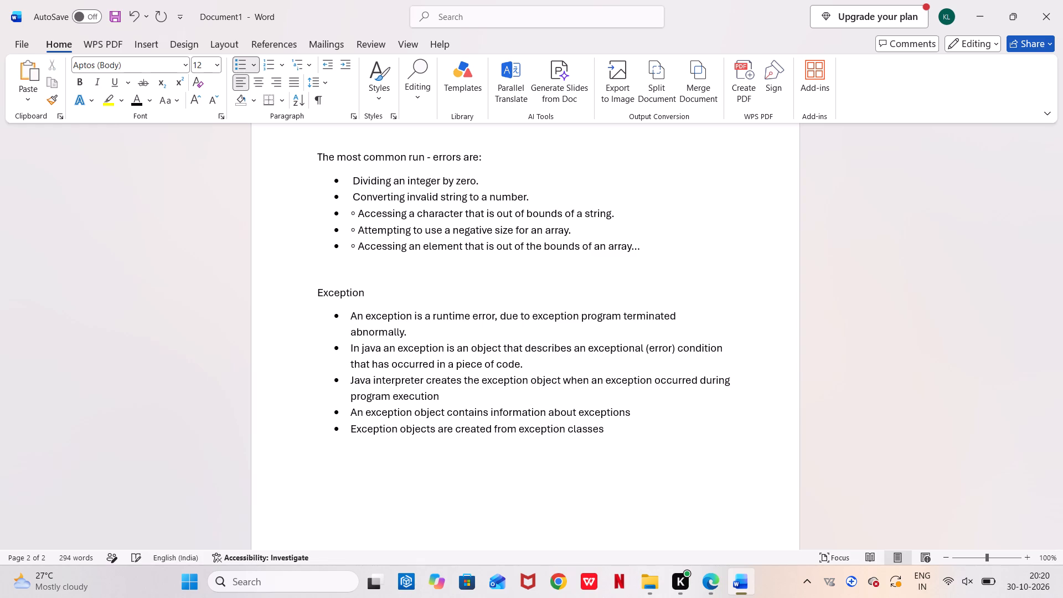
pyautogui.press('Down')
pyautogui.press('Right')
pyautogui.press('BackSpace')
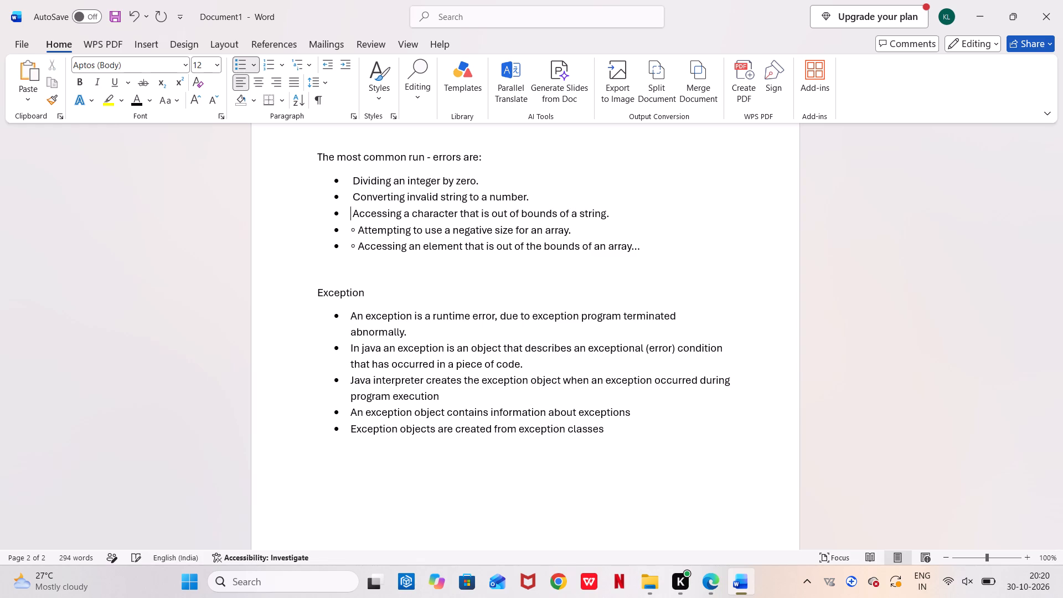
pyautogui.press('Down')
pyautogui.press('Right')
pyautogui.press('BackSpace')
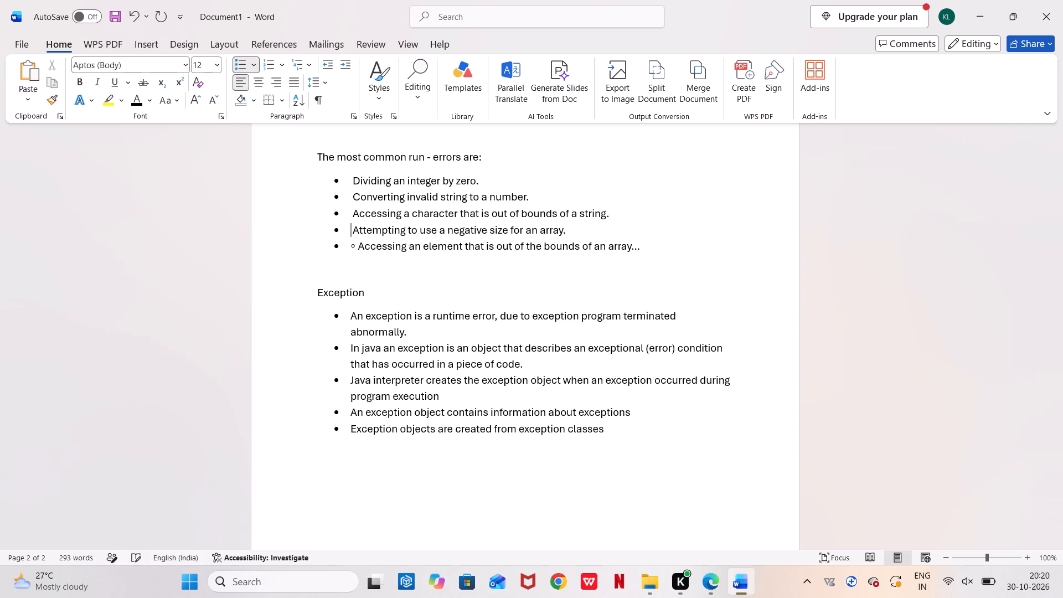
pyautogui.press('Down')
pyautogui.press('Right')
pyautogui.press('BackSpace')
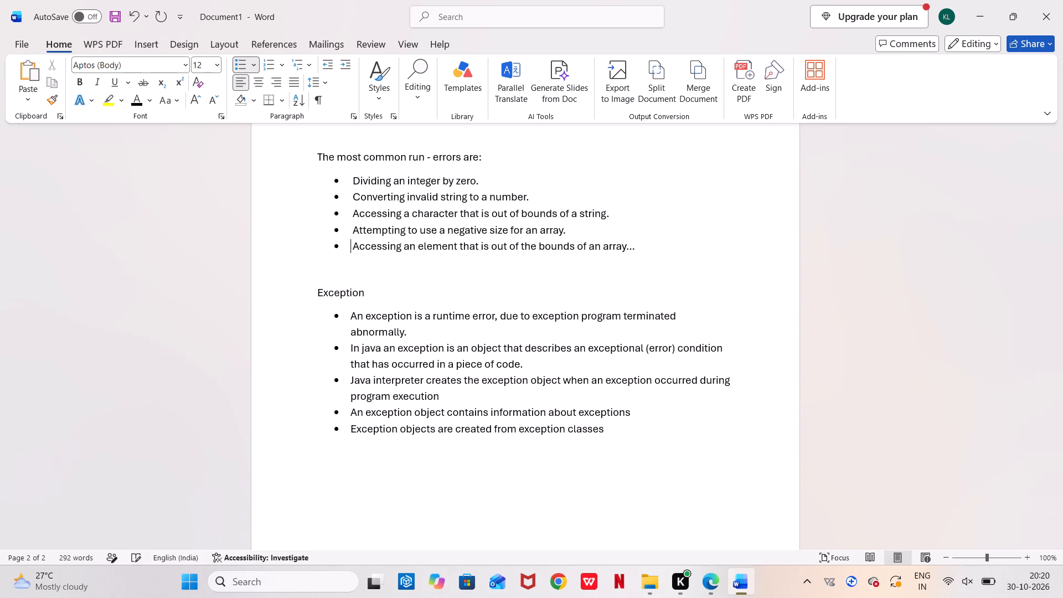
# Open the font colour choices for the code example from "class Error" through the "Error: java:5: ‘;’ expected" line.
pyautogui.scroll(3, 354, 183)
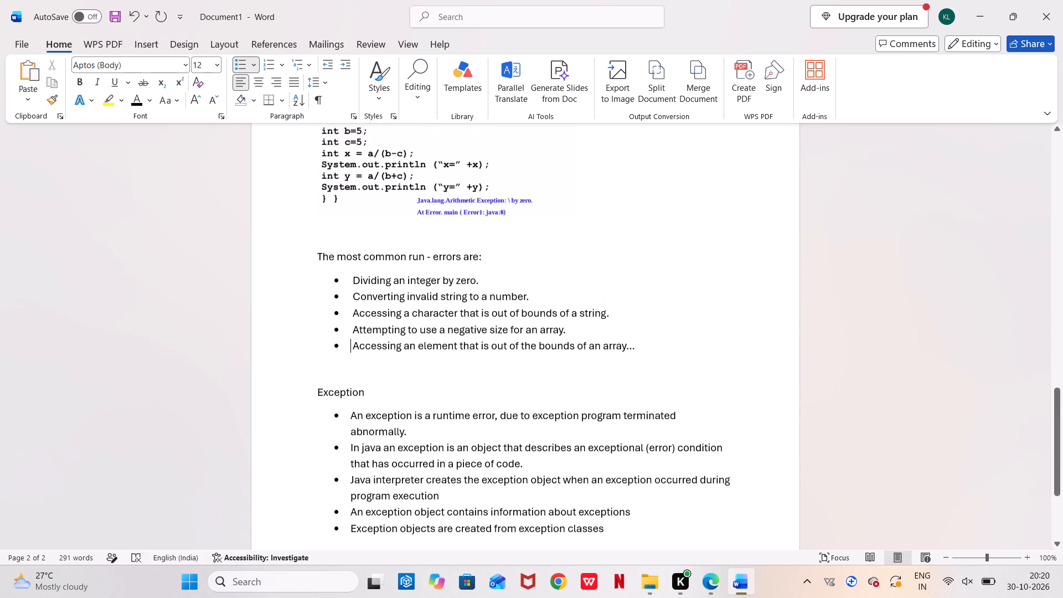
pyautogui.scroll(8, 355, 183)
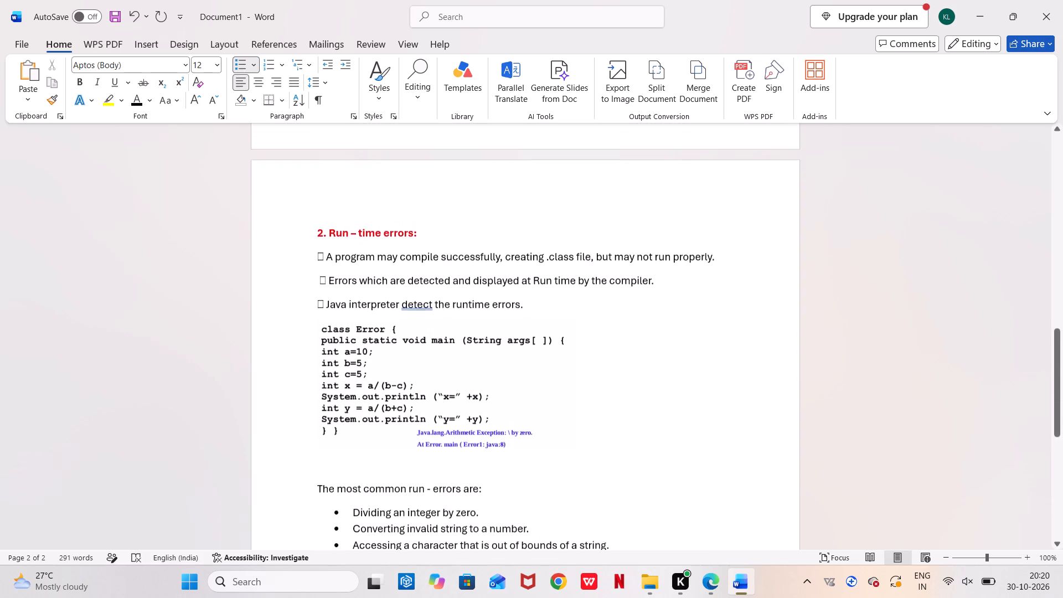
pyautogui.scroll(9, 355, 183)
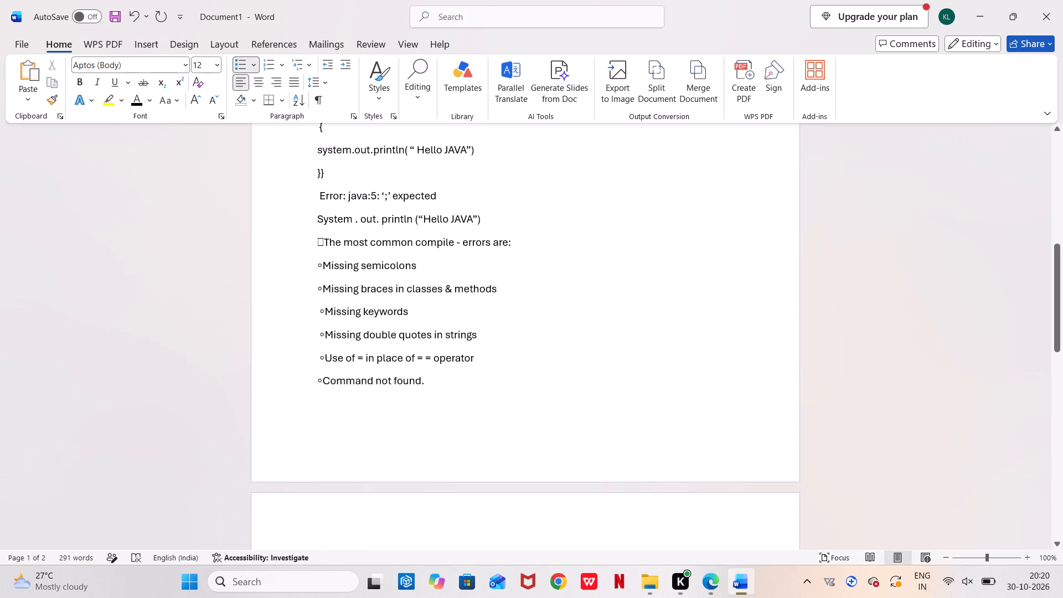
pyautogui.scroll(4, 440, 231)
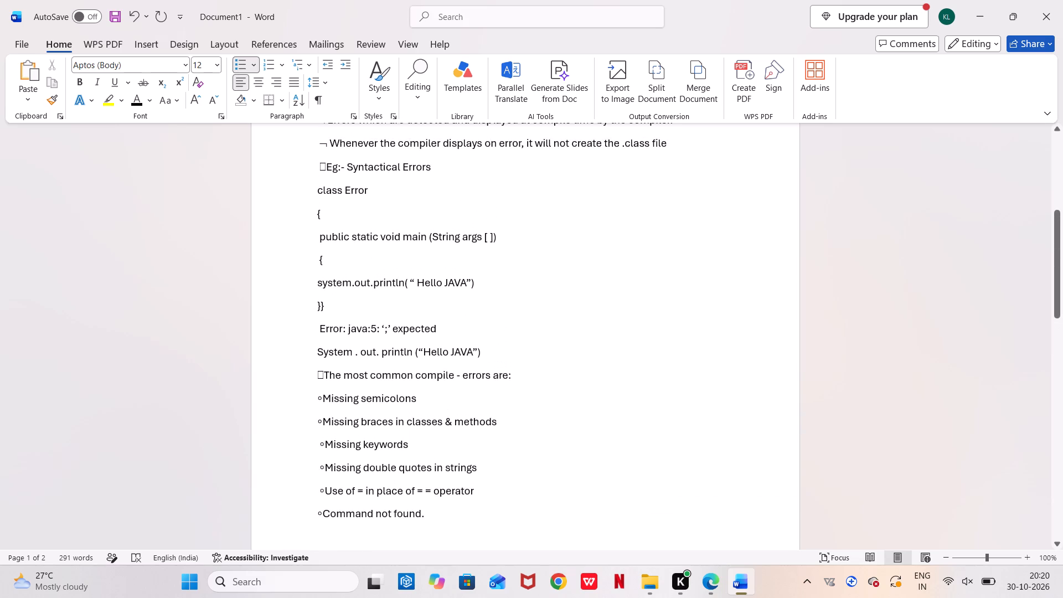
pyautogui.scroll(1, 439, 218)
pyautogui.scroll(-1, 439, 215)
pyautogui.moveTo(469, 334); pyautogui.dragTo(354, 195)
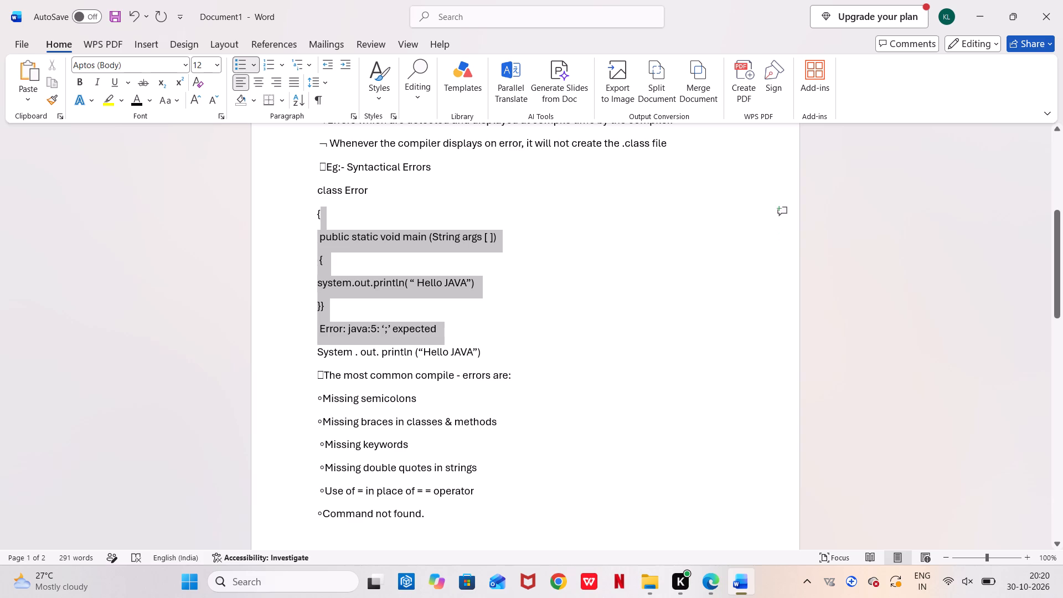
pyautogui.moveTo(354, 195); pyautogui.dragTo(315, 172)
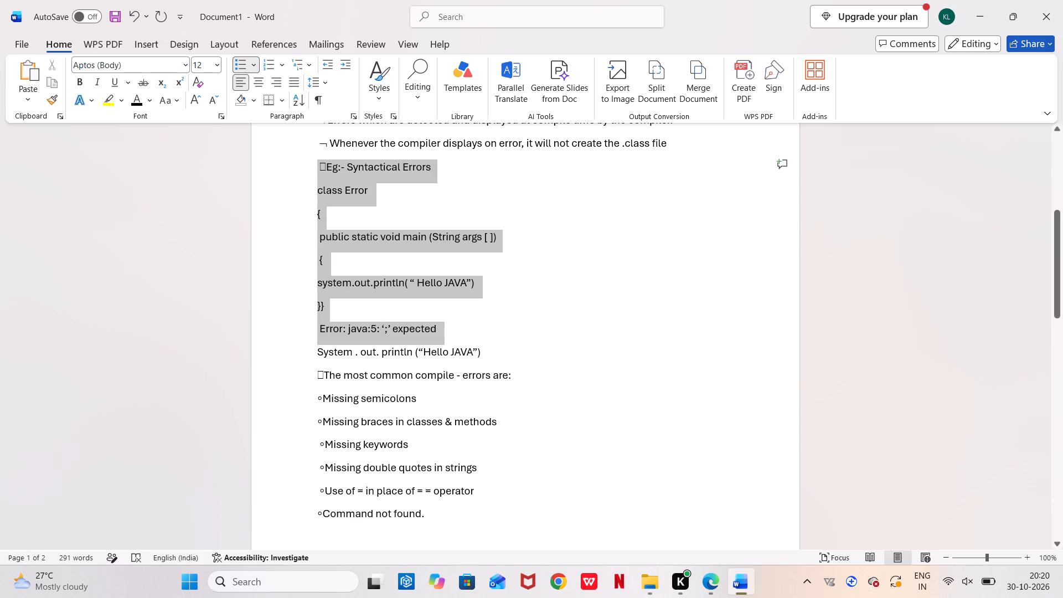
pyautogui.moveTo(315, 172); pyautogui.dragTo(314, 194)
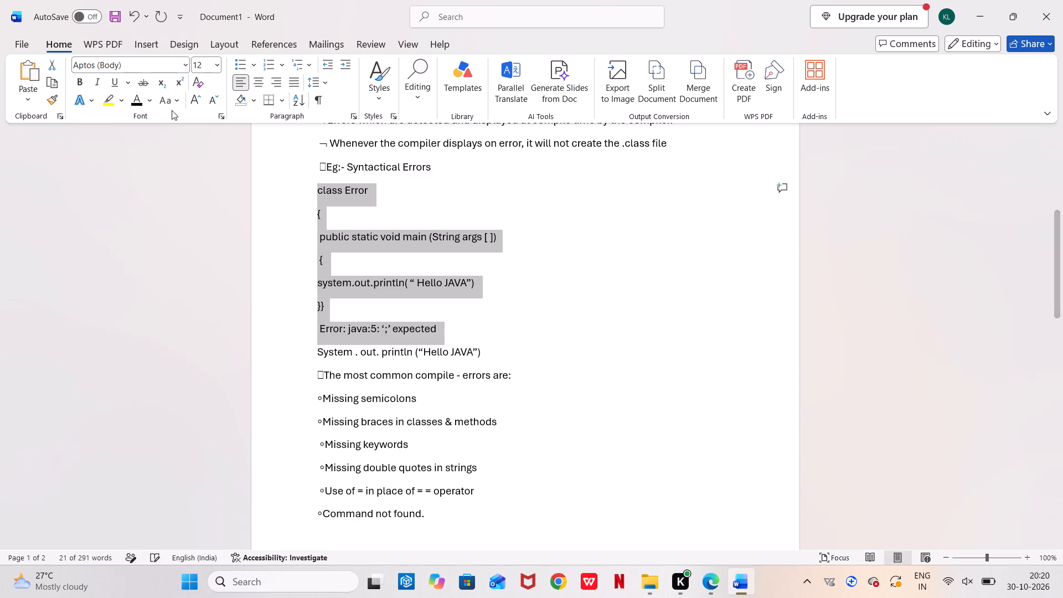
pyautogui.click(177, 101)
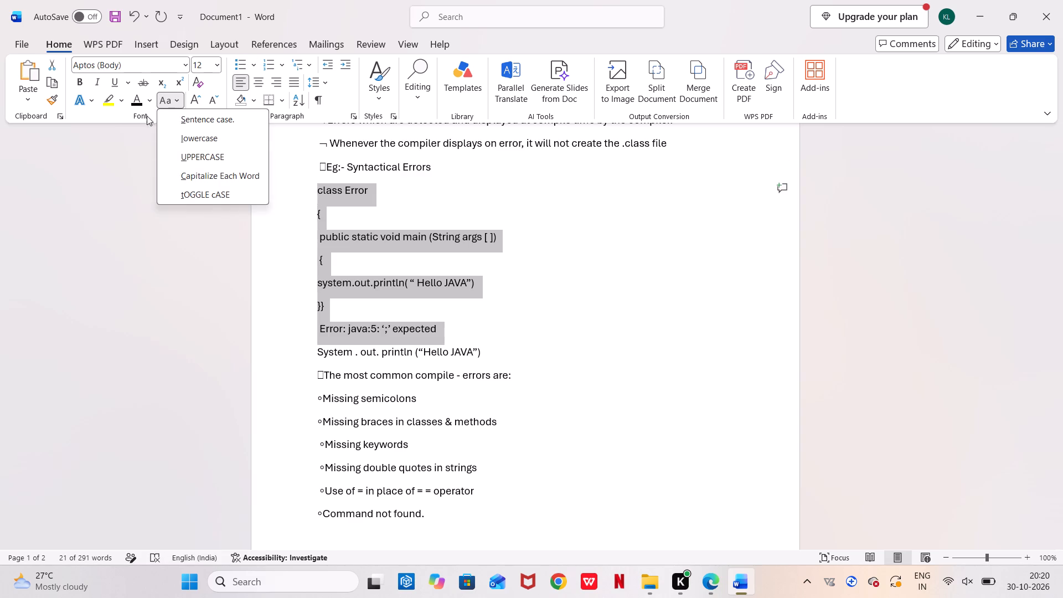
pyautogui.click(146, 100)
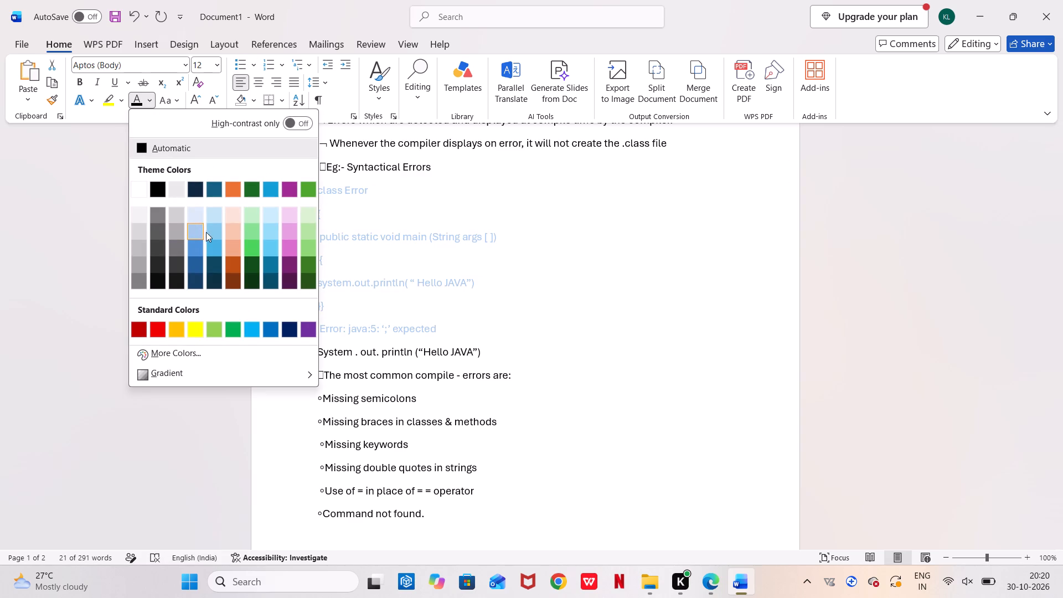
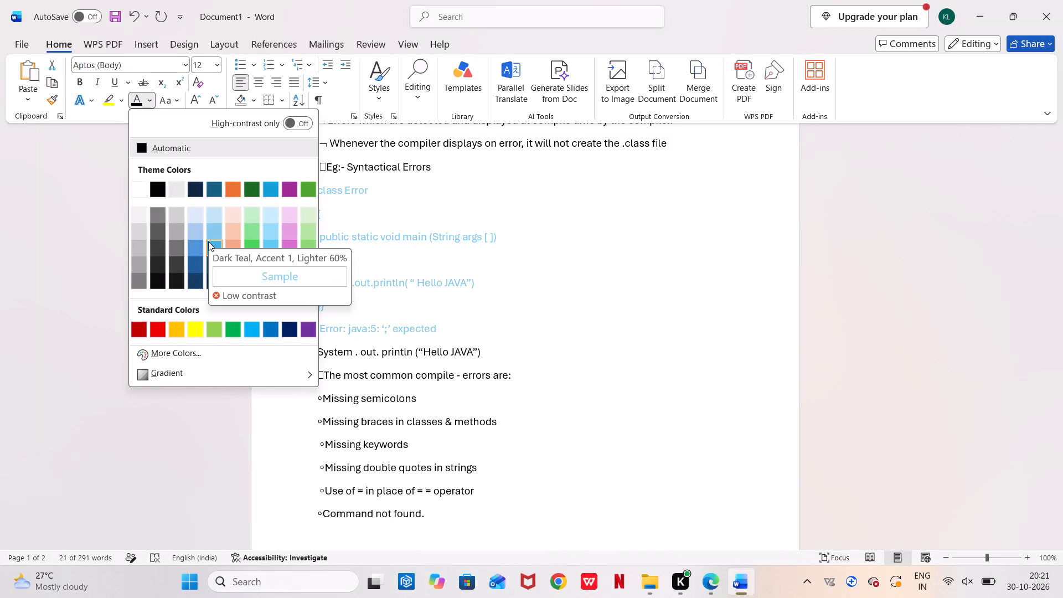
# Apply a lighter Dark Teal, Accent 1 font colour to the selected code example and reset the active font colour to Automatic.
pyautogui.click(208, 241)
pyautogui.click(652, 365)
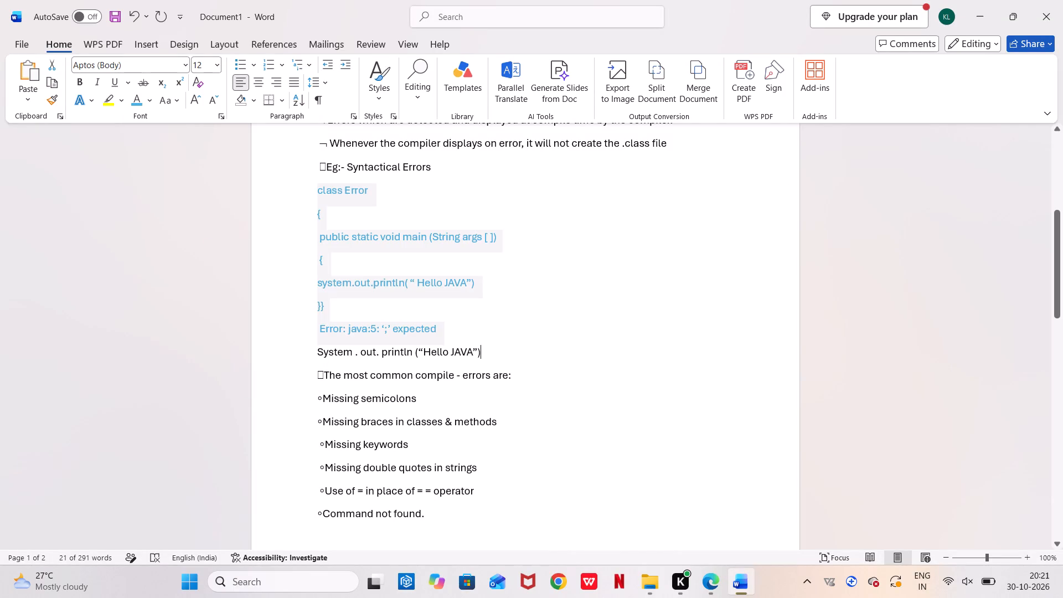
pyautogui.click(152, 101)
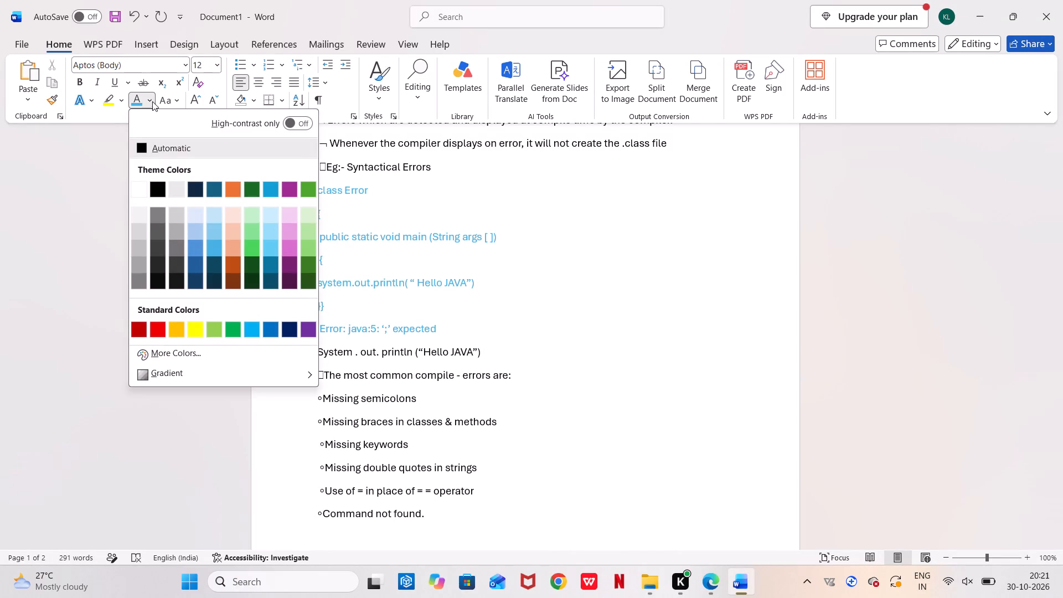
pyautogui.click(166, 146)
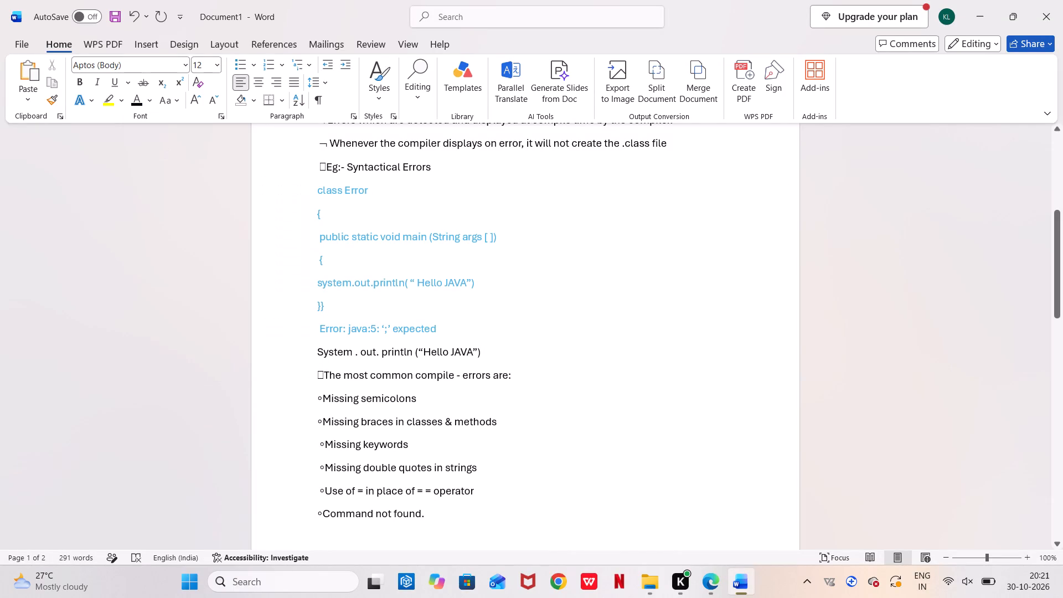
# Recolour the line "System . out. println (“Hello JAVA”)" in the same lighter Dark Teal, Accent 1 shade as the code above it.
pyautogui.scroll(-2, 578, 344)
pyautogui.scroll(-4, 430, 311)
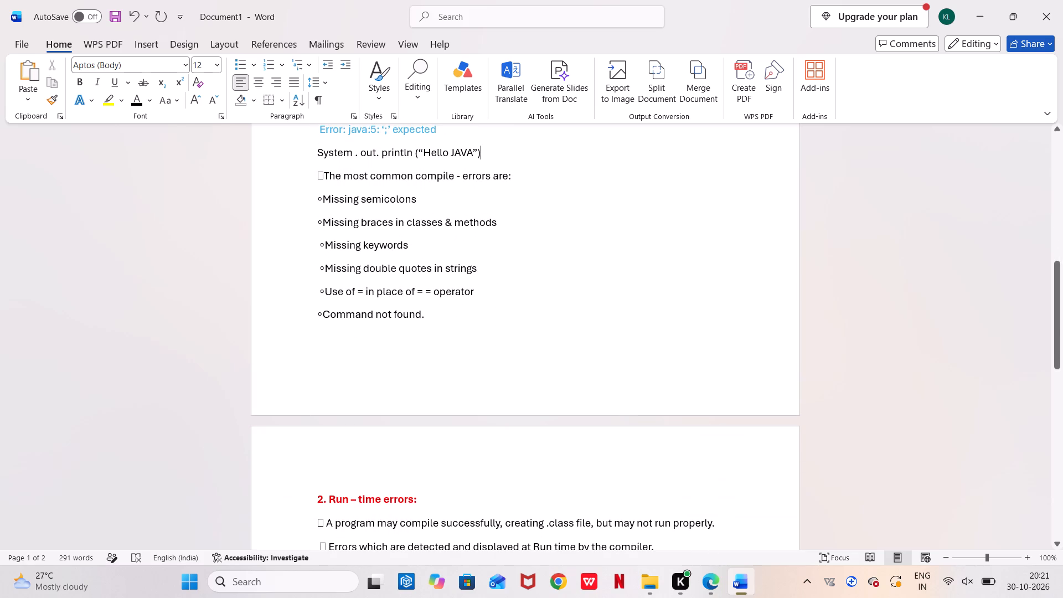
pyautogui.scroll(1, 495, 198)
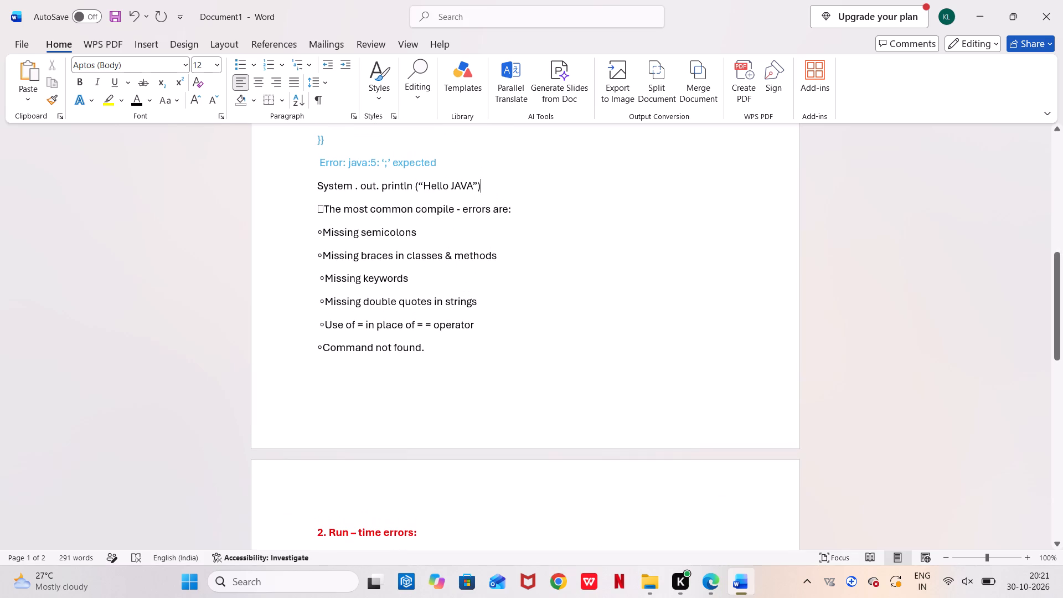
pyautogui.moveTo(496, 183); pyautogui.dragTo(319, 185)
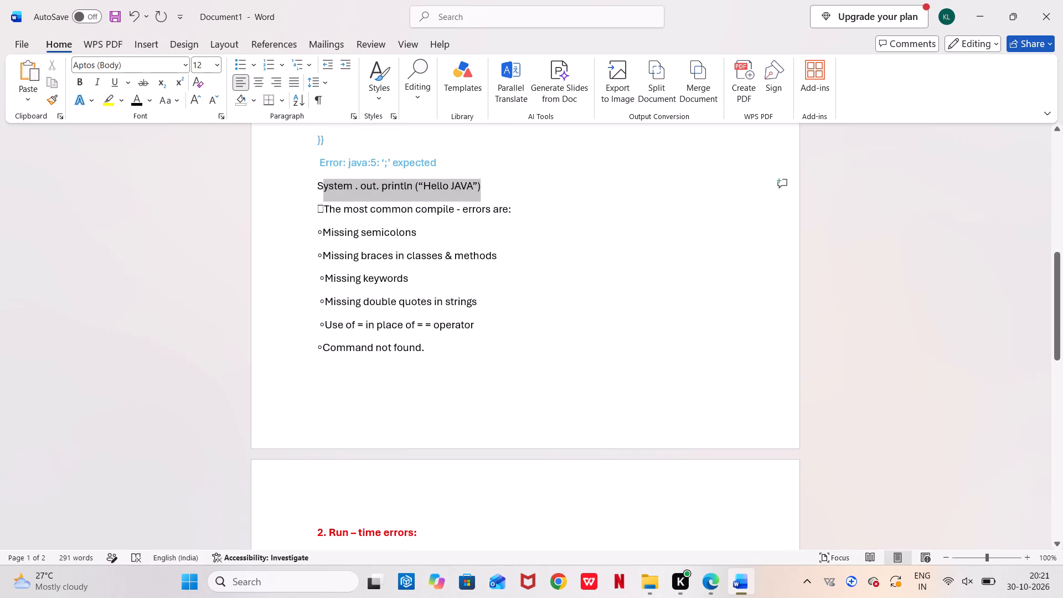
pyautogui.moveTo(319, 185); pyautogui.dragTo(313, 183)
pyautogui.click(414, 157)
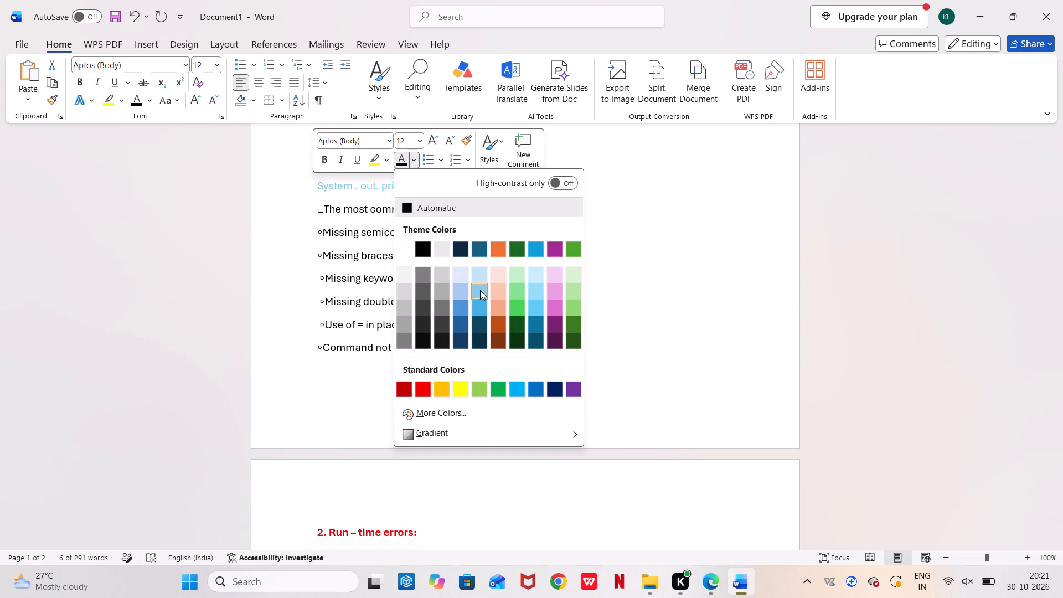
pyautogui.click(480, 290)
pyautogui.scroll(2, 534, 275)
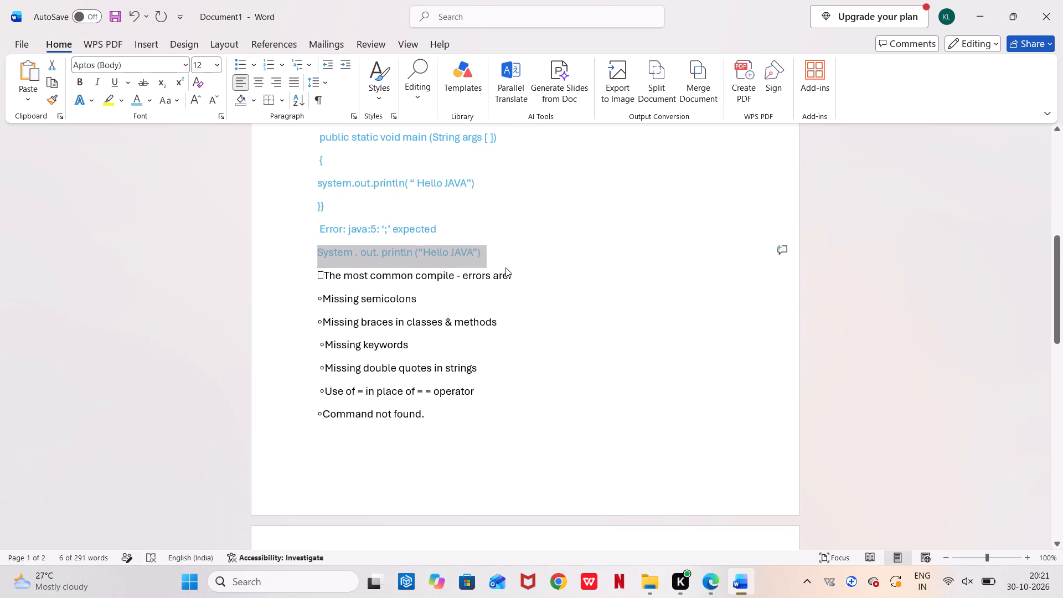
pyautogui.click(146, 99)
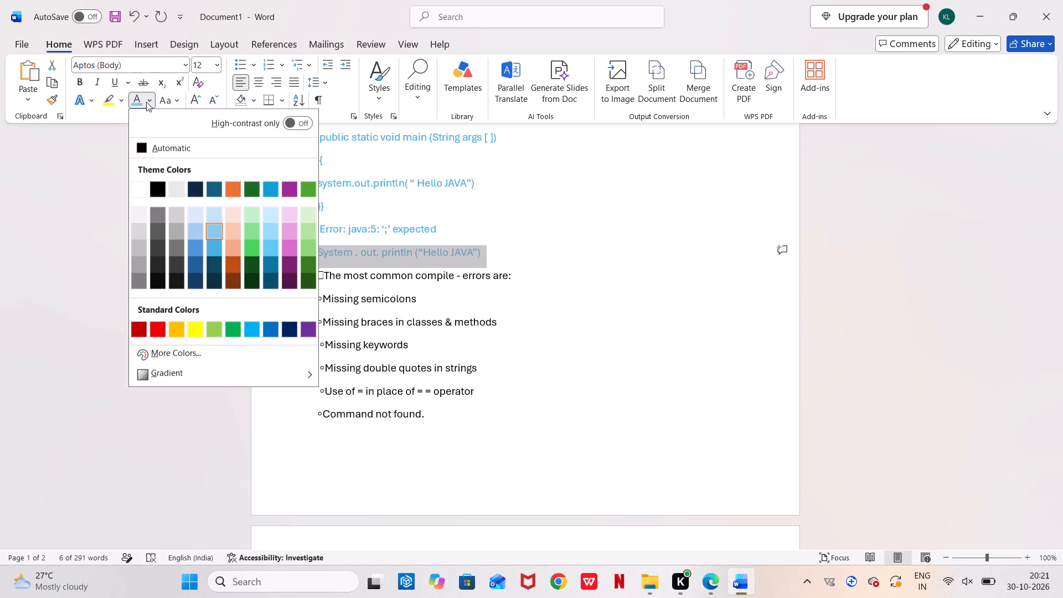
pyautogui.click(142, 148)
pyautogui.scroll(-2, 400, 359)
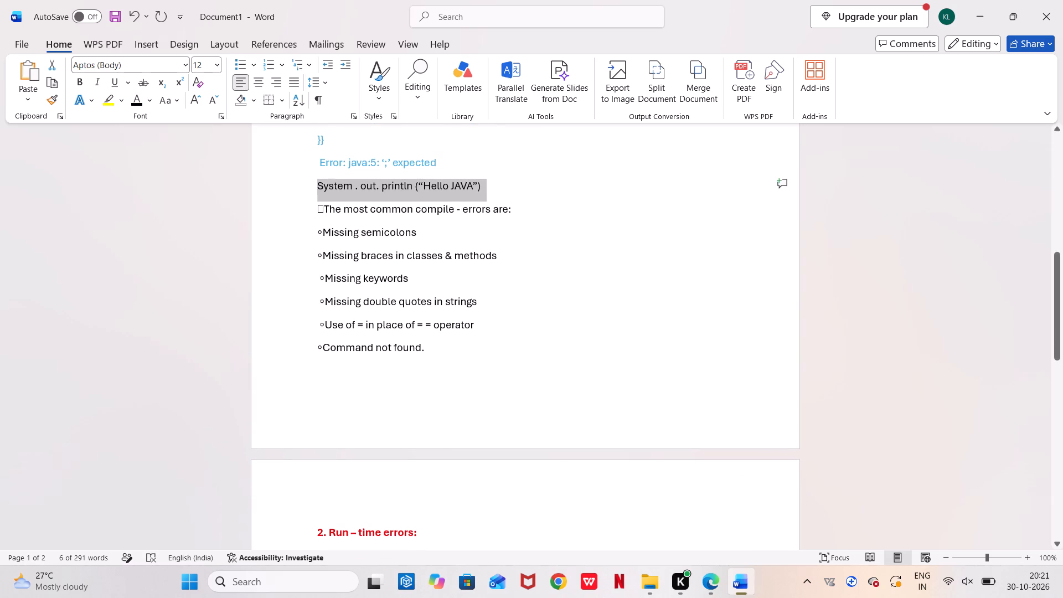
pyautogui.click(148, 98)
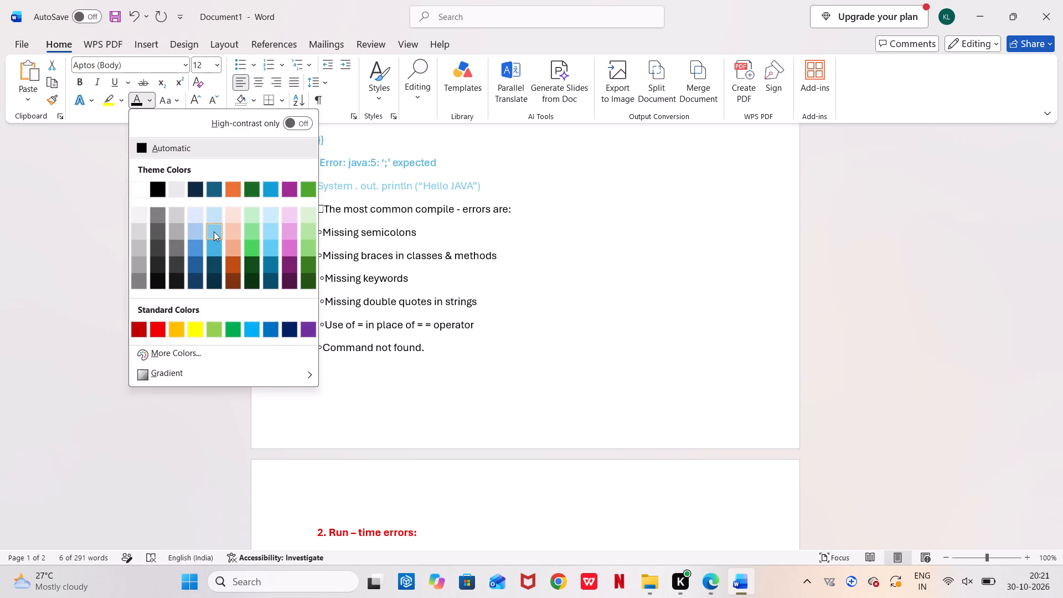
pyautogui.click(214, 231)
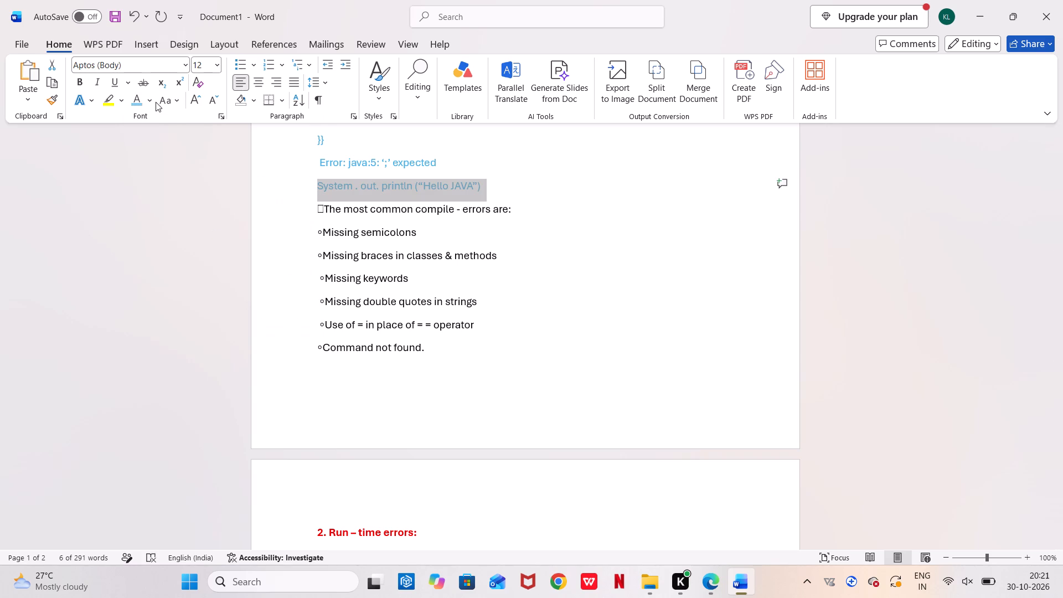
pyautogui.click(149, 101)
pyautogui.click(213, 252)
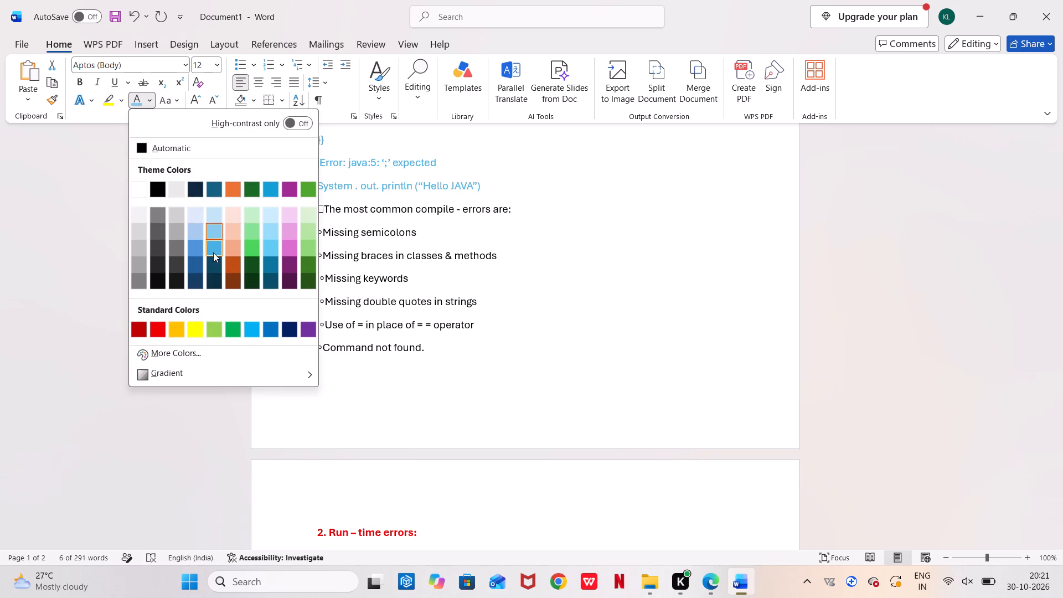
# Reset the active font colour to Automatic in the compile errors list, at the end of "Missing double quotes in strings".
pyautogui.click(646, 311)
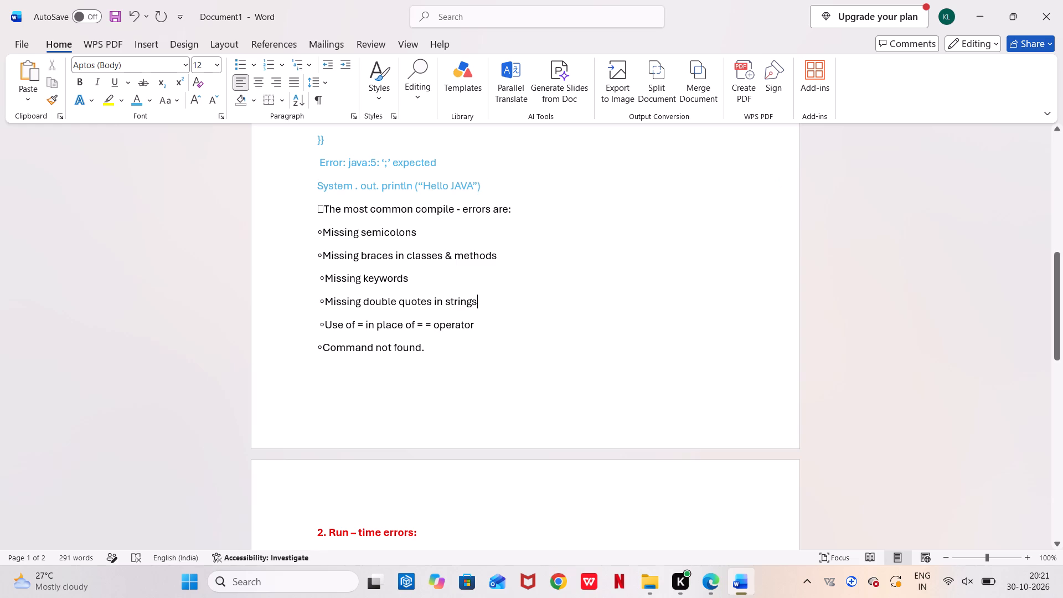
pyautogui.scroll(-2, 434, 342)
pyautogui.click(149, 101)
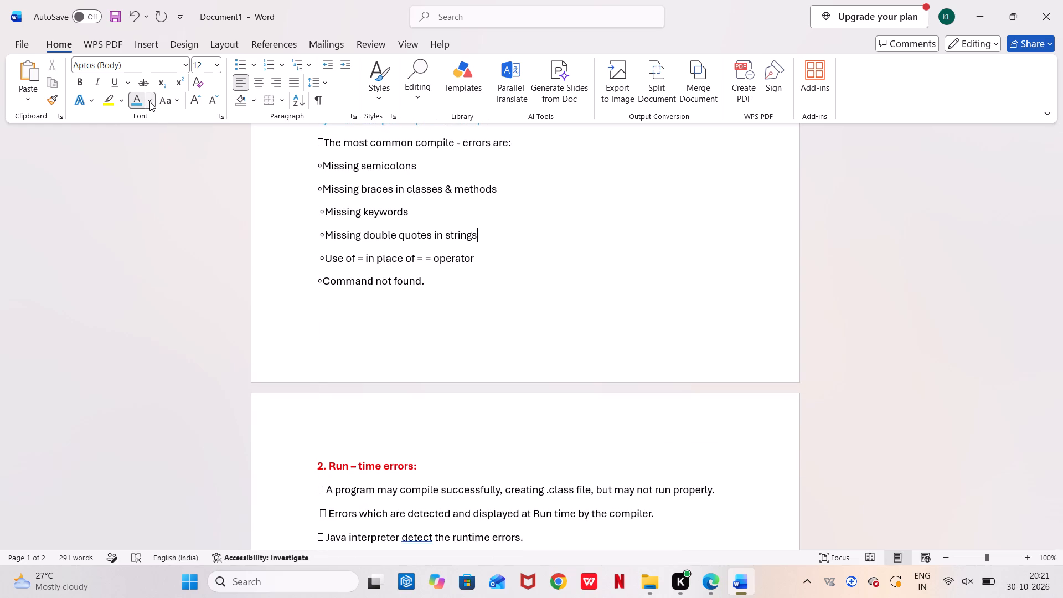
pyautogui.click(141, 147)
# Format the lines from "The most common compile - errors are:" through "Command not found." as a bulleted list.
pyautogui.scroll(3, 428, 279)
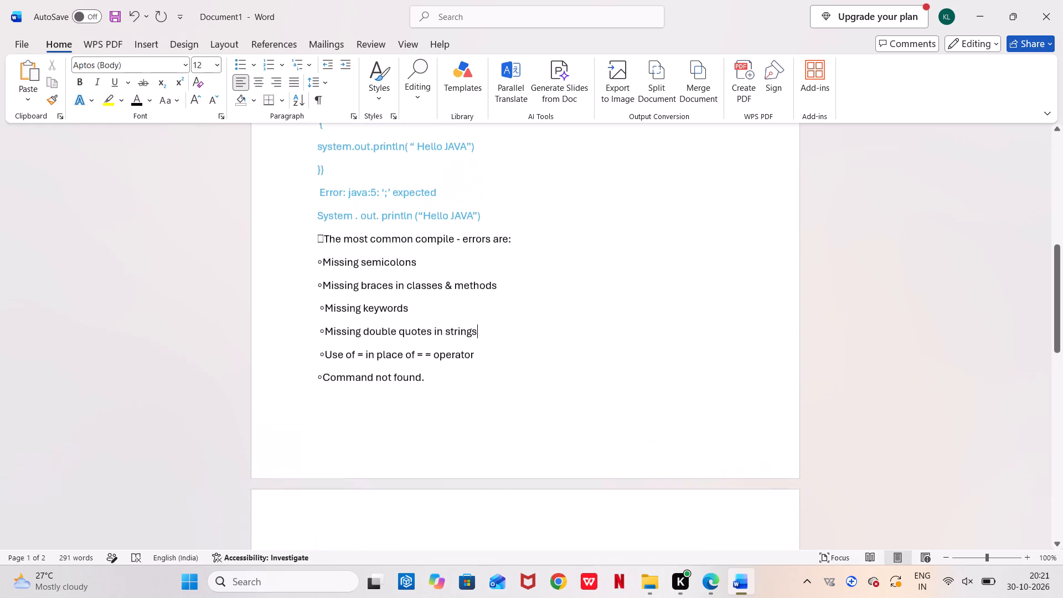
pyautogui.scroll(11, 435, 262)
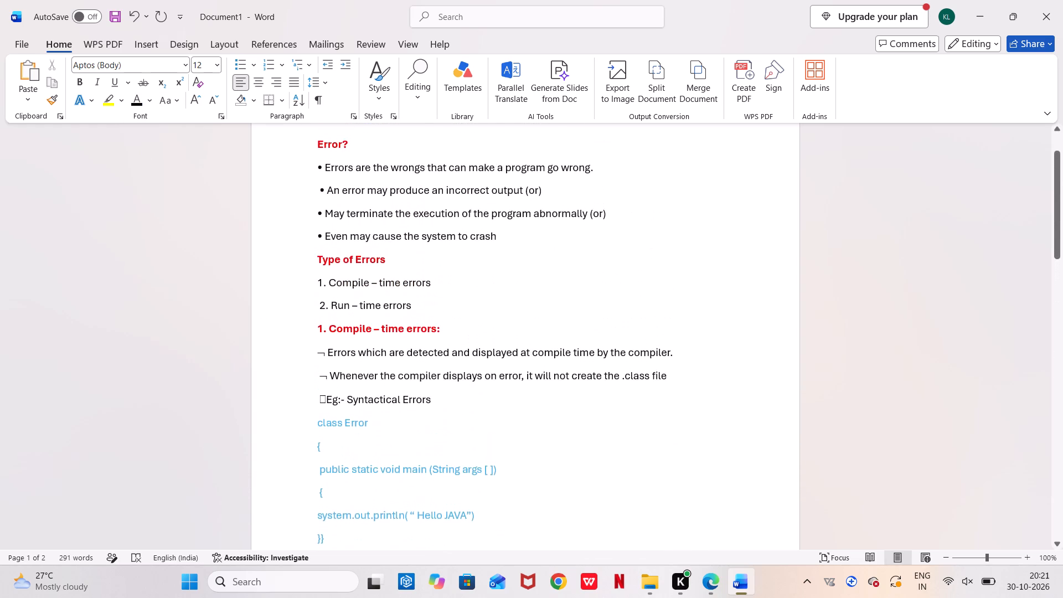
pyautogui.scroll(2, 439, 256)
pyautogui.scroll(-15, 434, 269)
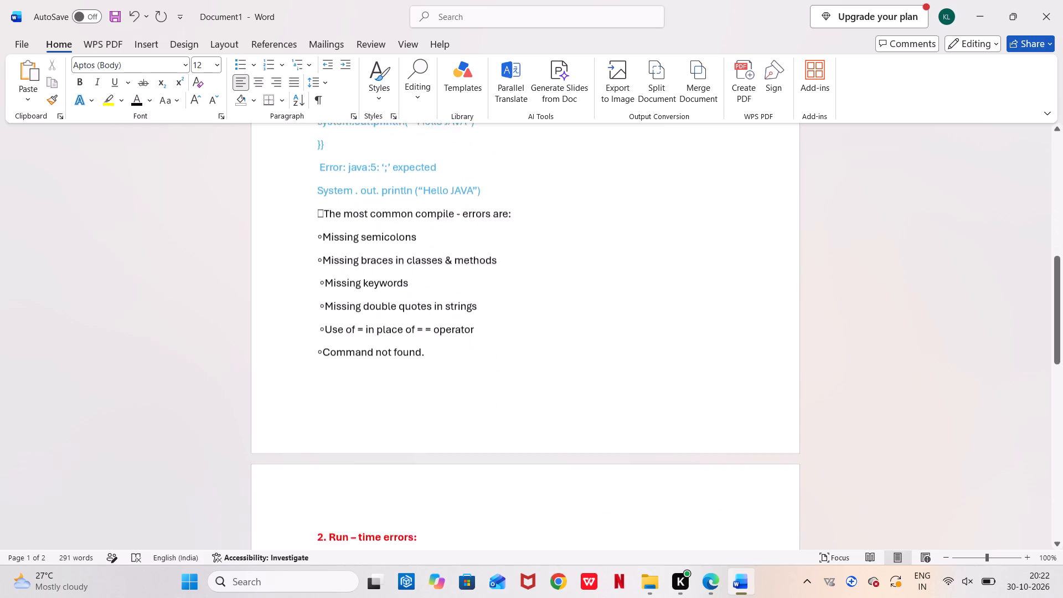
pyautogui.moveTo(309, 188); pyautogui.dragTo(360, 228)
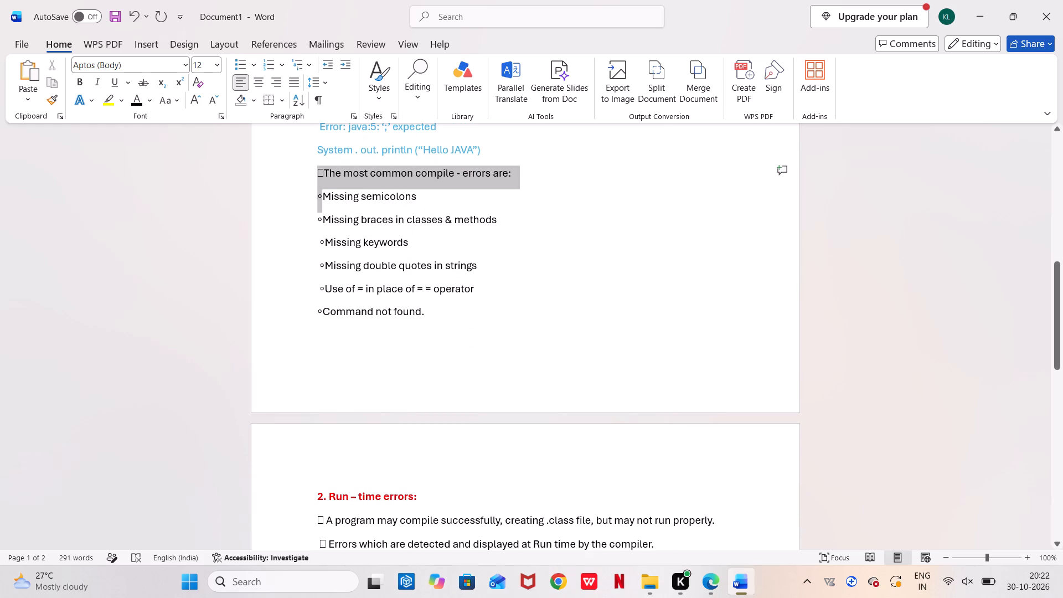
pyautogui.moveTo(360, 228); pyautogui.dragTo(446, 308)
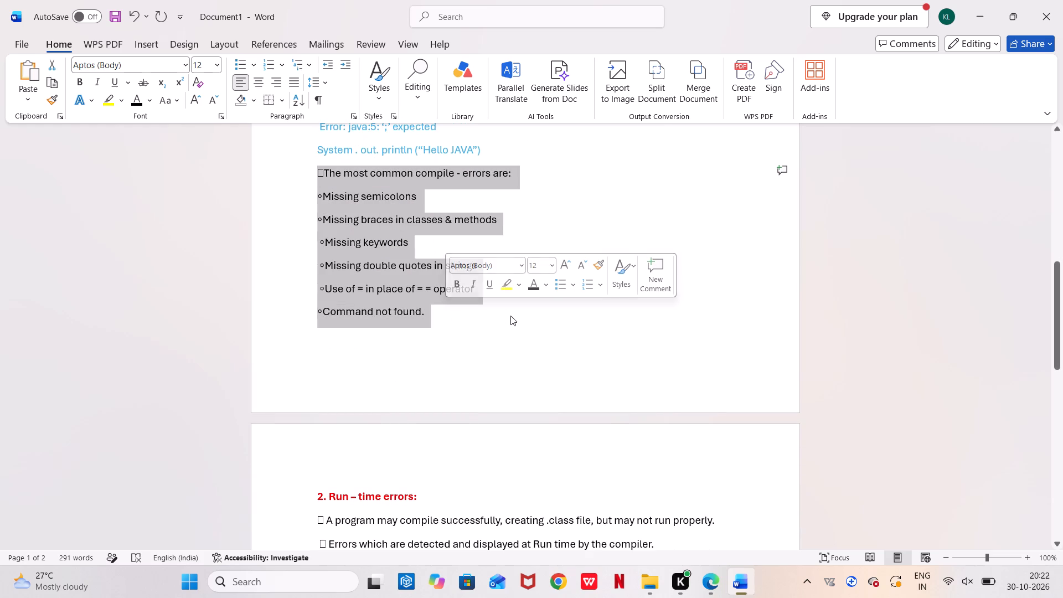
pyautogui.click(241, 68)
pyautogui.click(383, 307)
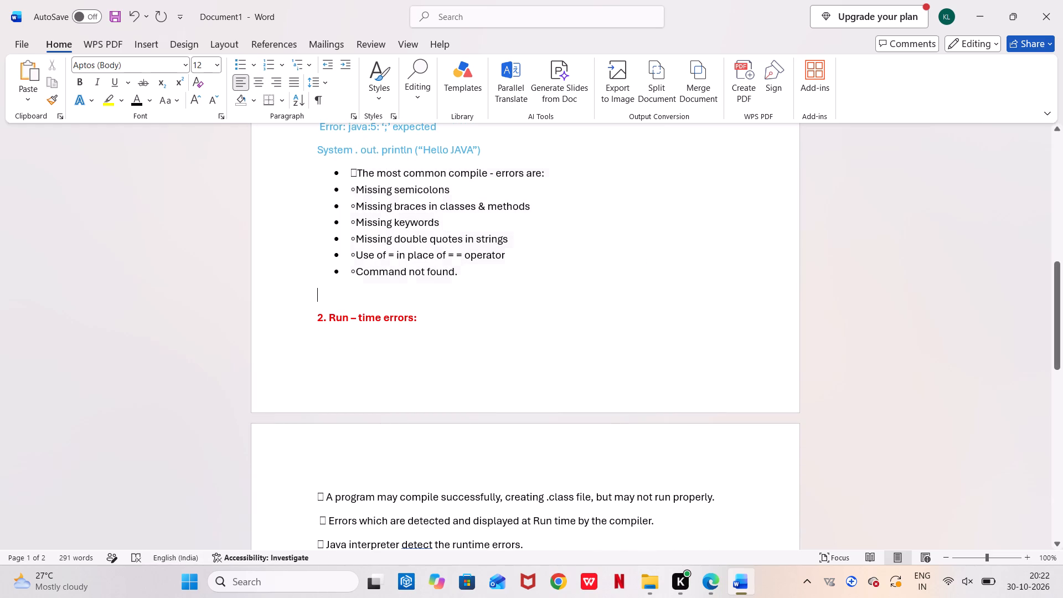
# Delete the leftover "◦" symbols at the start of the six bullets from "Command not found." up to "Missing semicolons".
pyautogui.moveTo(354, 280); pyautogui.dragTo(388, 301)
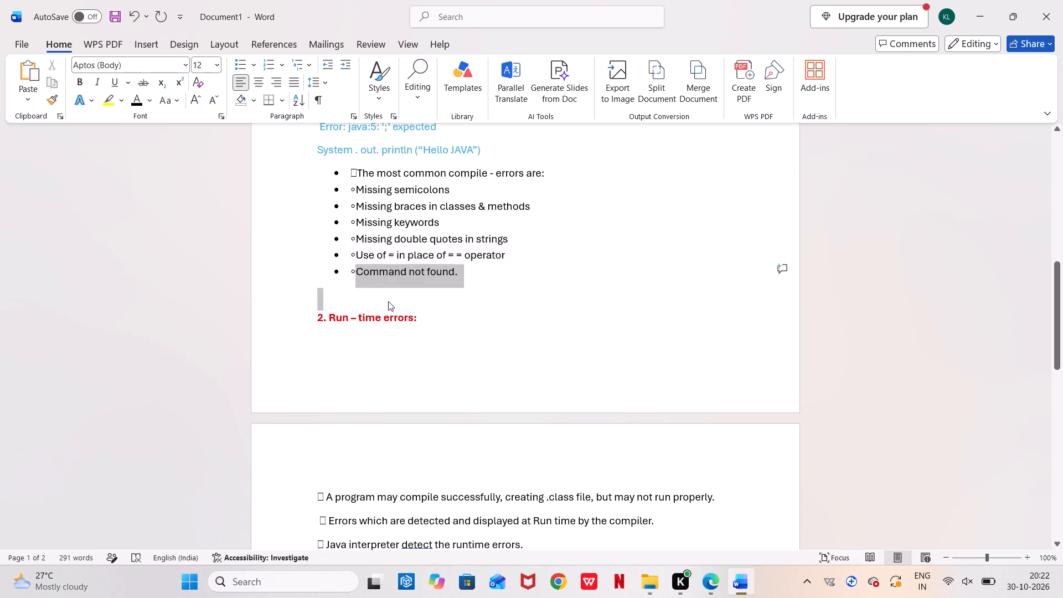
pyautogui.click(528, 364)
pyautogui.click(357, 270)
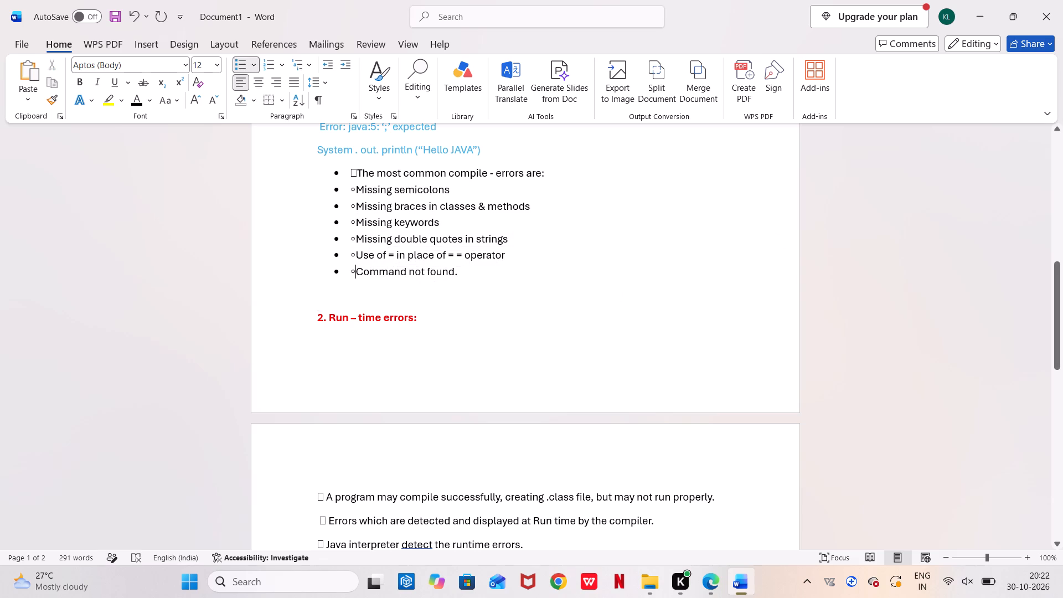
pyautogui.press('BackSpace')
pyautogui.press('Up')
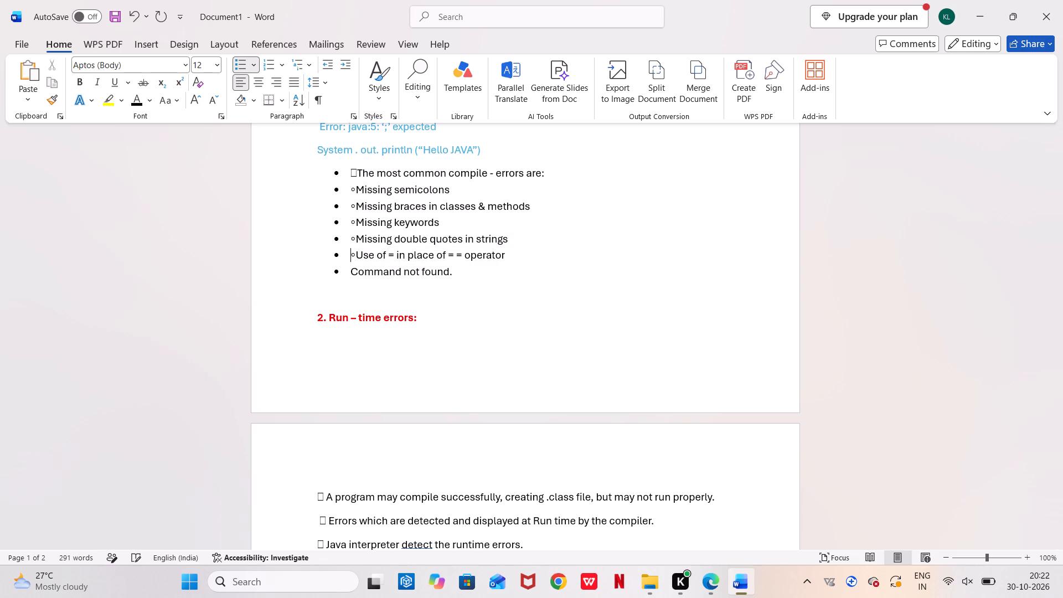
pyautogui.press('Right')
pyautogui.press('BackSpace')
pyautogui.press('Up')
pyautogui.press('Right')
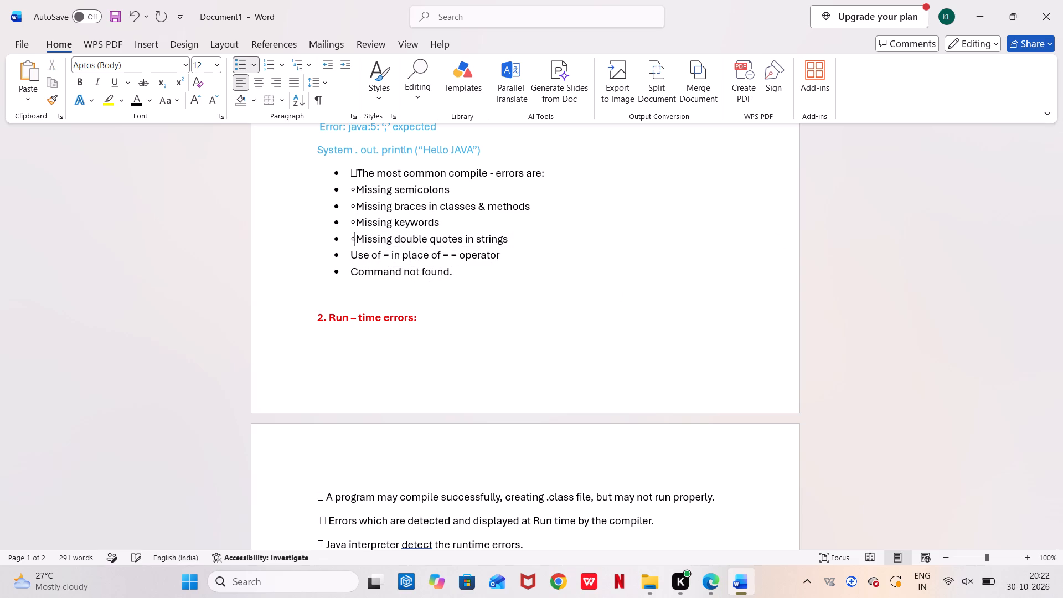
pyautogui.press('BackSpace')
pyautogui.press('Up')
pyautogui.press('Right')
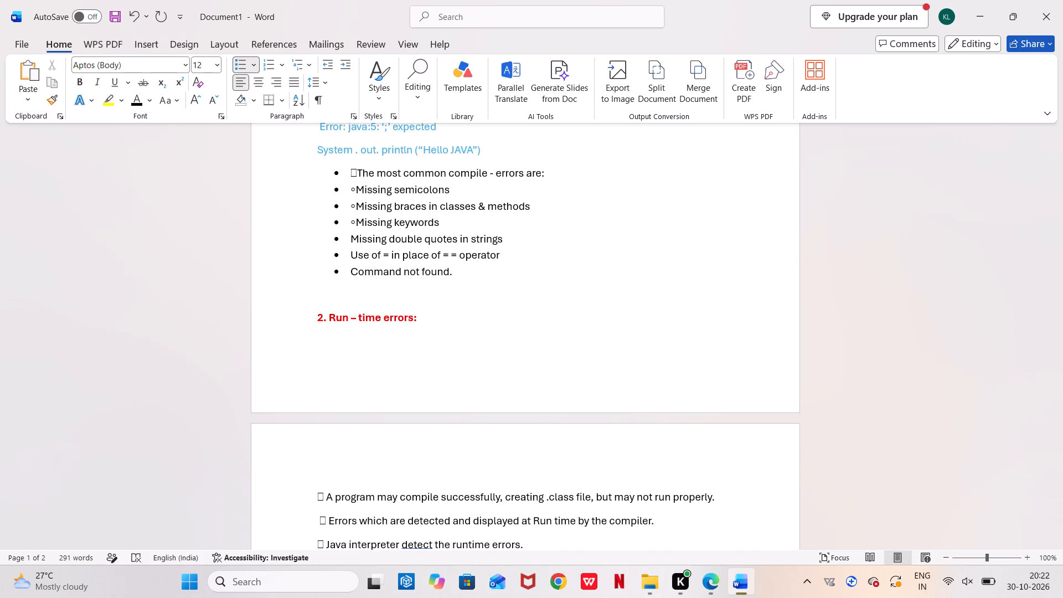
pyautogui.press('BackSpace')
pyautogui.press('Up')
pyautogui.press('Right')
pyautogui.press('BackSpace')
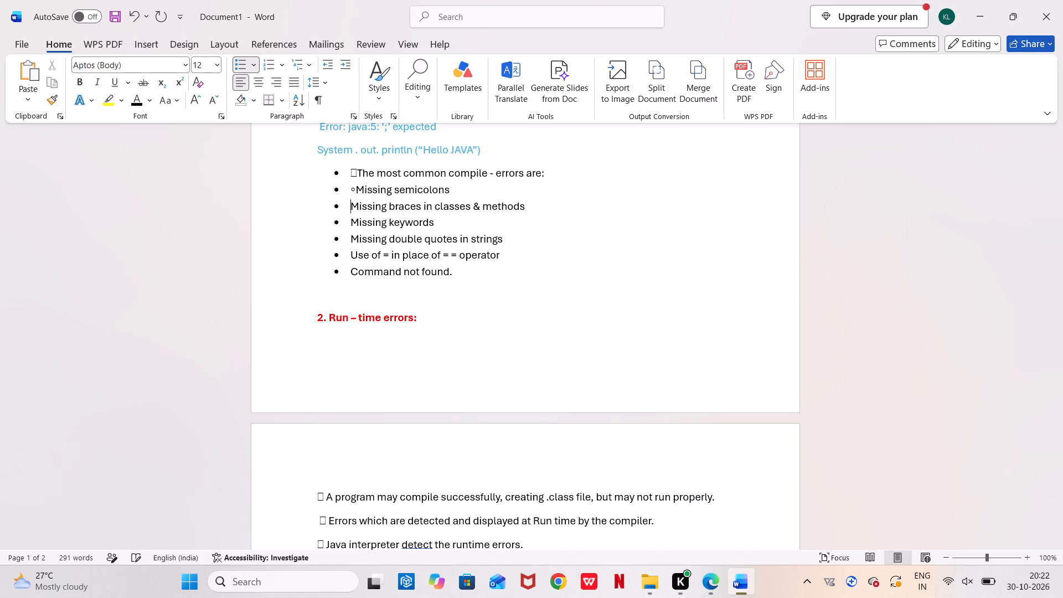
pyautogui.press('Up')
pyautogui.press('Right')
pyautogui.press('BackSpace')
# Remove the bullet and indent from the line "The most common compile - errors are:".
pyautogui.press('Up')
pyautogui.press('BackSpace')
pyautogui.press('BackSpace')
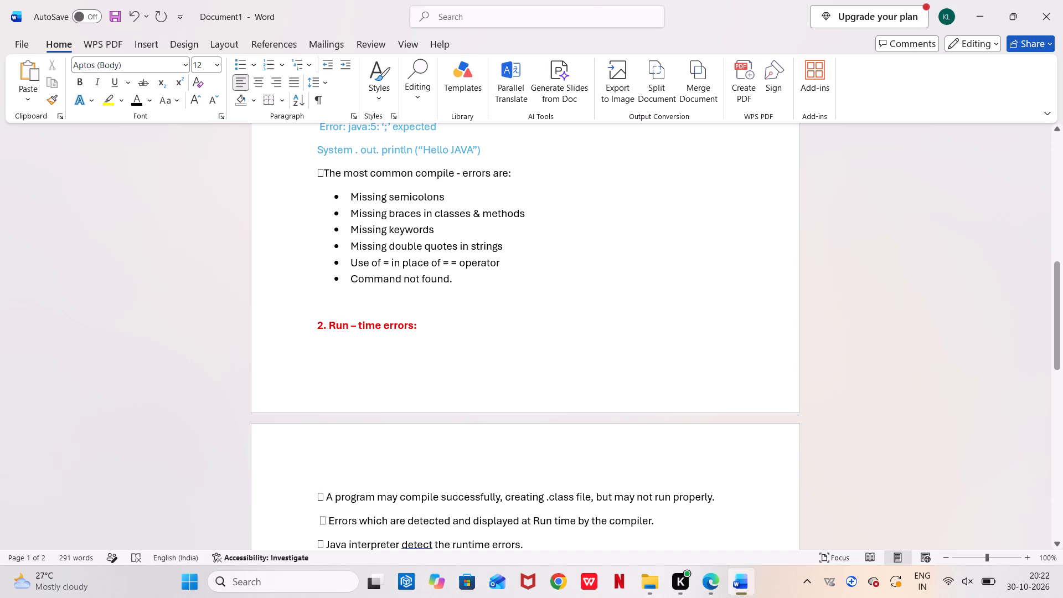
# Insert an empty line before the heading "2. Run – time errors:" to move it to the second page.
pyautogui.click(448, 331)
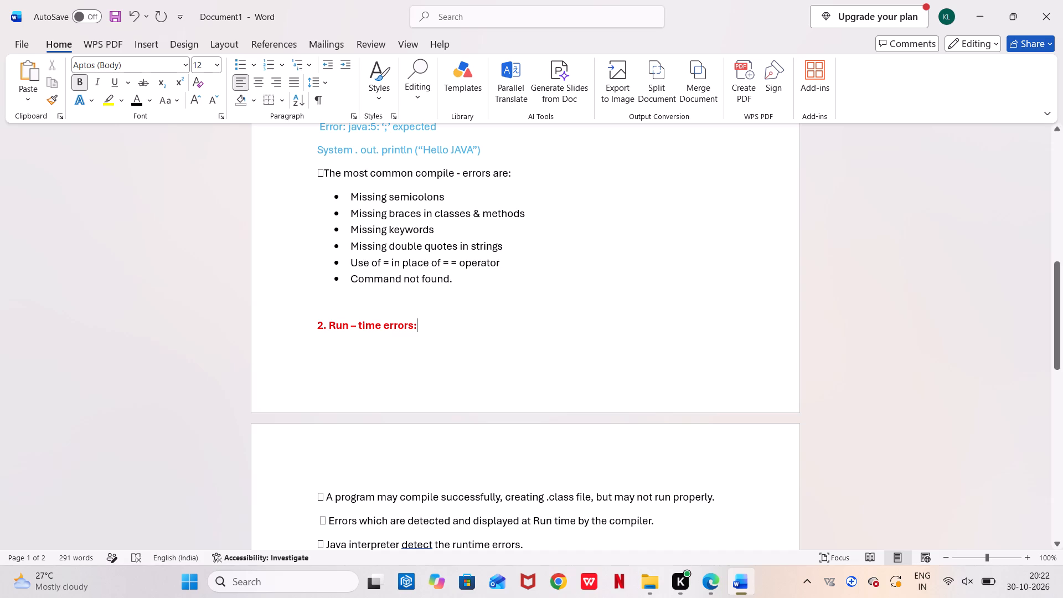
pyautogui.click(309, 321)
pyautogui.press('Return')
# Switch to the PDF in Edge and copy the "Forms of Exception" slide text from its heading through "built – in exceptions.".
pyautogui.scroll(-1, 312, 323)
pyautogui.scroll(-4, 594, 425)
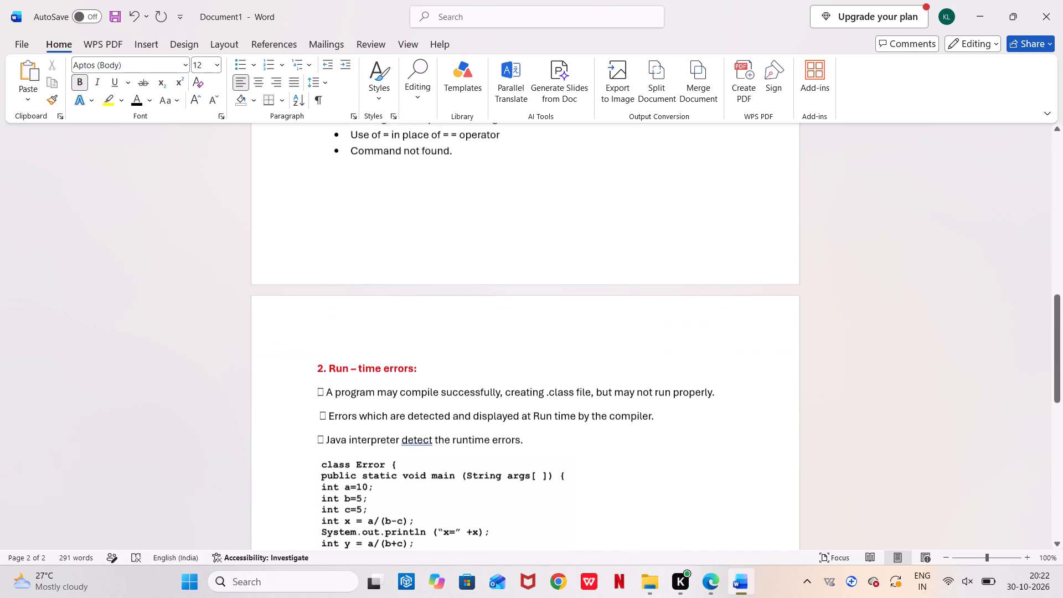
pyautogui.scroll(-14, 591, 418)
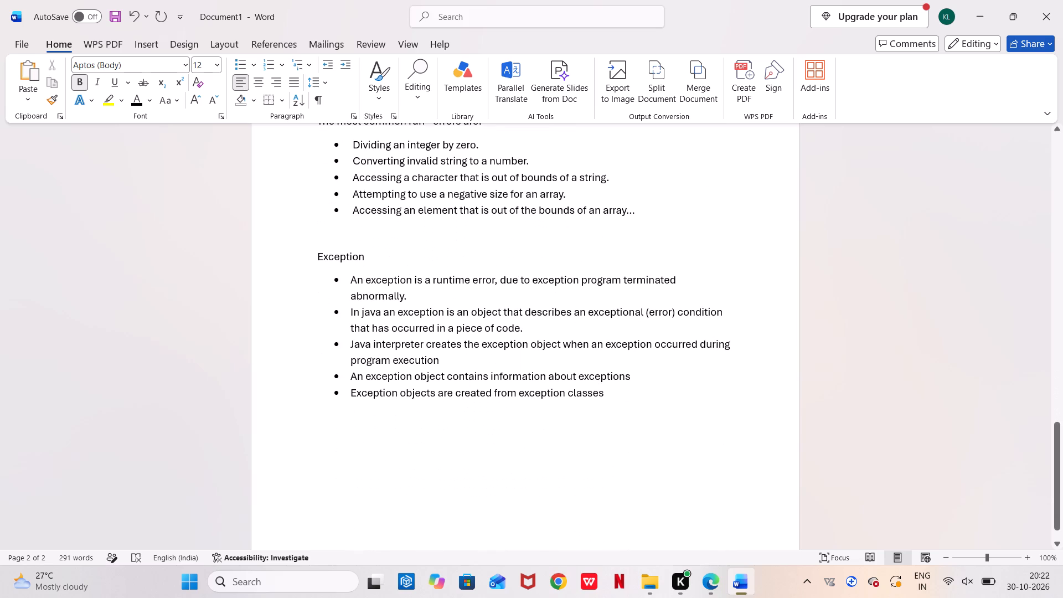
pyautogui.click(663, 418)
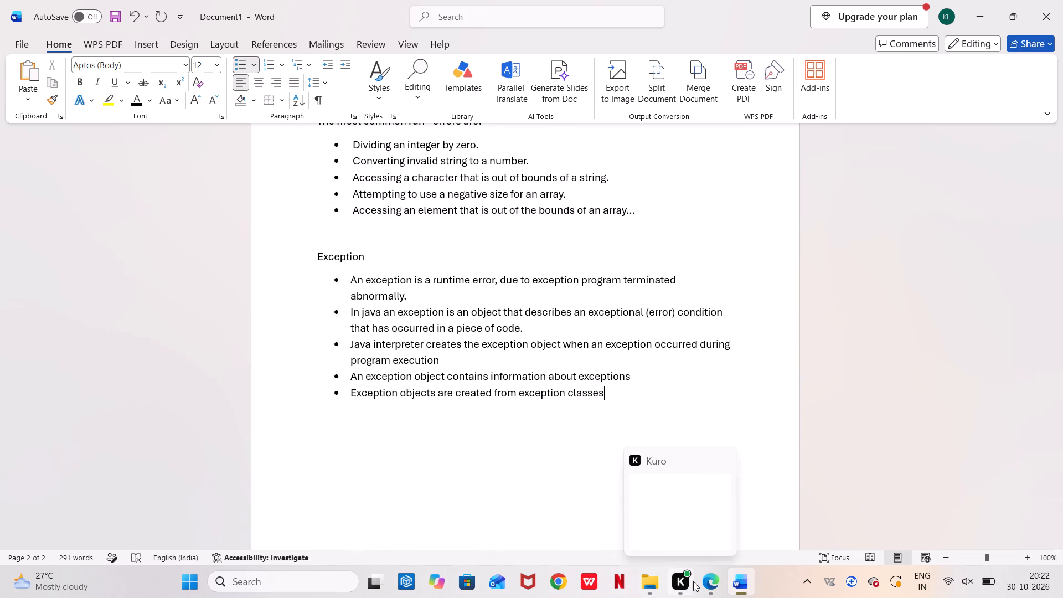
pyautogui.click(712, 578)
pyautogui.scroll(-5, 460, 329)
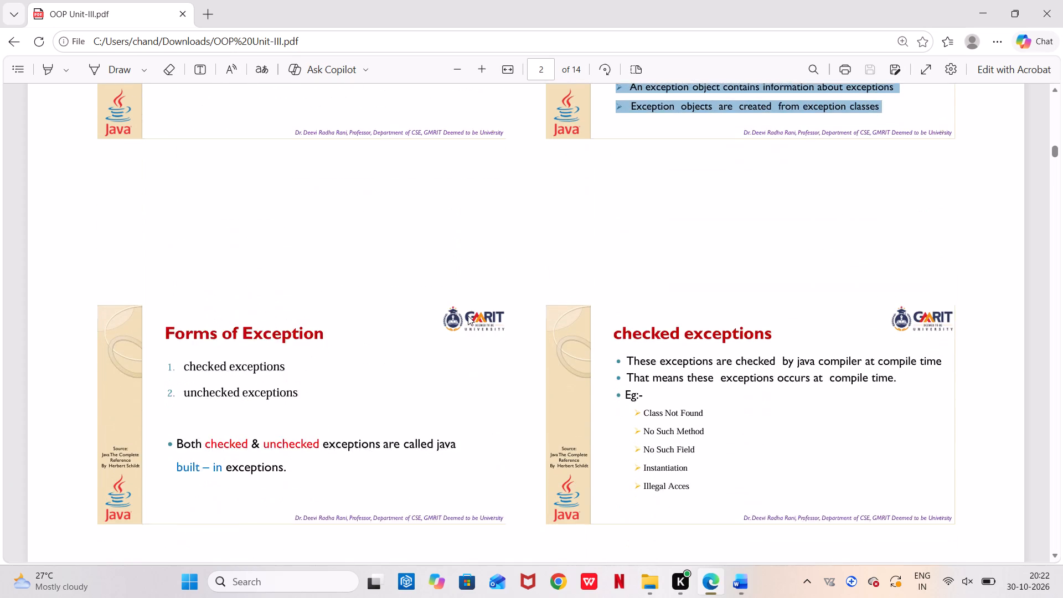
pyautogui.scroll(-2, 468, 316)
pyautogui.moveTo(163, 183); pyautogui.dragTo(173, 190)
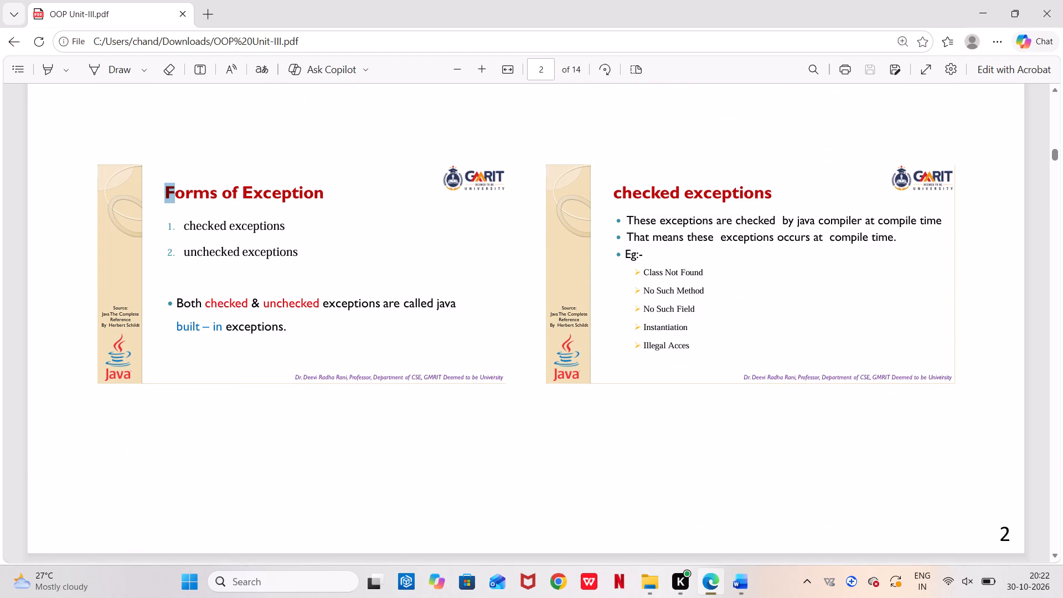
pyautogui.moveTo(173, 190); pyautogui.dragTo(374, 344)
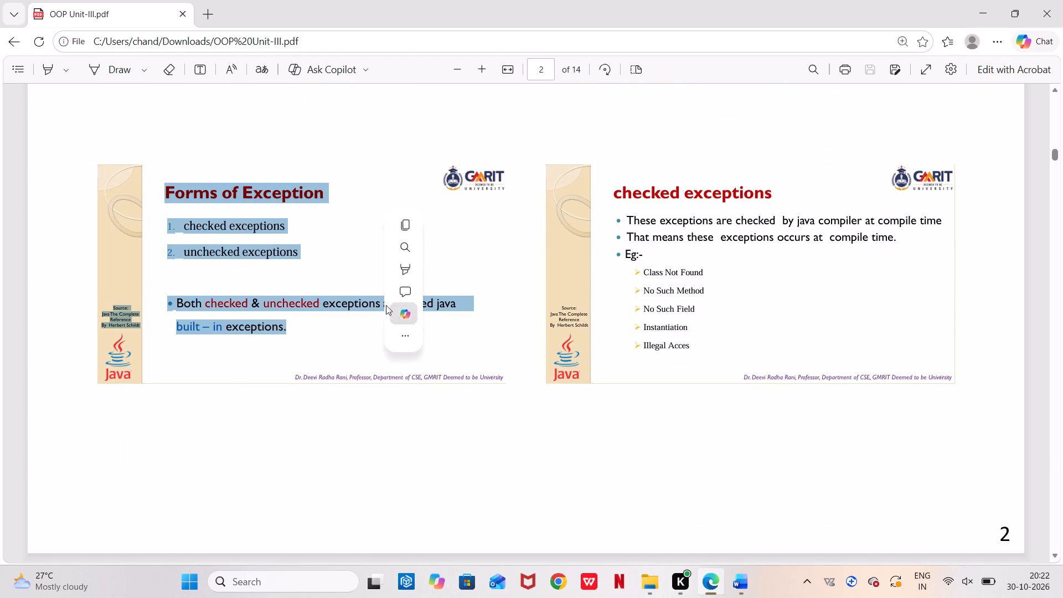
pyautogui.hotkey('ctrl', 'c')
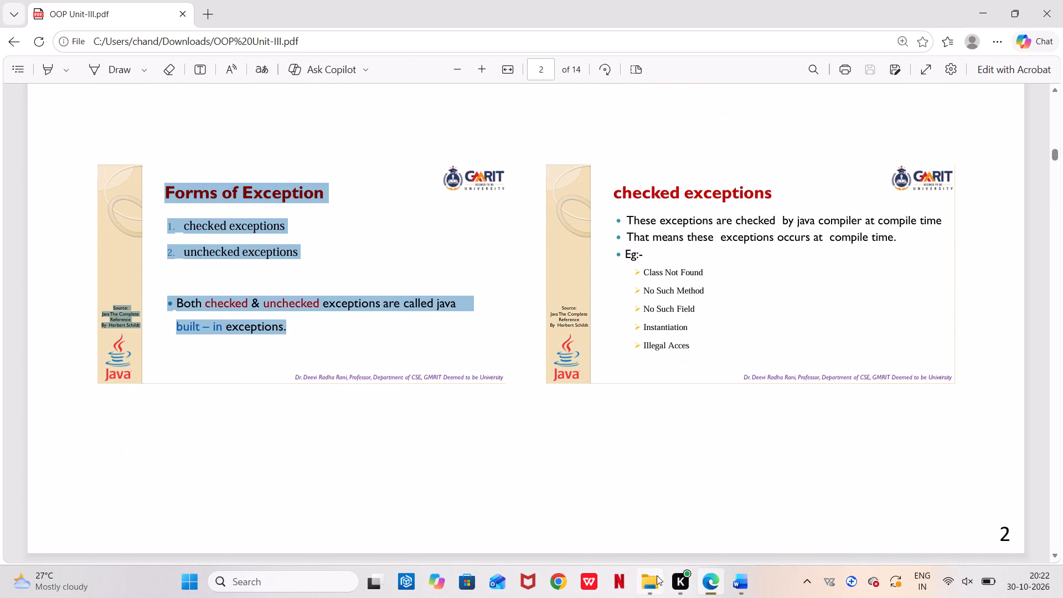
# Back in Word, paste the copied slide text on a new unbulleted line below "Exception objects are created from exception classes".
pyautogui.click(746, 587)
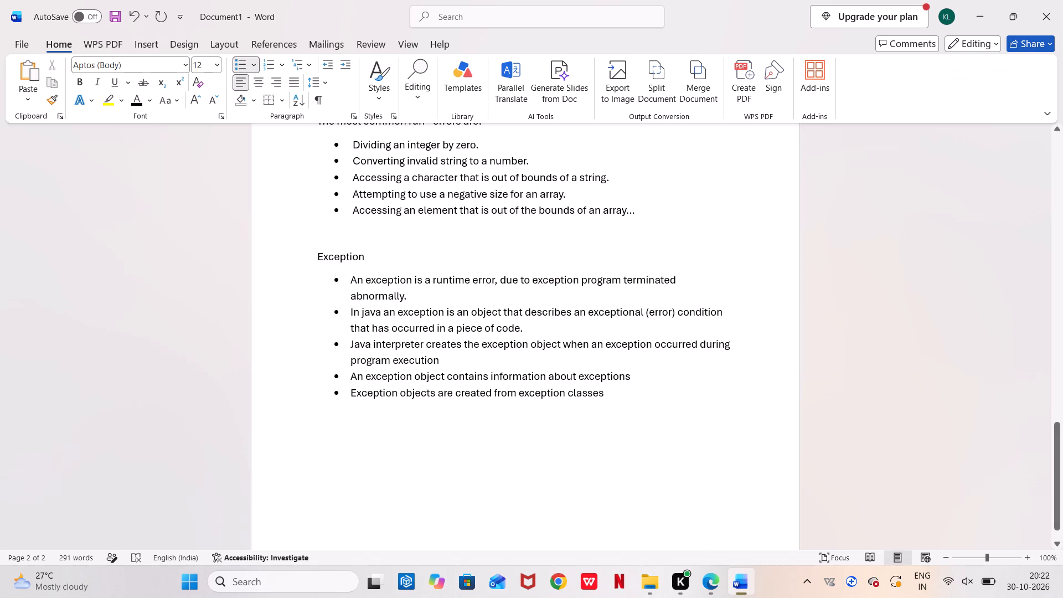
pyautogui.press('Return')
pyautogui.press('BackSpace')
pyautogui.press('BackSpace')
pyautogui.press('BackSpace')
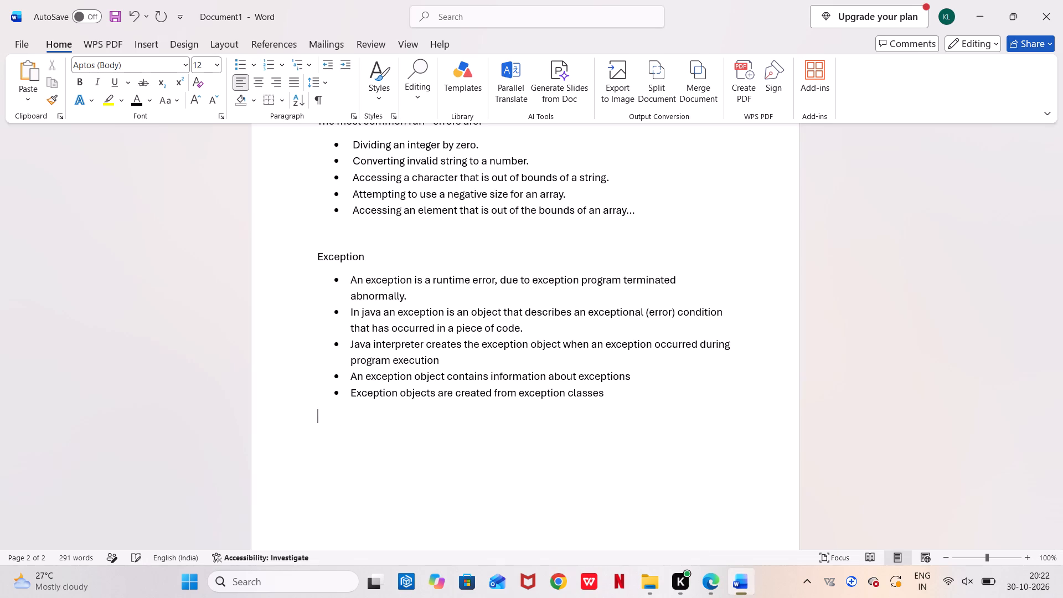
pyautogui.press('Return')
pyautogui.press('BackSpace')
pyautogui.hotkey('ctrl', 'v')
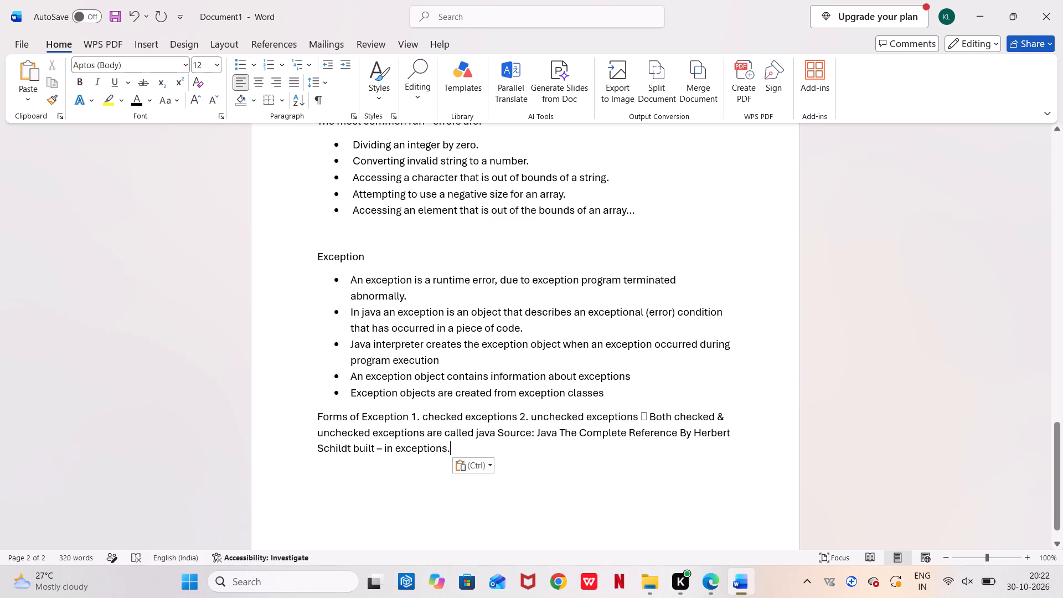
# Split the pasted text into separate lines starting at "1. checked exceptions", "2. unchecked exceptions" and the "Both checked & unchecked" sentence.
pyautogui.click(411, 417)
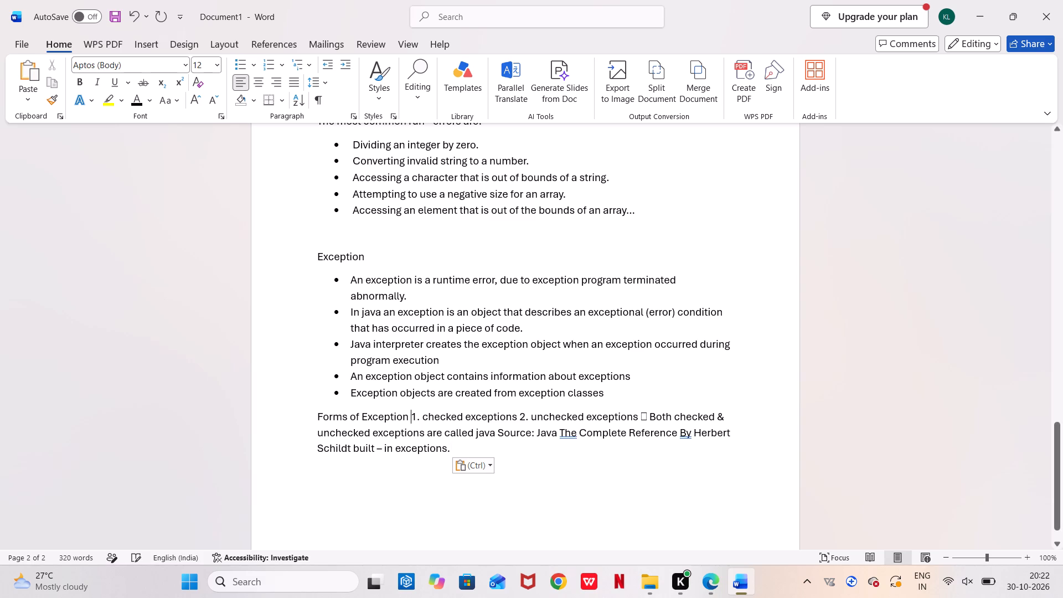
pyautogui.press('Return')
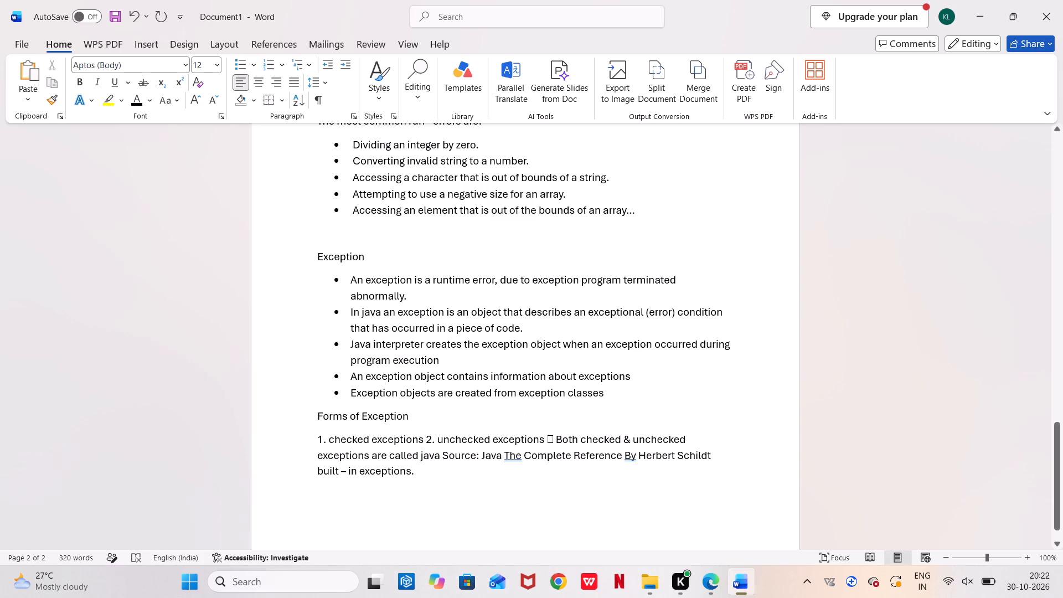
pyautogui.click(424, 445)
pyautogui.press('Return')
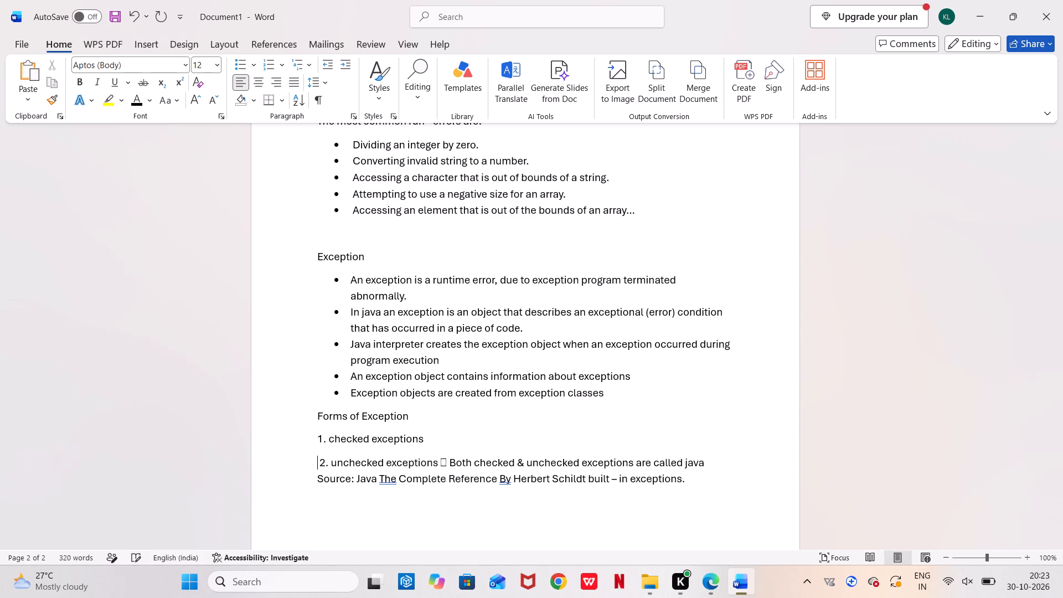
pyautogui.click(440, 460)
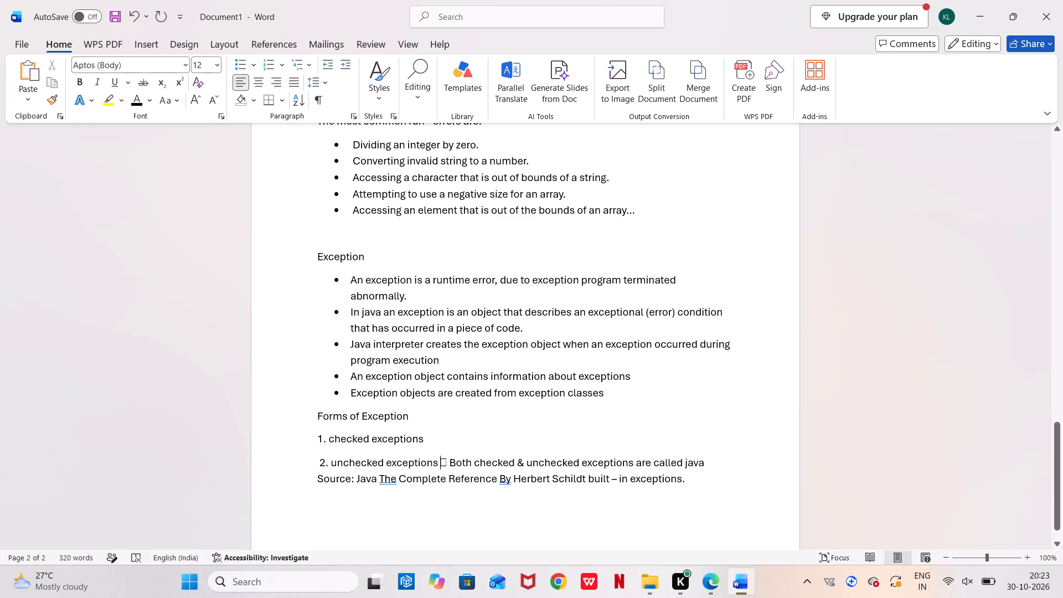
pyautogui.press('Return')
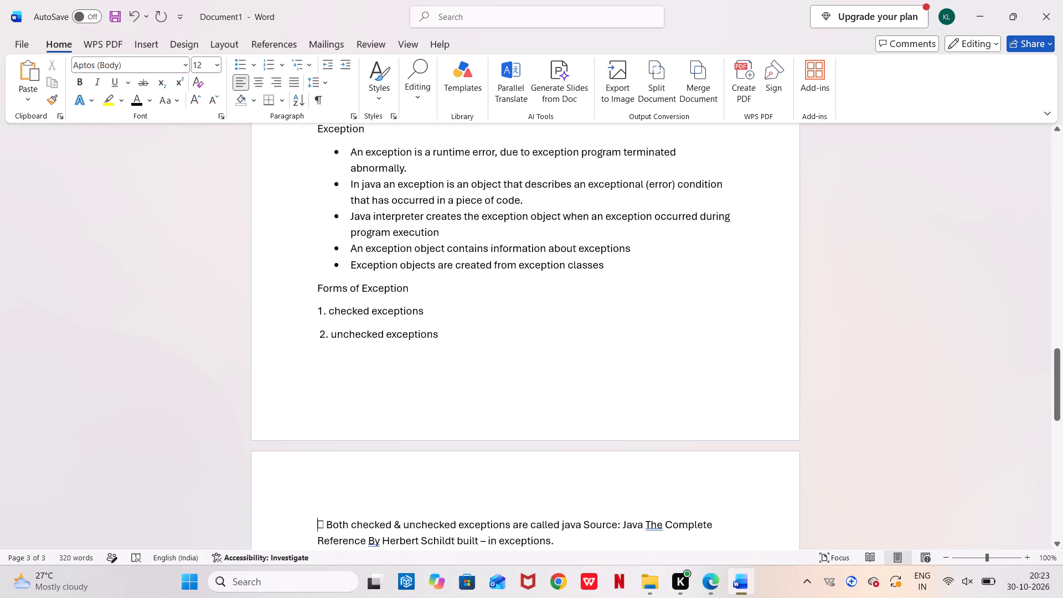
# Compare the pasted "Both checked & unchecked exceptions" sentence with the wording on the "Forms of Exception" slide in the Edge PDF.
pyautogui.scroll(-2, 450, 473)
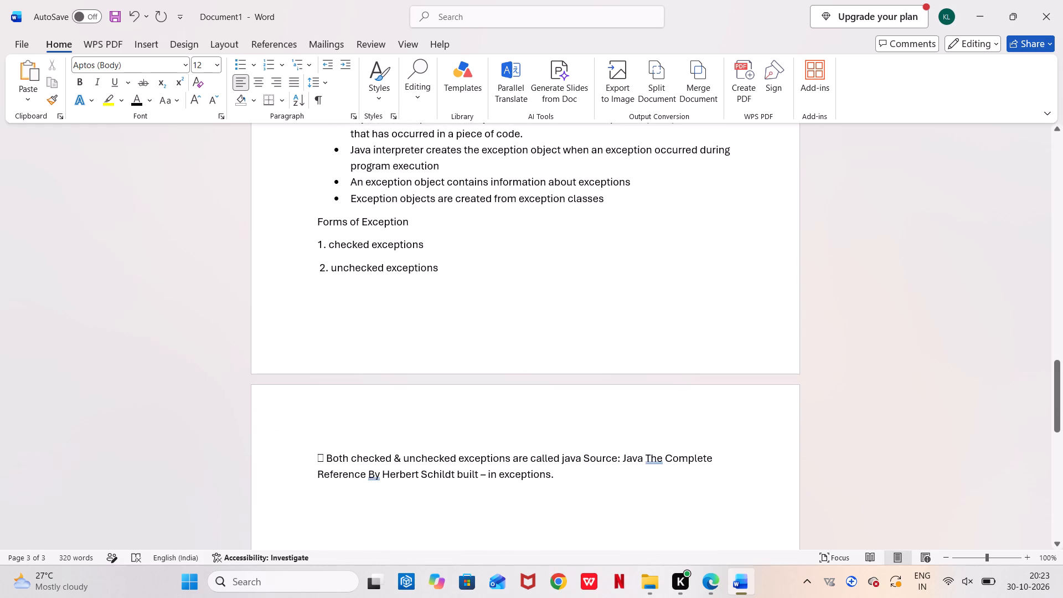
pyautogui.moveTo(561, 477); pyautogui.dragTo(465, 467)
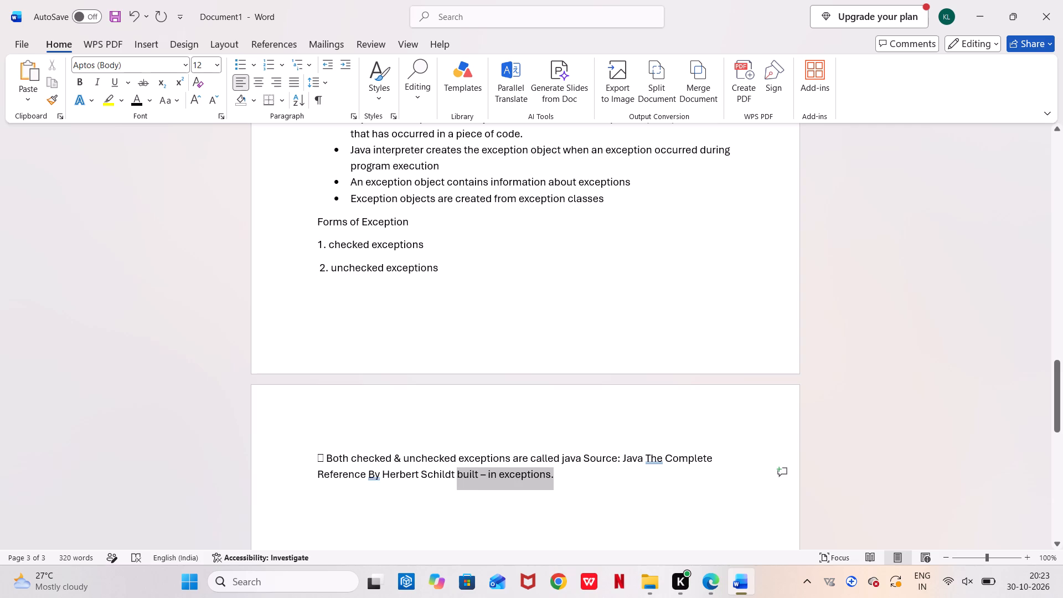
pyautogui.moveTo(465, 467); pyautogui.dragTo(580, 496)
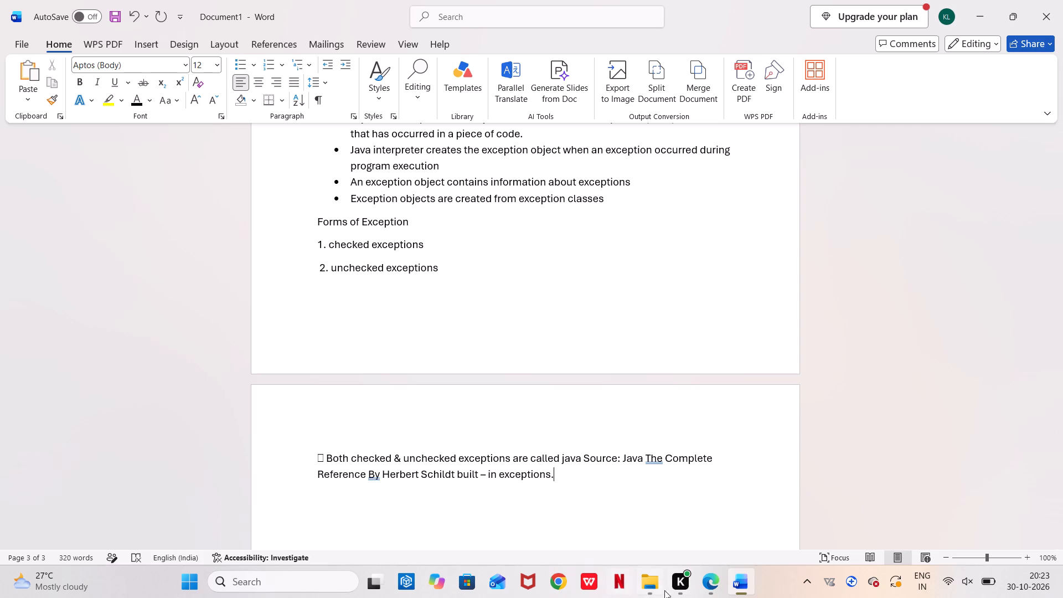
pyautogui.click(712, 580)
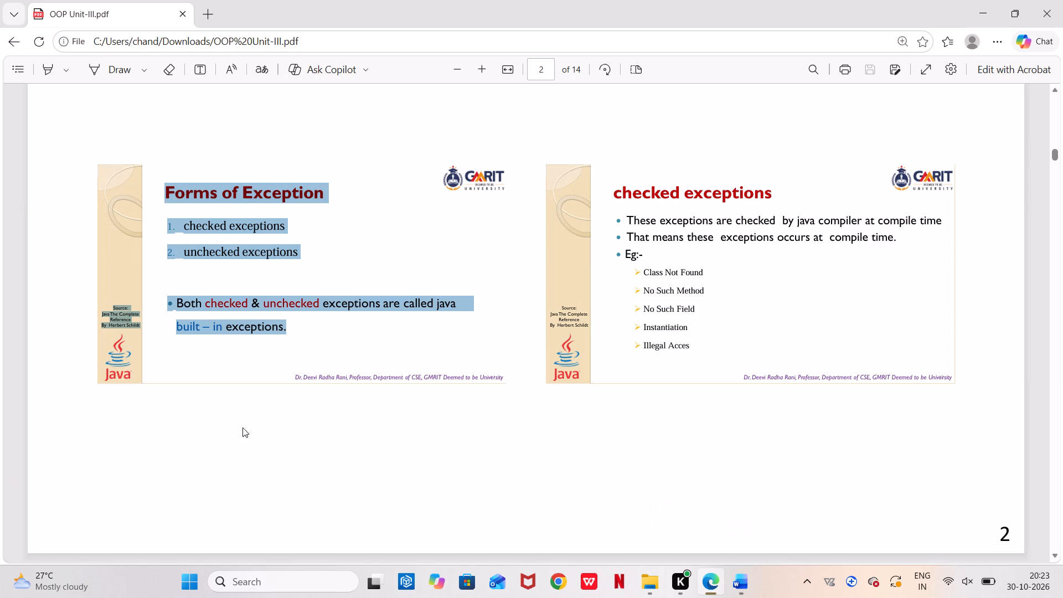
pyautogui.click(211, 373)
pyautogui.scroll(6, 169, 353)
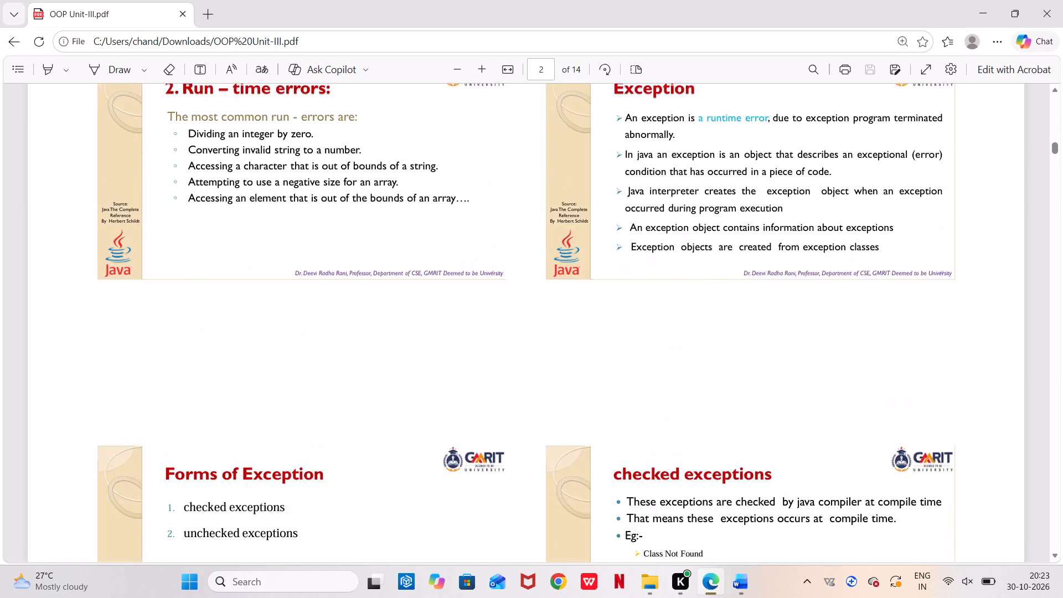
pyautogui.scroll(-5, 169, 351)
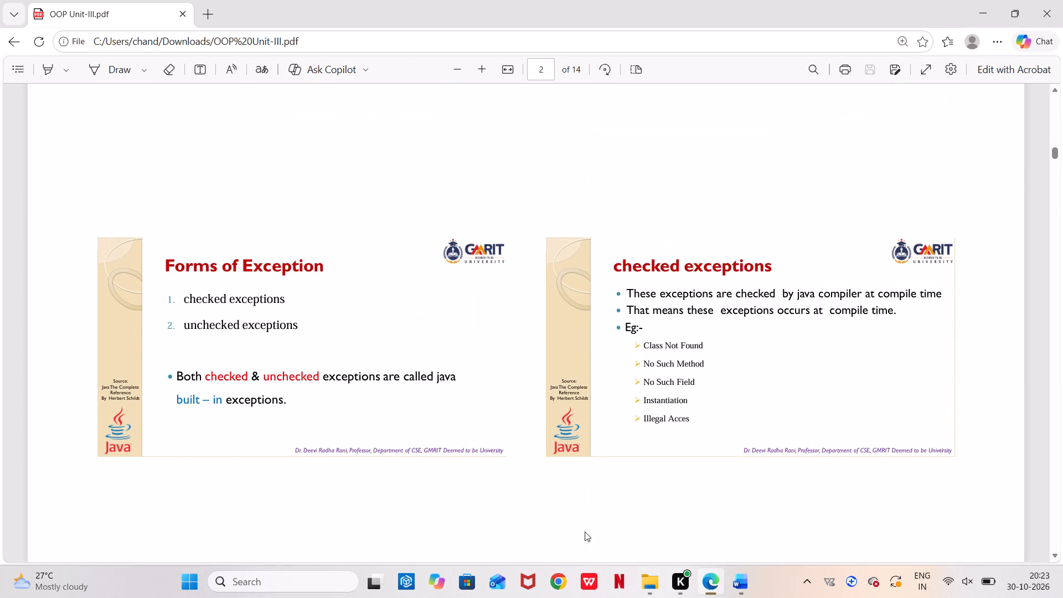
pyautogui.click(737, 584)
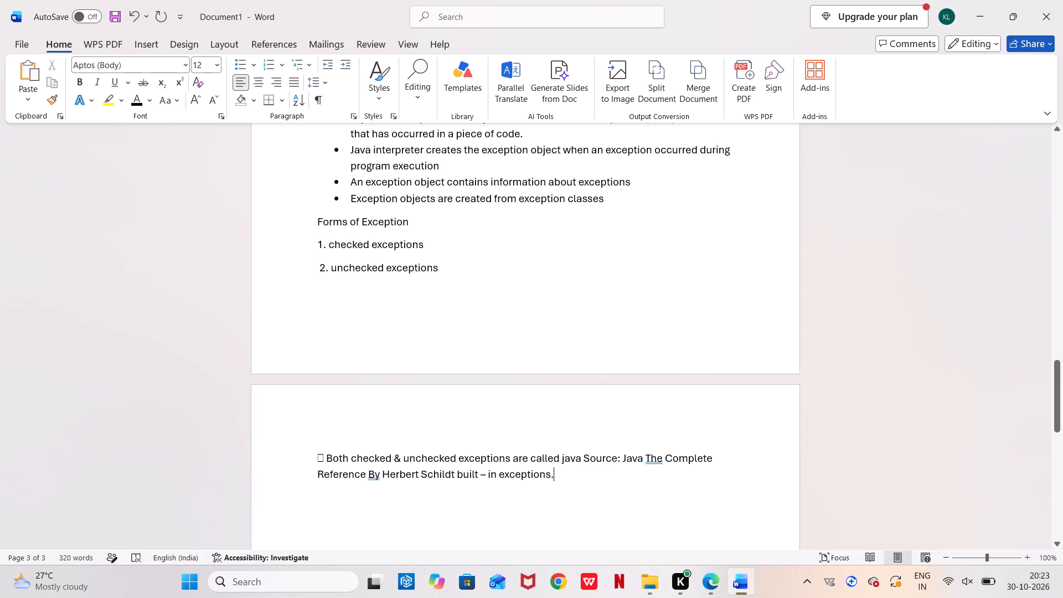
# Delete the stray book citation after "Source" in the last sentence, from ": Java The Complete Reference" through the author's name.
pyautogui.moveTo(620, 453); pyautogui.dragTo(715, 466)
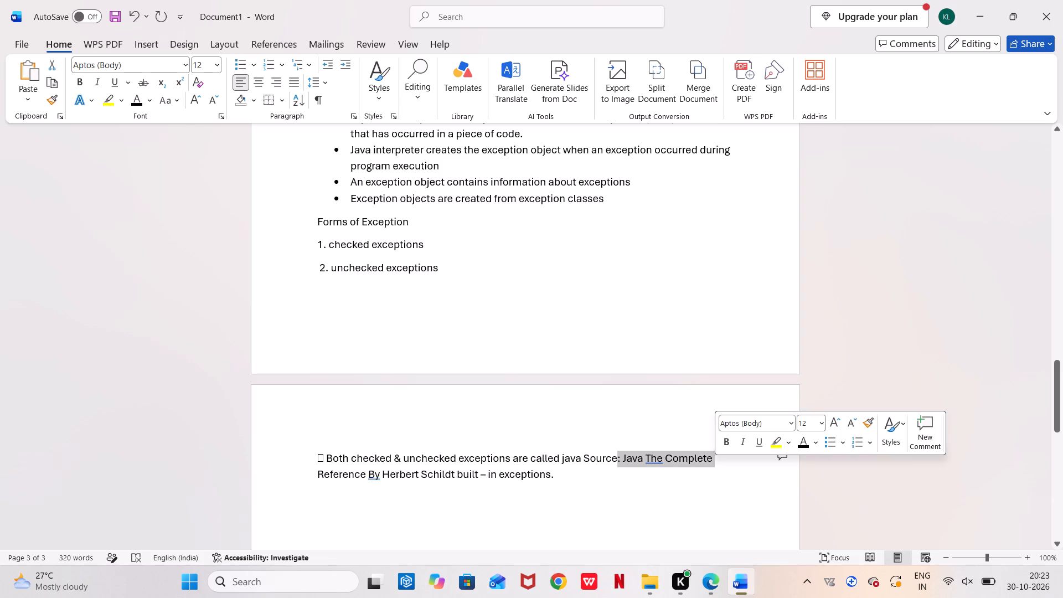
pyautogui.press('BackSpace')
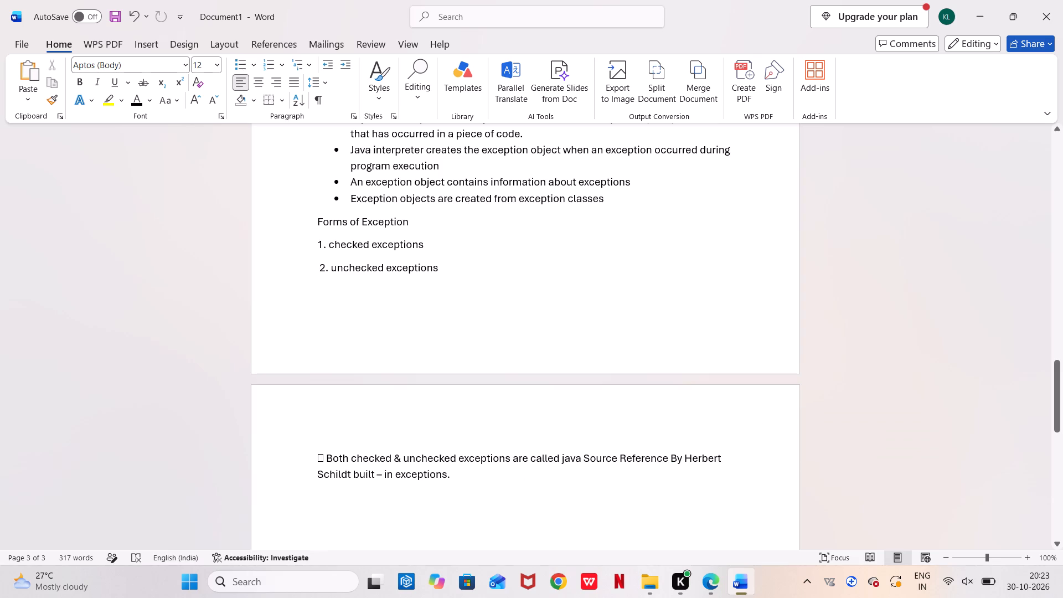
pyautogui.press('Delete')
pyautogui.press('Delete')
pyautogui.press('Delete')
pyautogui.press('Delete')
pyautogui.press('Delete')
pyautogui.press('Delete')
pyautogui.press('Delete')
pyautogui.press('Delete')
pyautogui.press('Delete')
pyautogui.press('Delete')
pyautogui.press('Delete')
pyautogui.press('Delete')
pyautogui.press('Delete')
pyautogui.press('Delete')
pyautogui.press('Delete')
pyautogui.press('Delete')
pyautogui.press('Delete')
pyautogui.press('Delete')
pyautogui.press('Delete')
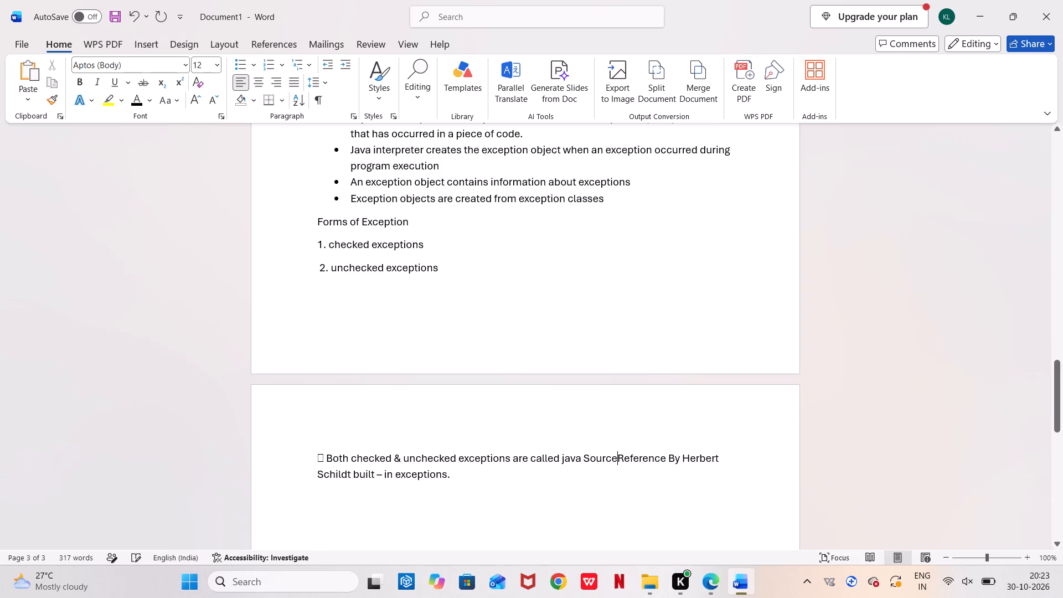
pyautogui.press('Delete')
pyautogui.press('Delete')
pyautogui.press('Delete')
pyautogui.press('Delete')
pyautogui.press('Delete')
pyautogui.press('Delete')
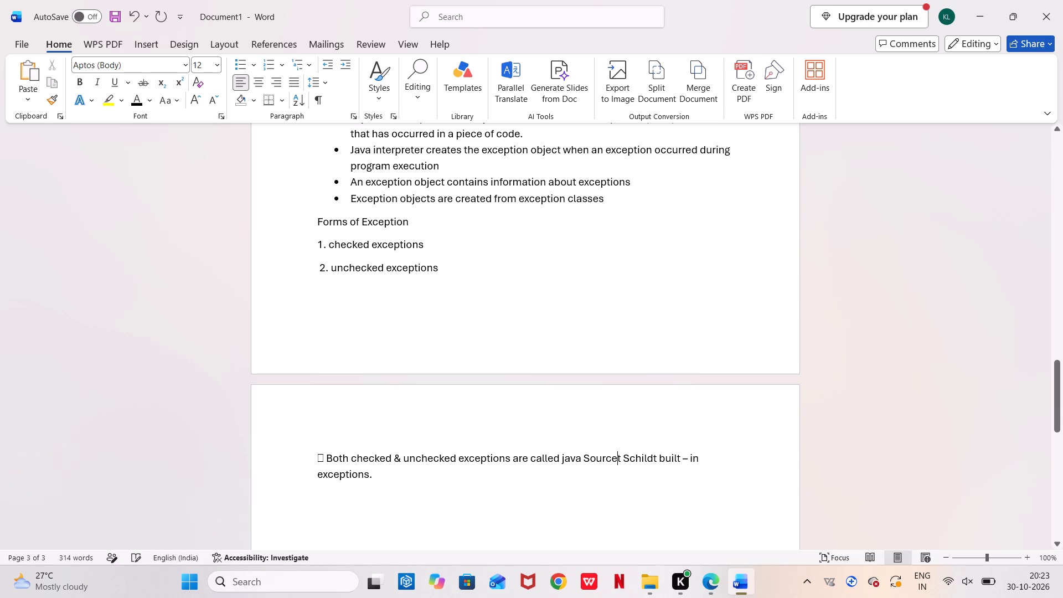
pyautogui.press('Delete')
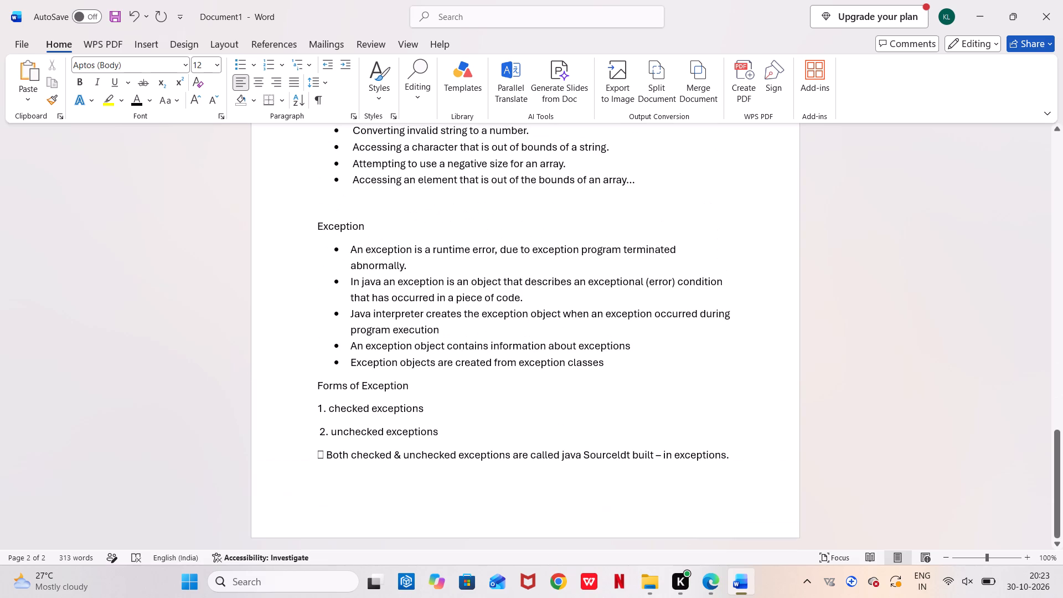
pyautogui.press('Delete')
pyautogui.press('Delete')
pyautogui.press('Delete')
# Recheck the sentence against the slide in Edge and delete the leftover word "Source" before "built – in exceptions." in Word.
pyautogui.click(710, 582)
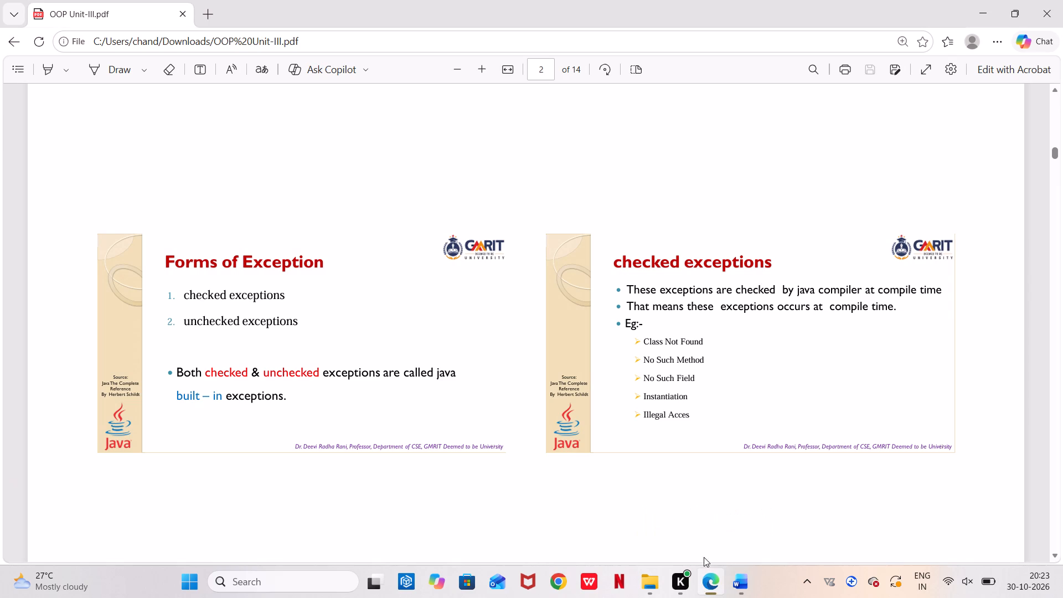
pyautogui.click(750, 587)
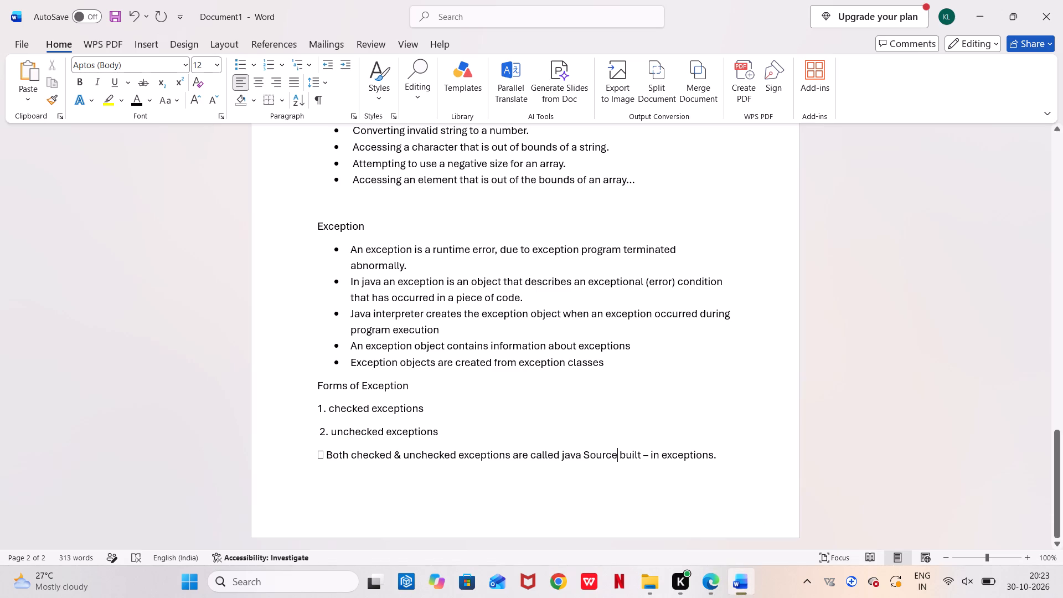
pyautogui.click(708, 586)
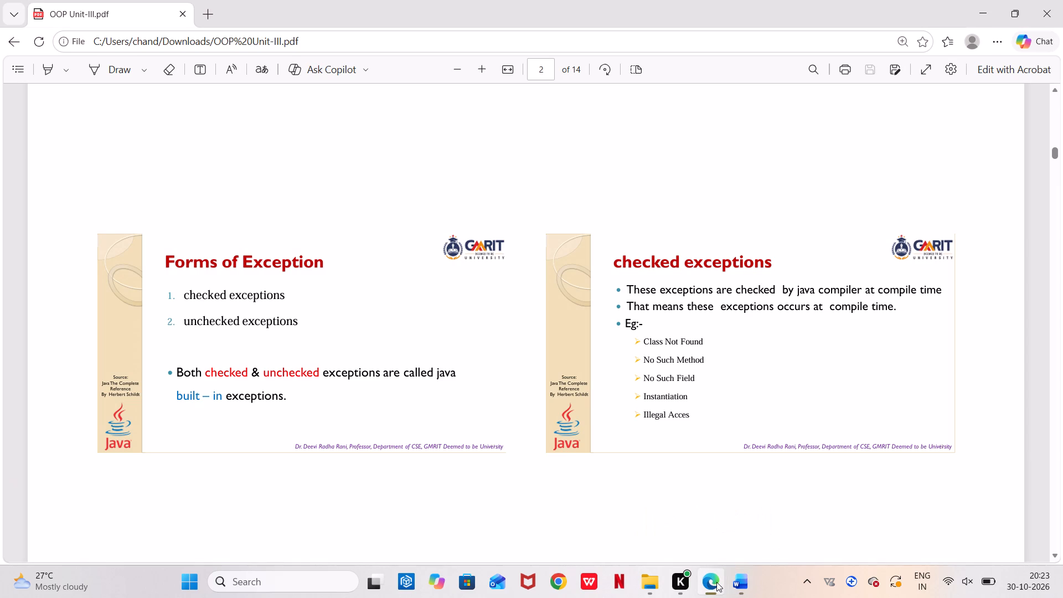
pyautogui.click(736, 575)
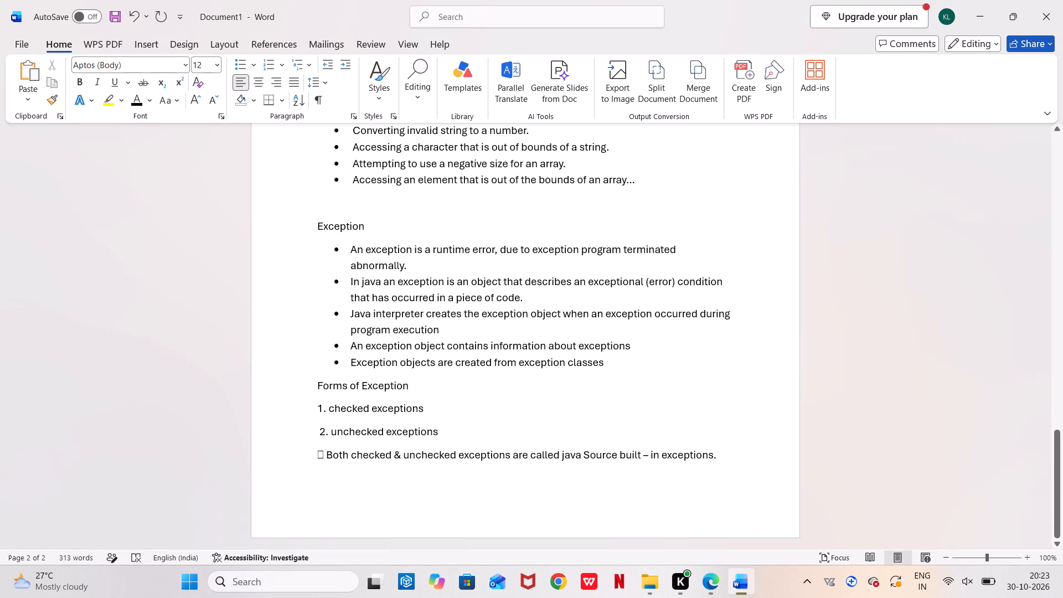
pyautogui.press('BackSpace')
pyautogui.press('BackSpace')
pyautogui.press('BackSpace')
pyautogui.press('BackSpace')
pyautogui.press('BackSpace')
pyautogui.press('BackSpace')
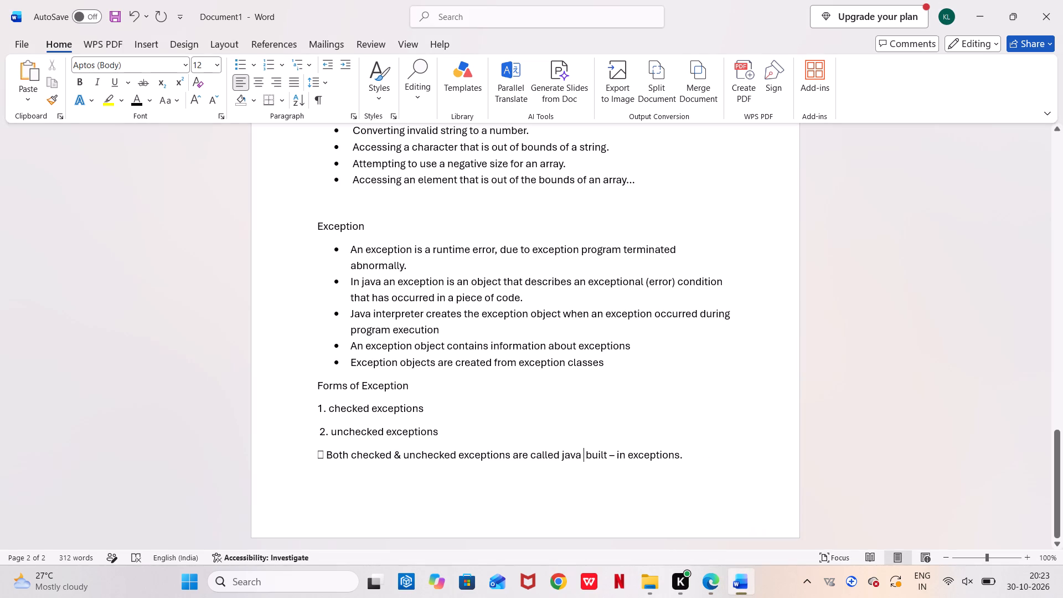
# Copy the "checked exceptions" slide heading from the Edge PDF and paste it on its own line below the "Both checked & unchecked" sentence in Word.
pyautogui.scroll(-2, 458, 413)
pyautogui.click(710, 463)
pyautogui.press('Return')
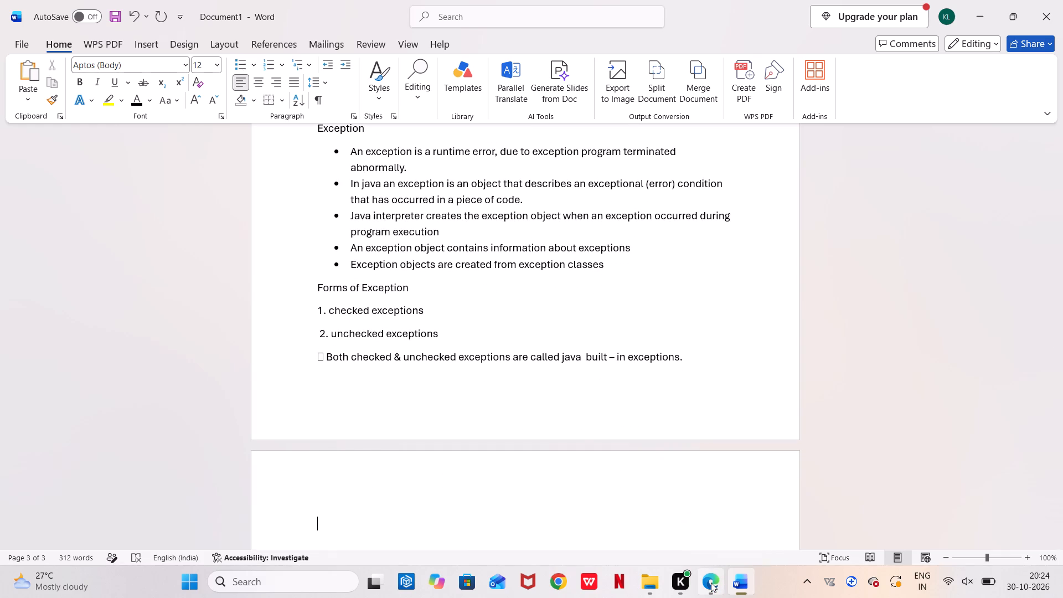
pyautogui.click(711, 582)
pyautogui.moveTo(618, 256); pyautogui.dragTo(622, 264)
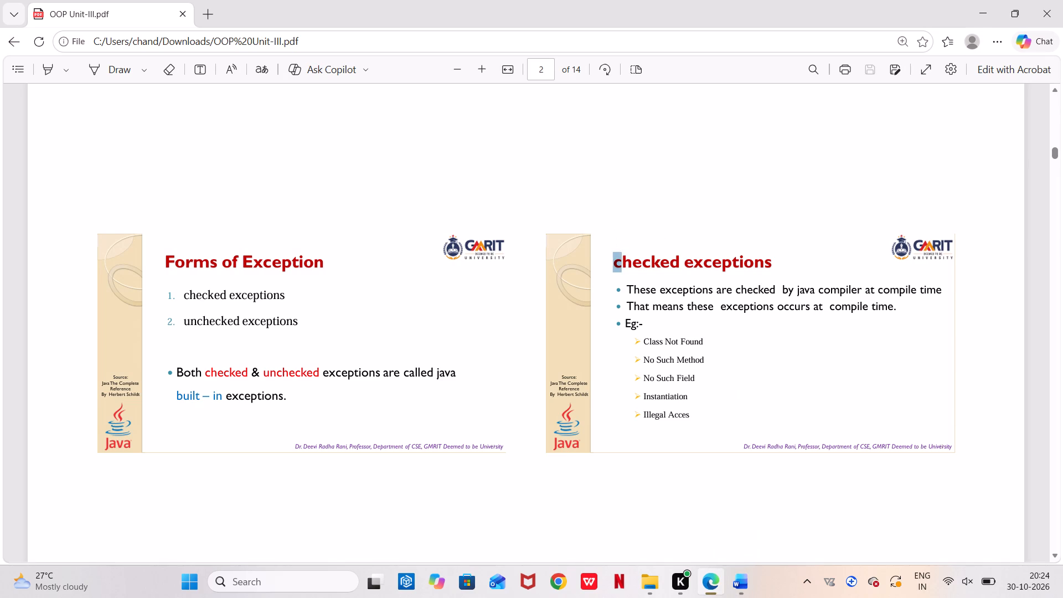
pyautogui.moveTo(622, 264); pyautogui.dragTo(733, 409)
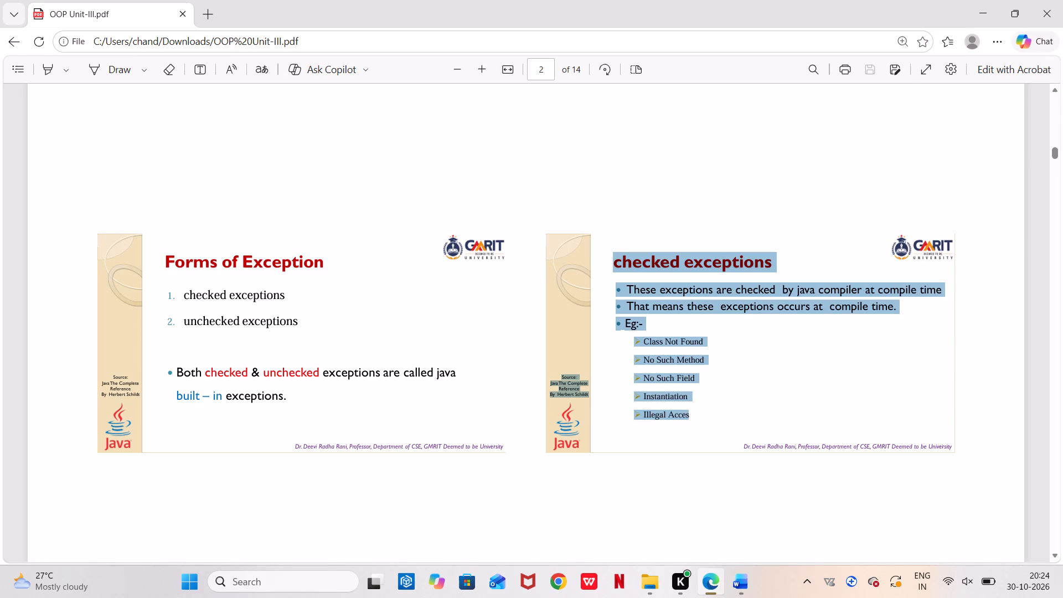
pyautogui.moveTo(733, 409); pyautogui.dragTo(732, 414)
pyautogui.click(710, 390)
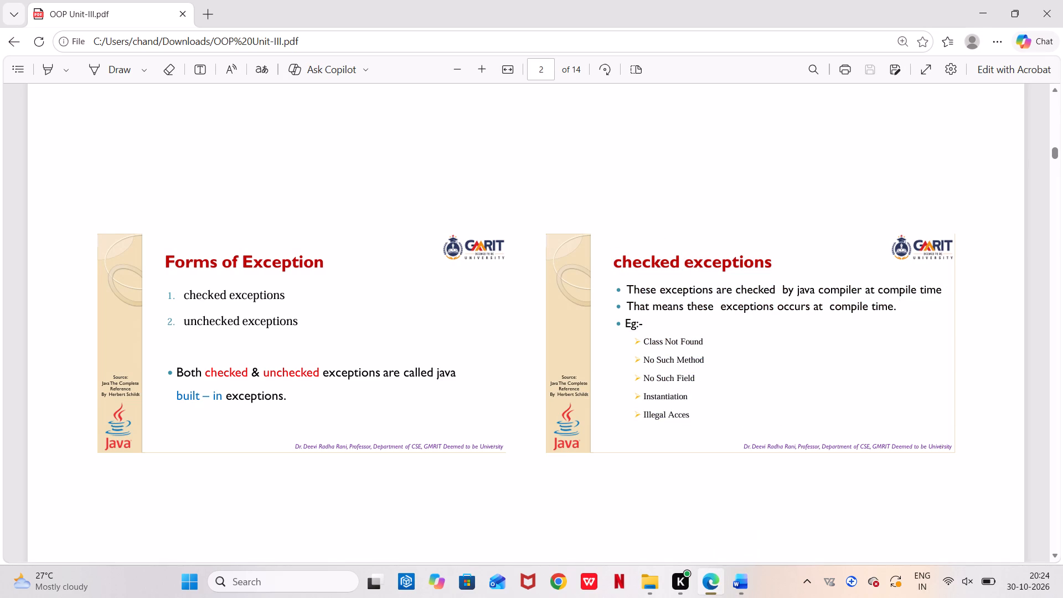
pyautogui.moveTo(783, 269); pyautogui.dragTo(577, 251)
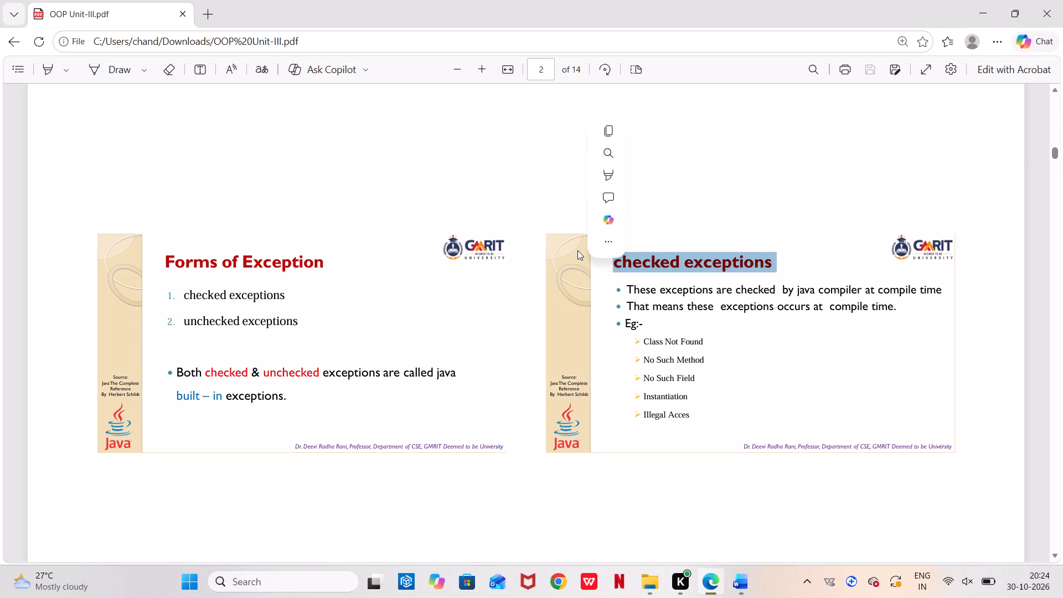
pyautogui.hotkey('ctrl', 'c')
pyautogui.click(733, 581)
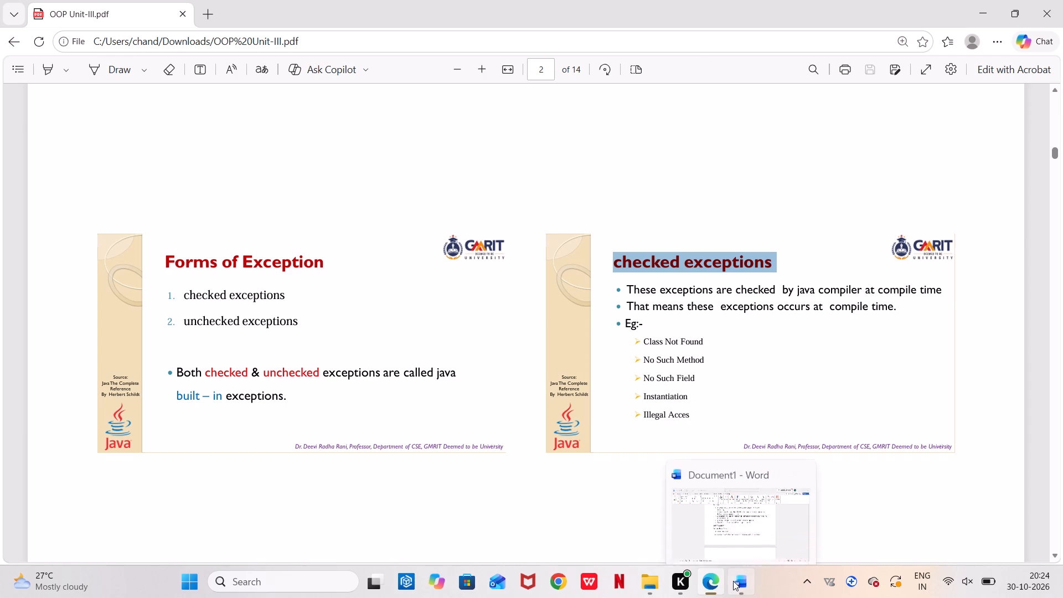
pyautogui.hotkey('ctrl', 'v')
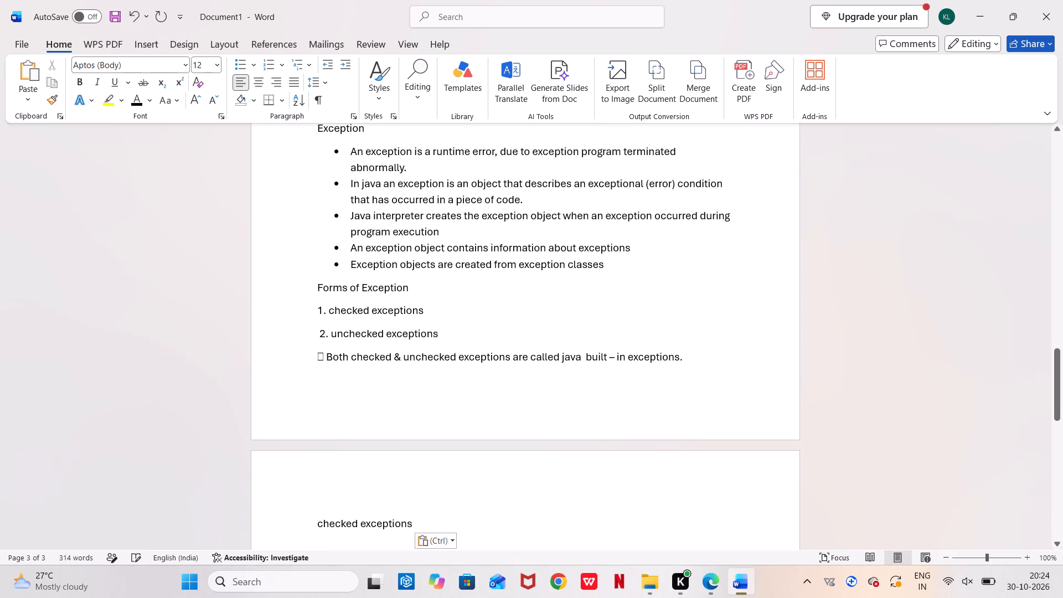
pyautogui.press('Return')
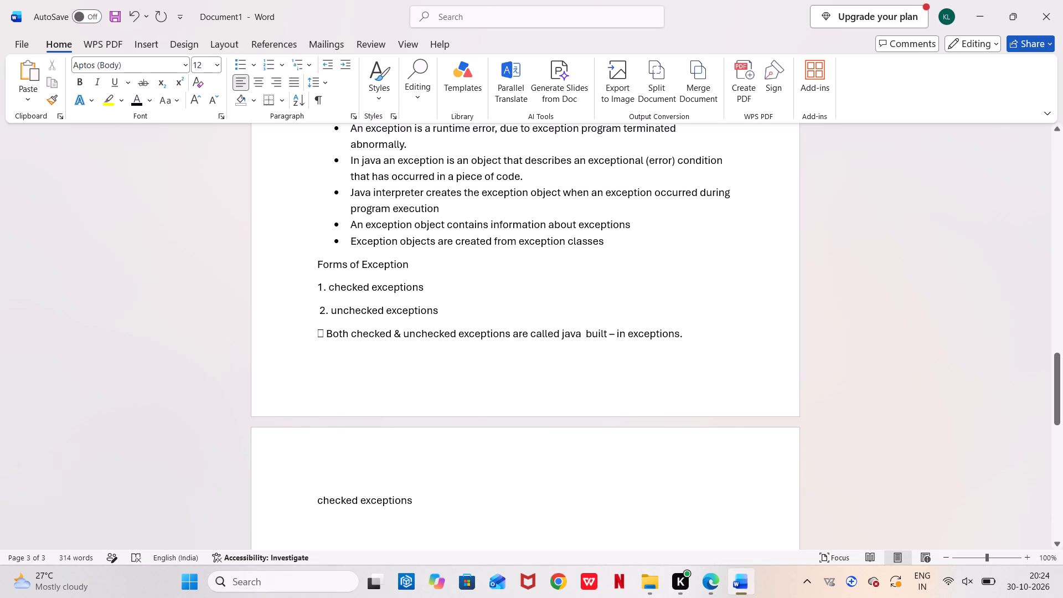
# Copy the "checked exceptions" slide's body text, through "Illegal Acces", from the Edge PDF and paste it under that heading in Word.
pyautogui.click(732, 578)
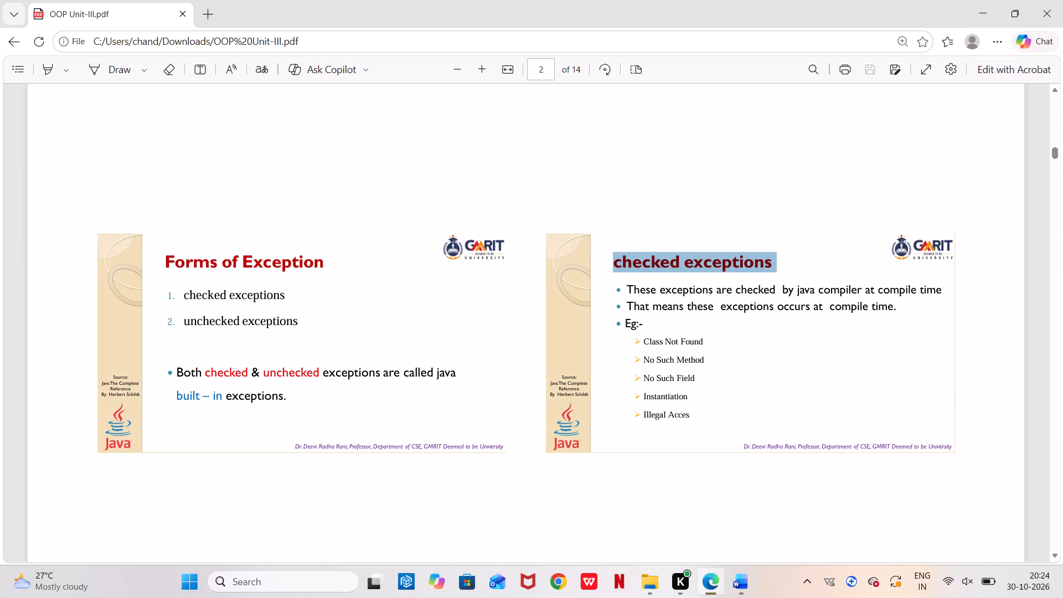
pyautogui.moveTo(606, 287); pyautogui.dragTo(703, 414)
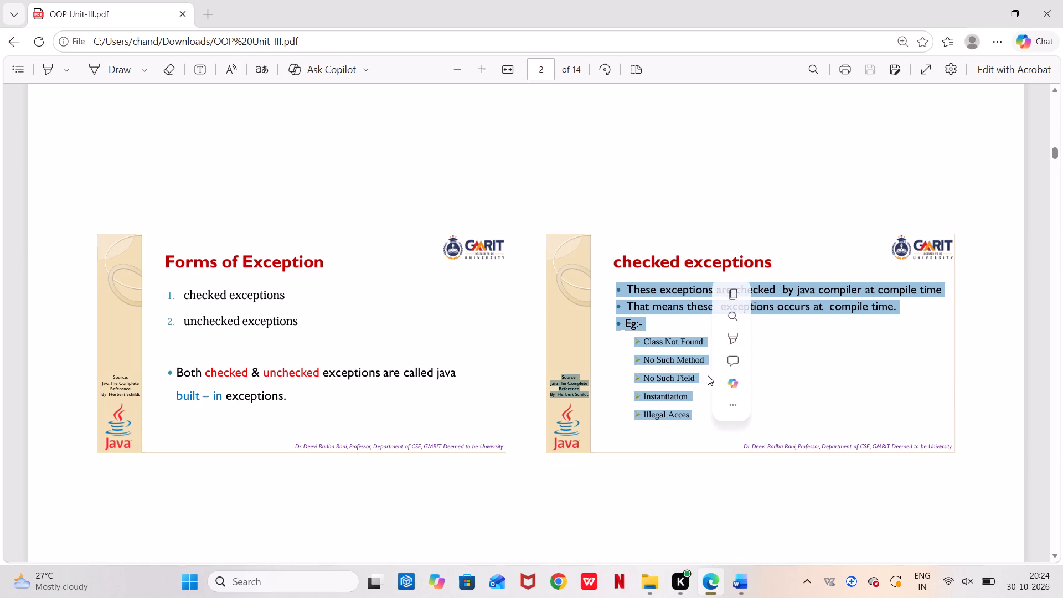
pyautogui.click(780, 395)
pyautogui.moveTo(694, 417); pyautogui.dragTo(631, 302)
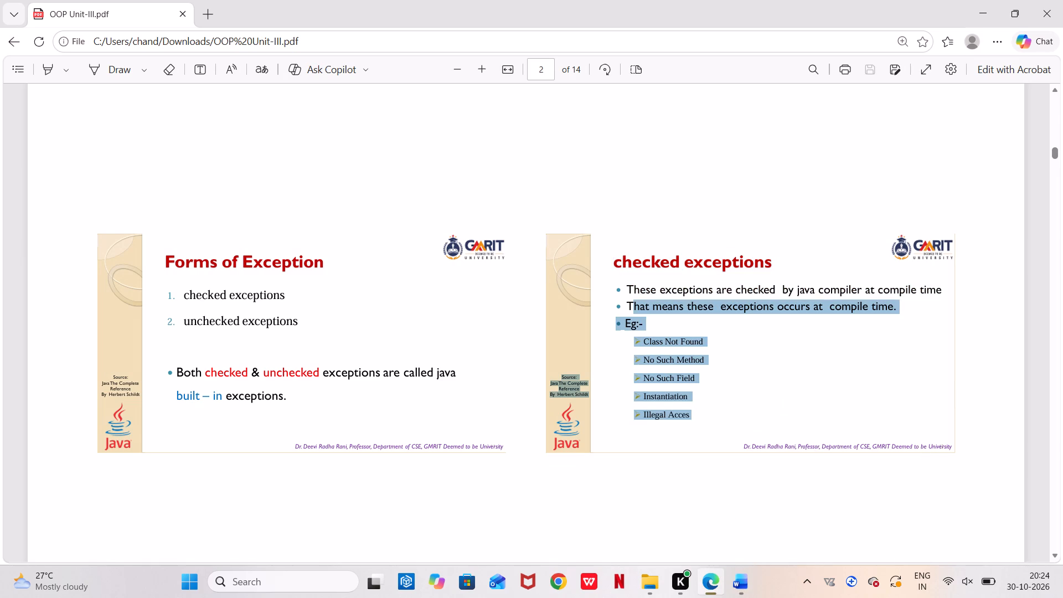
pyautogui.moveTo(631, 302); pyautogui.dragTo(622, 291)
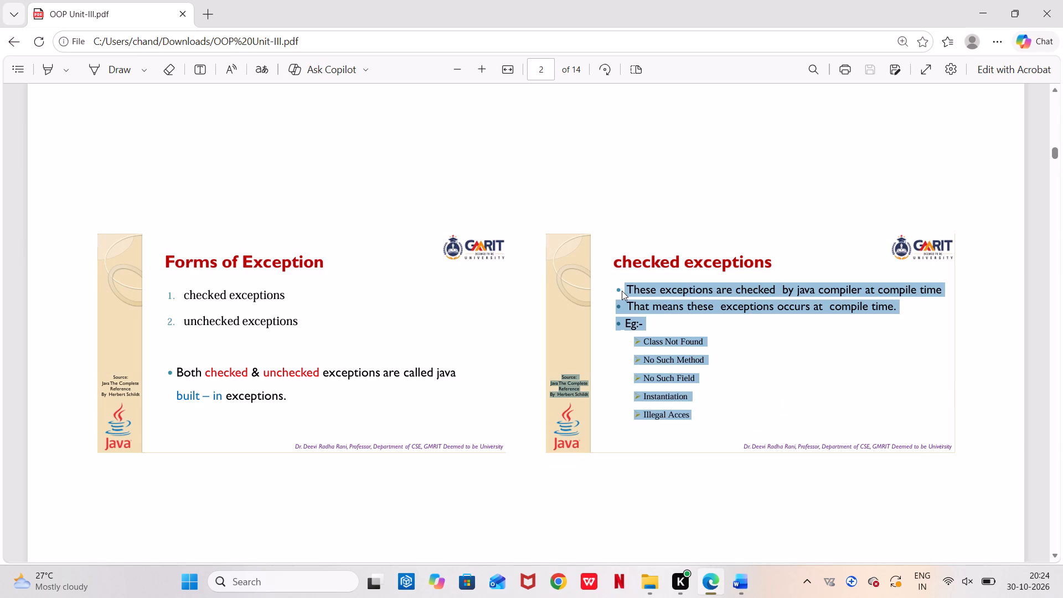
pyautogui.click(599, 310)
pyautogui.moveTo(608, 283); pyautogui.dragTo(714, 412)
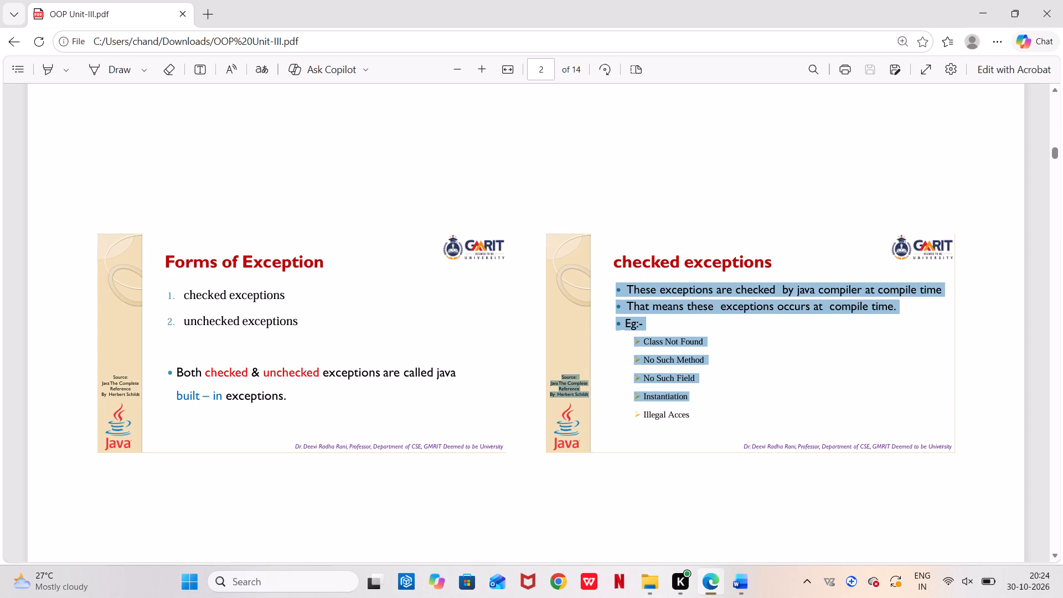
pyautogui.moveTo(714, 412); pyautogui.dragTo(714, 414)
pyautogui.click(742, 288)
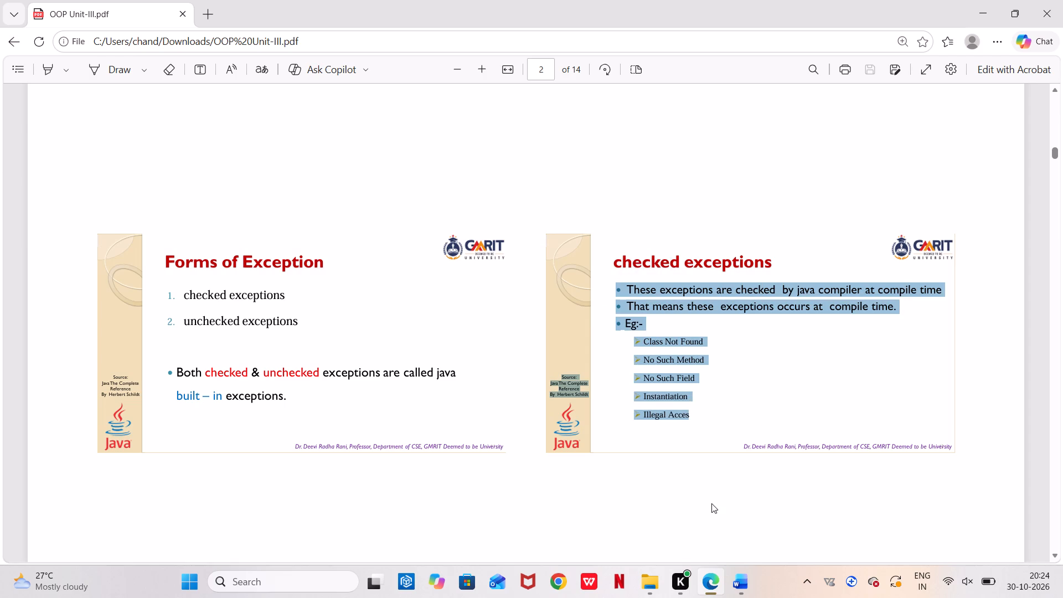
pyautogui.click(735, 579)
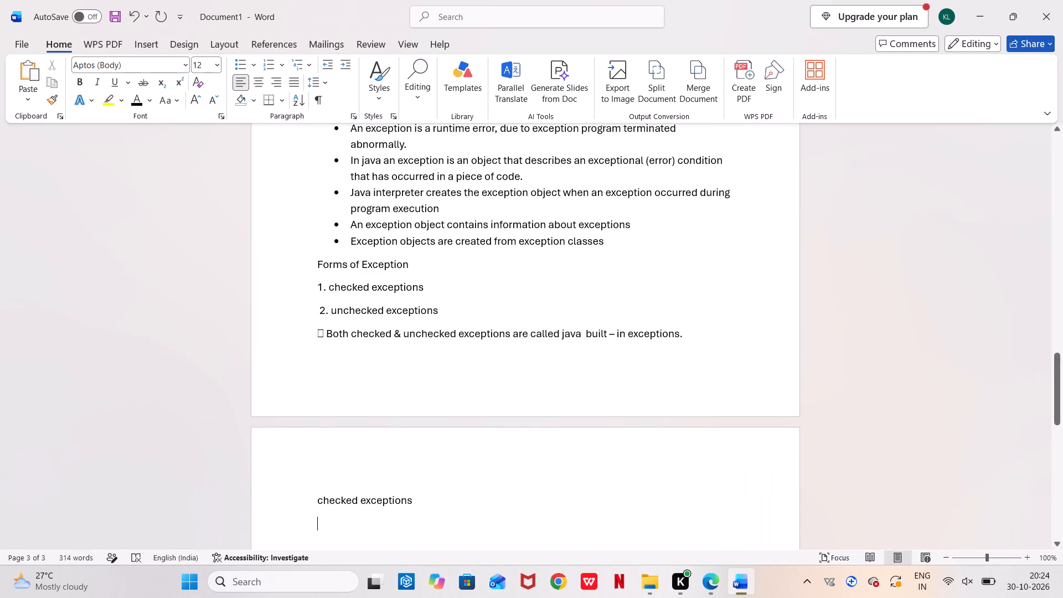
pyautogui.hotkey('ctrl', 'v')
# Delete the stray book citation between "No Such Field" and "Instantiation", from "Source:" through the author's name.
pyautogui.scroll(-3, 496, 383)
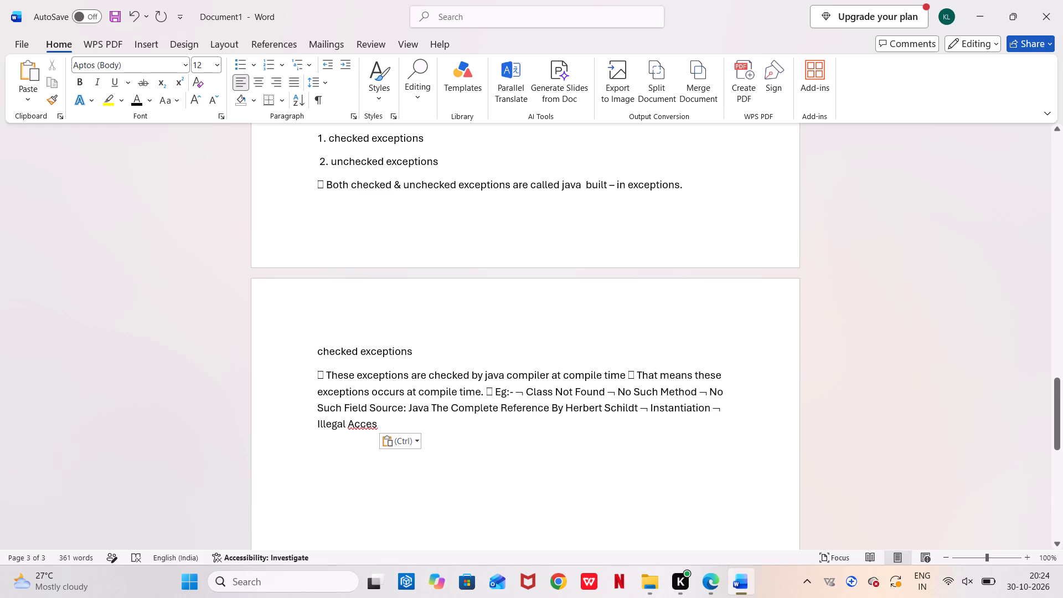
pyautogui.moveTo(638, 414); pyautogui.dragTo(586, 413)
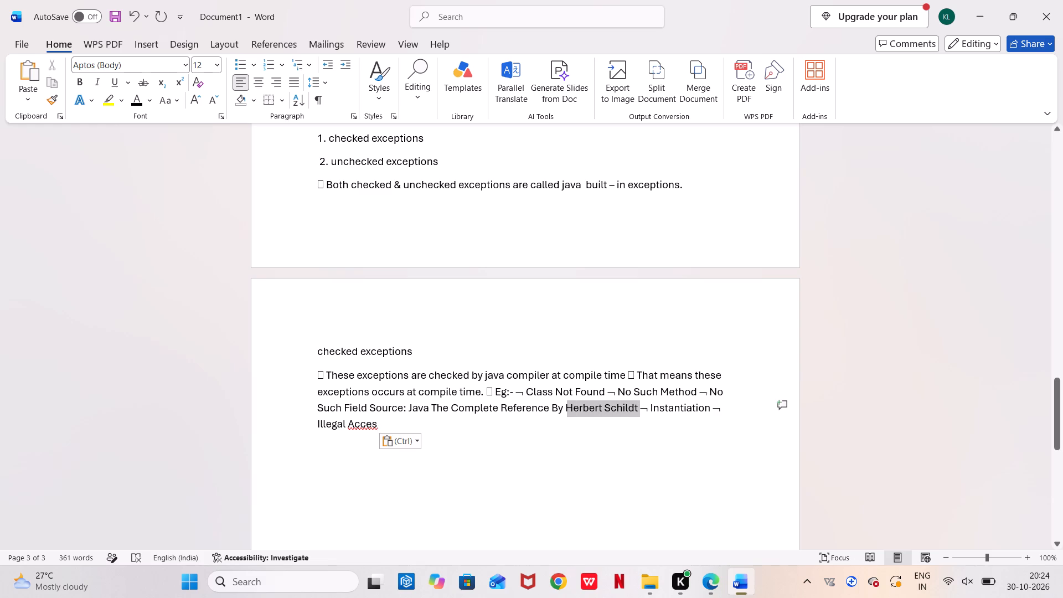
pyautogui.moveTo(586, 413); pyautogui.dragTo(422, 406)
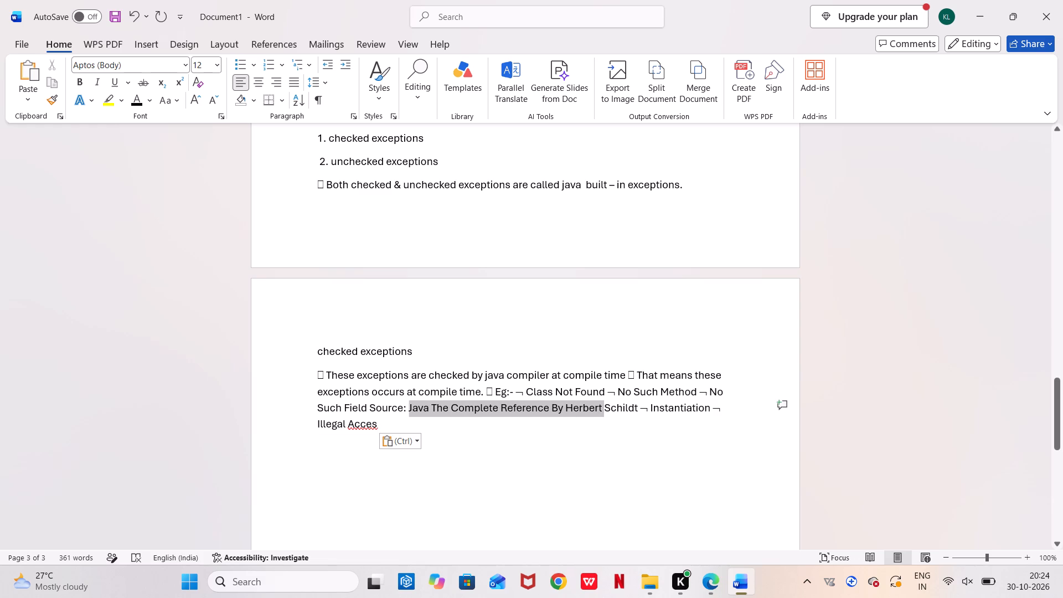
pyautogui.moveTo(422, 406); pyautogui.dragTo(388, 403)
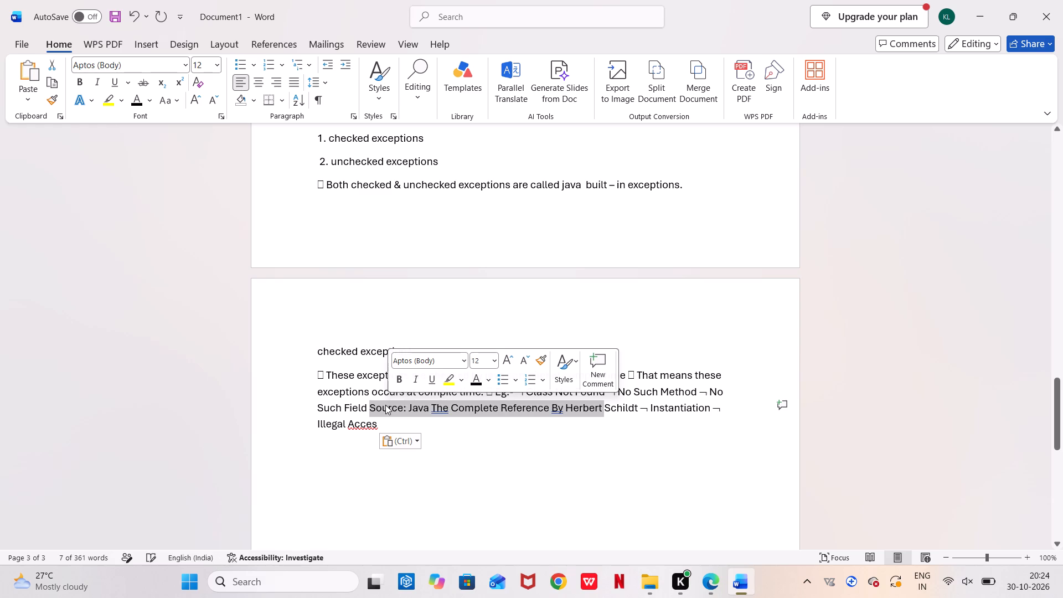
pyautogui.press('BackSpace')
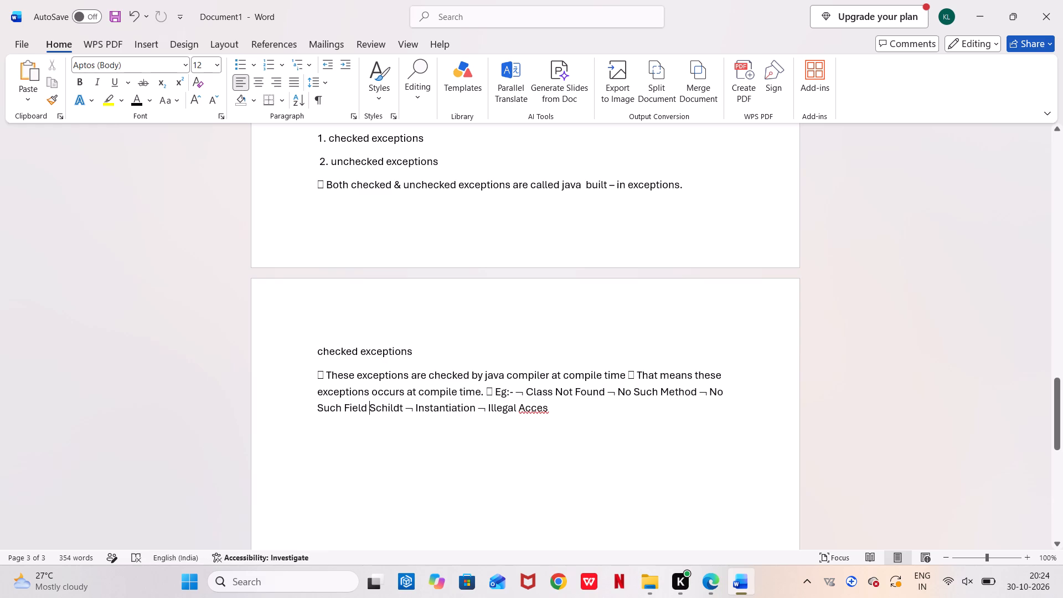
pyautogui.moveTo(403, 402); pyautogui.dragTo(365, 408)
pyautogui.moveTo(365, 408); pyautogui.dragTo(369, 406)
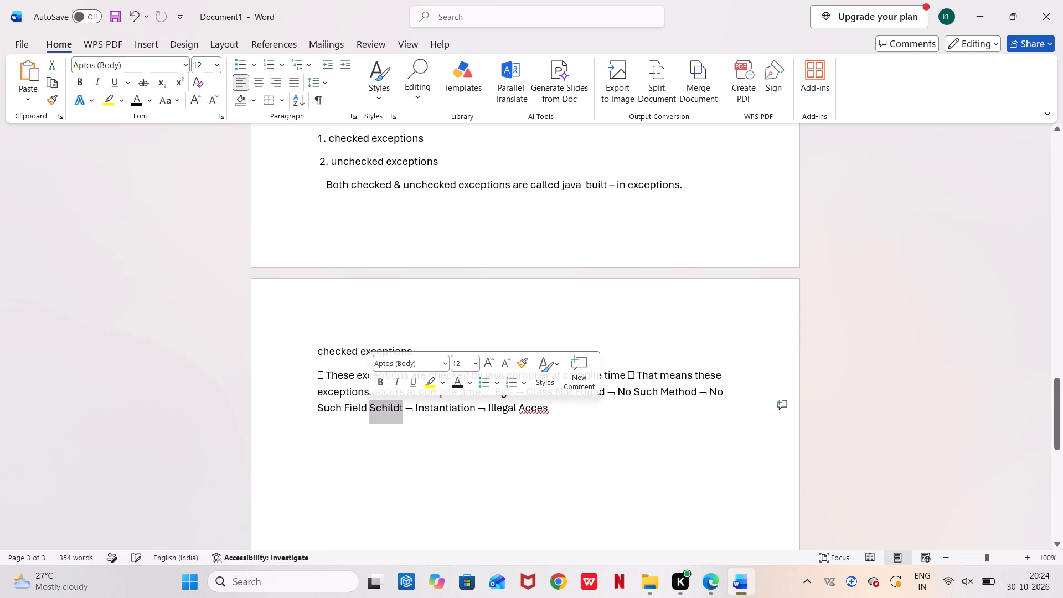
pyautogui.press('BackSpace')
# Split the pasted text into separate lines starting at "That means", "Eg:-", "Class Not Found", "No Such Method", "No Such Field" and "Instantiation".
pyautogui.press('Return')
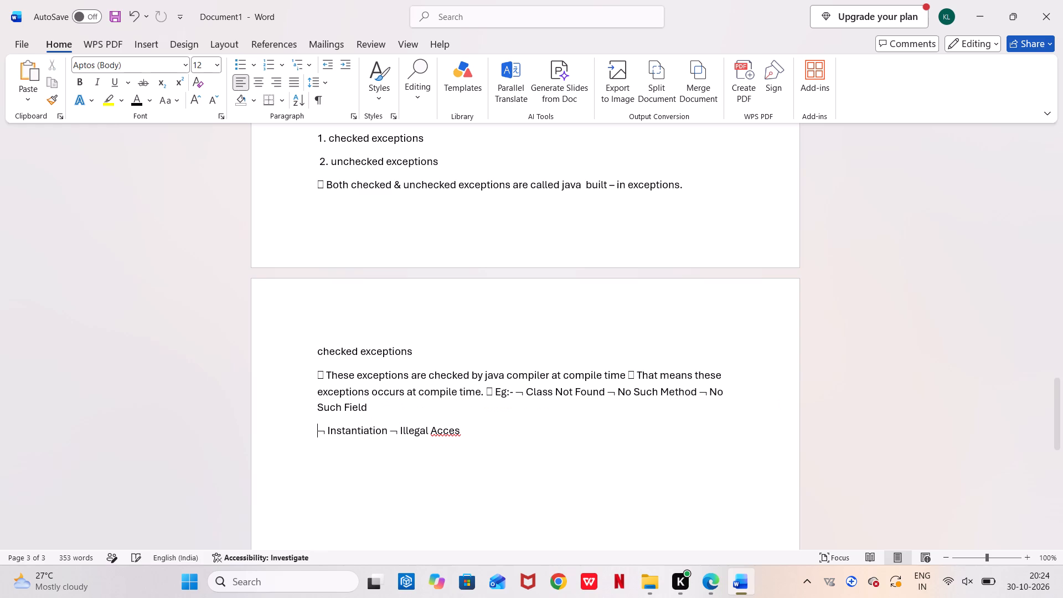
pyautogui.click(629, 376)
pyautogui.press('Return')
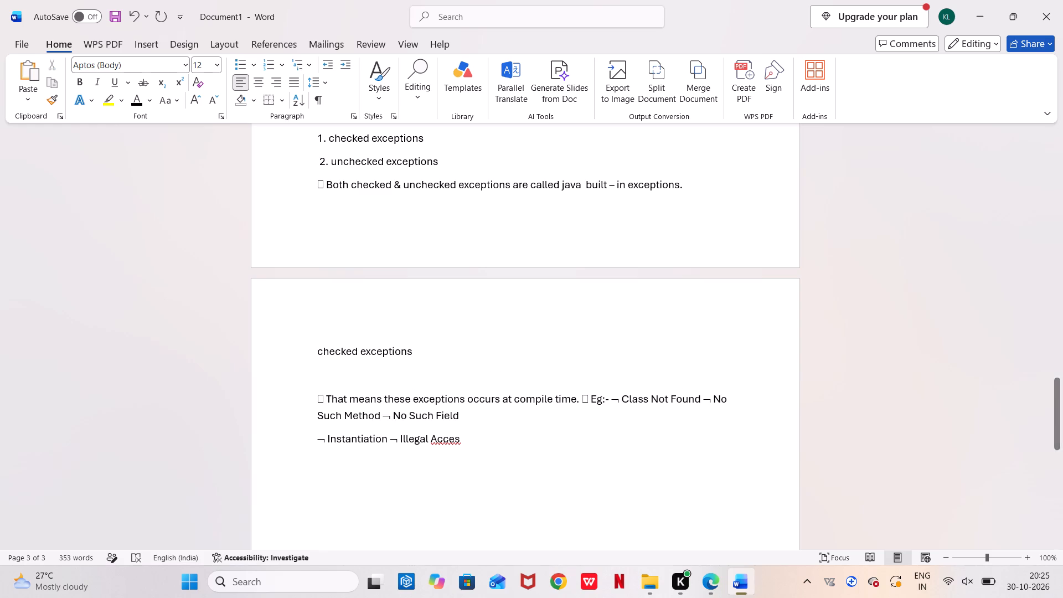
pyautogui.click(580, 398)
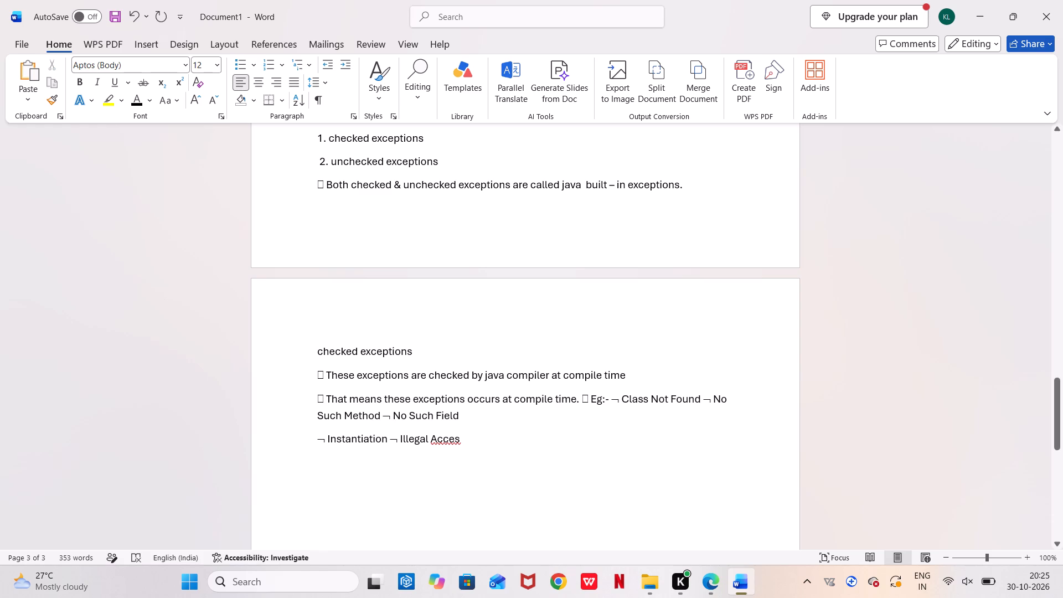
pyautogui.press('Return')
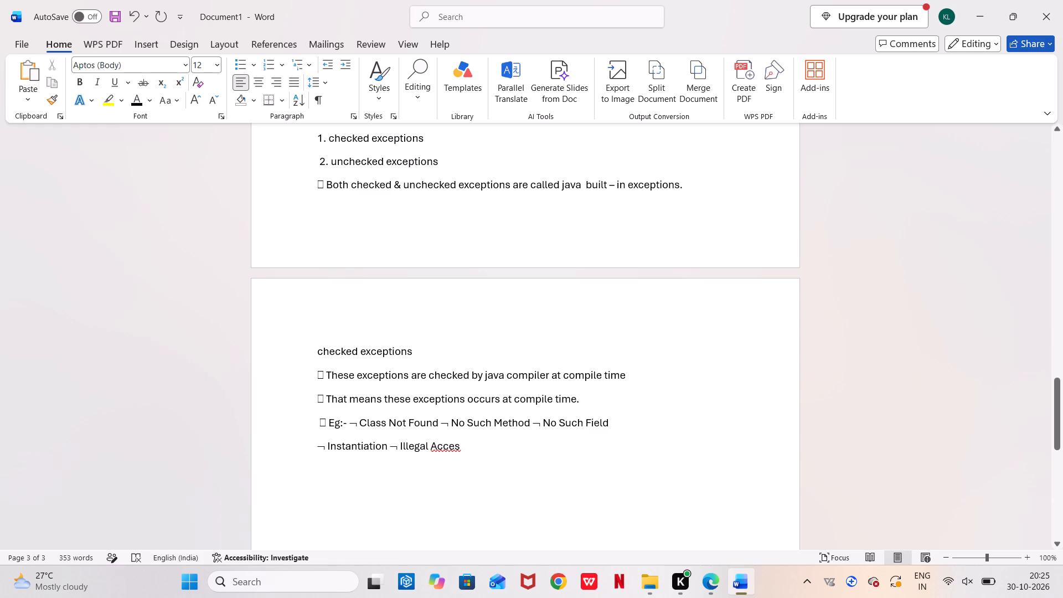
pyautogui.click(441, 424)
pyautogui.press('Return')
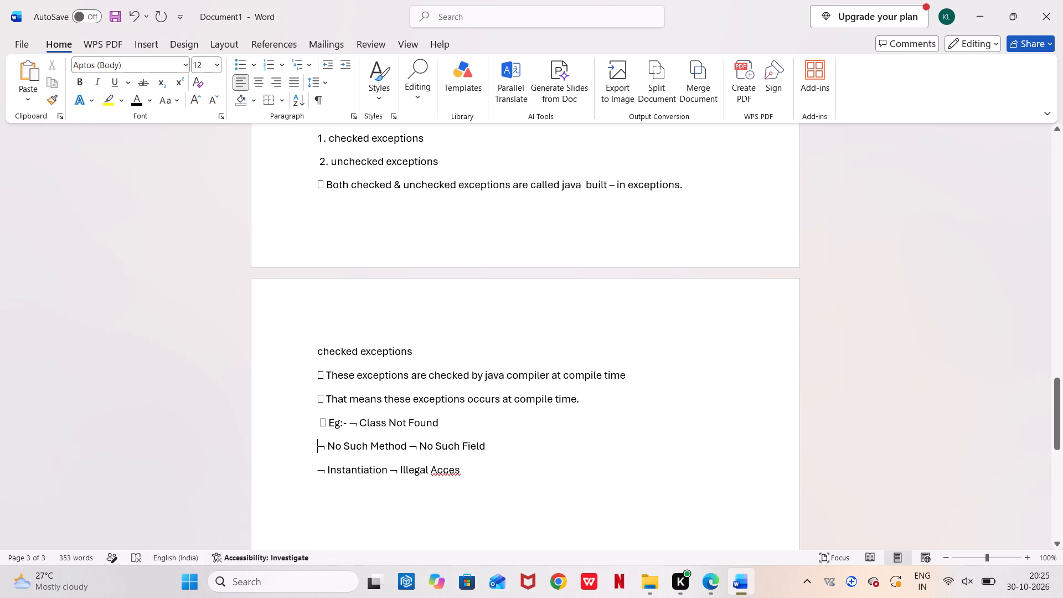
pyautogui.click(407, 448)
pyautogui.press('Return')
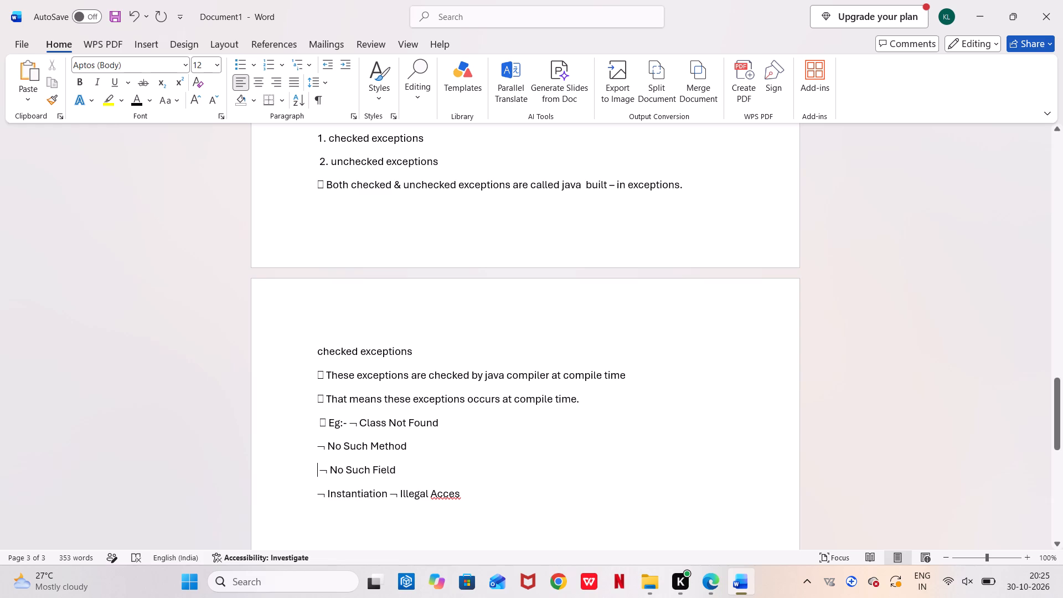
pyautogui.click(350, 424)
pyautogui.press('Return')
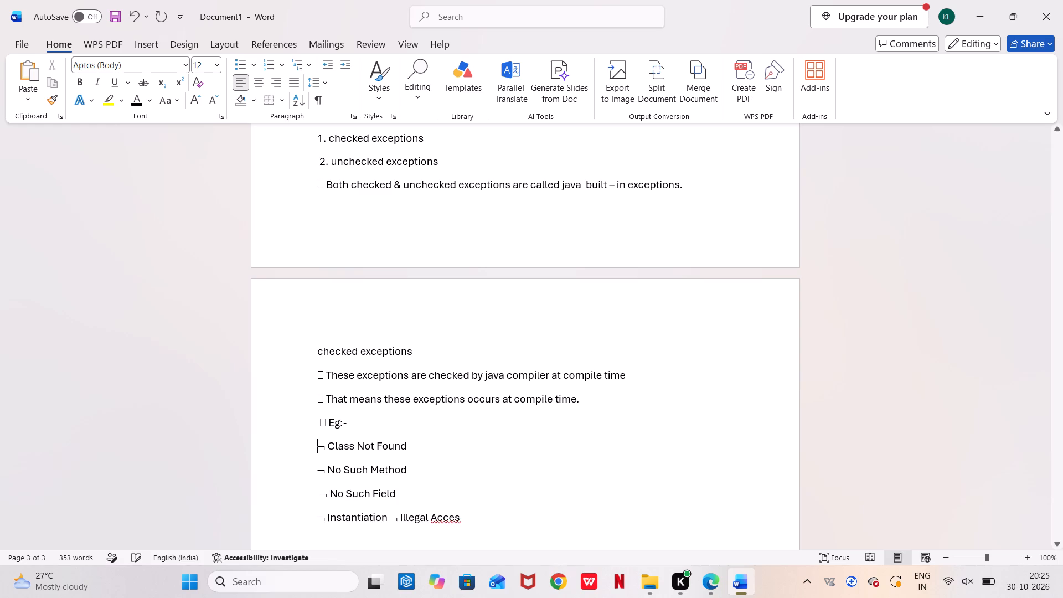
# Compare the split lines in Word with the "checked exceptions" slide in the Edge PDF.
pyautogui.scroll(-3, 424, 438)
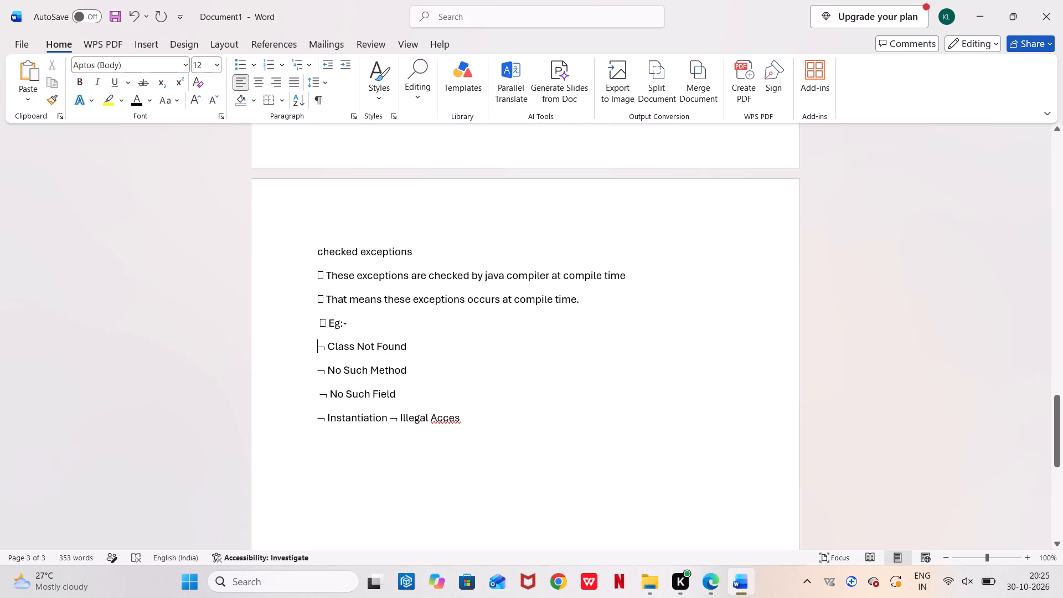
pyautogui.click(708, 582)
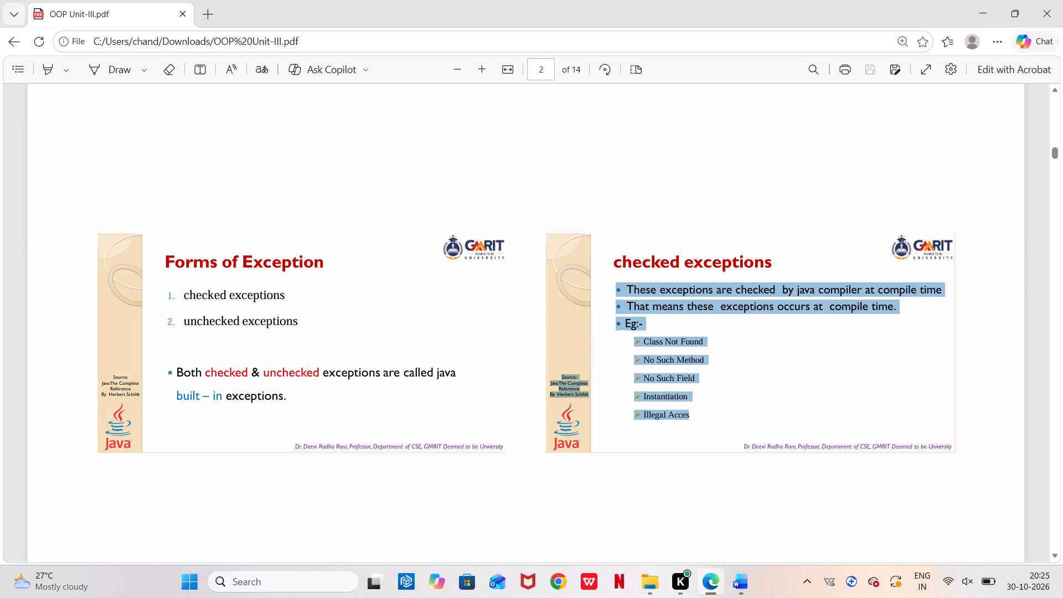
pyautogui.click(744, 397)
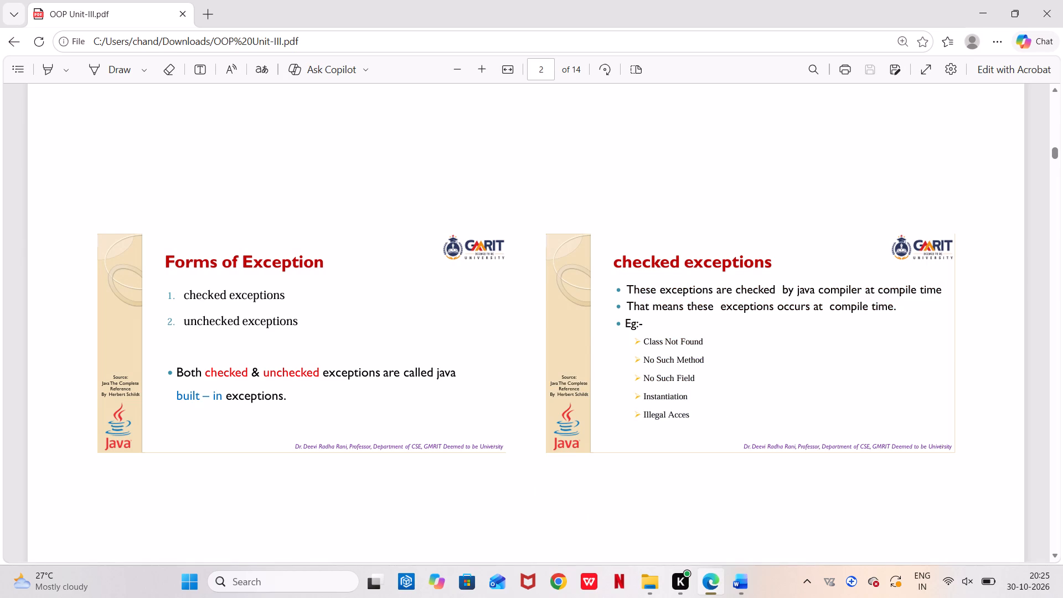
pyautogui.click(733, 582)
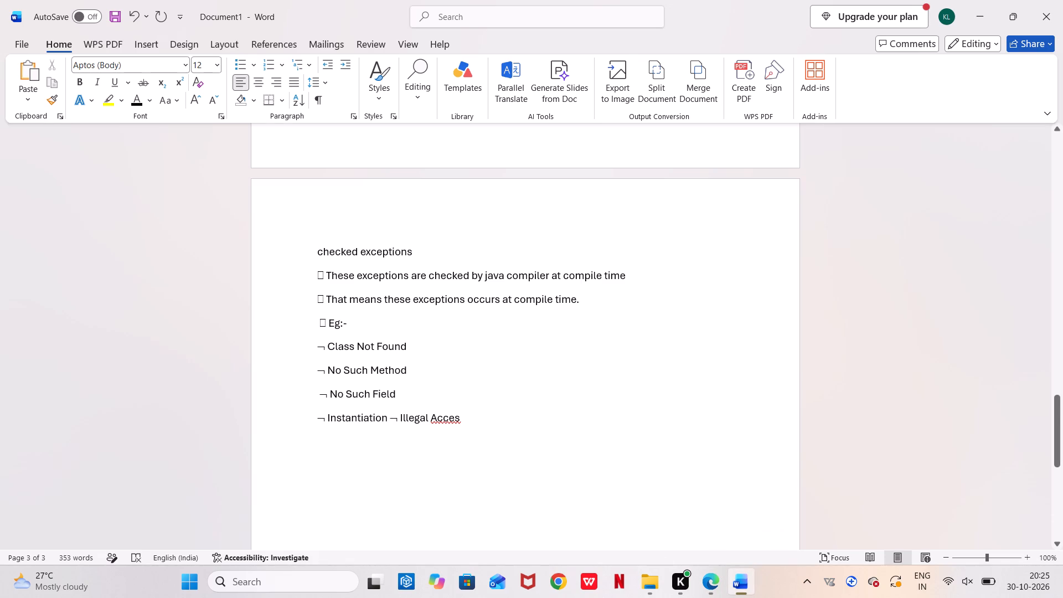
# Move "Illegal Acces" onto its own line after "Instantiation" and correct its spelling to "Illegal Access".
pyautogui.click(395, 417)
pyautogui.press('Left')
pyautogui.press('Return')
pyautogui.click(408, 442)
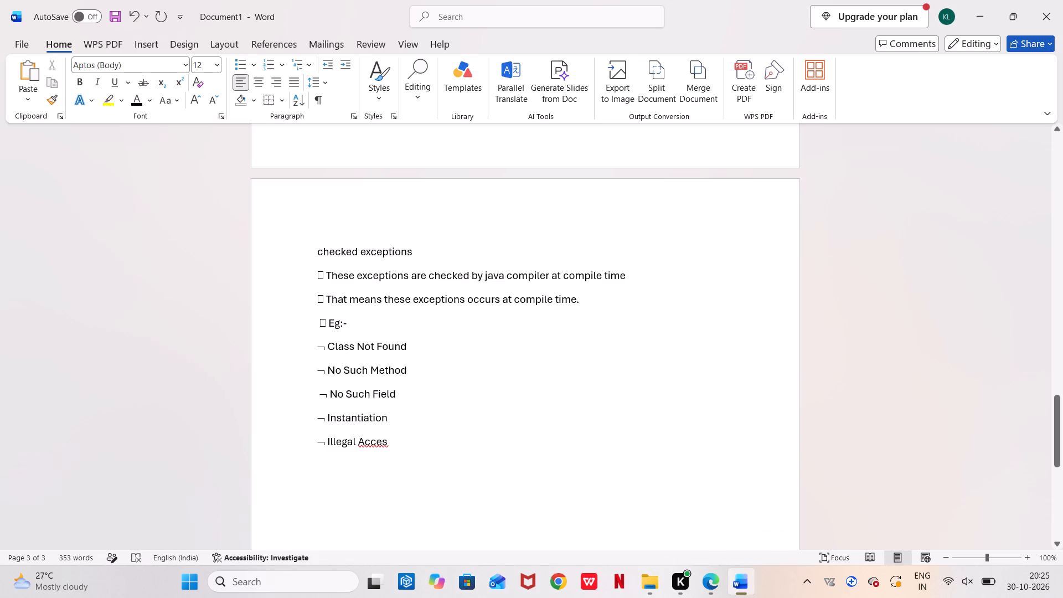
pyautogui.press('s')
# Capitalise the first letter of the "checked exceptions" heading so it reads "Checked exceptions".
pyautogui.scroll(-2, 437, 439)
pyautogui.scroll(-1, 451, 393)
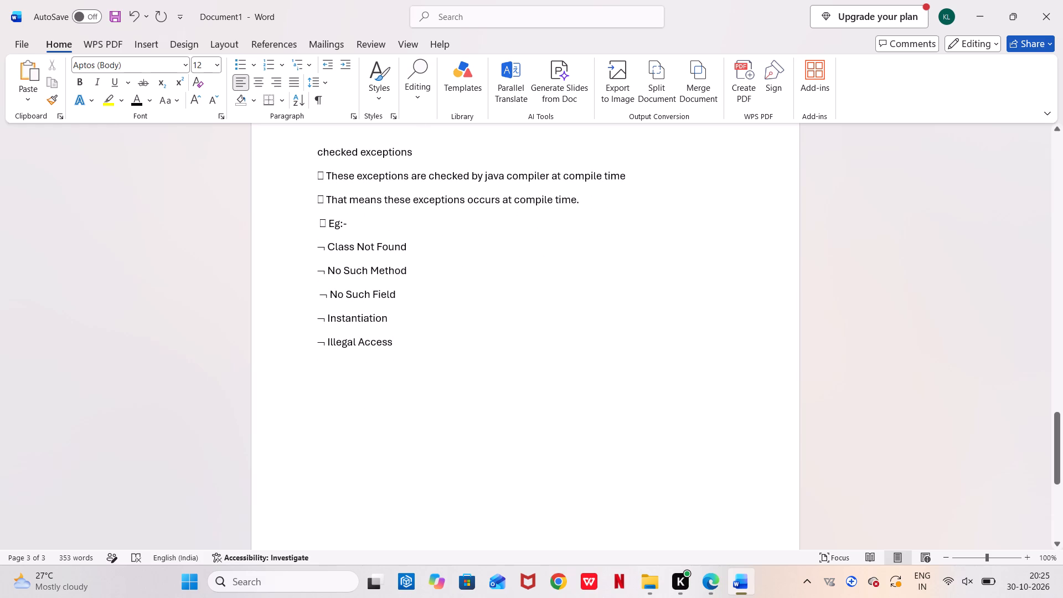
pyautogui.click(321, 156)
pyautogui.press('BackSpace')
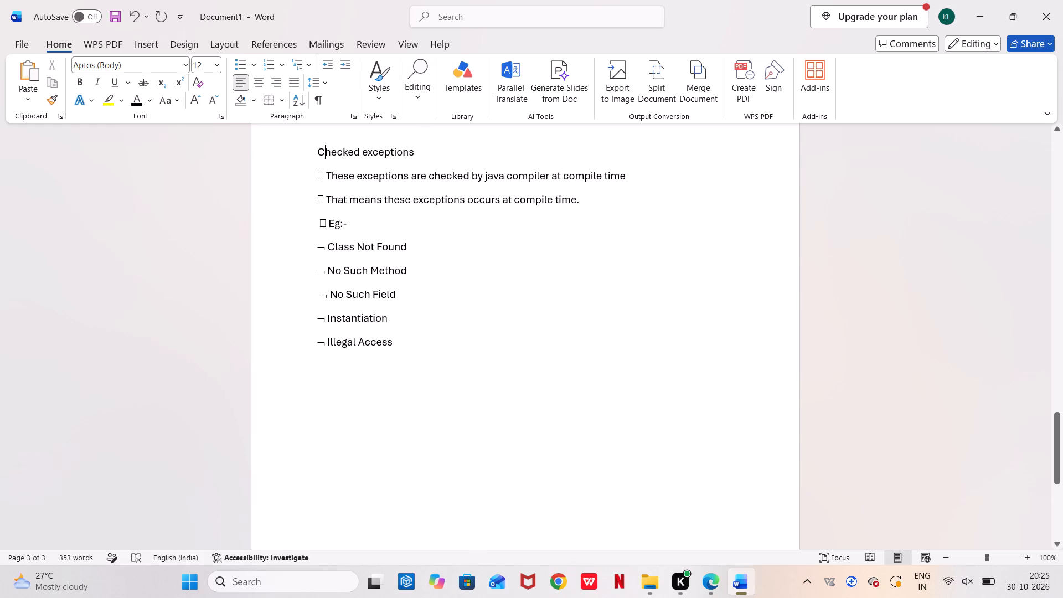
# Copy the slide title "unchecked exceptions" from page 3 of the Edge PDF and paste it on a new line below "Illegal Access" in Word.
pyautogui.click(419, 378)
pyautogui.scroll(-2, 500, 366)
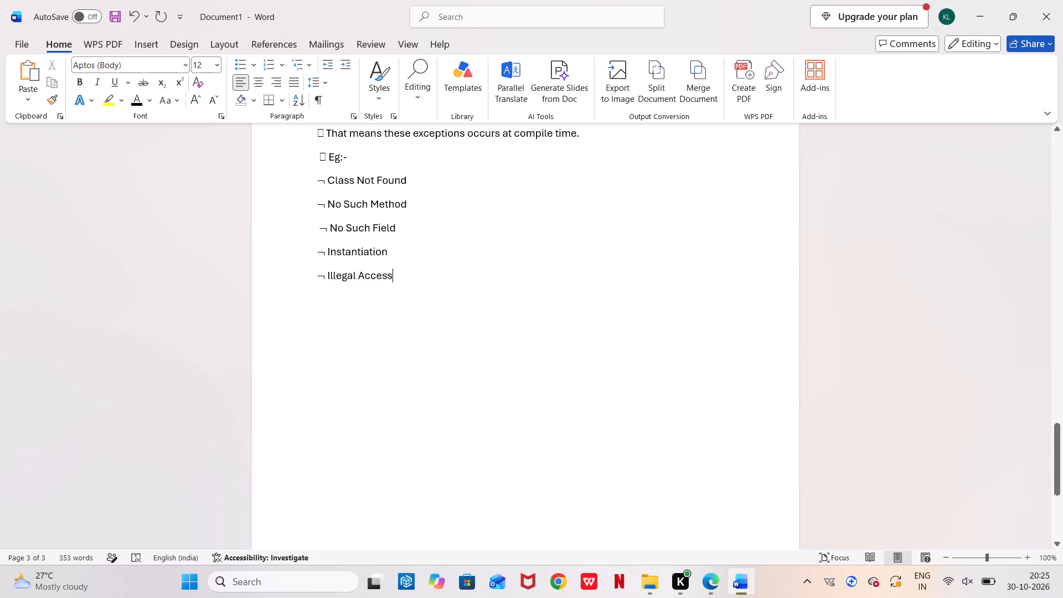
pyautogui.press('Return')
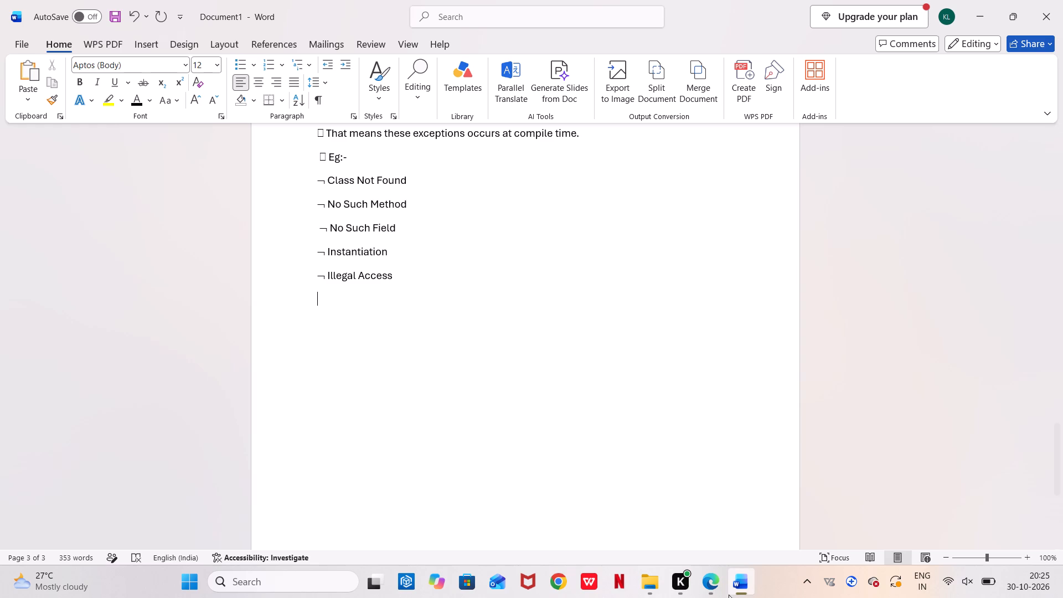
pyautogui.click(703, 579)
pyautogui.scroll(-3, 654, 347)
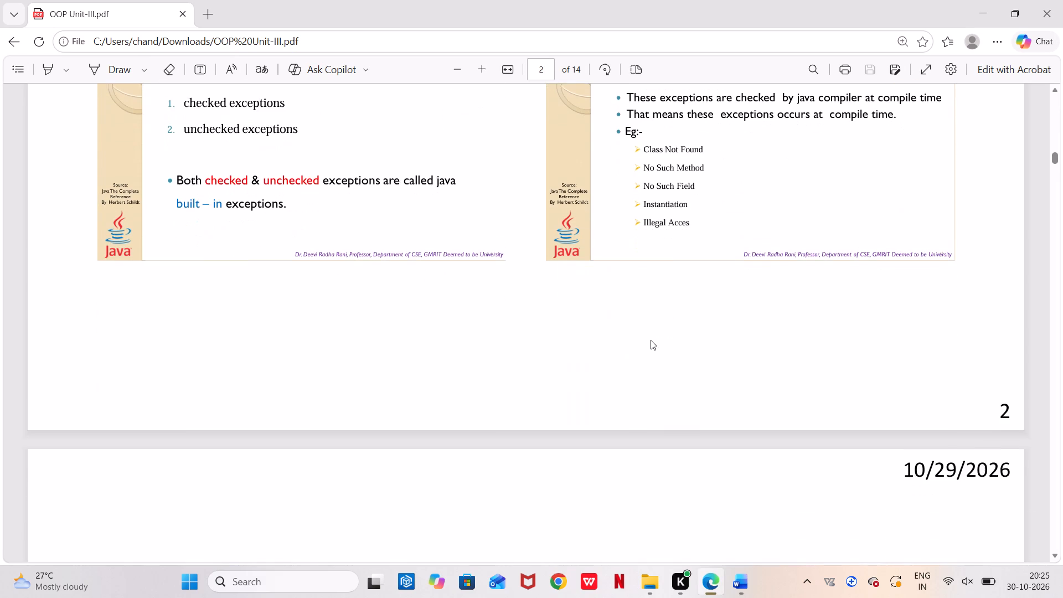
pyautogui.scroll(-5, 651, 340)
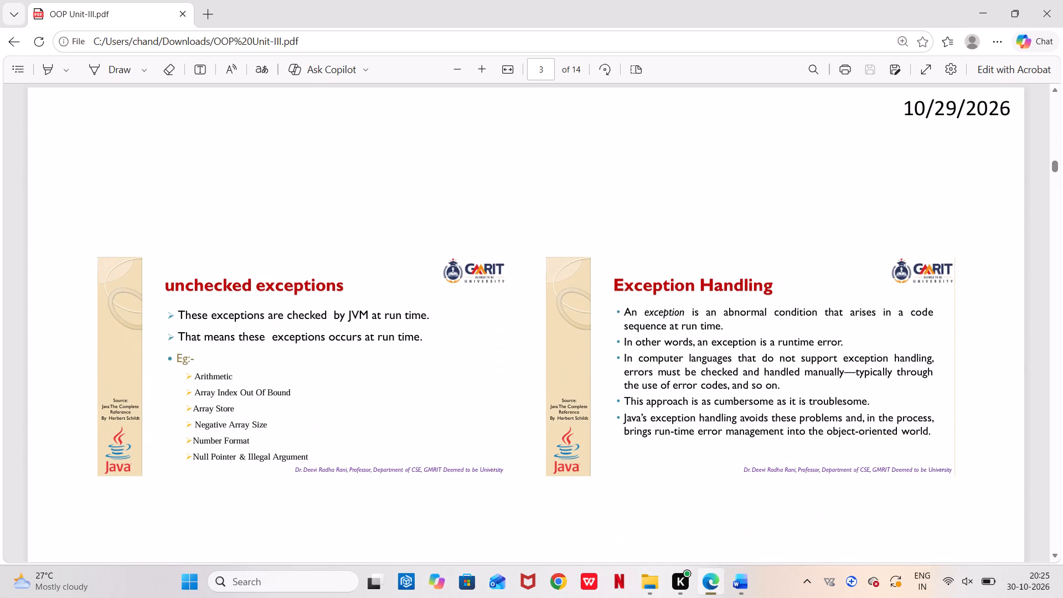
pyautogui.moveTo(358, 287); pyautogui.dragTo(169, 275)
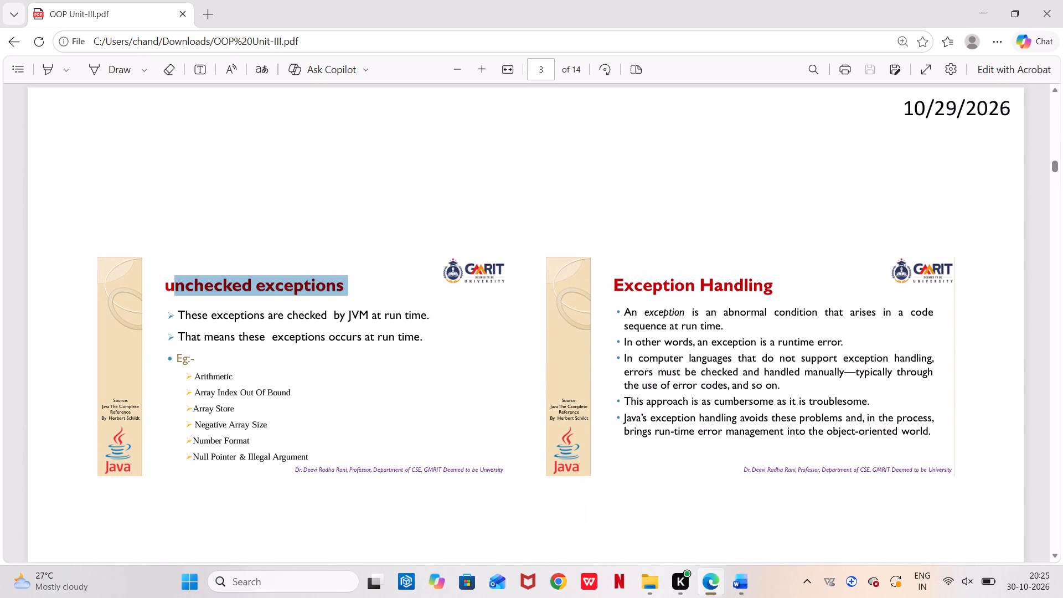
pyautogui.moveTo(169, 275); pyautogui.dragTo(157, 306)
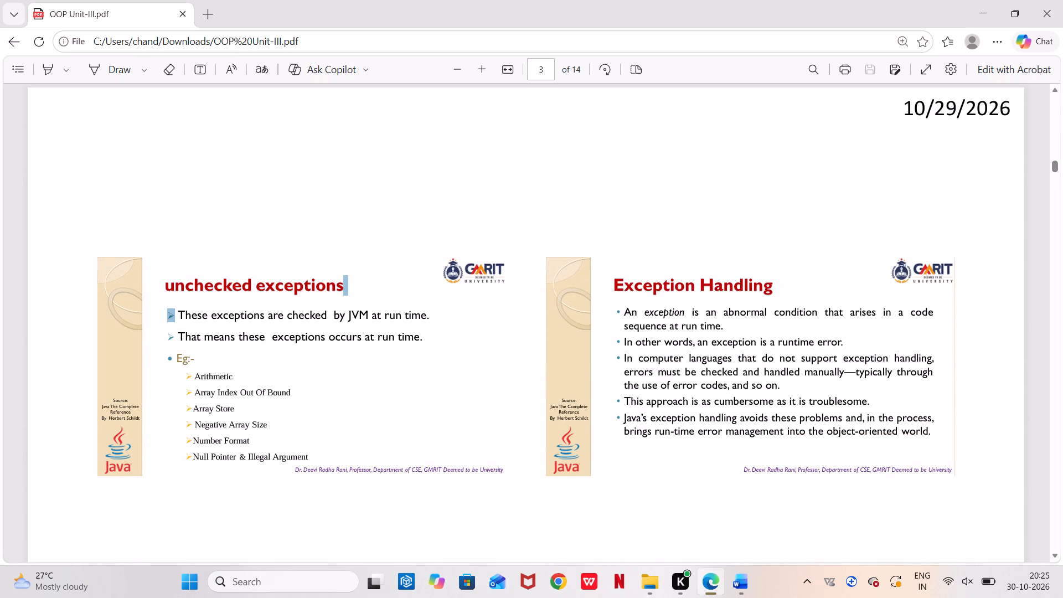
pyautogui.moveTo(157, 306); pyautogui.dragTo(159, 272)
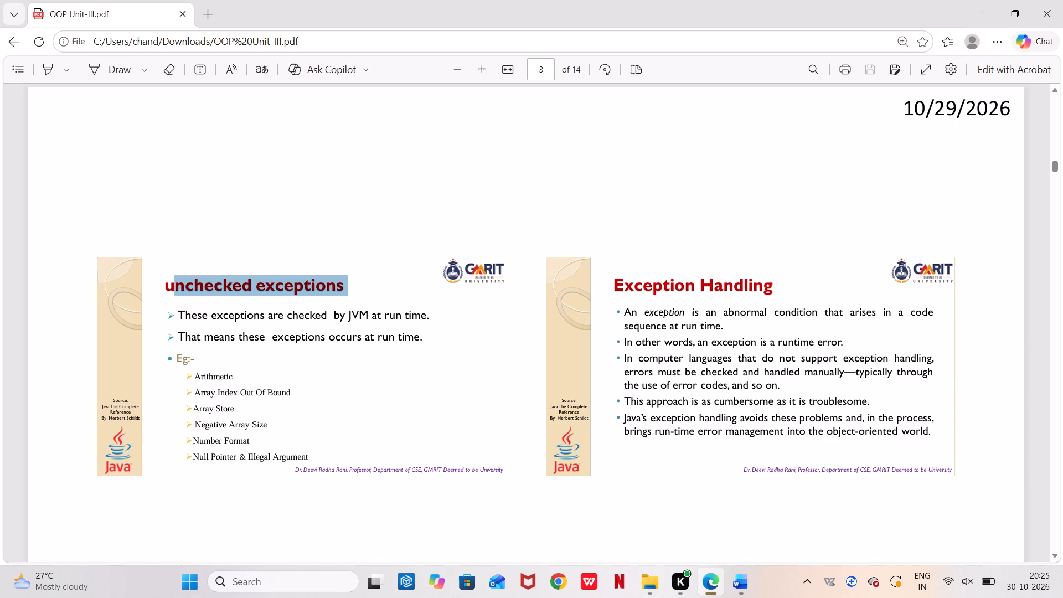
pyautogui.moveTo(159, 272); pyautogui.dragTo(162, 291)
pyautogui.click(158, 288)
pyautogui.moveTo(158, 288); pyautogui.dragTo(328, 310)
pyautogui.click(378, 280)
pyautogui.moveTo(158, 282); pyautogui.dragTo(250, 296)
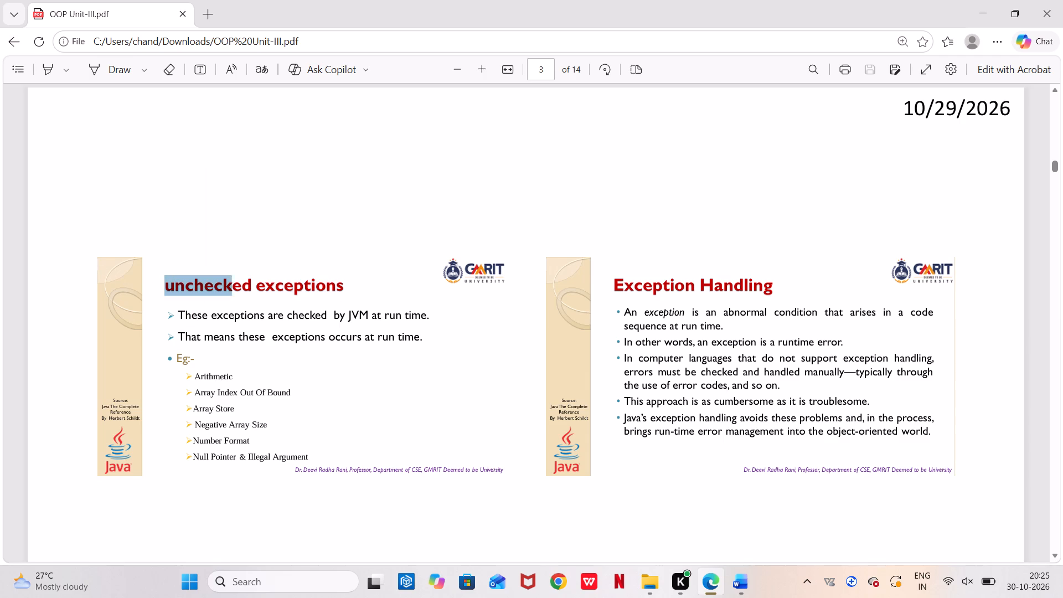
pyautogui.moveTo(250, 296); pyautogui.dragTo(351, 302)
pyautogui.click(381, 182)
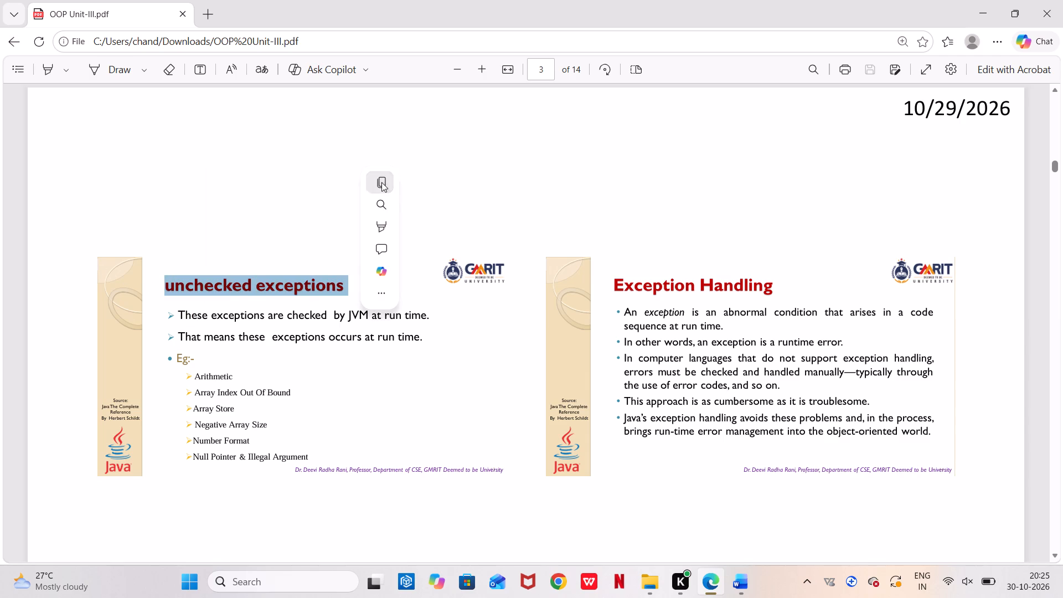
pyautogui.click(737, 572)
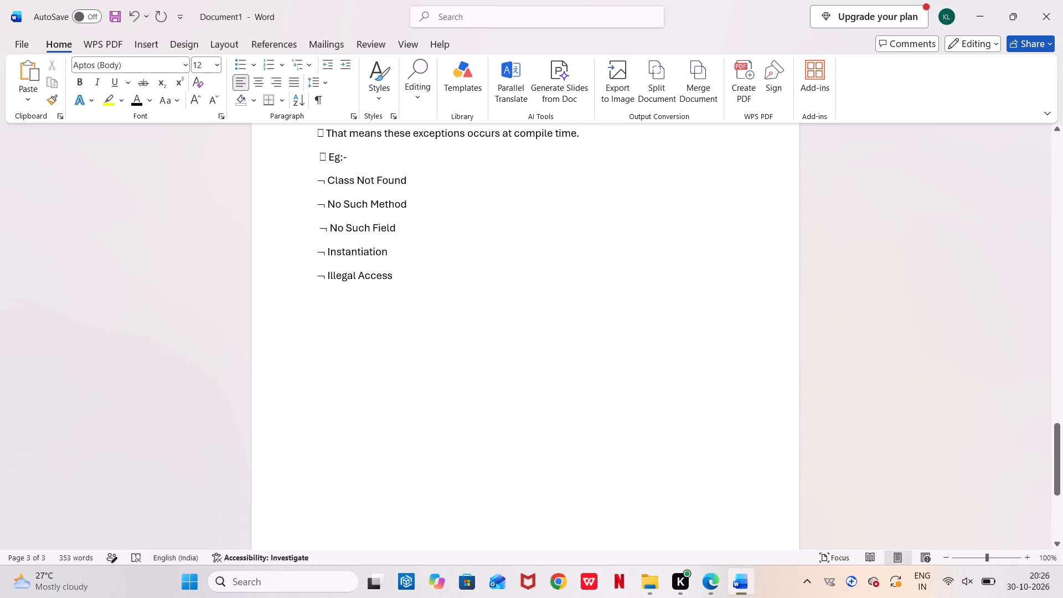
pyautogui.hotkey('ctrl', 'v')
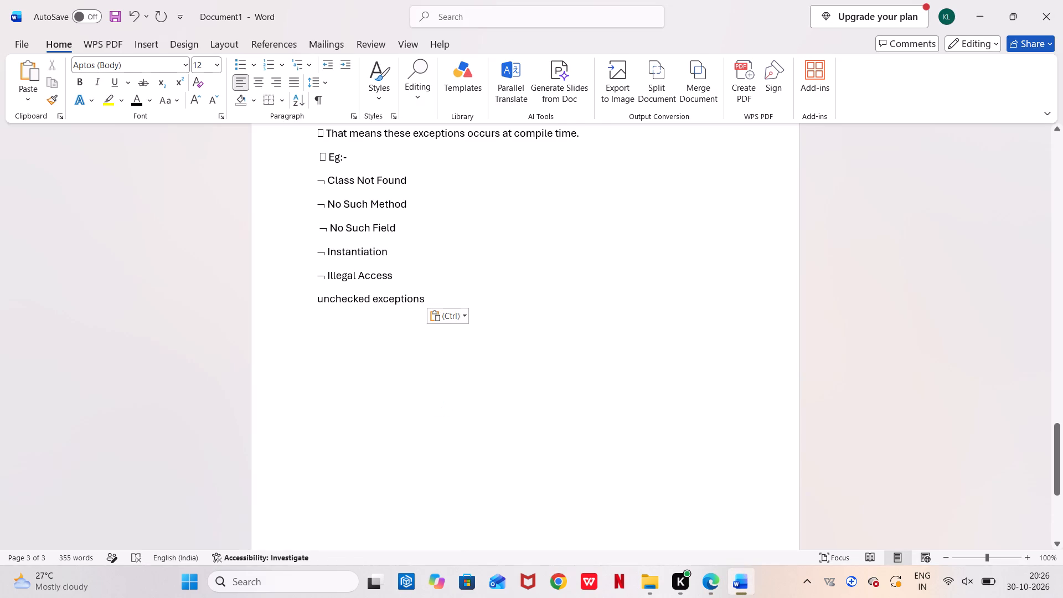
pyautogui.press('Return')
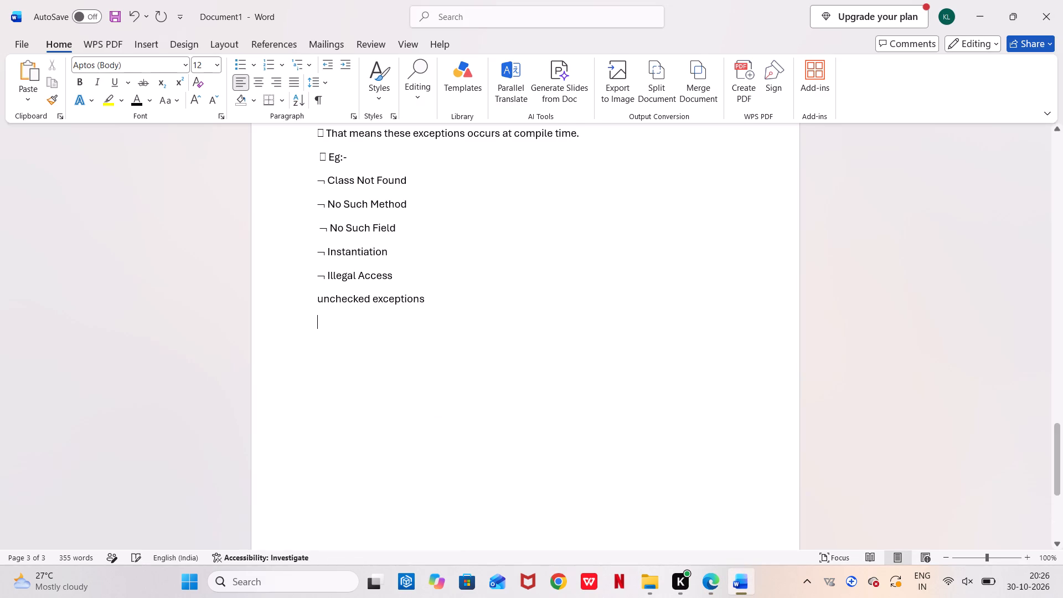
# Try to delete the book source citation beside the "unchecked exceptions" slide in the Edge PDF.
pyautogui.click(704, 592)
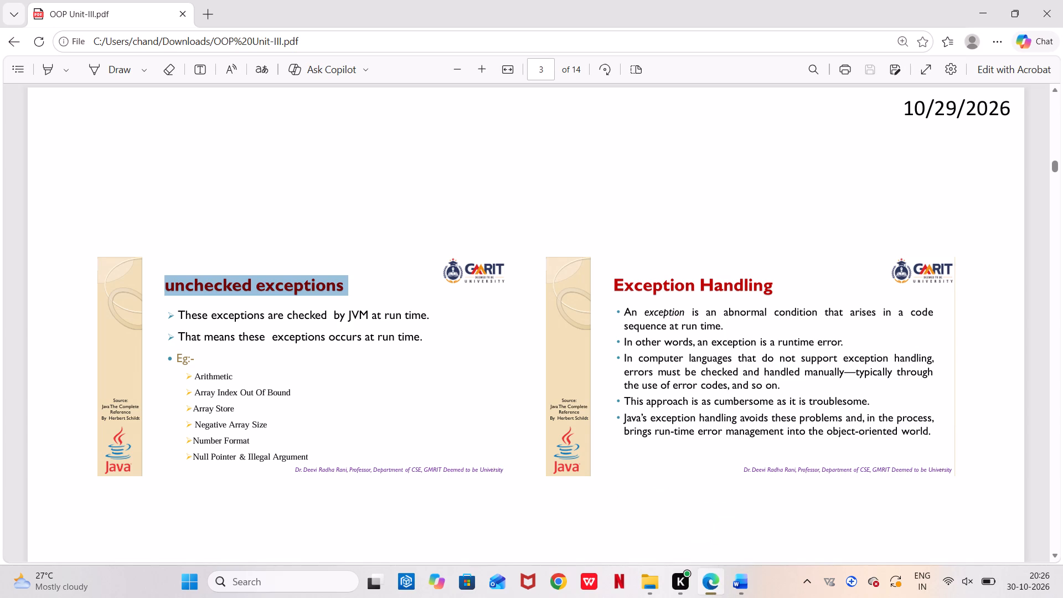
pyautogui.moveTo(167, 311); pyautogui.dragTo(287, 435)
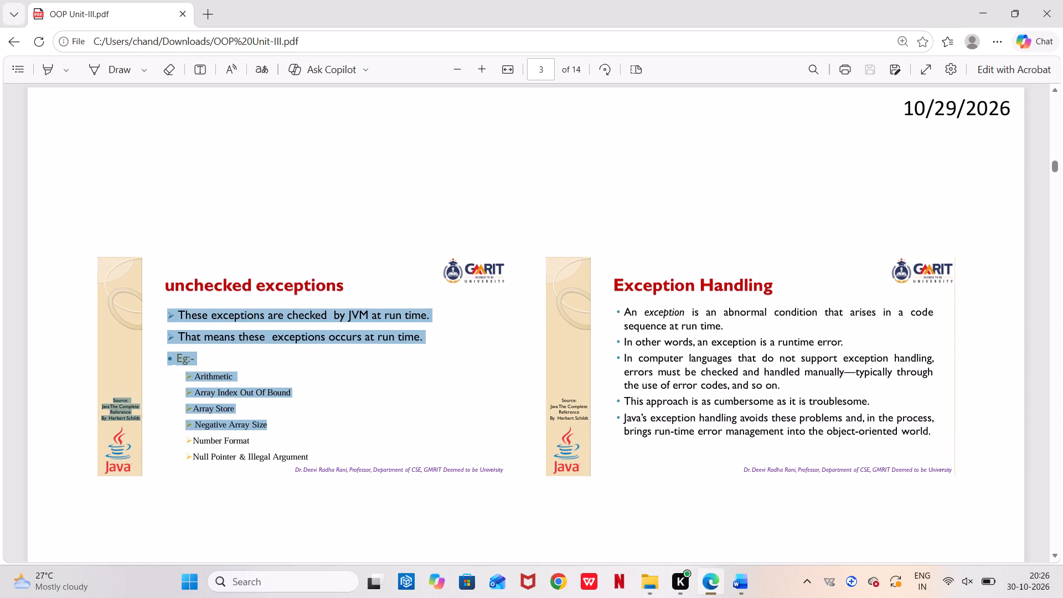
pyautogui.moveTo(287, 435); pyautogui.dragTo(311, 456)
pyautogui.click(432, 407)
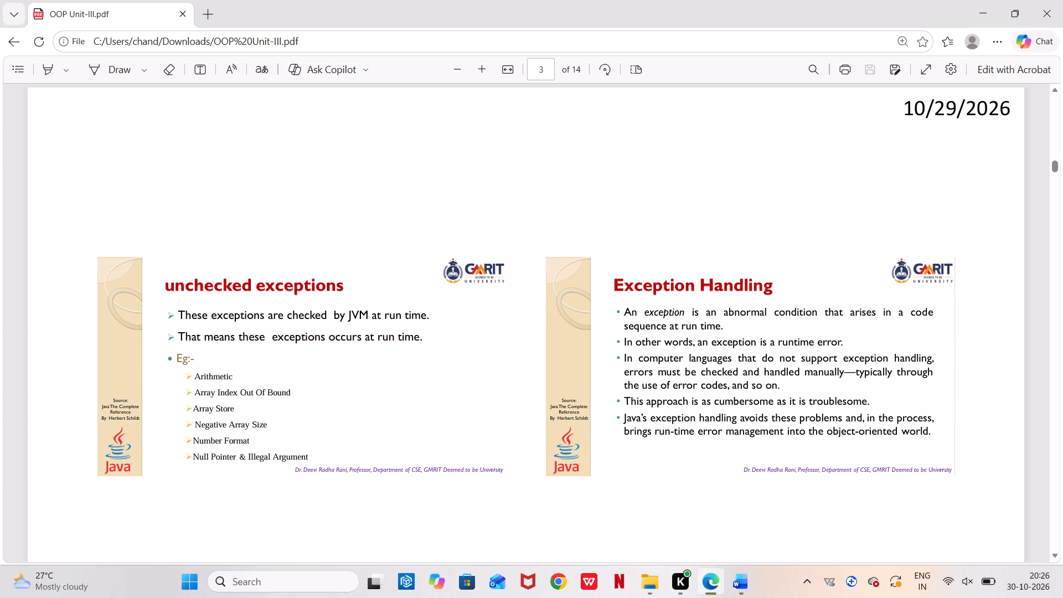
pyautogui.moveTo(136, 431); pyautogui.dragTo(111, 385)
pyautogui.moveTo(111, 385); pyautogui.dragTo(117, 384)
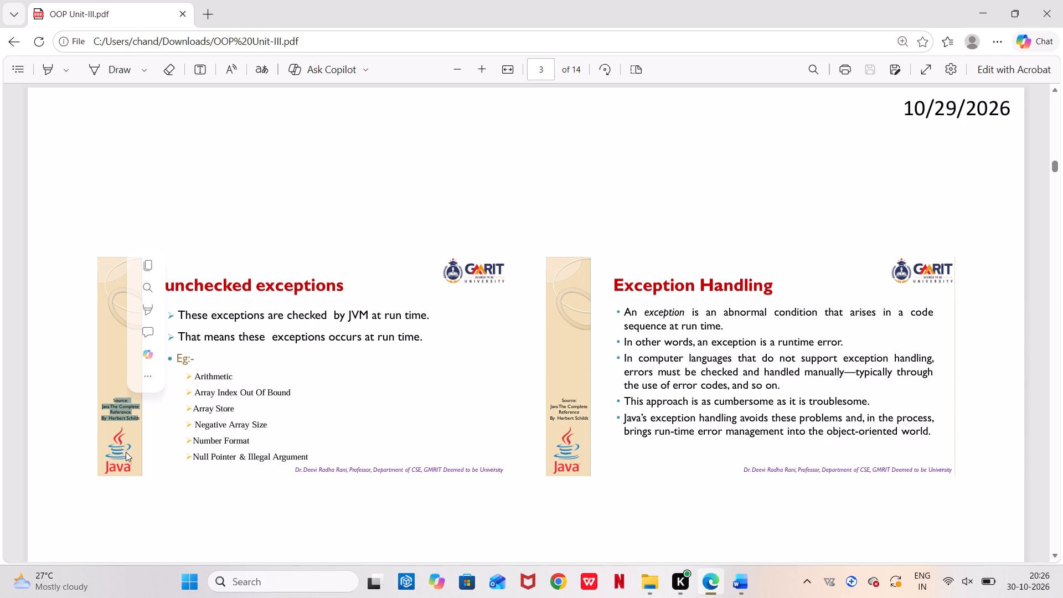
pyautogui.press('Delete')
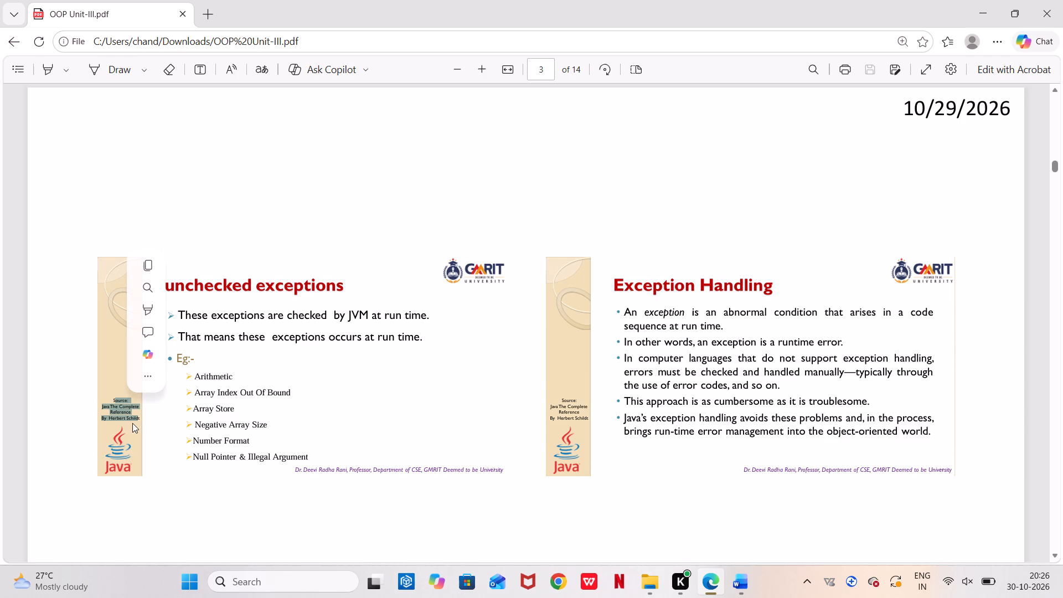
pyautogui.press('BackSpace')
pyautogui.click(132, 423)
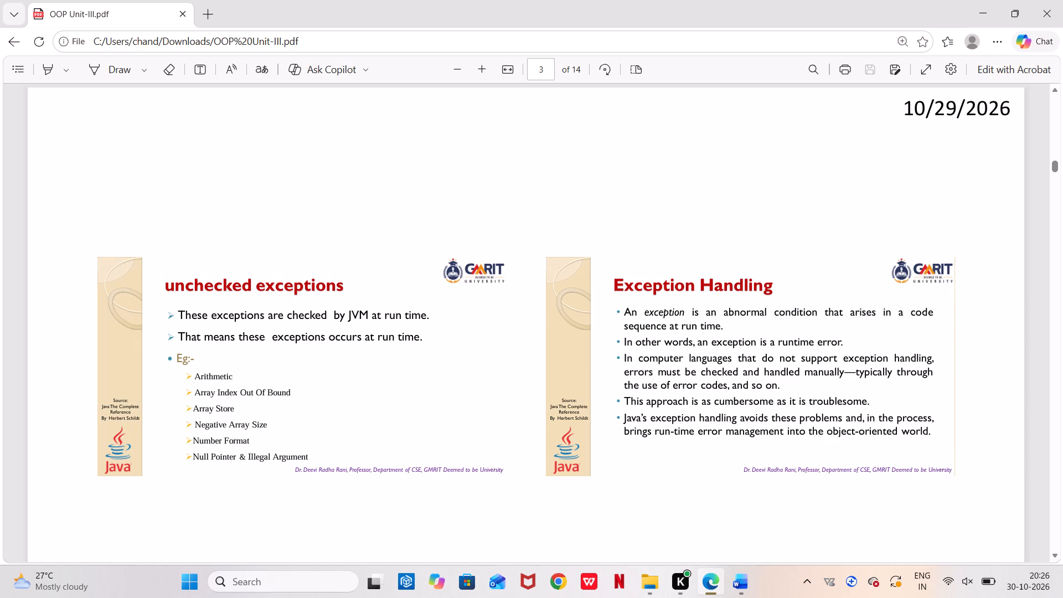
# Copy the "unchecked exceptions" slide's body text, through "Null Pointer & Illegal Argument", from the Edge PDF and paste it under that heading in Word.
pyautogui.moveTo(336, 459); pyautogui.dragTo(224, 425)
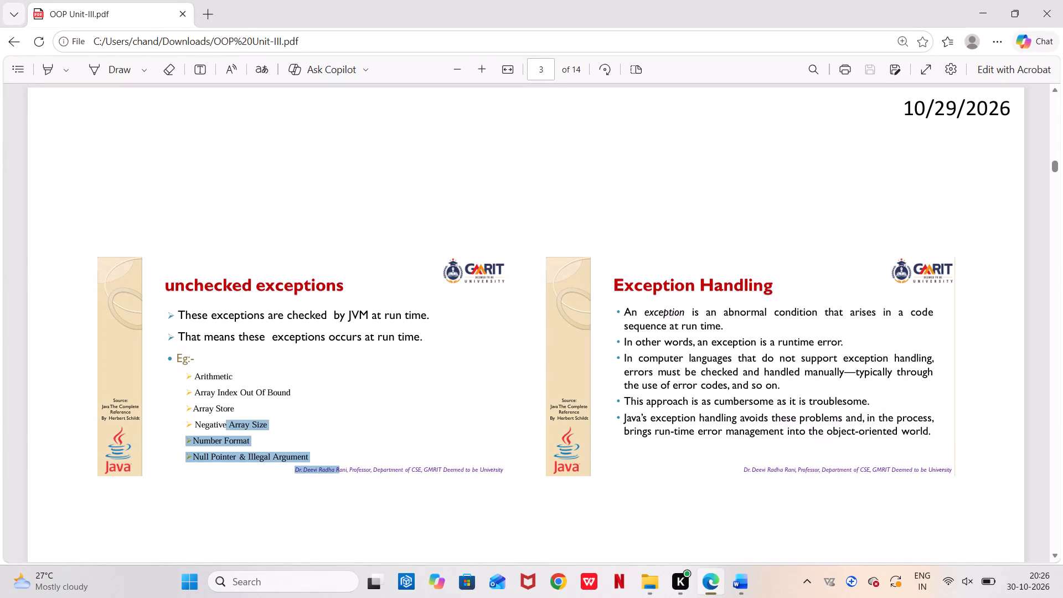
pyautogui.moveTo(224, 425); pyautogui.dragTo(249, 430)
pyautogui.click(343, 426)
pyautogui.click(327, 457)
pyautogui.moveTo(309, 459); pyautogui.dragTo(291, 450)
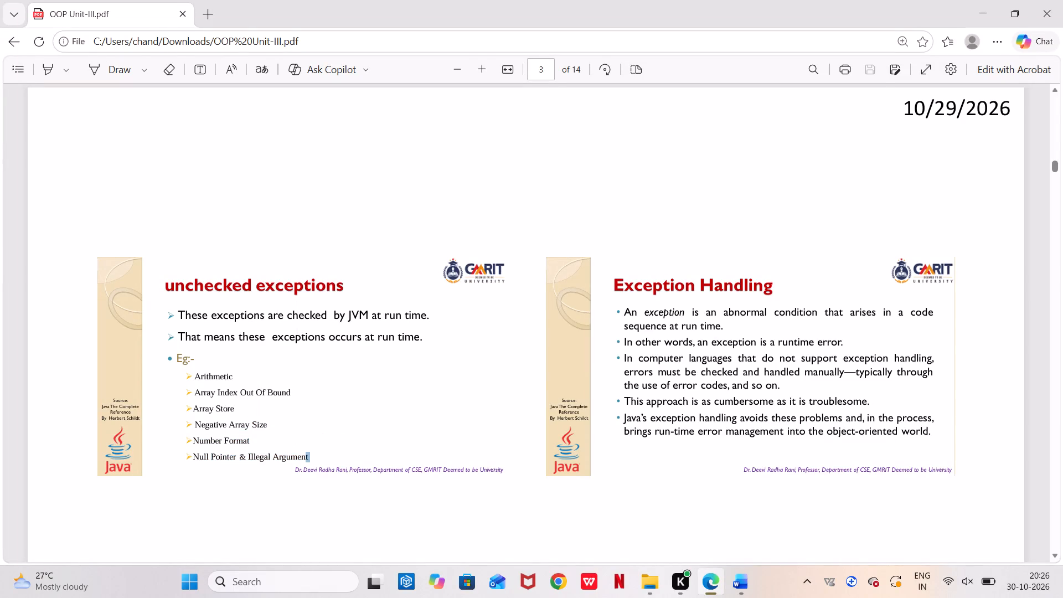
pyautogui.moveTo(291, 450); pyautogui.dragTo(178, 364)
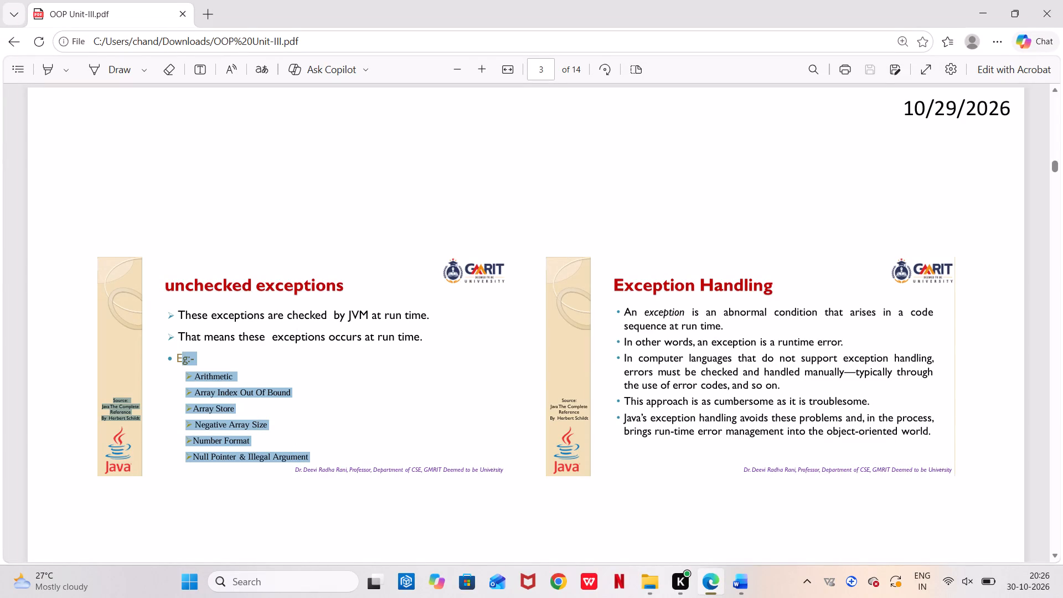
pyautogui.moveTo(178, 364); pyautogui.dragTo(166, 316)
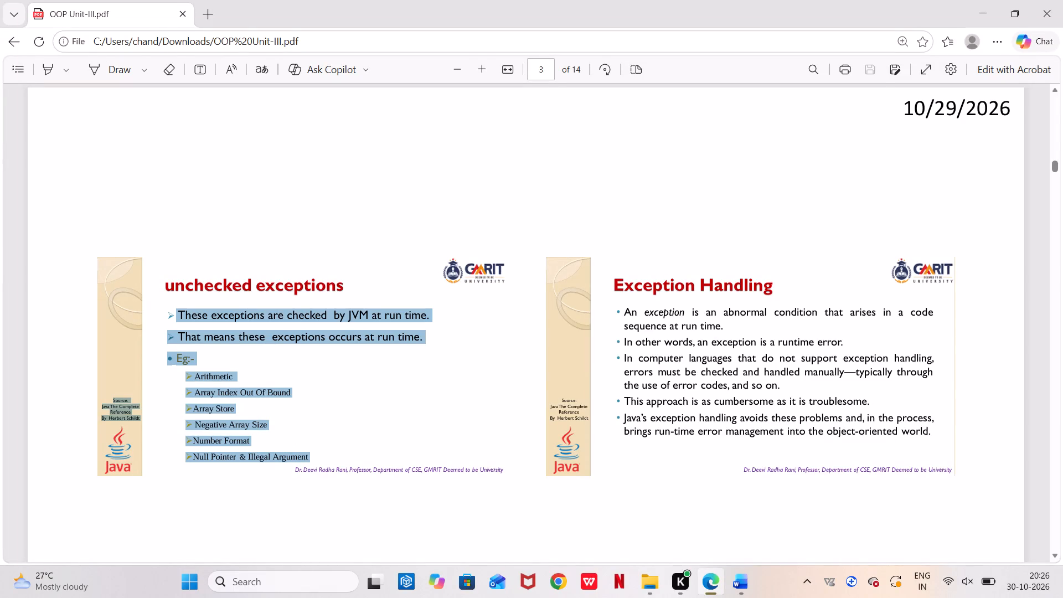
pyautogui.moveTo(166, 316); pyautogui.dragTo(152, 315)
pyautogui.moveTo(152, 315); pyautogui.dragTo(151, 316)
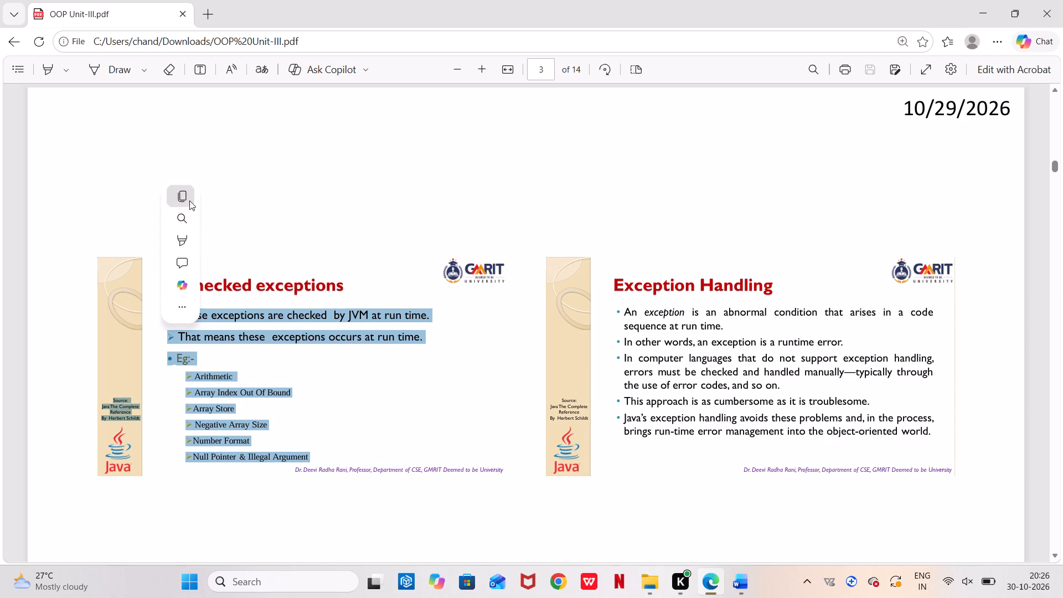
pyautogui.click(189, 200)
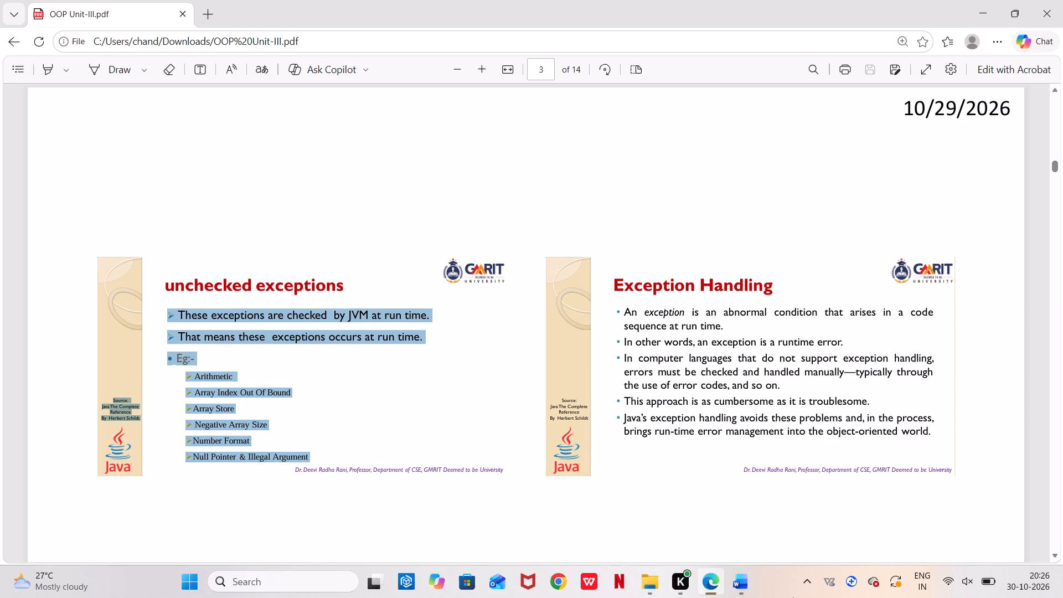
pyautogui.click(743, 573)
pyautogui.rightClick(398, 292)
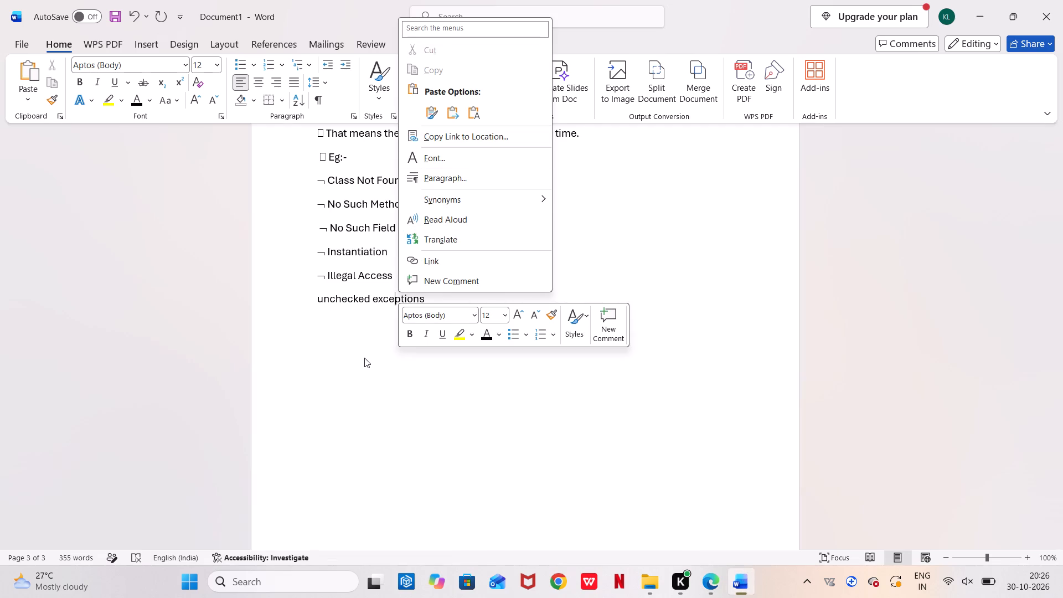
pyautogui.click(369, 334)
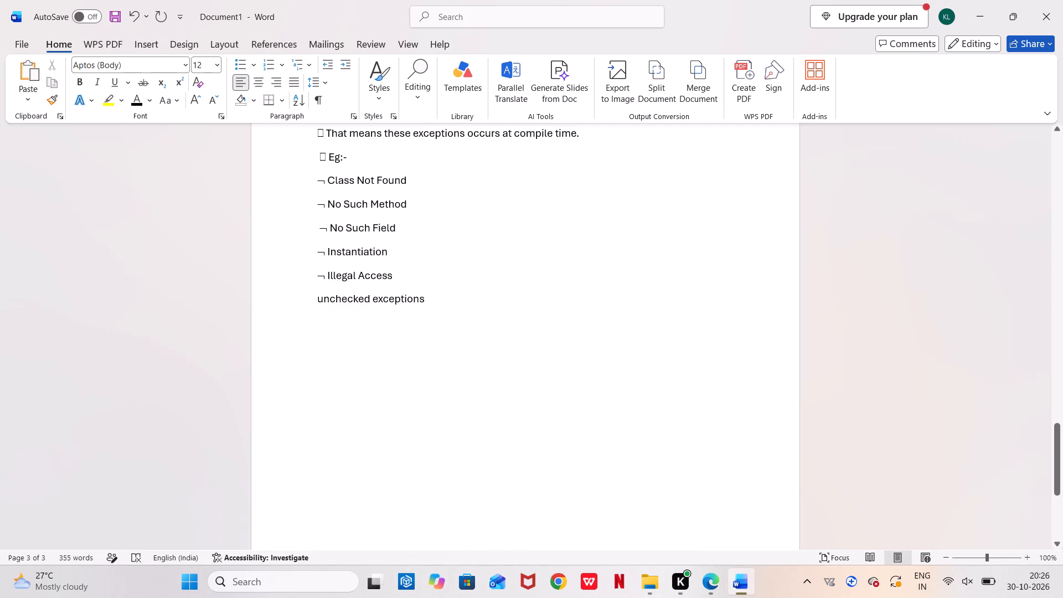
pyautogui.click(468, 298)
pyautogui.press('Return')
pyautogui.hotkey('ctrl', 'v')
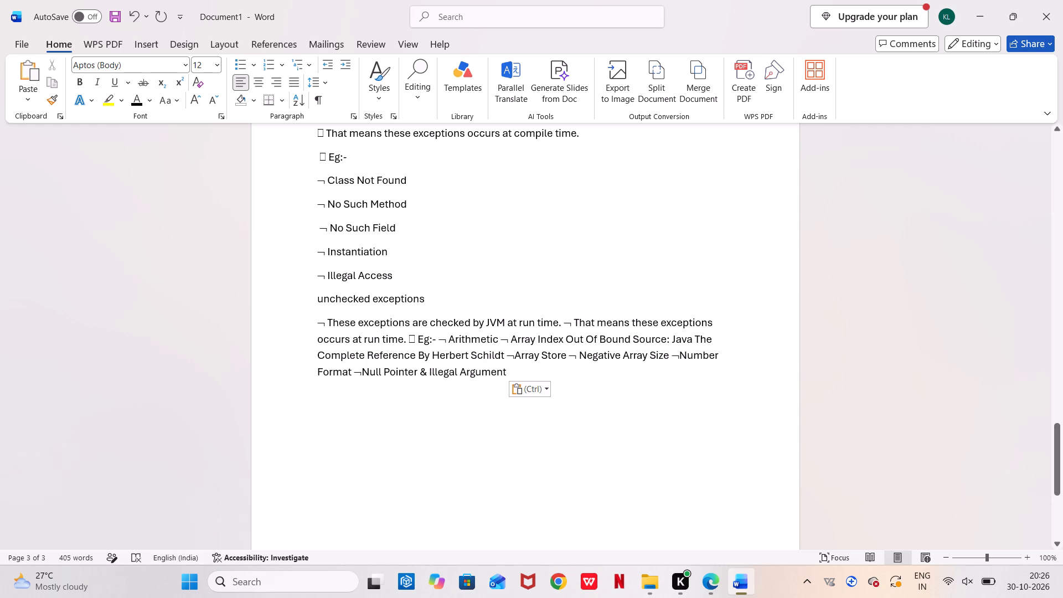
# Delete the book source citation between "Array Index Out Of Bound" and "Array Store" in the pasted unchecked exceptions text.
pyautogui.moveTo(631, 335); pyautogui.dragTo(694, 341)
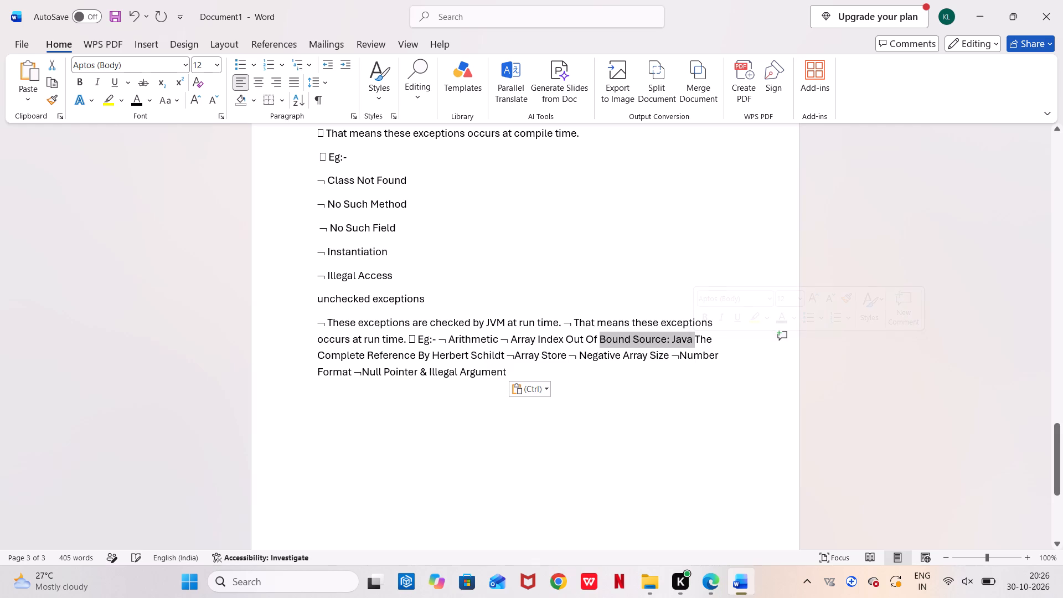
pyautogui.click(642, 389)
pyautogui.click(632, 337)
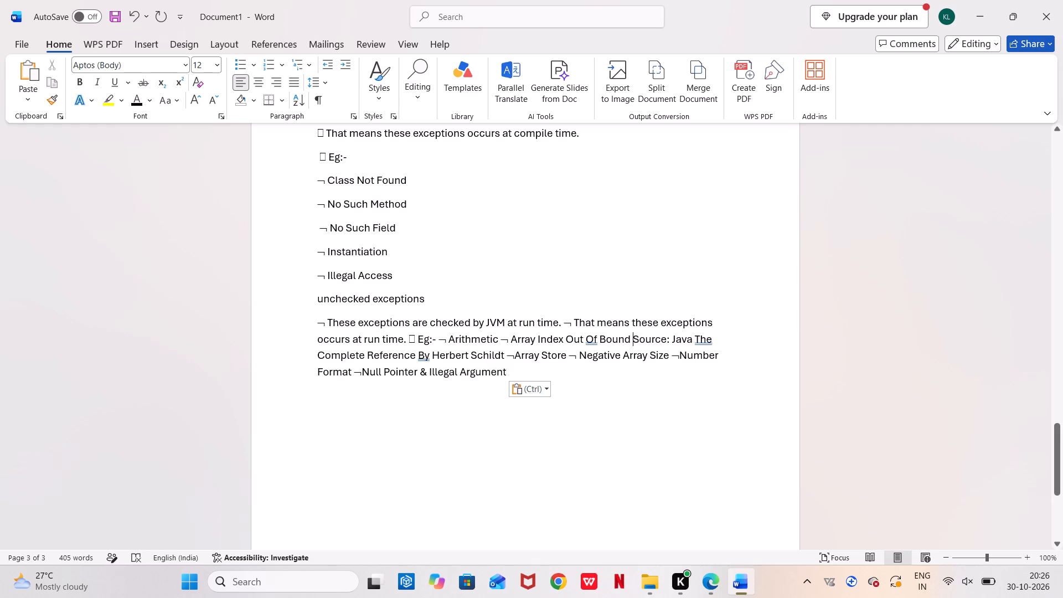
pyautogui.press('Delete')
pyautogui.press('Delete')
pyautogui.press('Delete')
pyautogui.press('Delete')
pyautogui.press('Delete')
pyautogui.press('Delete')
pyautogui.press('Delete')
pyautogui.press('Delete')
pyautogui.press('Delete')
pyautogui.press('Delete')
pyautogui.press('Delete')
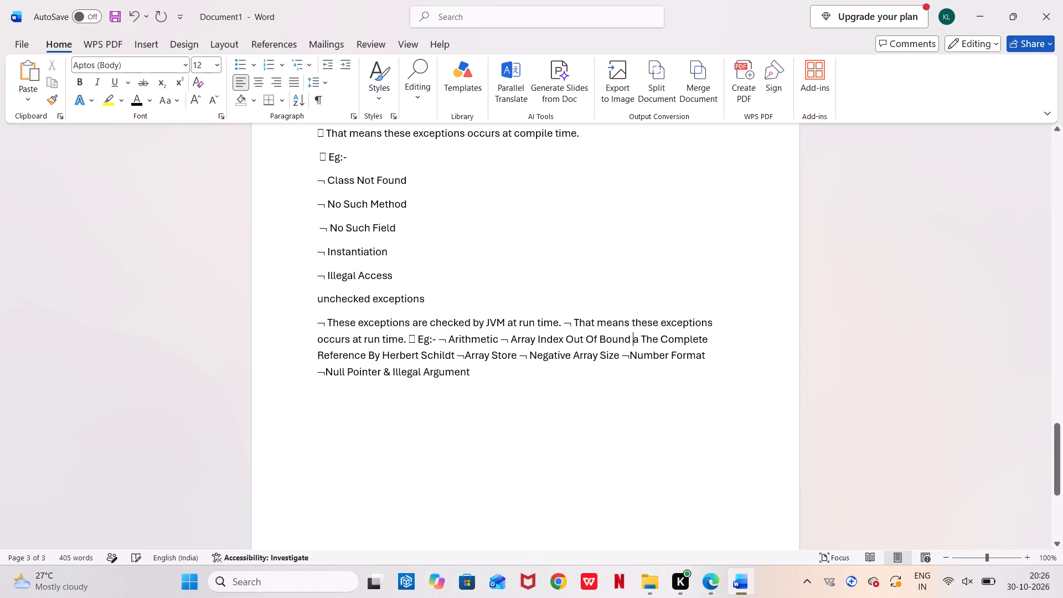
pyautogui.press('Delete')
pyautogui.press('Delete')
pyautogui.press('Delete')
pyautogui.press('Delete')
pyautogui.press('Delete')
pyautogui.press('Delete')
pyautogui.press('Delete')
pyautogui.press('Delete')
pyautogui.press('Delete')
pyautogui.press('Delete')
pyautogui.press('Delete')
pyautogui.press('Delete')
pyautogui.press('Delete')
pyautogui.press('Delete')
pyautogui.press('Delete')
pyautogui.press('Delete')
pyautogui.press('Delete')
pyautogui.press('Delete')
pyautogui.press('Delete')
pyautogui.press('Delete')
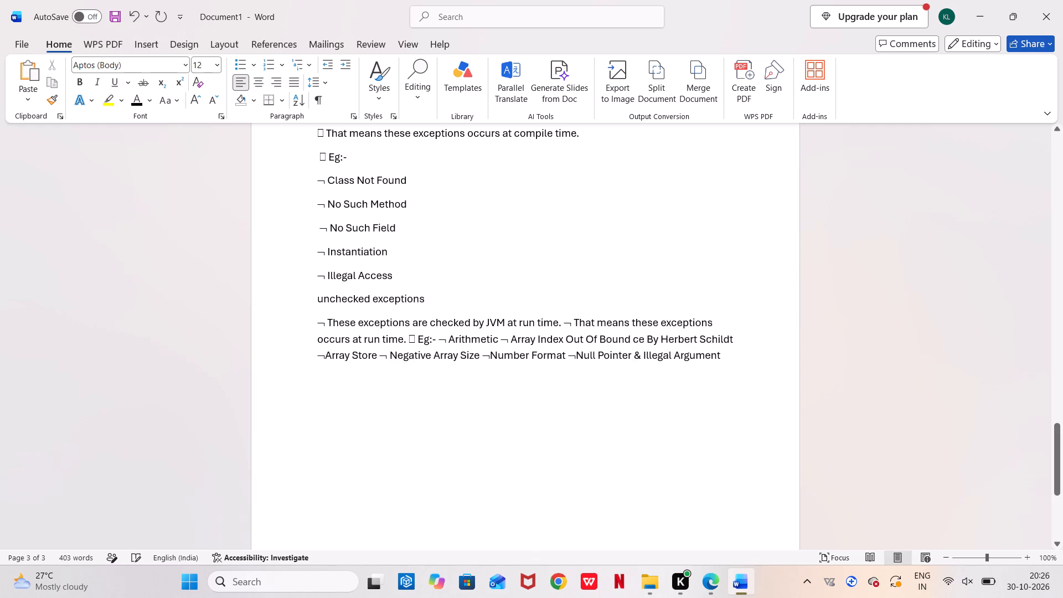
pyautogui.press('Delete')
pyautogui.press('Delete')
pyautogui.press('Delete')
pyautogui.press('Delete')
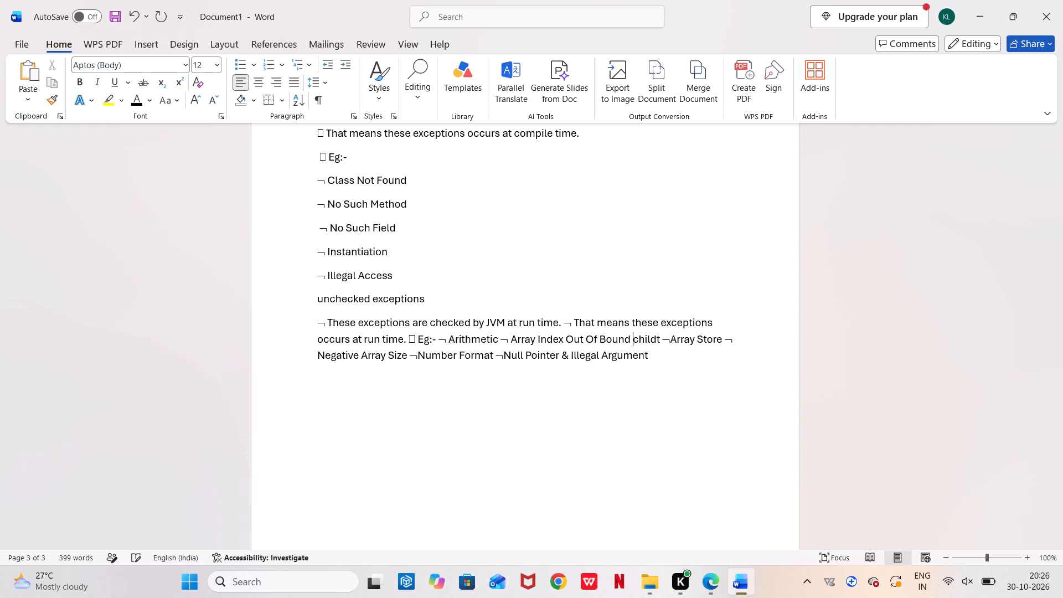
pyautogui.press('Delete')
pyautogui.press('Delete')
pyautogui.press('Delete')
pyautogui.press('Delete')
pyautogui.press('Delete')
pyautogui.press('Delete')
# Break the unchecked exceptions paragraph into separate lines before "Array Store", "That means these exceptions", "Eg:-" and "Arithmetic".
pyautogui.press('Return')
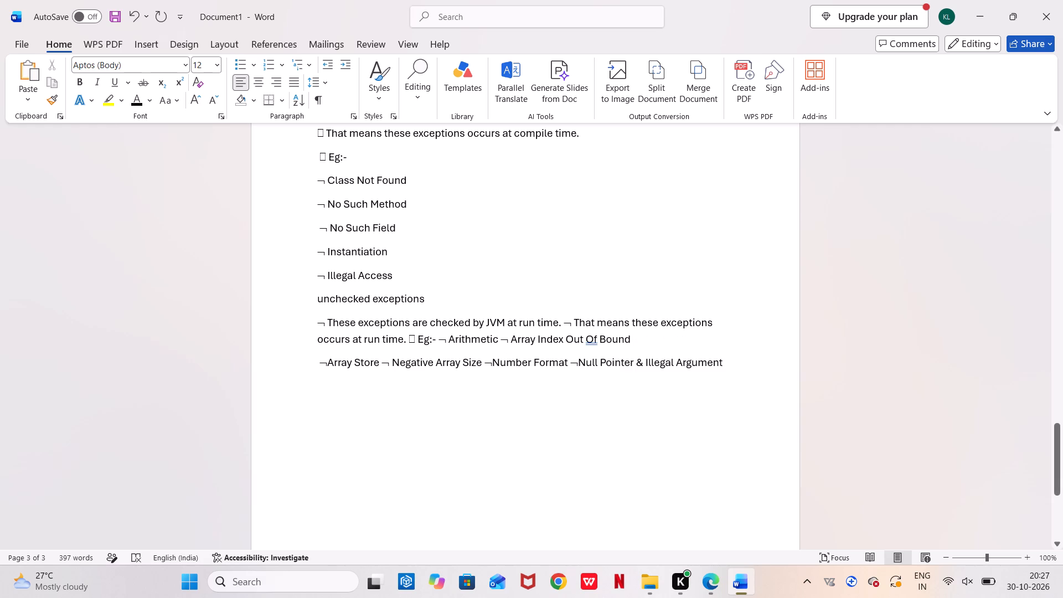
pyautogui.click(564, 329)
pyautogui.press('Return')
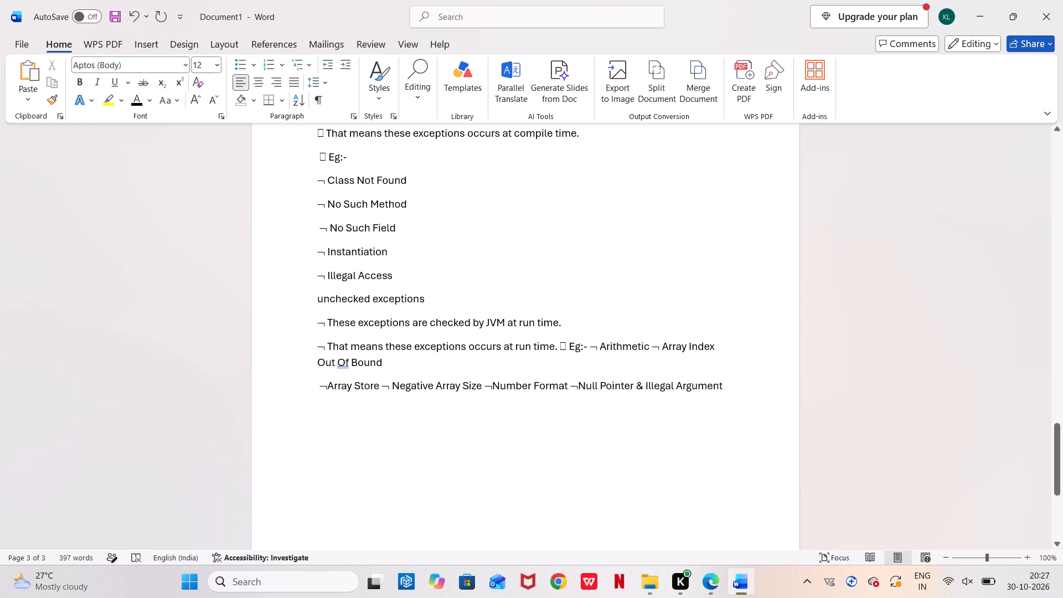
pyautogui.click(555, 345)
pyautogui.press('Return')
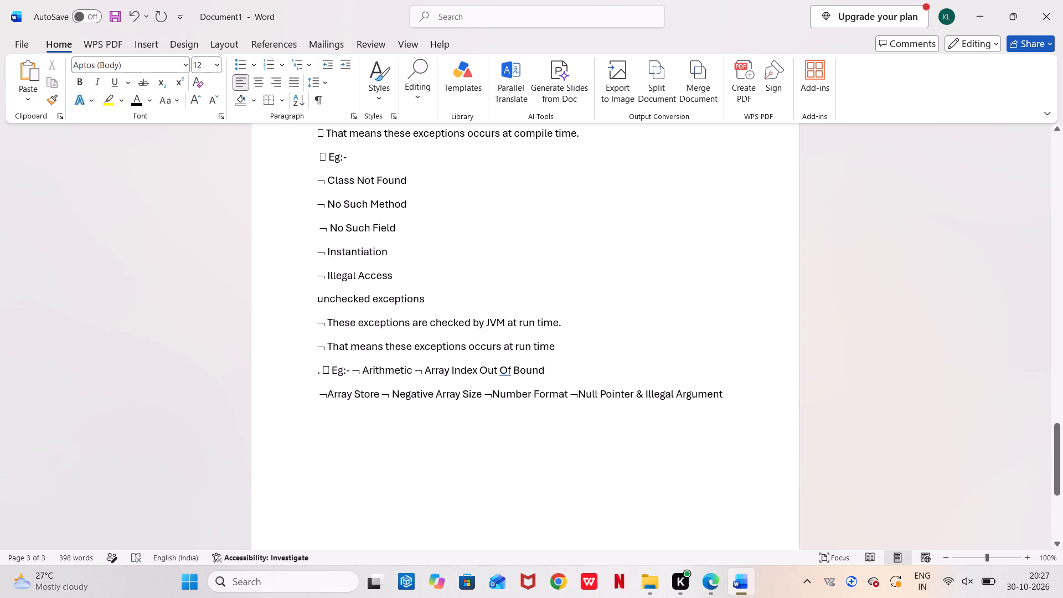
pyautogui.click(356, 373)
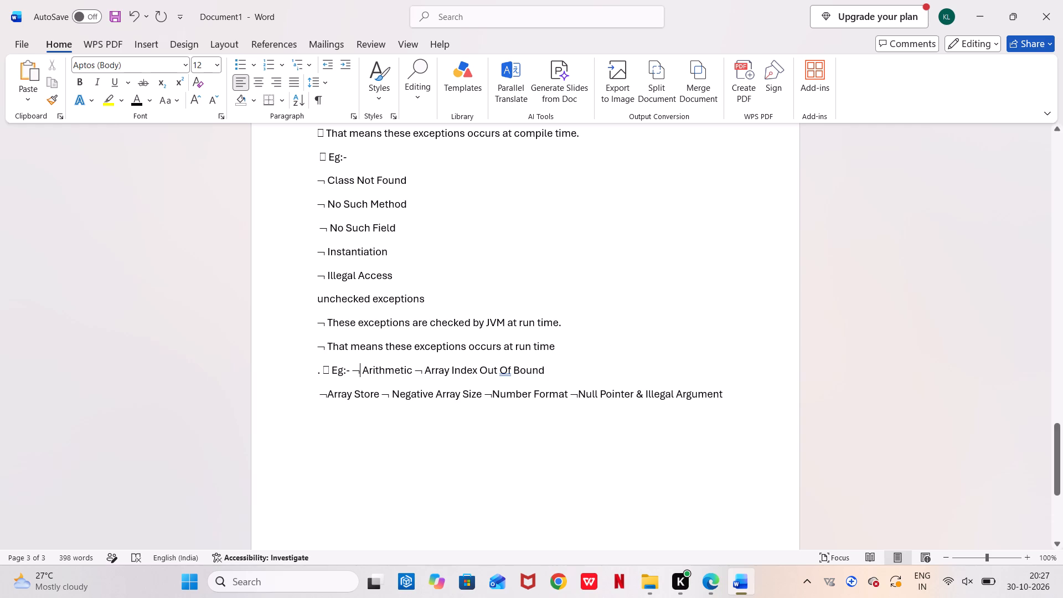
pyautogui.click(352, 370)
pyautogui.press('Return')
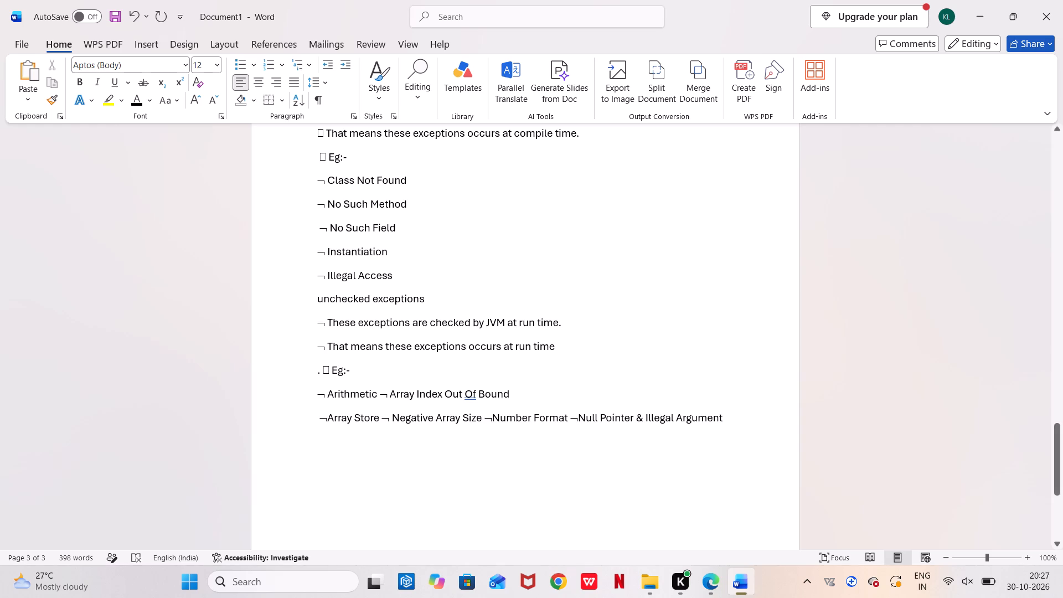
# Put "Array Index Out Of Bound", "Negative Array Size", "Number Format" and "Null Pointer & Illegal Argument" on separate lines, keeping each marker with its item.
pyautogui.click(380, 397)
pyautogui.press('Return')
pyautogui.click(380, 439)
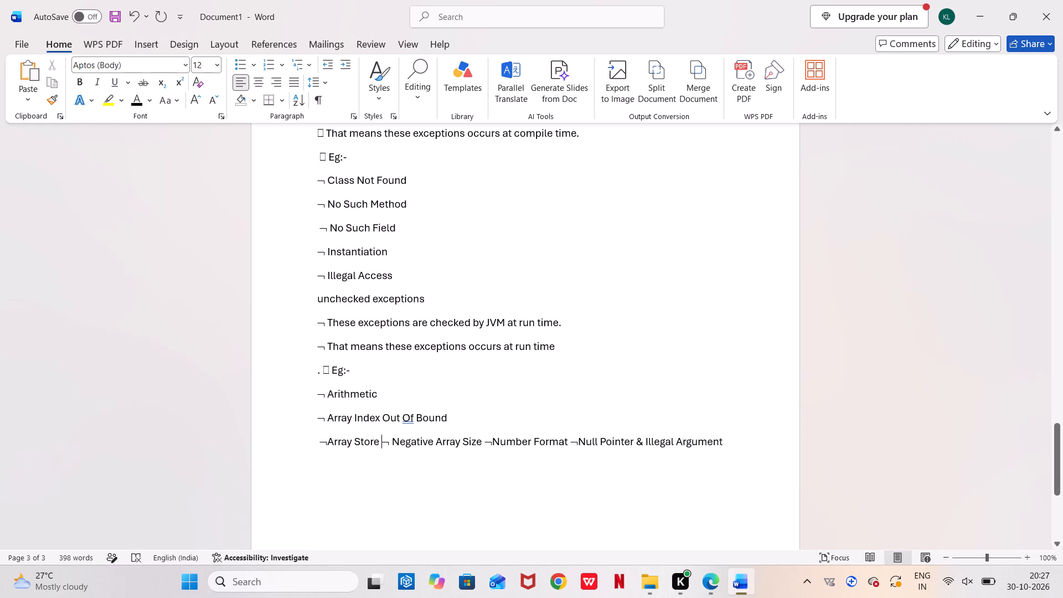
pyautogui.press('Return')
pyautogui.click(417, 465)
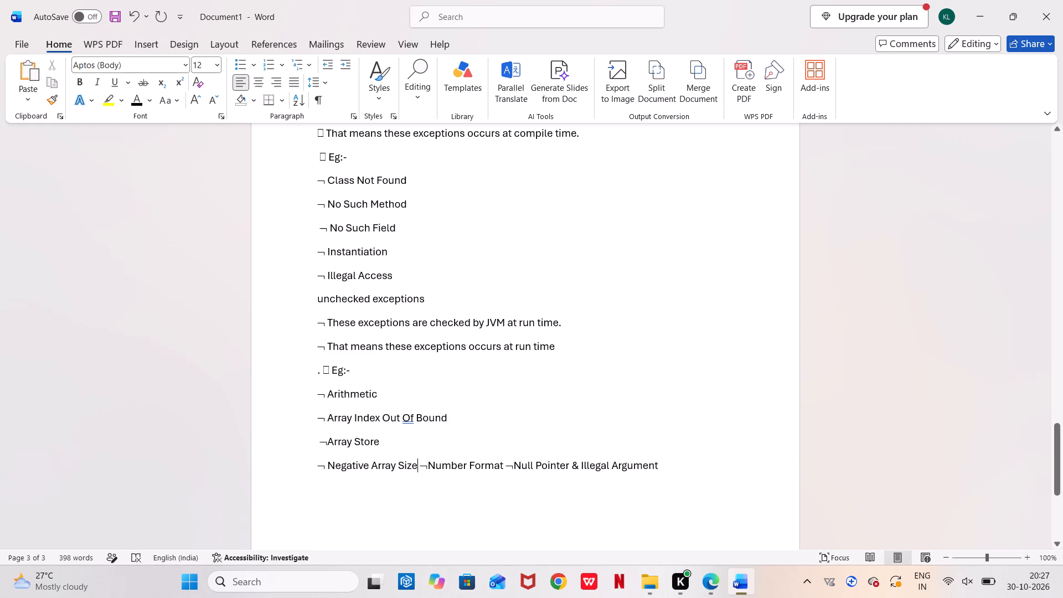
pyautogui.press('Return')
pyautogui.click(409, 492)
pyautogui.press('Return')
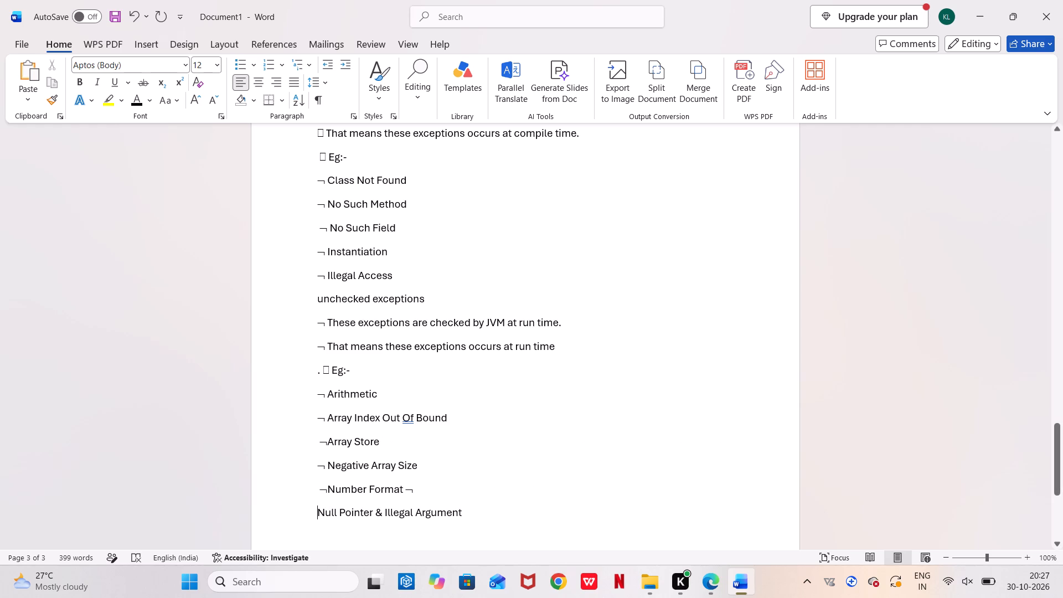
pyautogui.hotkey('ctrl', 'x')
pyautogui.hotkey('ctrl', 'z')
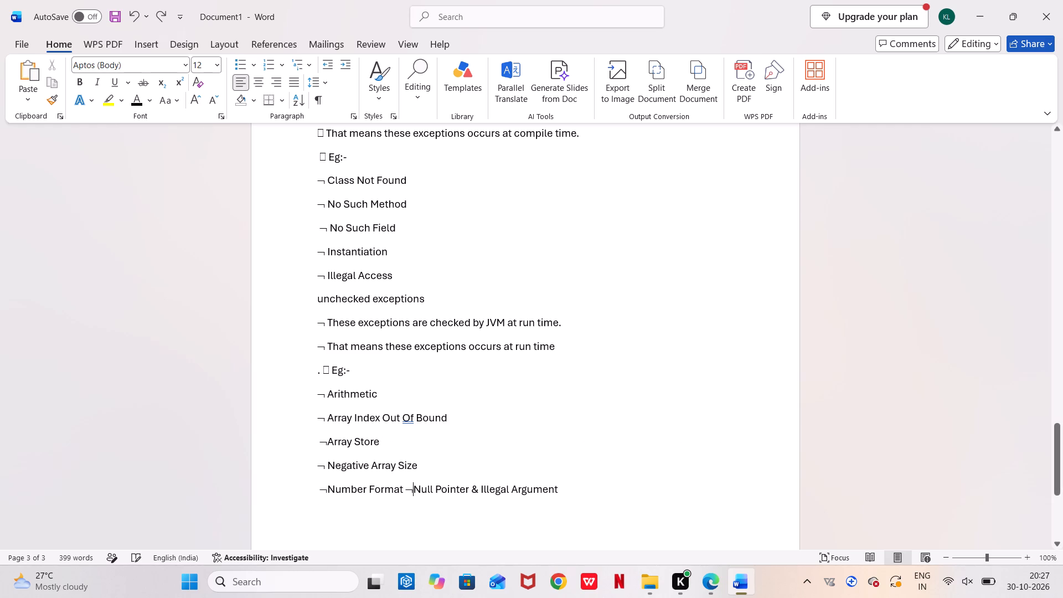
pyautogui.press('Left')
pyautogui.press('Return')
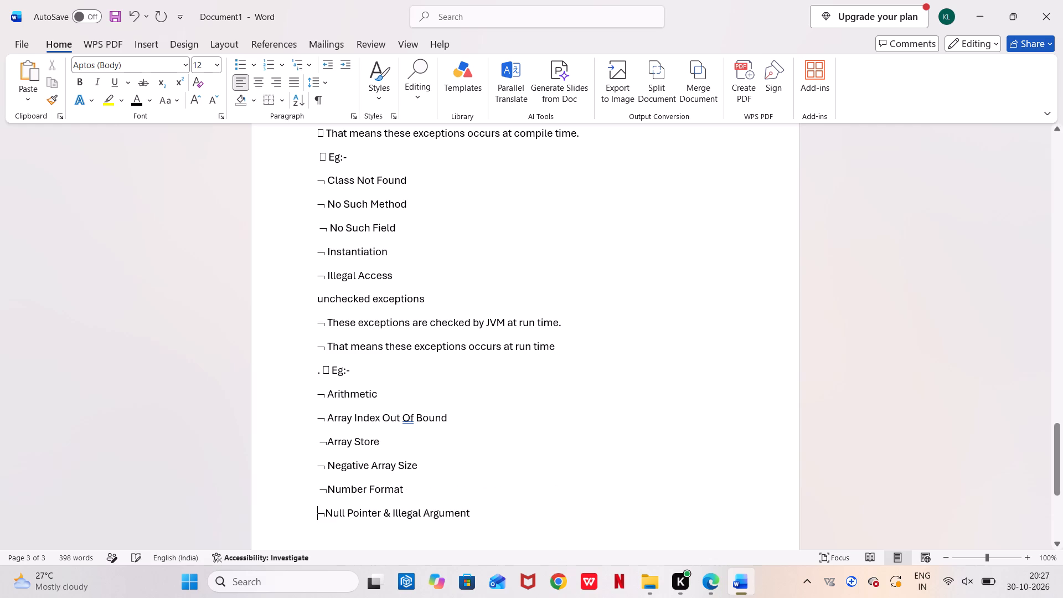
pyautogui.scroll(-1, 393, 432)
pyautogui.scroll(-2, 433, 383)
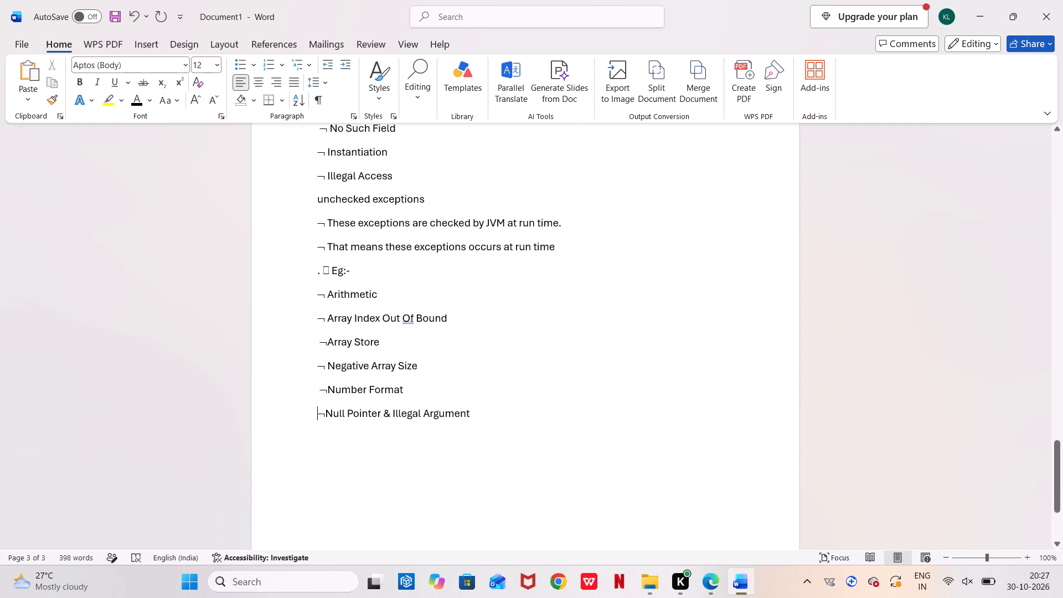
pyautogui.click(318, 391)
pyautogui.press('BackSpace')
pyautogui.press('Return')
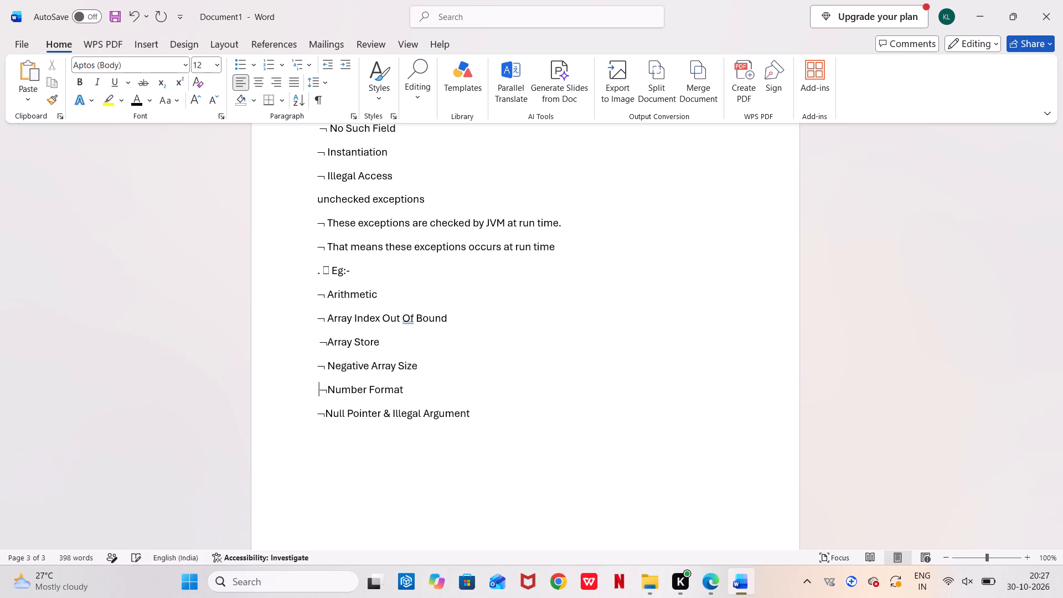
# Copy the slide title "Exception Handling" from page 3 of the Edge PDF and paste it on a new line below "Null Pointer & Illegal Argument" in Word.
pyautogui.scroll(-2, 393, 375)
pyautogui.scroll(-1, 495, 401)
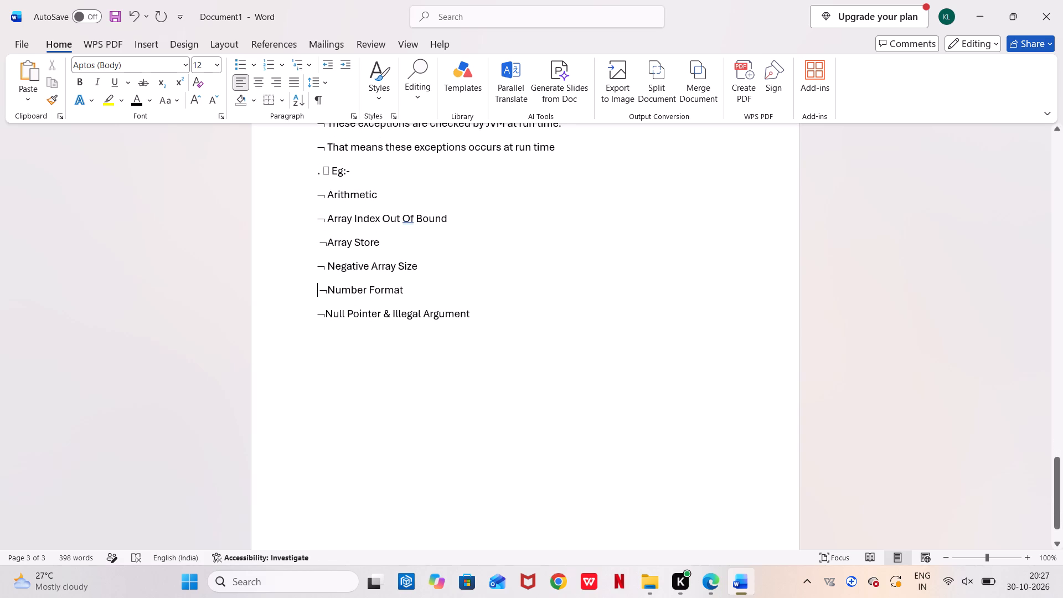
pyautogui.click(522, 317)
pyautogui.press('Return')
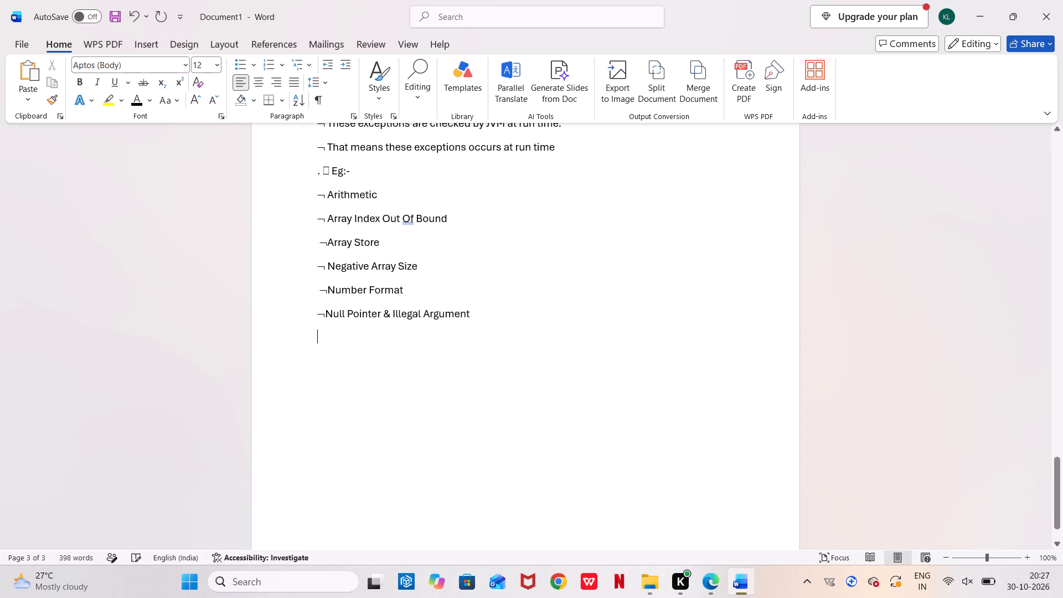
pyautogui.click(714, 572)
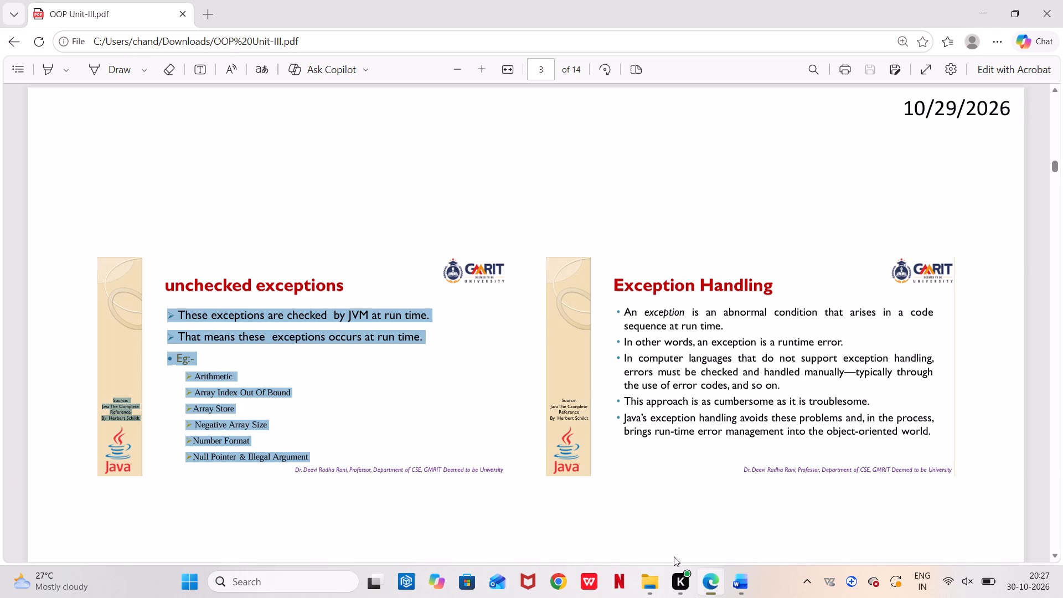
pyautogui.scroll(-1, 699, 433)
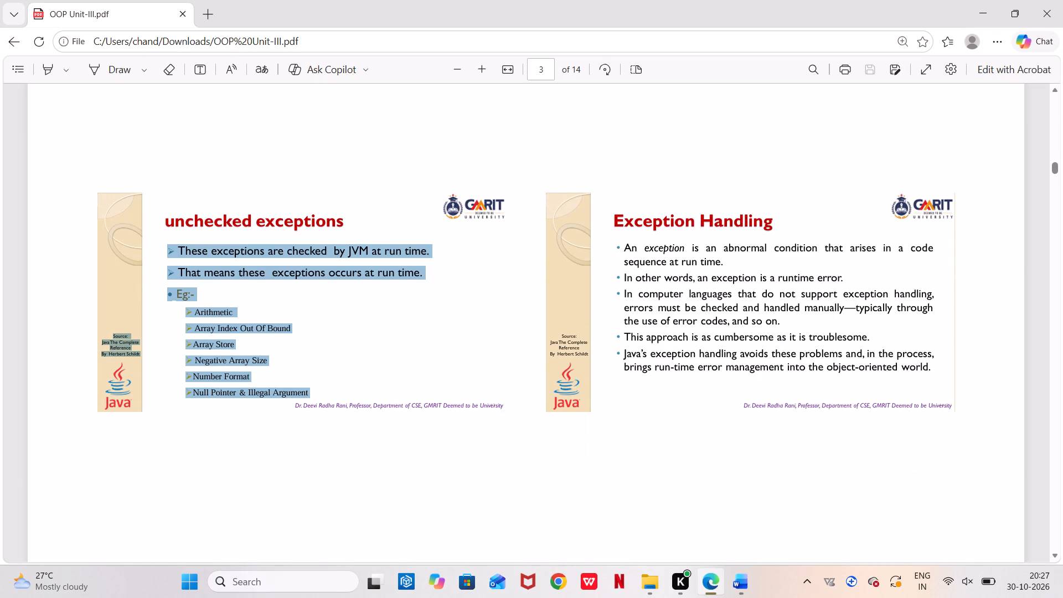
pyautogui.moveTo(785, 211); pyautogui.dragTo(615, 203)
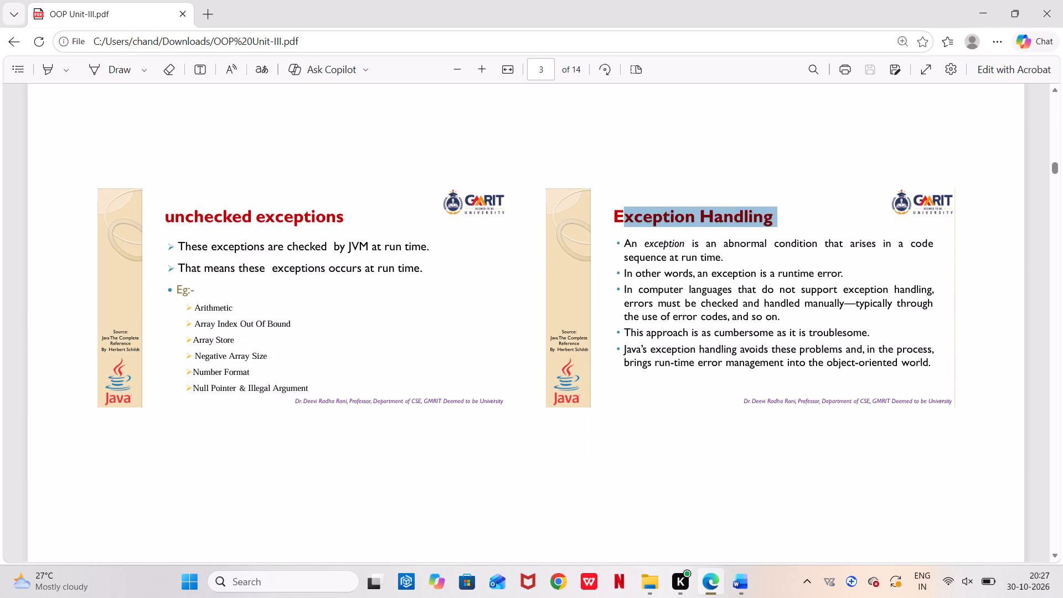
pyautogui.moveTo(615, 203); pyautogui.dragTo(611, 220)
pyautogui.moveTo(612, 220); pyautogui.dragTo(801, 235)
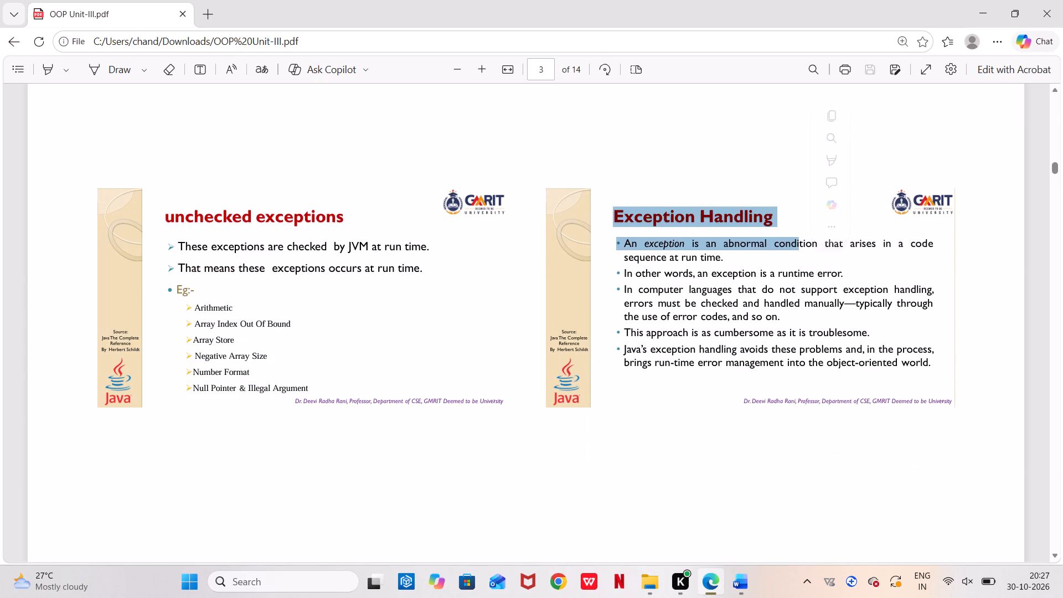
pyautogui.click(656, 204)
pyautogui.moveTo(606, 213); pyautogui.dragTo(803, 228)
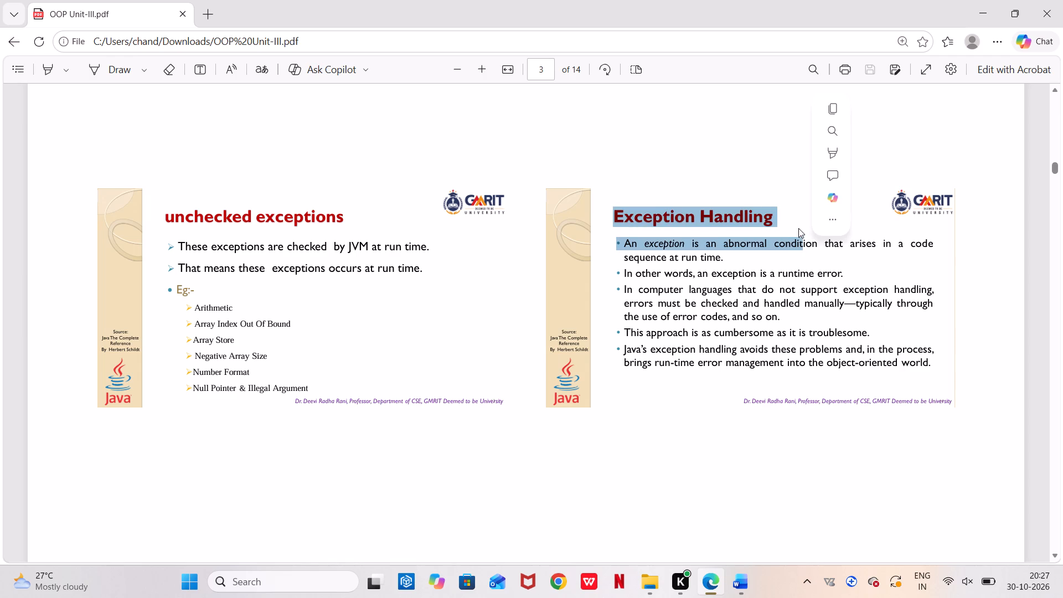
pyautogui.click(656, 231)
pyautogui.moveTo(611, 214); pyautogui.dragTo(734, 214)
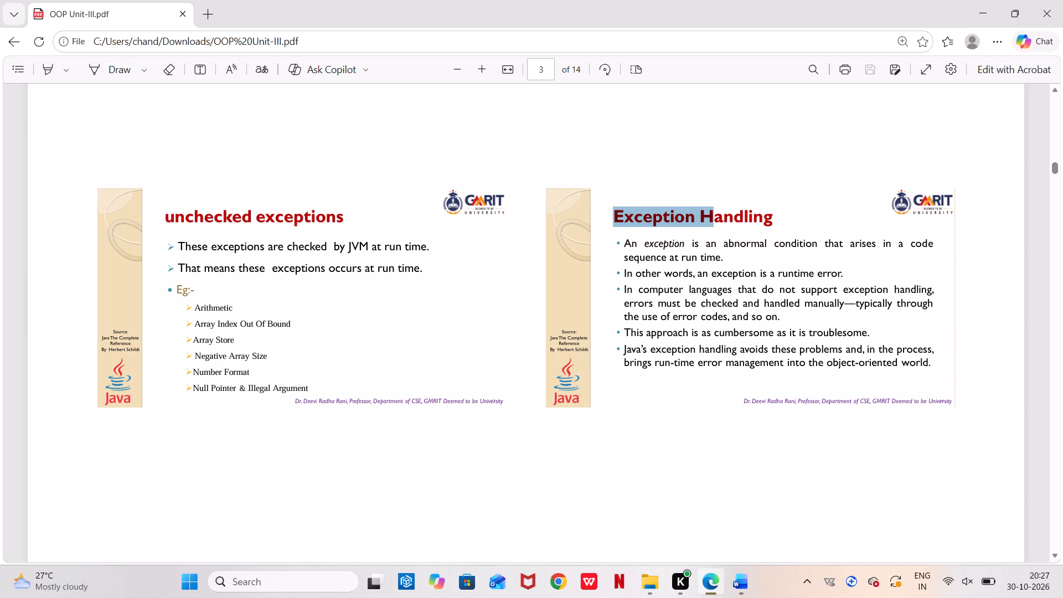
pyautogui.moveTo(734, 214); pyautogui.dragTo(771, 214)
pyautogui.click(796, 94)
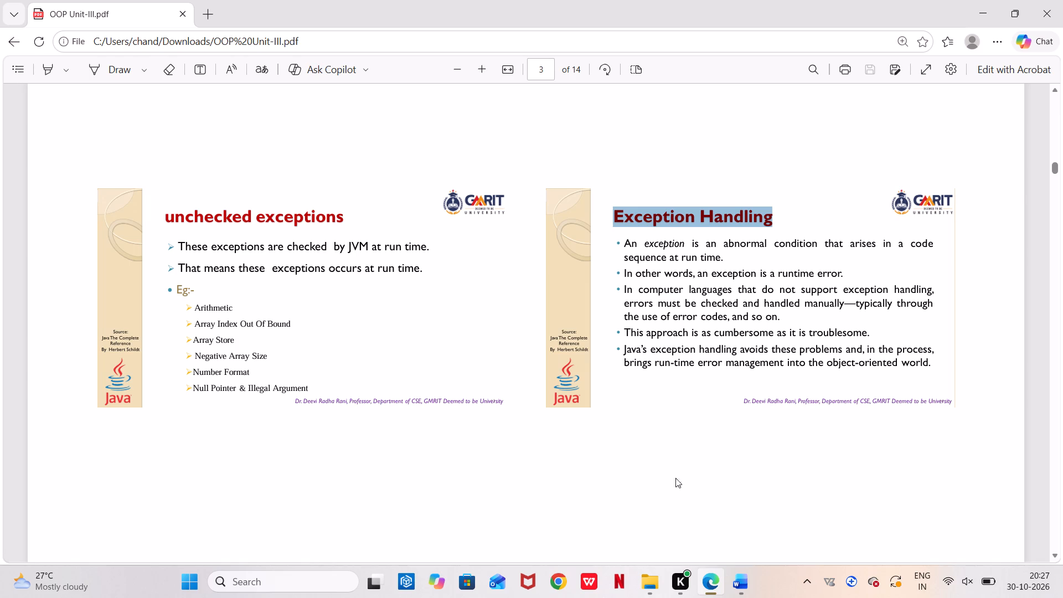
pyautogui.click(744, 584)
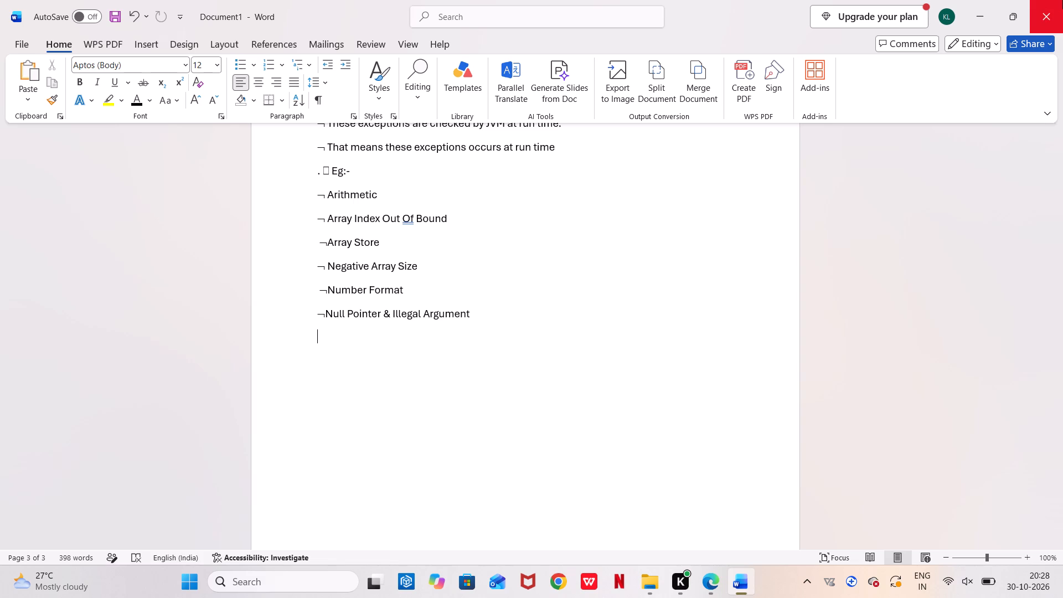
pyautogui.hotkey('ctrl', 'v')
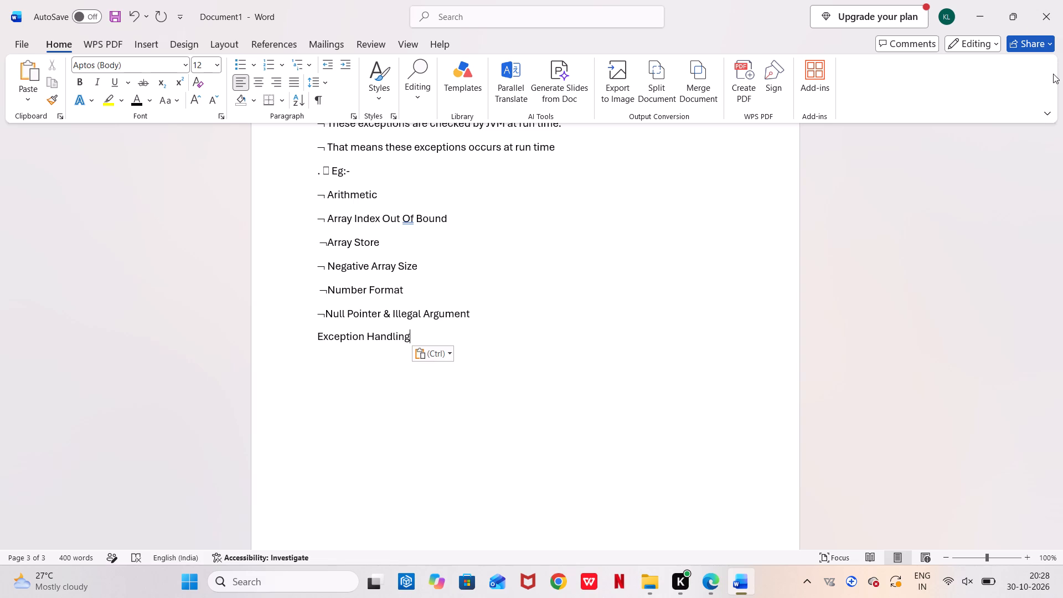
# Copy the five bullet points of the first "Exception Handling" slide in the Edge PDF and paste them on a new line below that heading in Word.
pyautogui.press('Return')
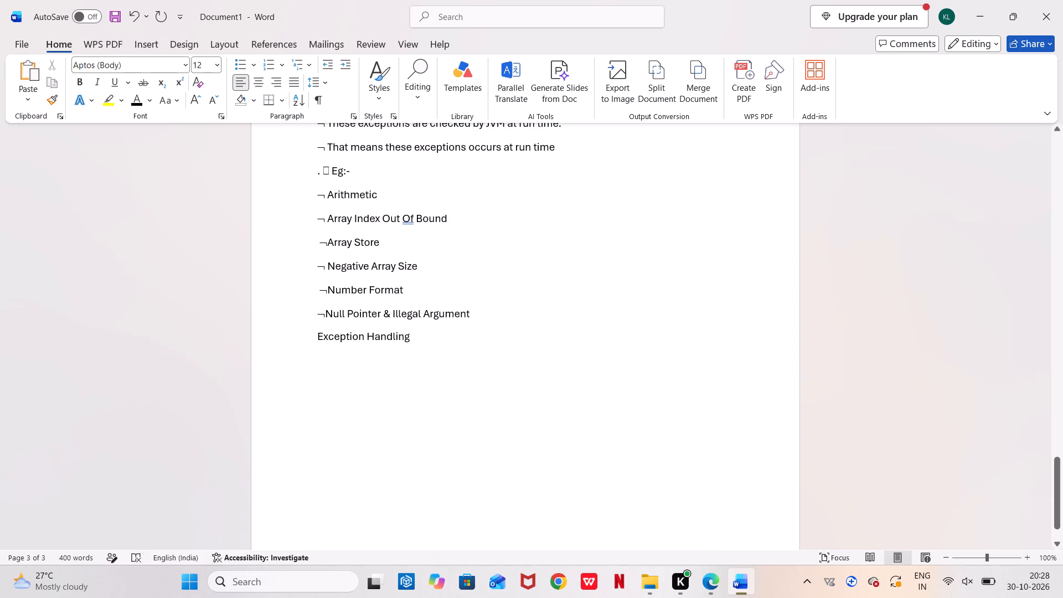
pyautogui.click(706, 579)
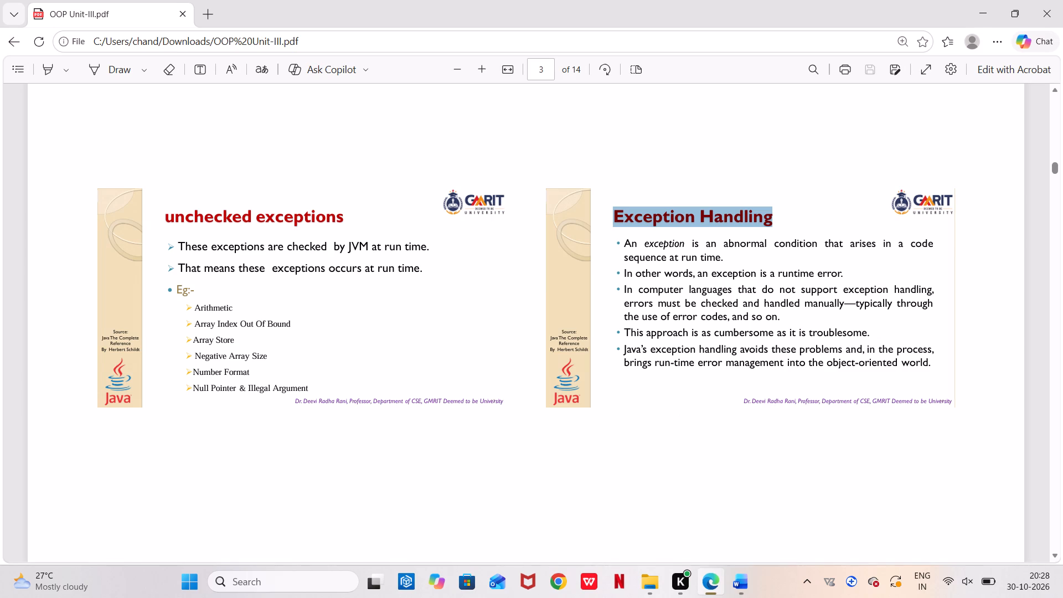
pyautogui.moveTo(608, 239); pyautogui.dragTo(914, 383)
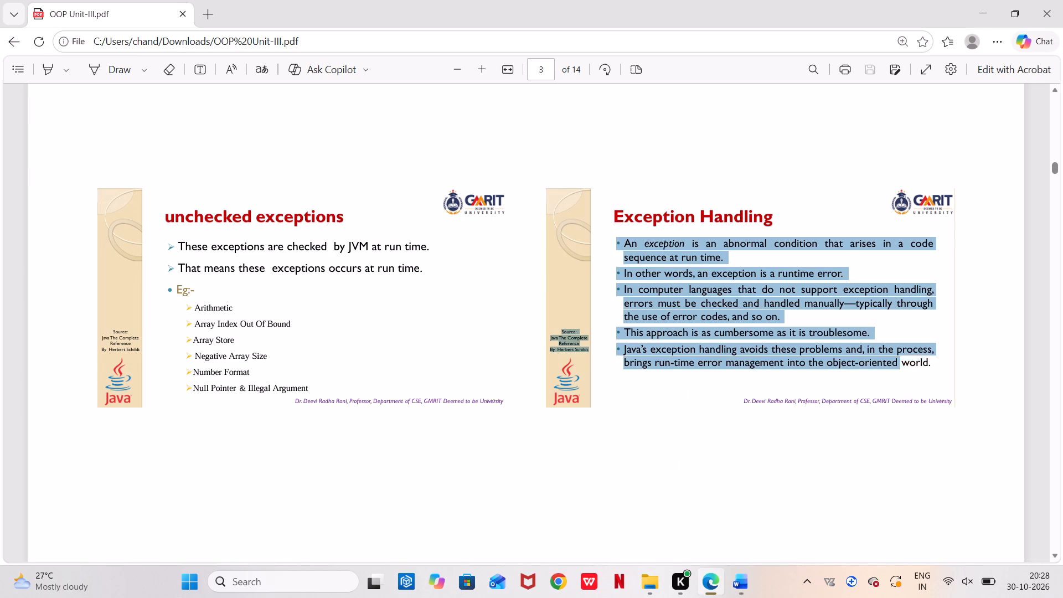
pyautogui.moveTo(914, 383); pyautogui.dragTo(933, 368)
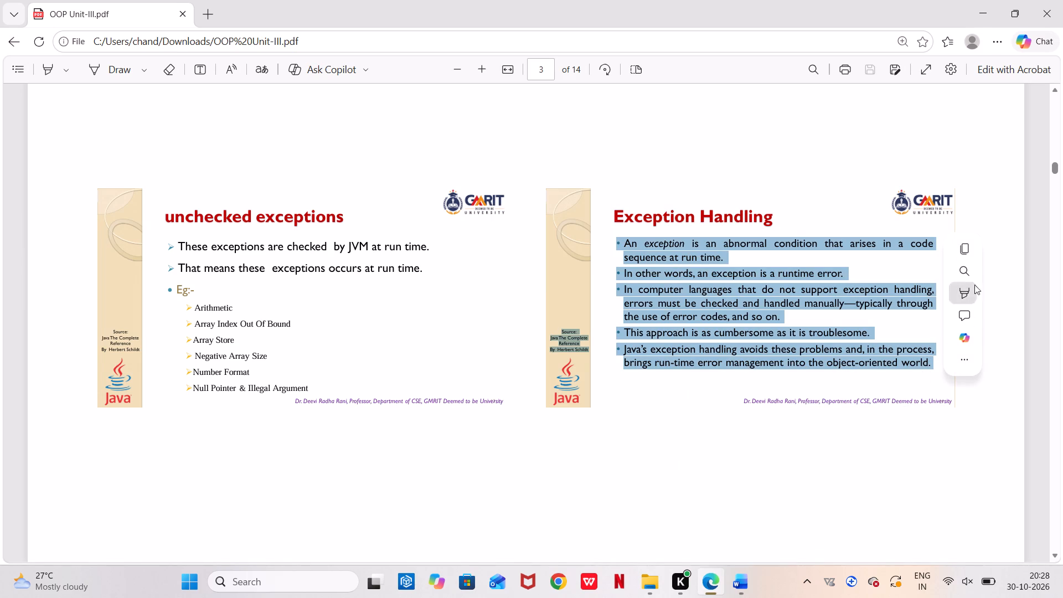
pyautogui.click(971, 246)
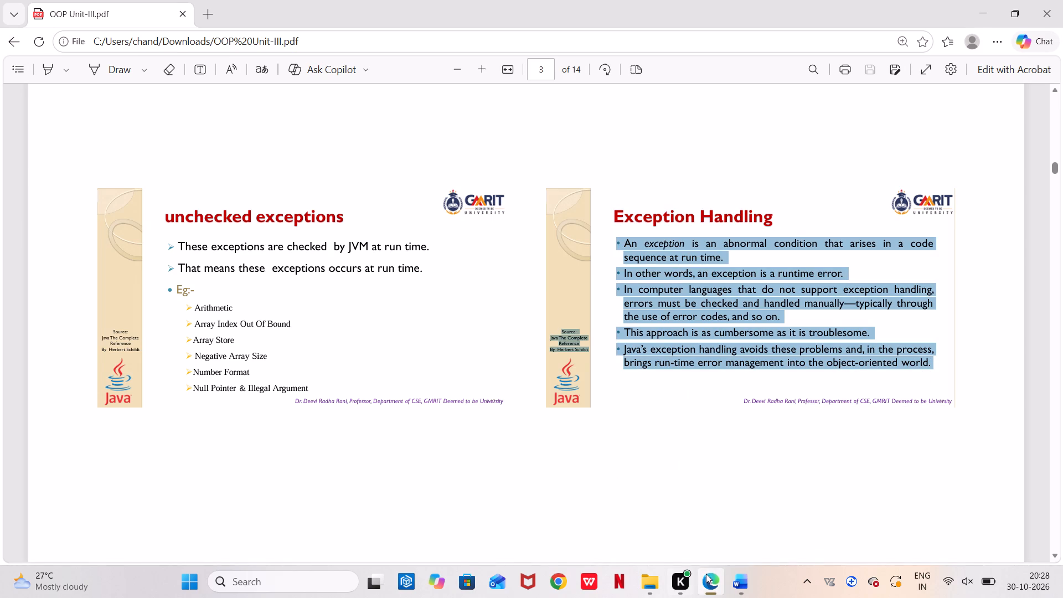
pyautogui.click(732, 576)
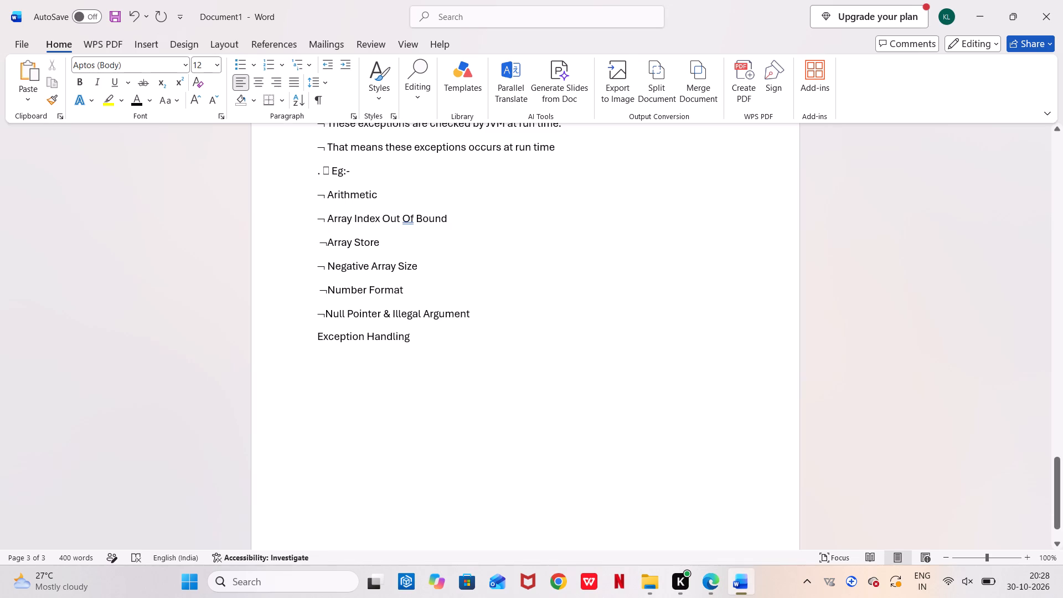
pyautogui.hotkey('ctrl', 'v')
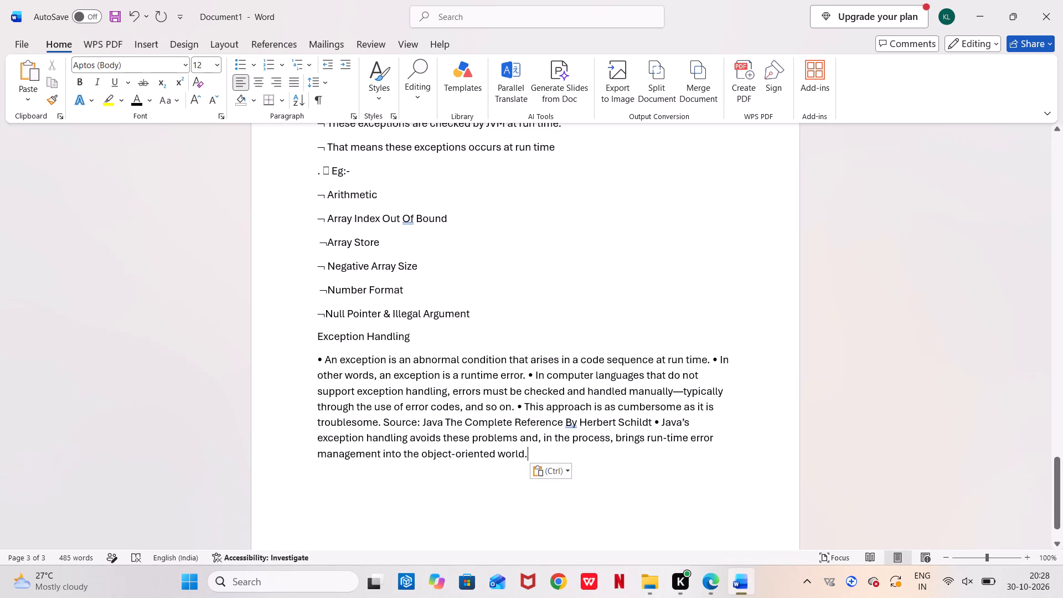
# Break the pasted paragraph into separate lines before the bullets "In other words", "In computer languages" and "This approach".
pyautogui.click(710, 359)
pyautogui.press('Return')
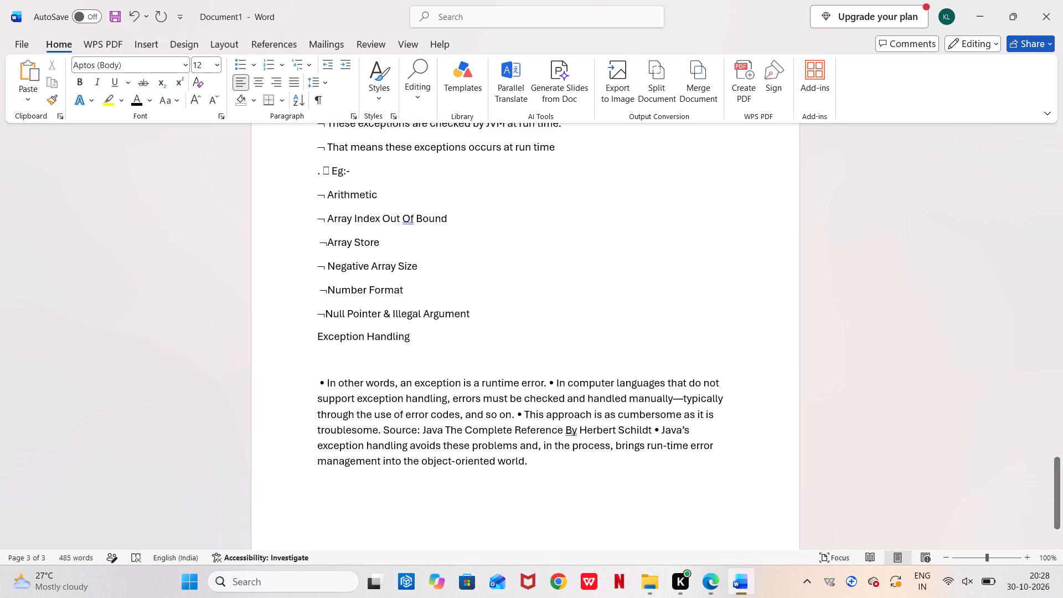
pyautogui.click(550, 385)
pyautogui.press('Return')
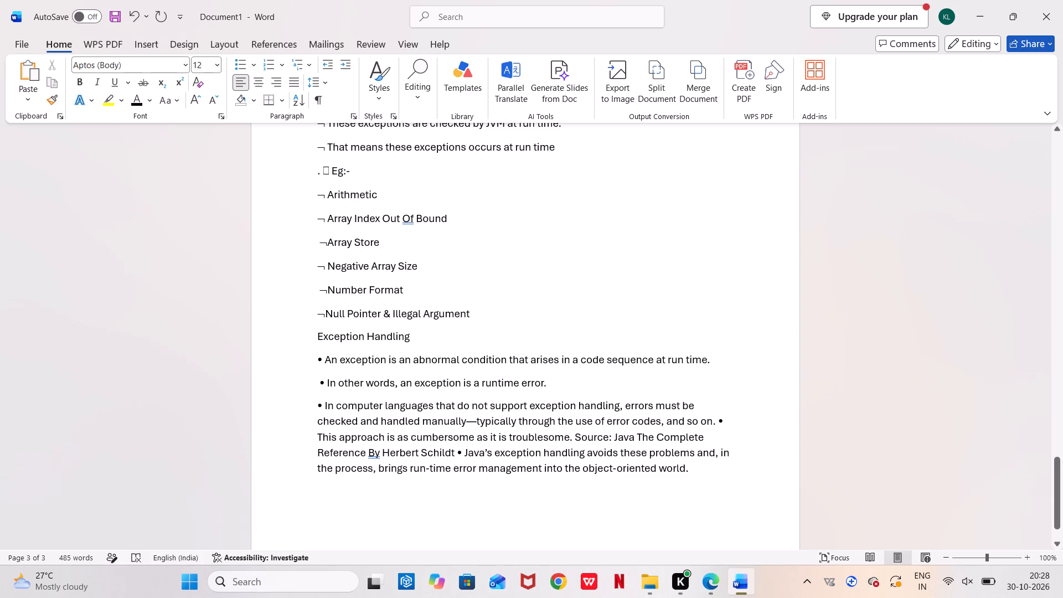
pyautogui.click(719, 424)
pyautogui.press('Return')
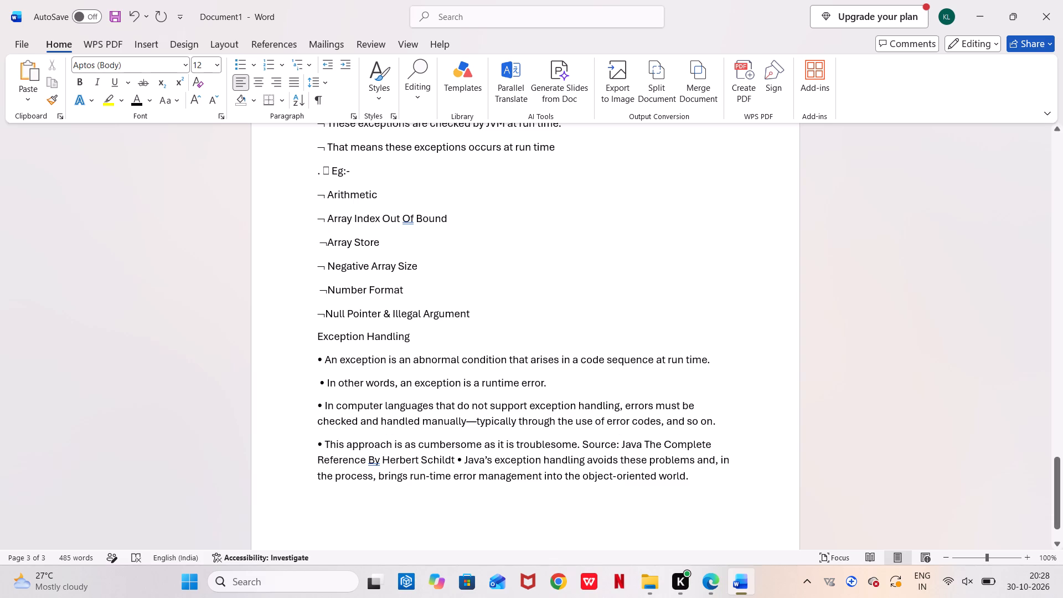
# Delete the book source citation after "troublesome." and put the "Java's exception handling" bullet on its own line.
pyautogui.moveTo(581, 442); pyautogui.dragTo(634, 450)
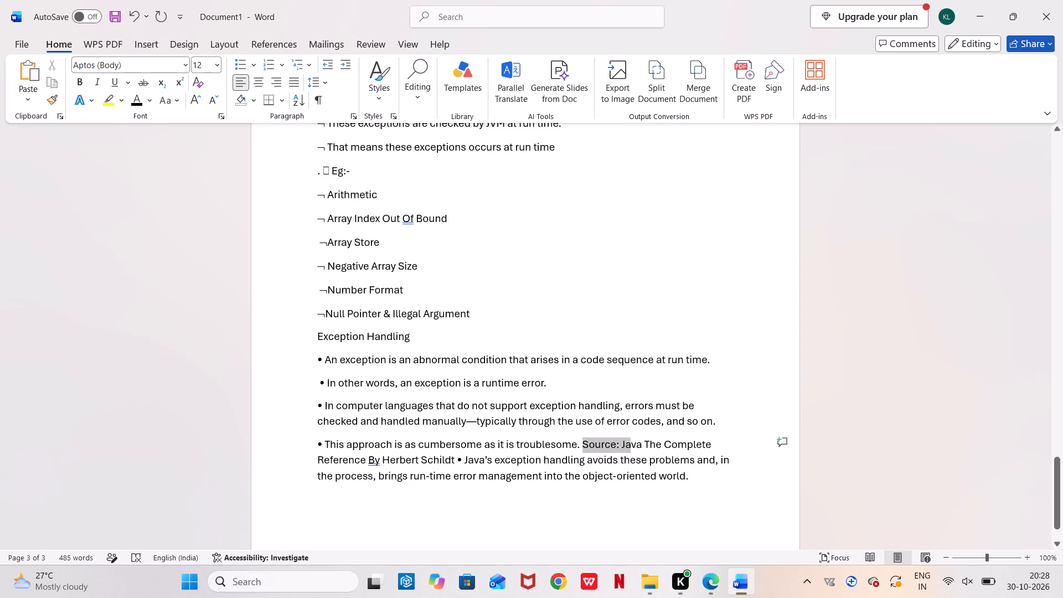
pyautogui.moveTo(634, 450); pyautogui.dragTo(705, 446)
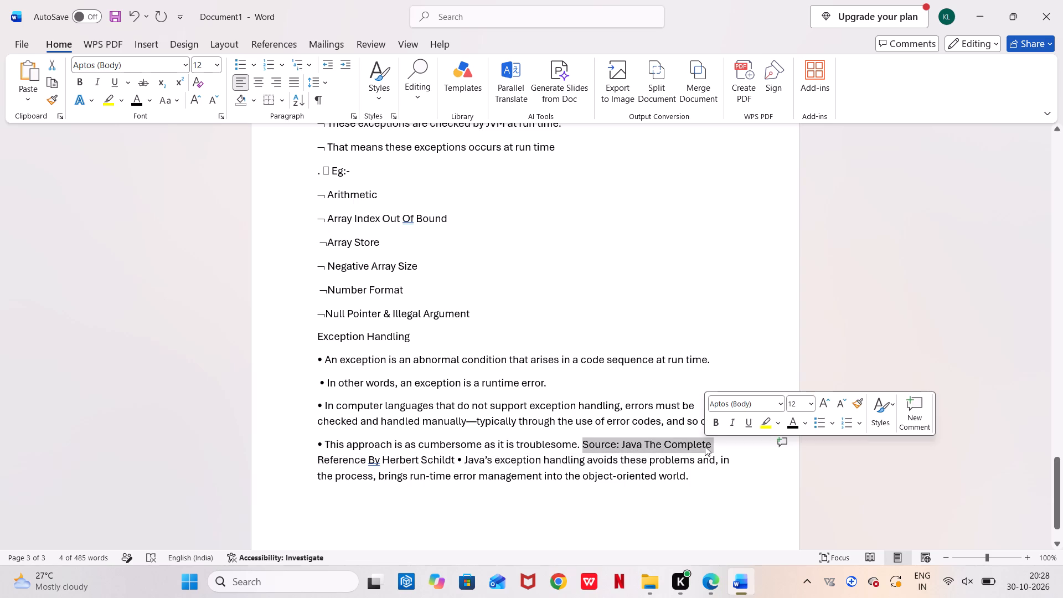
pyautogui.press('BackSpace')
pyautogui.moveTo(583, 437); pyautogui.dragTo(615, 441)
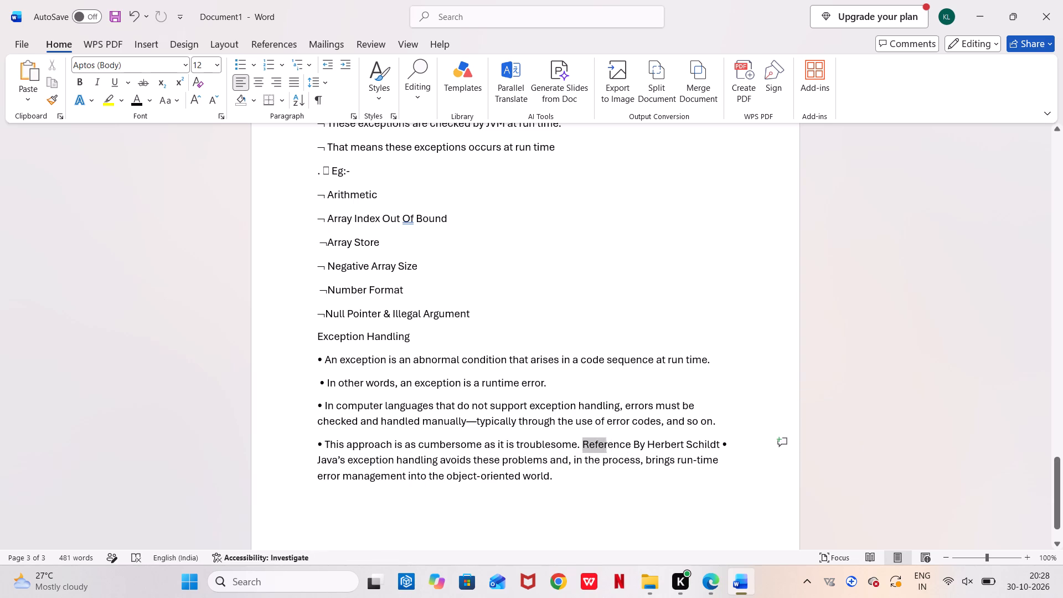
pyautogui.moveTo(615, 441); pyautogui.dragTo(693, 446)
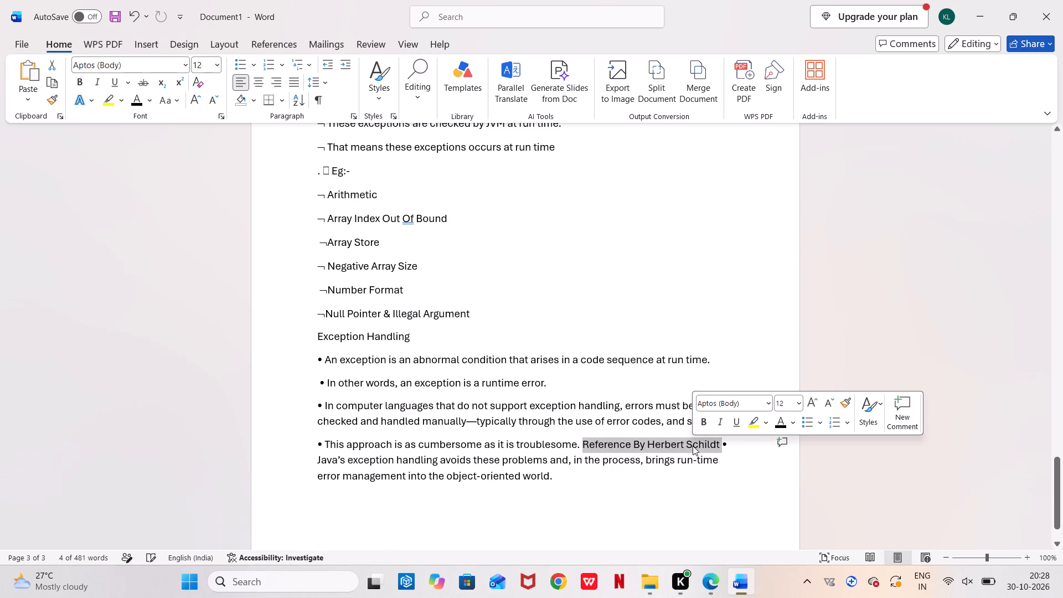
pyautogui.press('BackSpace')
pyautogui.press('Return')
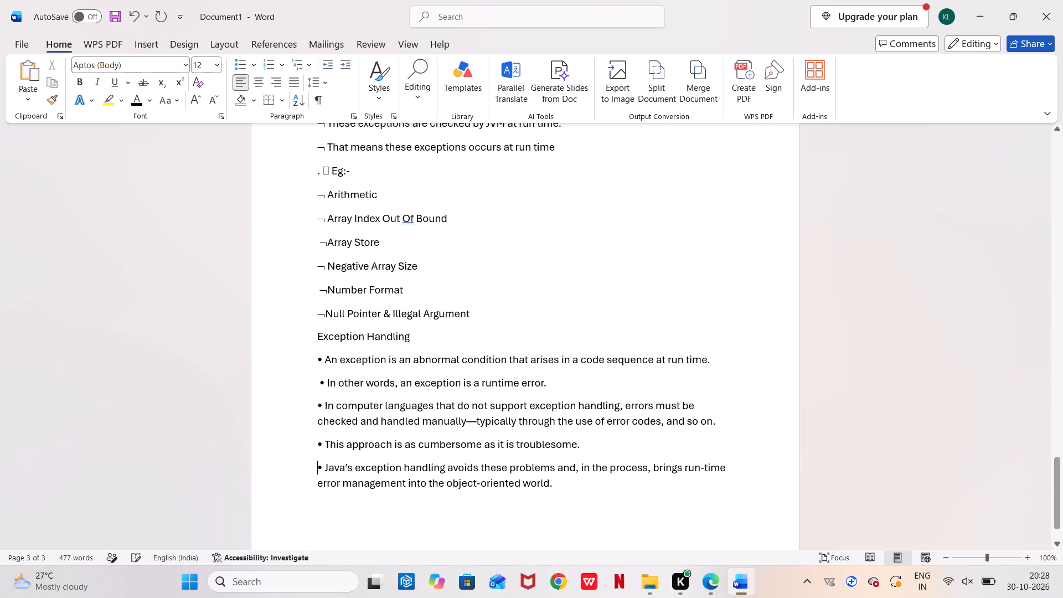
# Widen the gap after the bullet of "Java's exception handling avoids these problems" with three extra spaces.
pyautogui.scroll(-1, 576, 480)
pyautogui.scroll(-1, 486, 435)
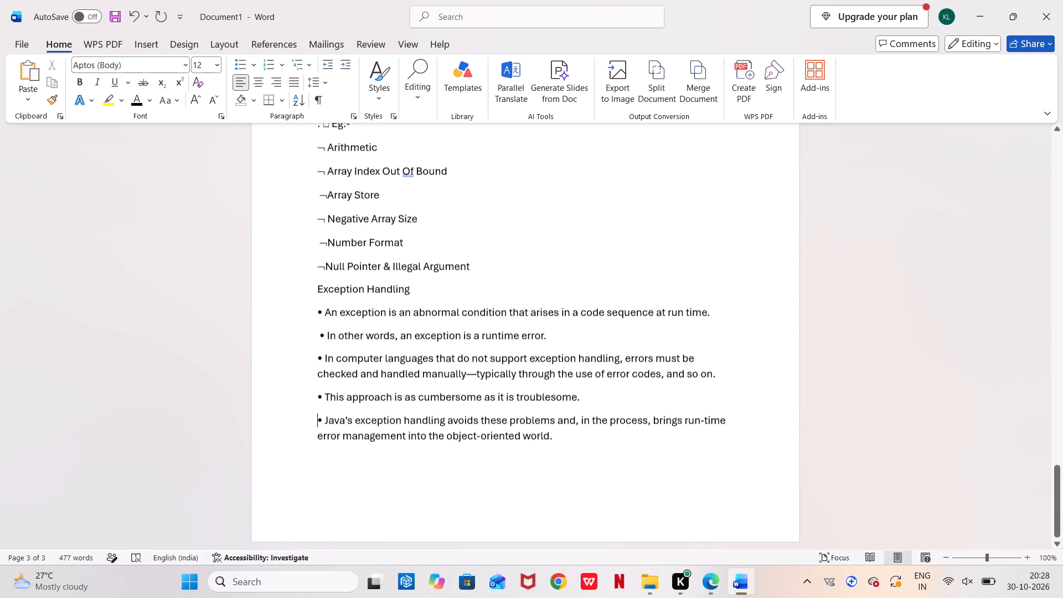
pyautogui.scroll(-1, 466, 441)
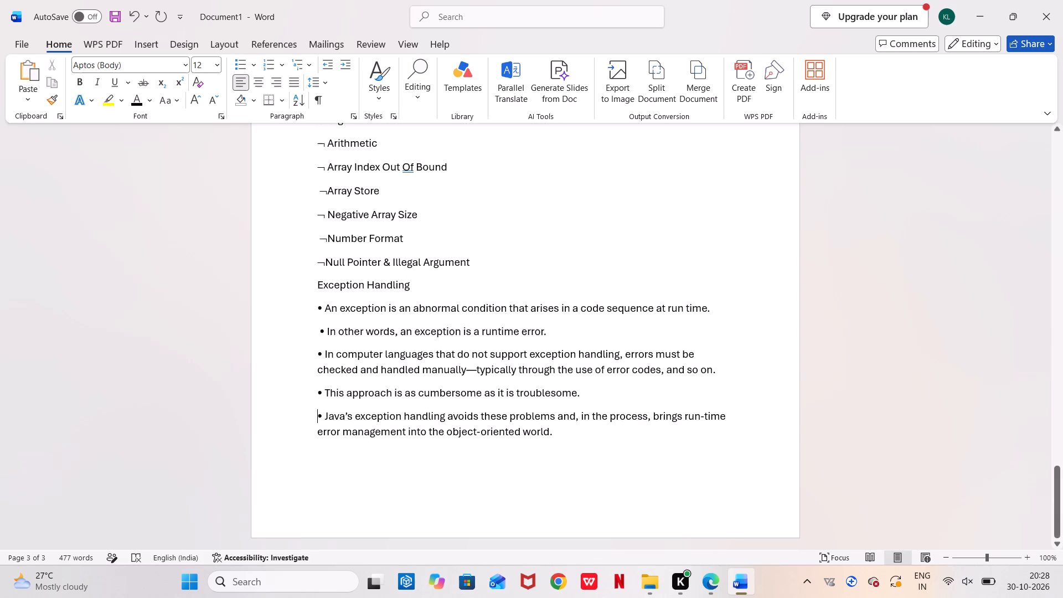
pyautogui.click(324, 419)
pyautogui.press('space')
pyautogui.press('space')
pyautogui.click(312, 432)
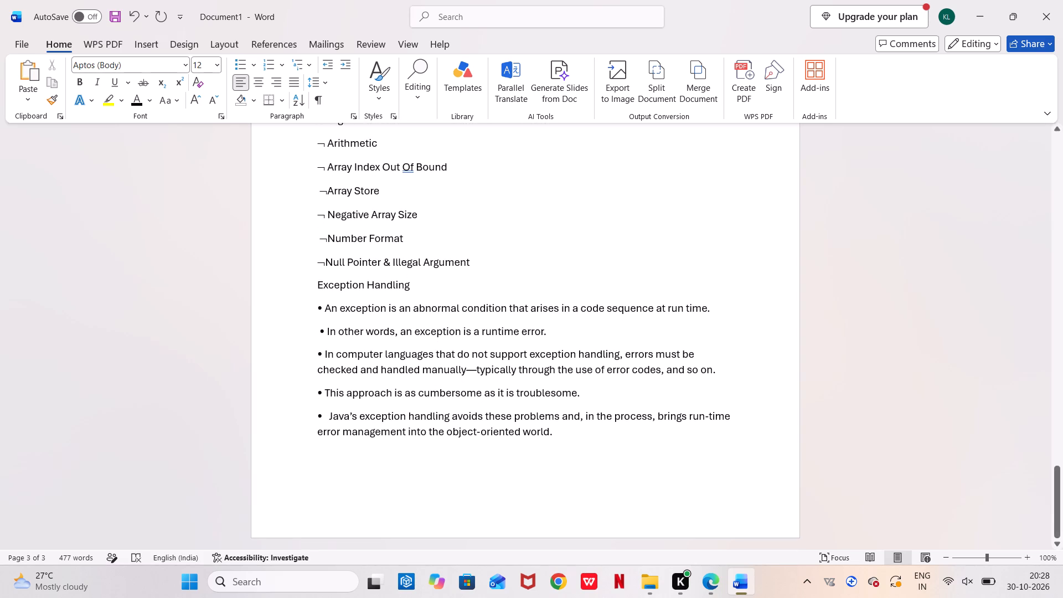
pyautogui.press('space')
pyautogui.press('space')
pyautogui.press('space')
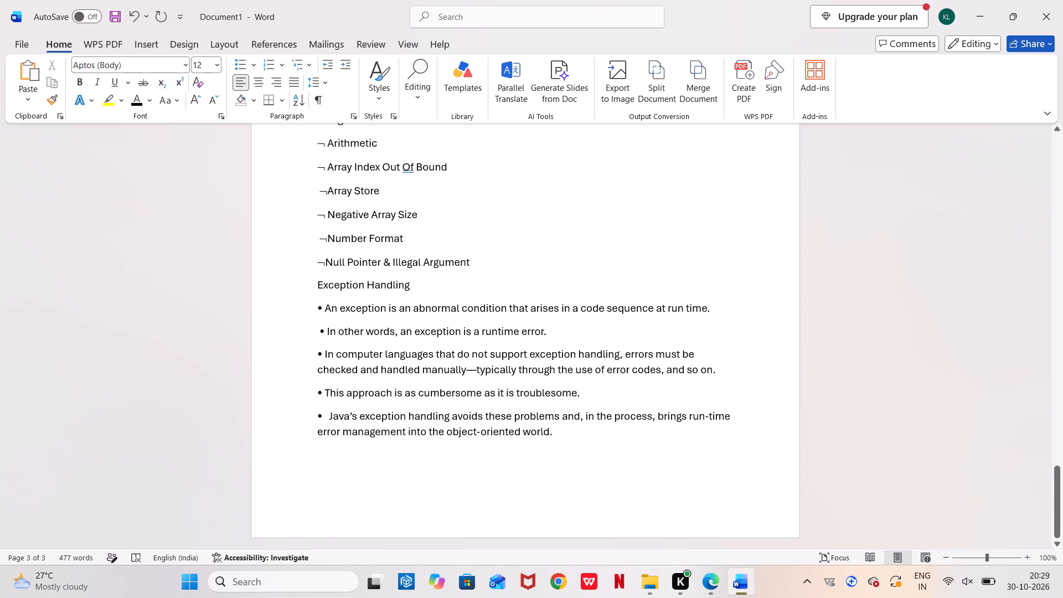
pyautogui.click(324, 421)
pyautogui.press('space')
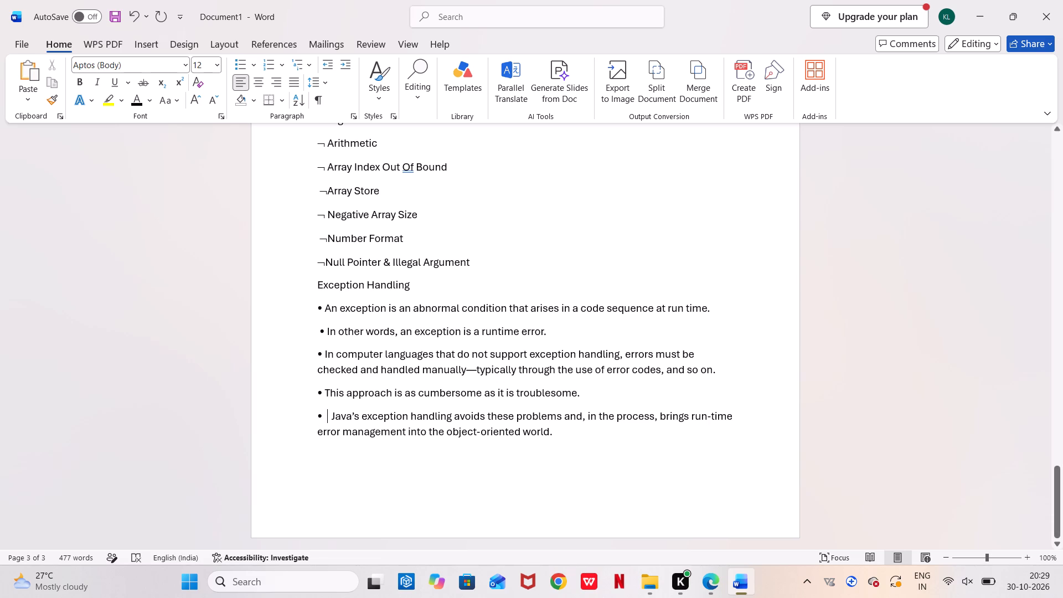
# Insert four extra spaces after the bullets of "This approach is as cumbersome" and "In computer languages".
pyautogui.click(325, 388)
pyautogui.press('space')
pyautogui.press('space')
pyautogui.press('space')
pyautogui.press('space')
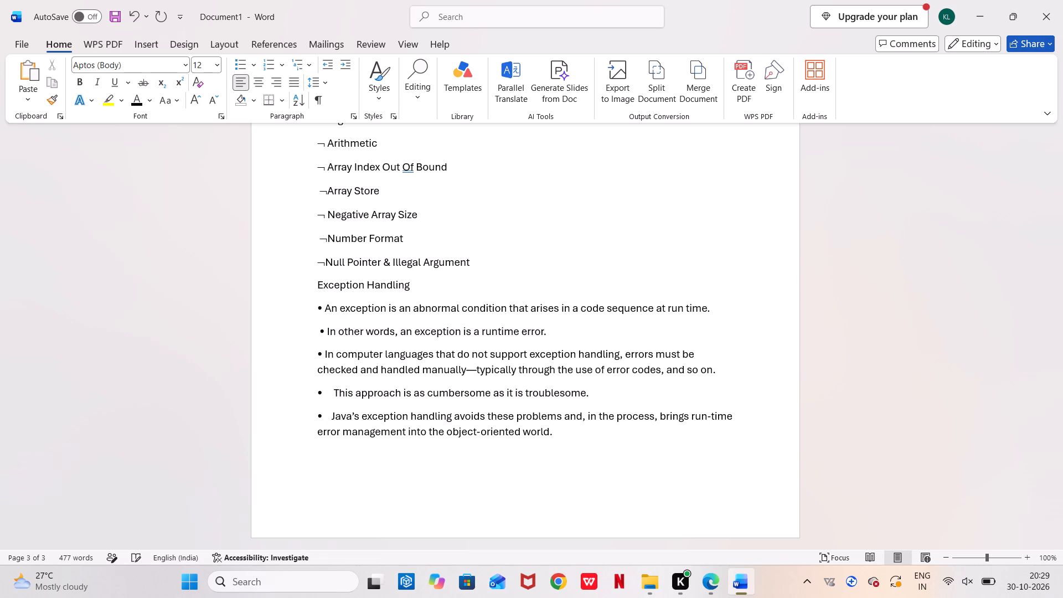
pyautogui.click(324, 348)
pyautogui.press('space')
pyautogui.press('space')
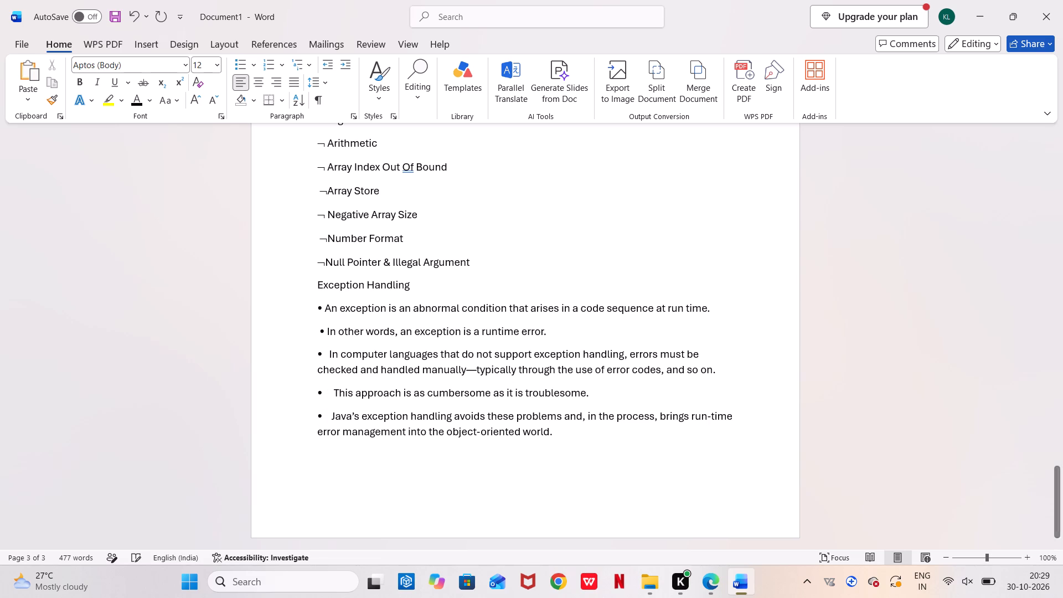
pyautogui.press('space')
pyautogui.press('space')
# Insert three extra spaces after the bullets of "In other words" and "An exception is an abnormal condition".
pyautogui.click(325, 334)
pyautogui.press('space')
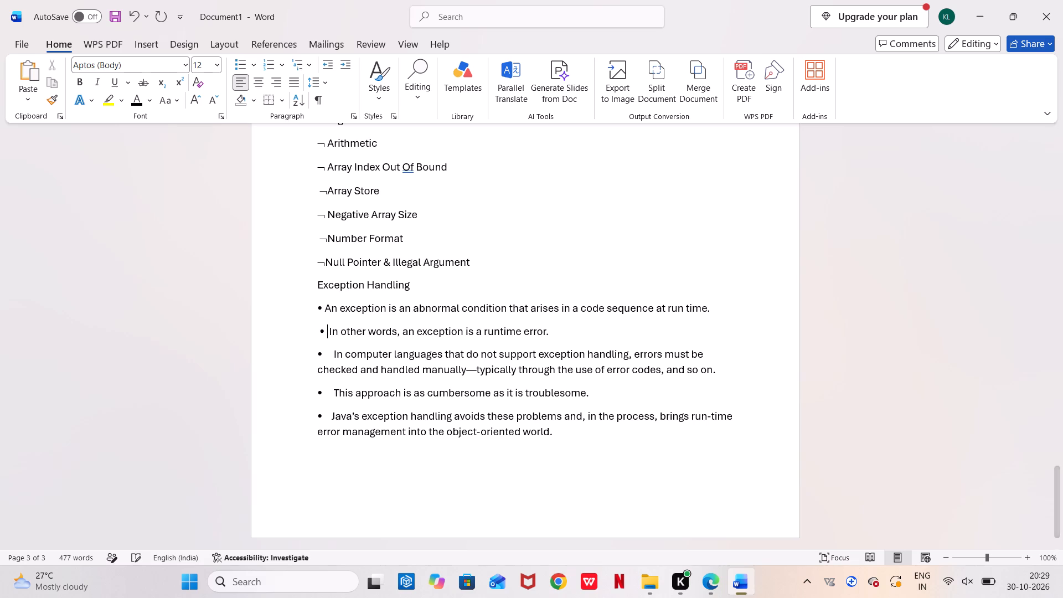
pyautogui.press('space')
pyautogui.press('space')
pyautogui.click(323, 310)
pyautogui.press('space')
pyautogui.press('space')
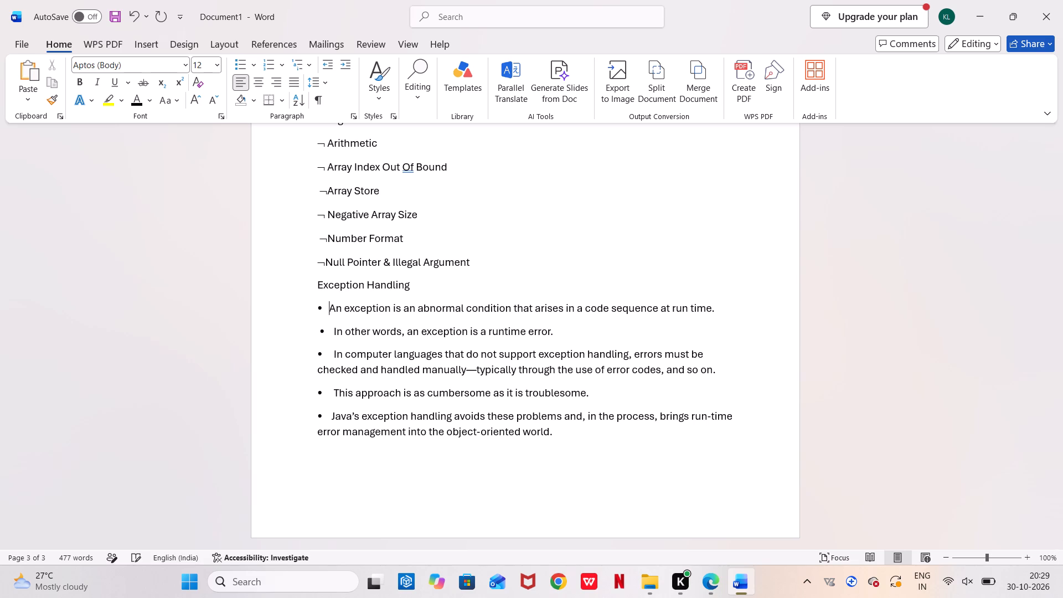
pyautogui.press('space')
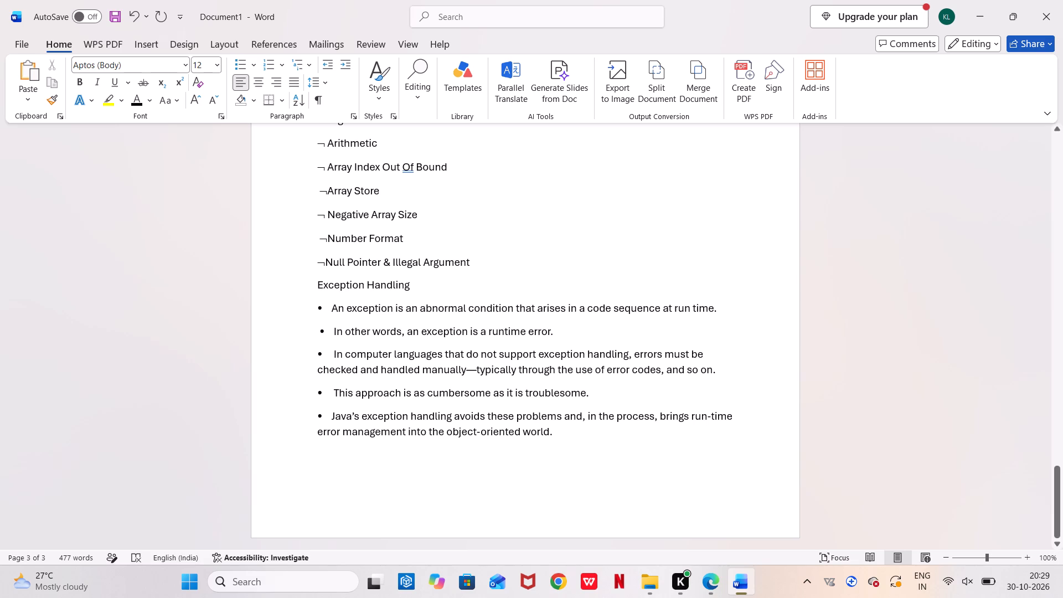
# Copy the "Java exception handling is managed via five keywords" slide's bullet text from the Edge PDF and paste it on a new line at Word's document end.
pyautogui.scroll(-1, 590, 286)
pyautogui.click(598, 439)
pyautogui.press('Return')
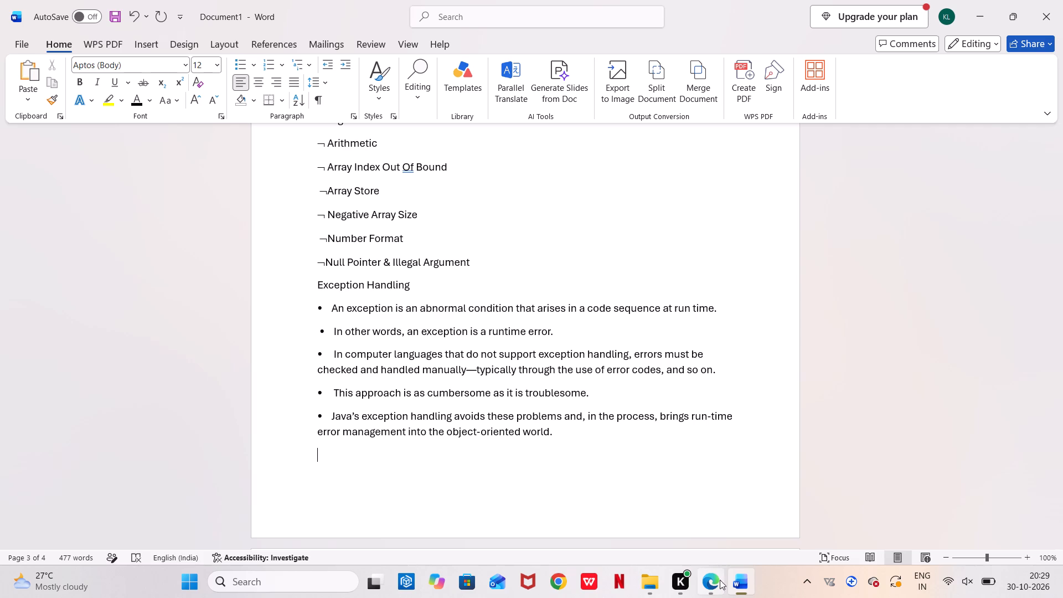
pyautogui.click(720, 580)
pyautogui.scroll(-4, 622, 419)
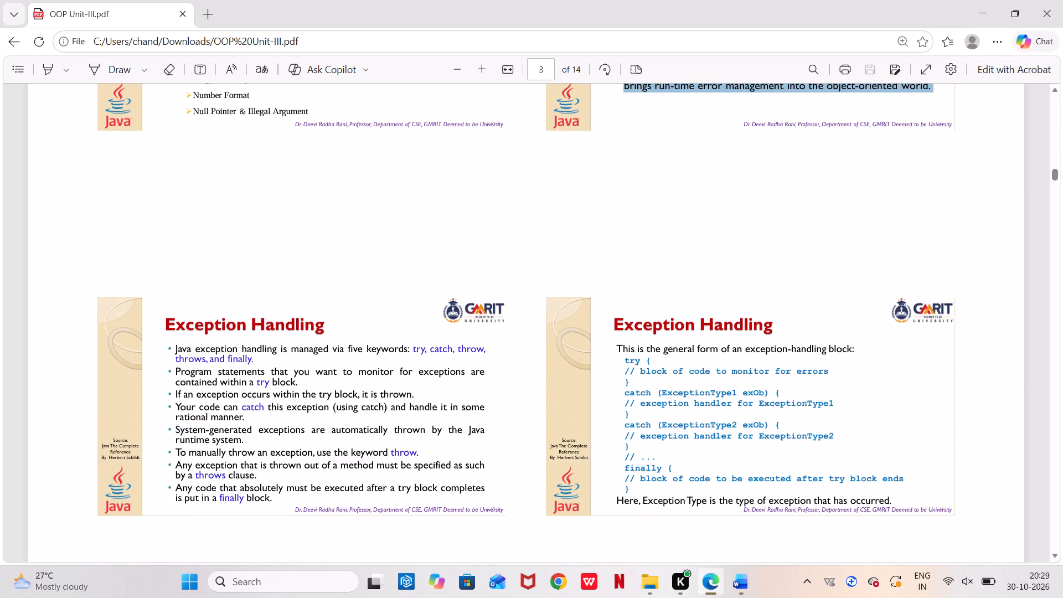
pyautogui.click(276, 505)
pyautogui.moveTo(167, 349); pyautogui.dragTo(265, 496)
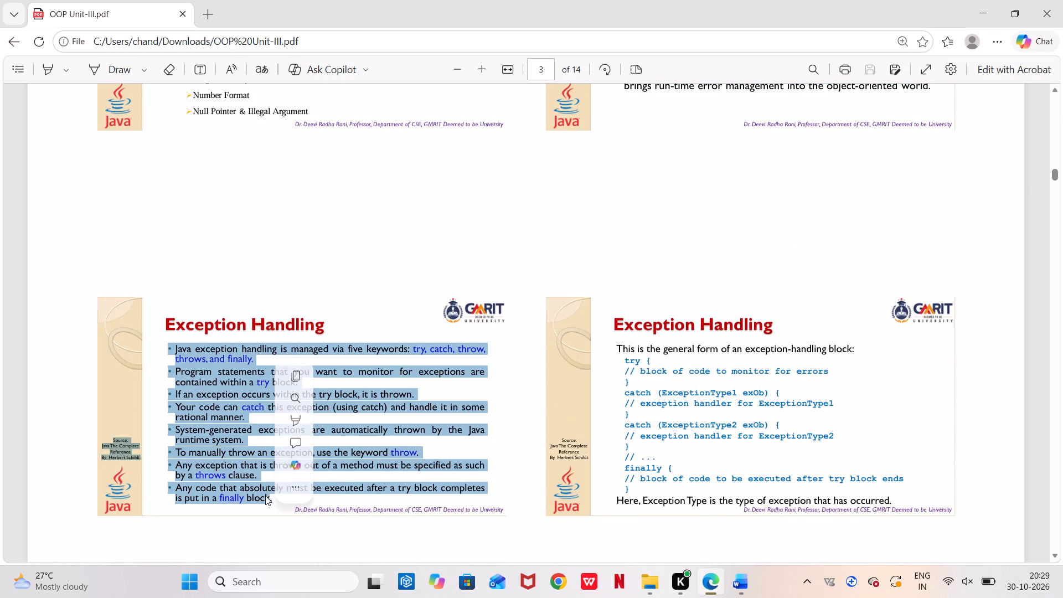
pyautogui.click(294, 376)
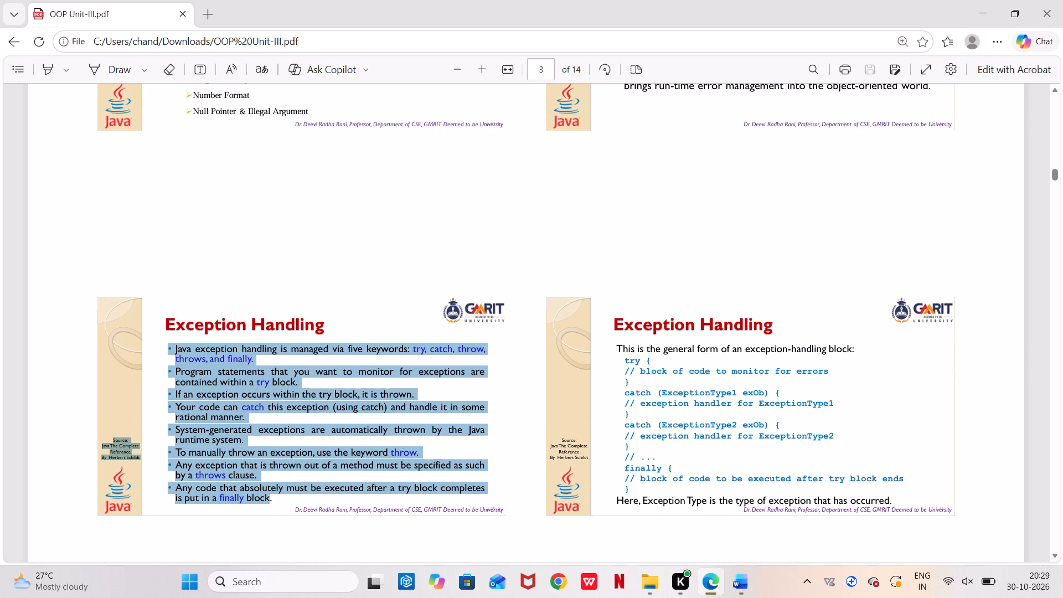
pyautogui.click(735, 585)
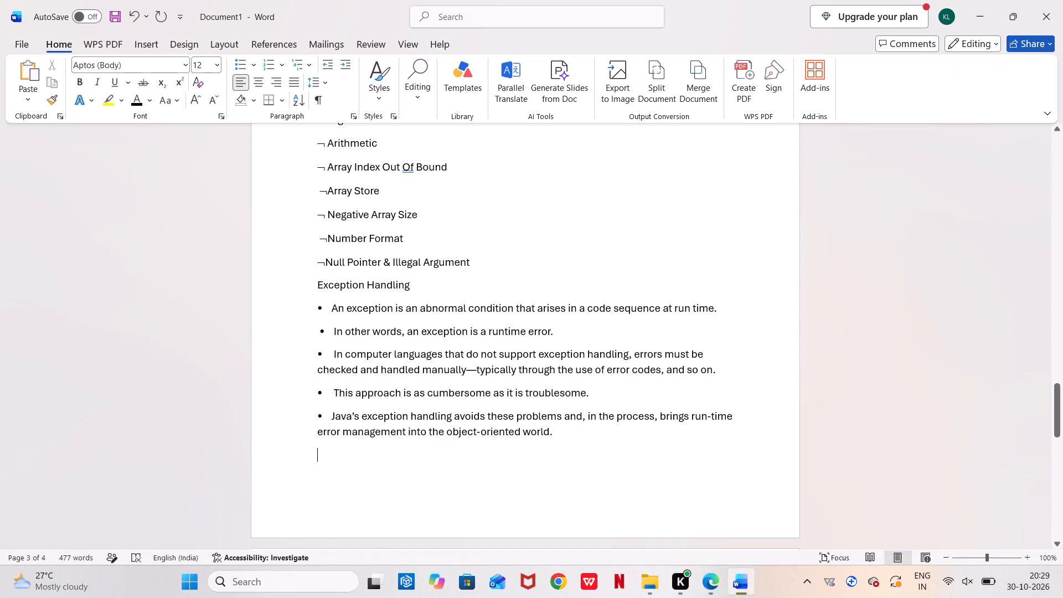
pyautogui.hotkey('ctrl', 'v')
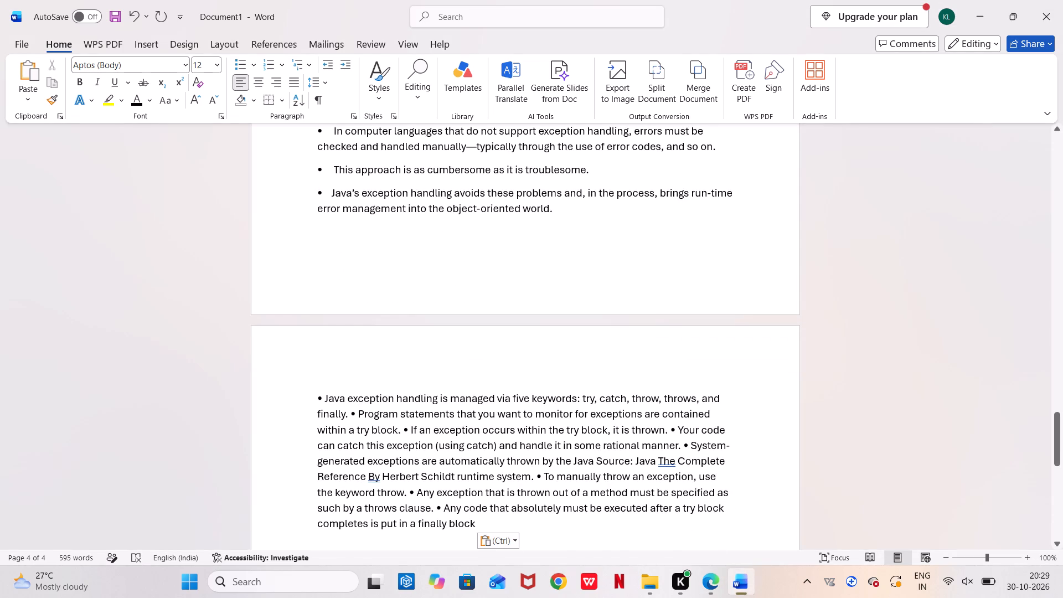
# Put the pasted bullets "Program statements", "If an exception occurs" and "Your code can catch" each on their own line.
pyautogui.click(349, 413)
pyautogui.press('Return')
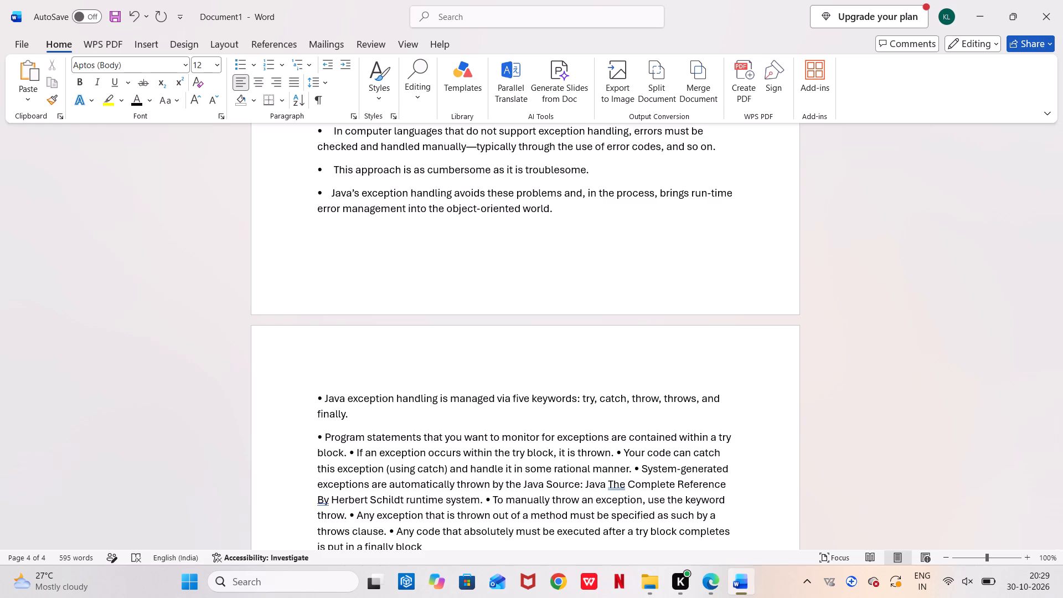
pyautogui.click(348, 451)
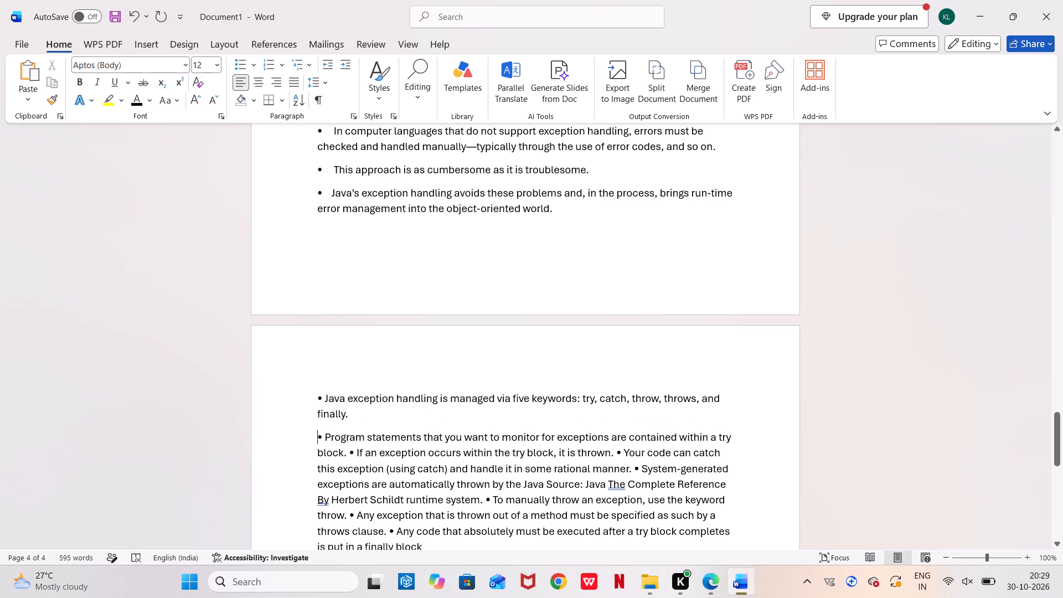
pyautogui.press('Return')
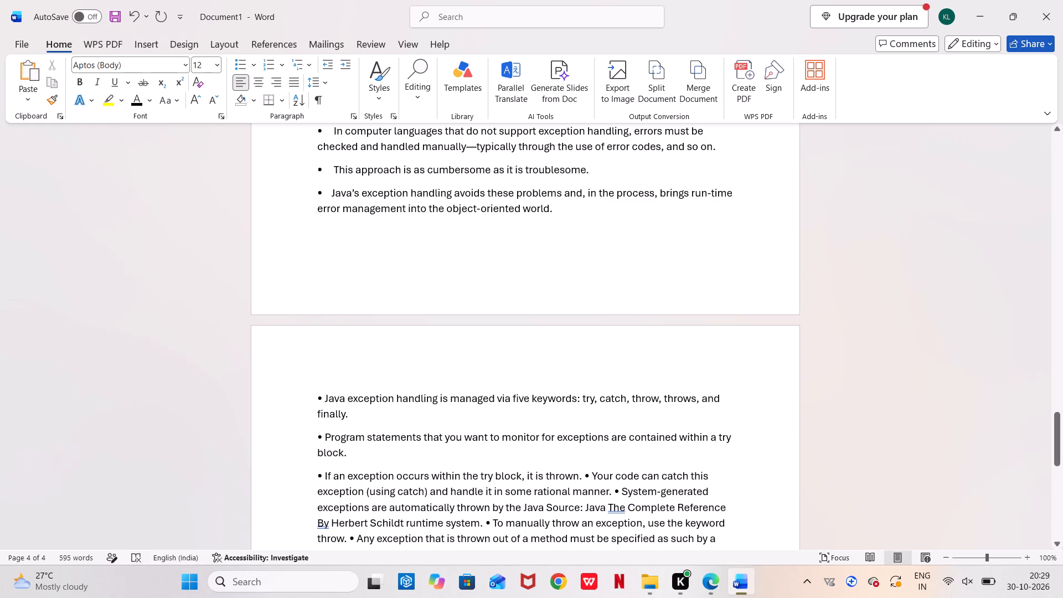
pyautogui.click(584, 476)
pyautogui.press('Return')
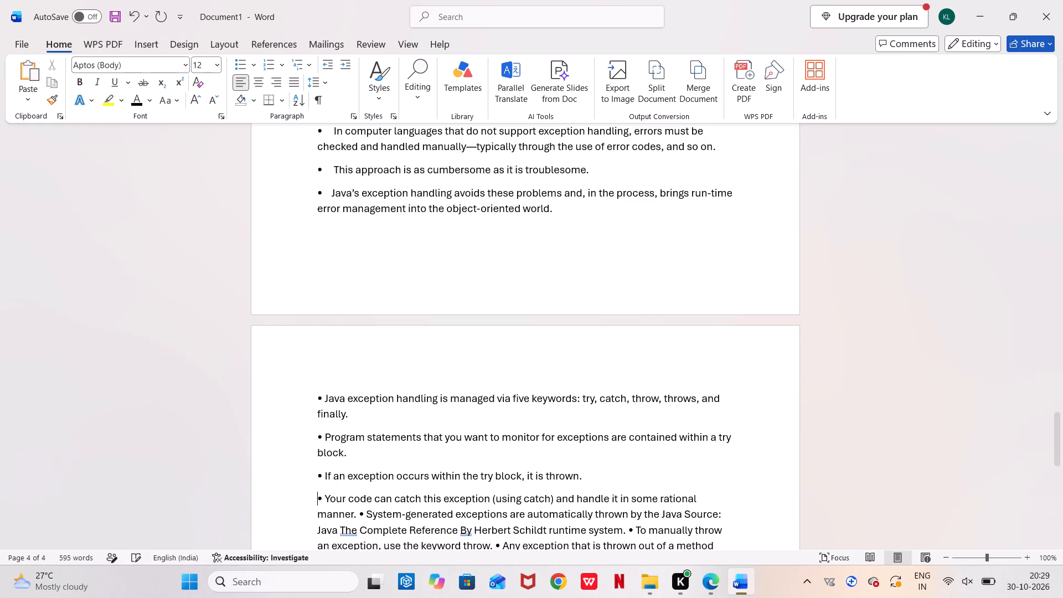
# Delete the stray source citation to the Java Complete Reference book from inside the "System-generated exceptions" bullet.
pyautogui.scroll(-3, 558, 488)
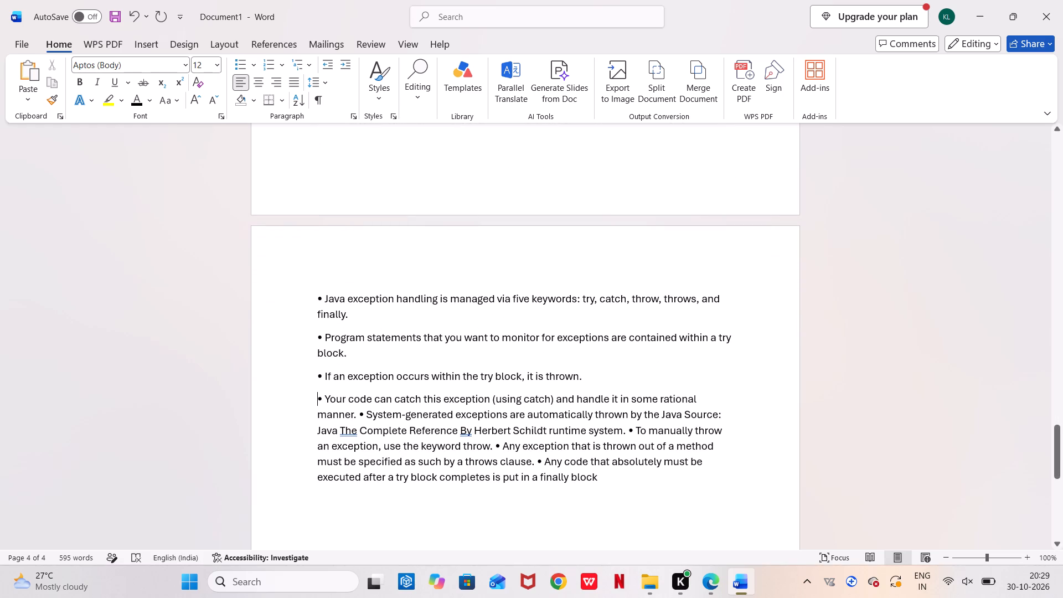
pyautogui.moveTo(685, 413); pyautogui.dragTo(727, 409)
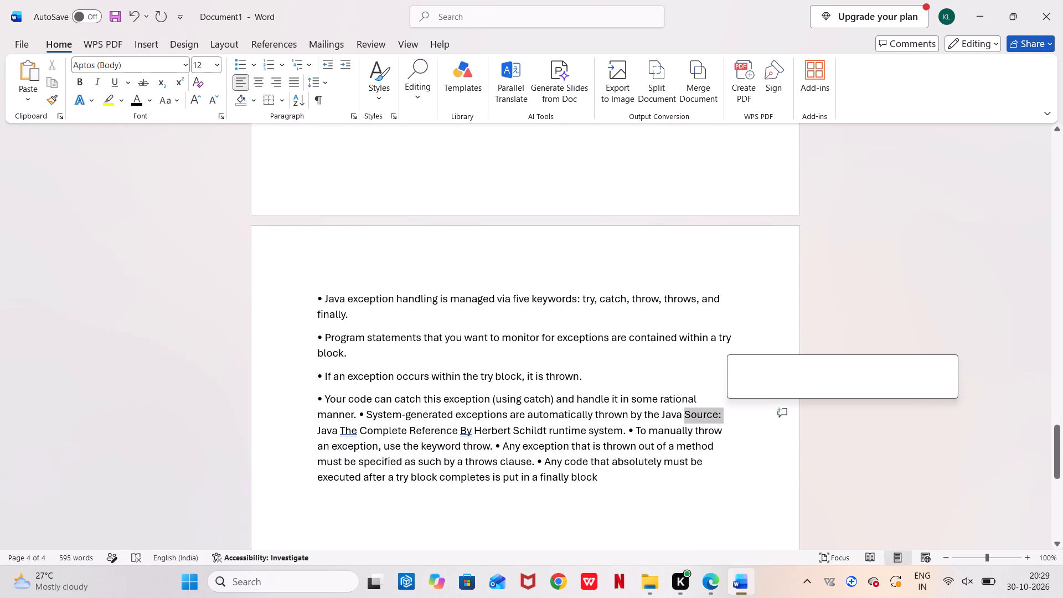
pyautogui.press('BackSpace')
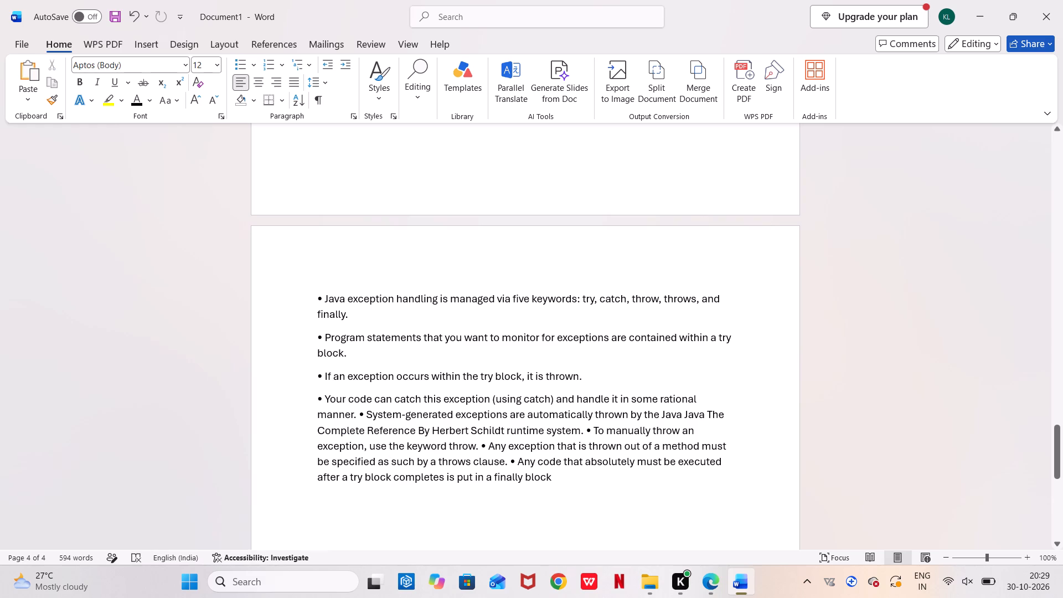
pyautogui.moveTo(682, 413); pyautogui.dragTo(731, 421)
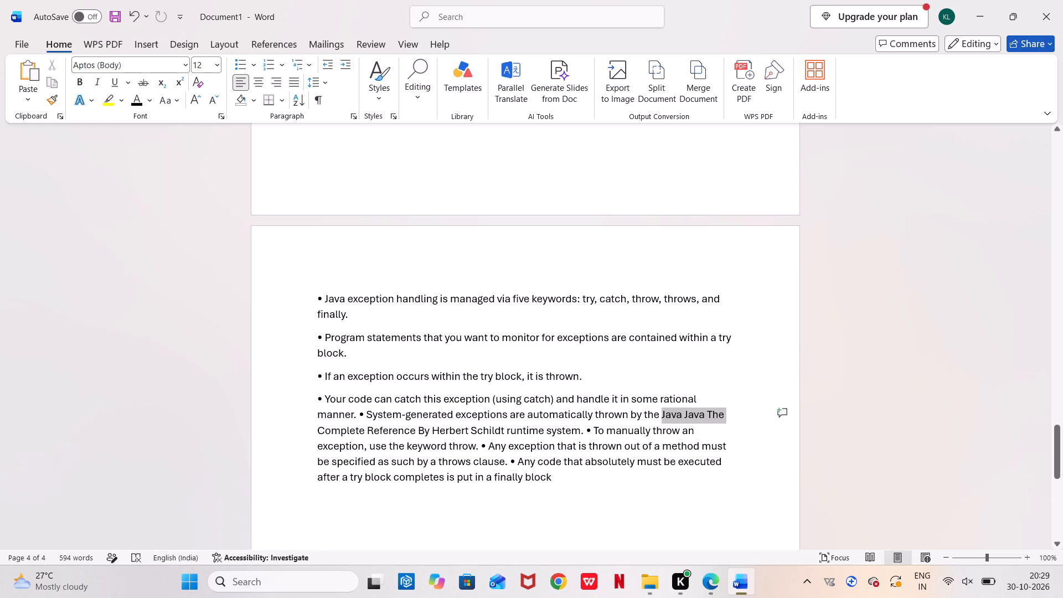
pyautogui.moveTo(731, 421); pyautogui.dragTo(732, 420)
pyautogui.click(682, 510)
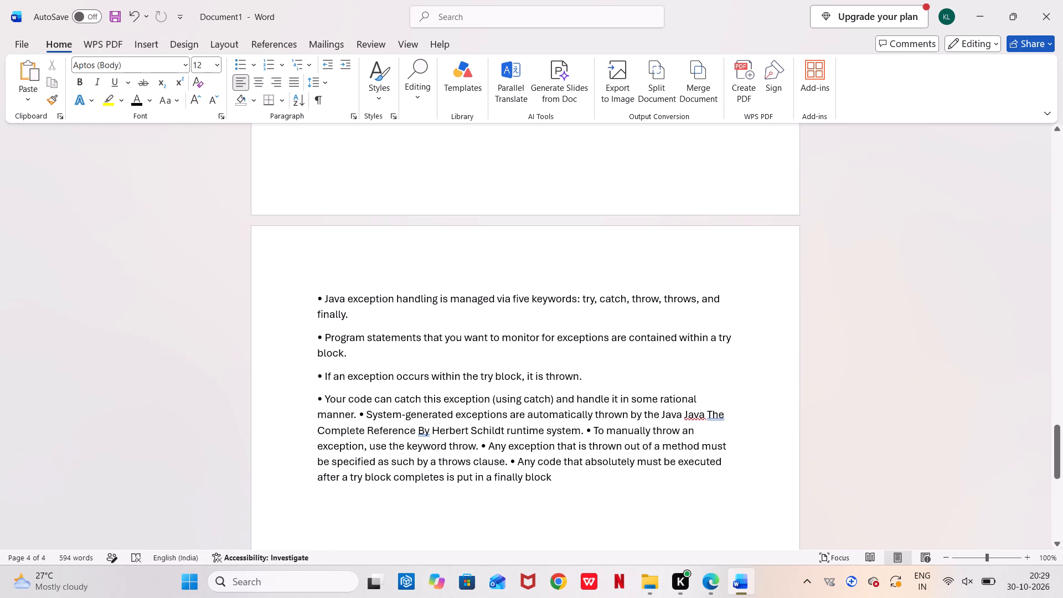
pyautogui.moveTo(505, 430); pyautogui.dragTo(373, 415)
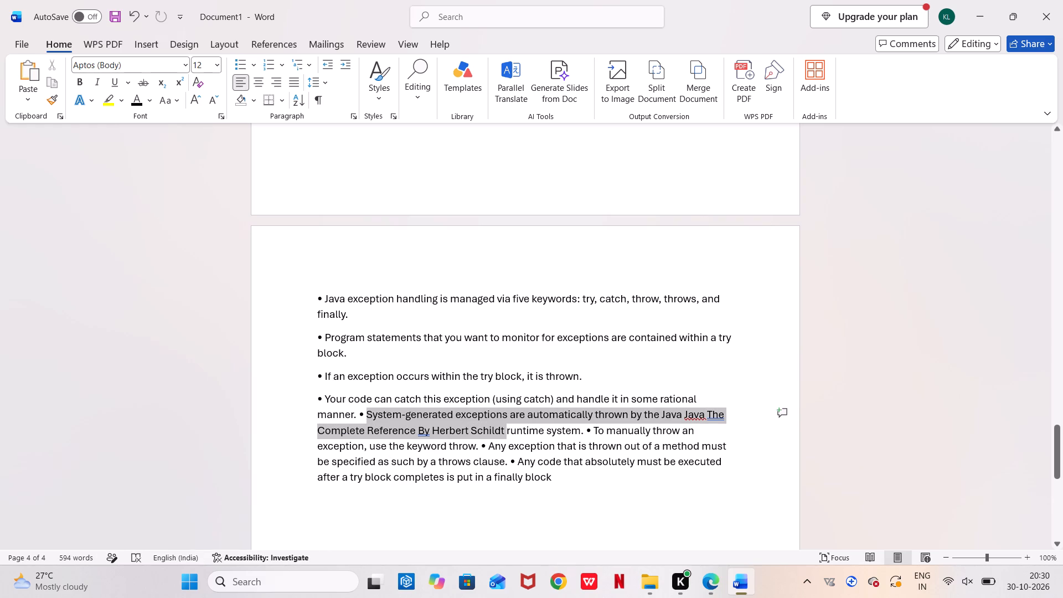
pyautogui.moveTo(373, 415); pyautogui.dragTo(333, 434)
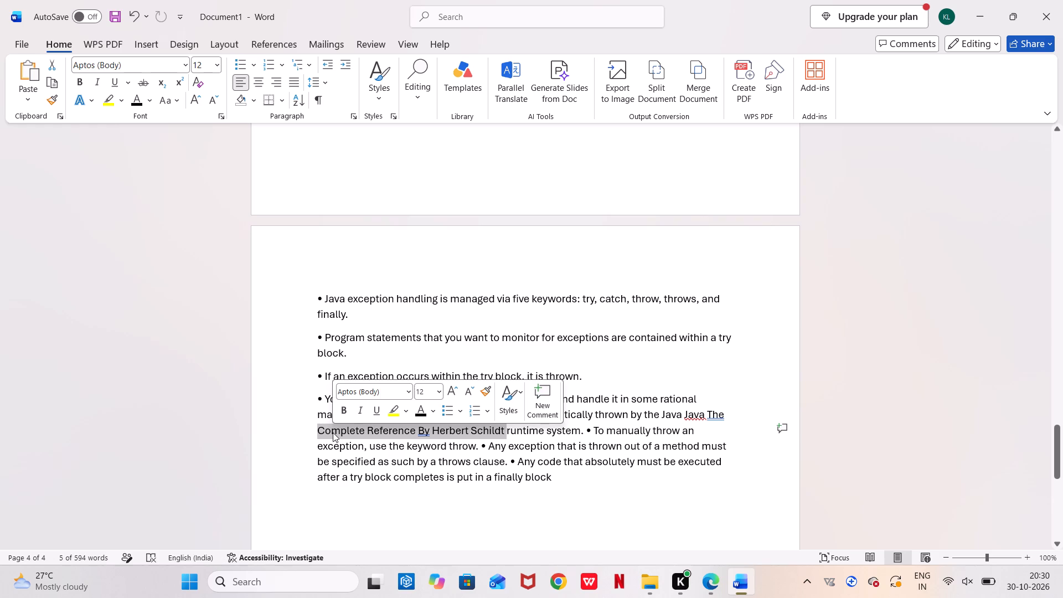
pyautogui.press('BackSpace')
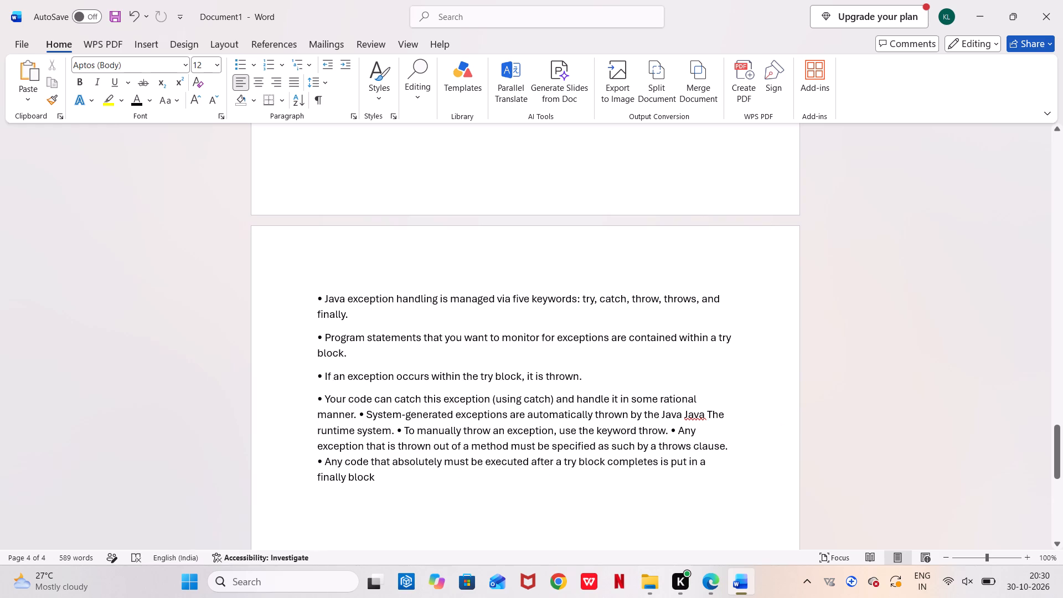
pyautogui.moveTo(732, 416); pyautogui.dragTo(687, 422)
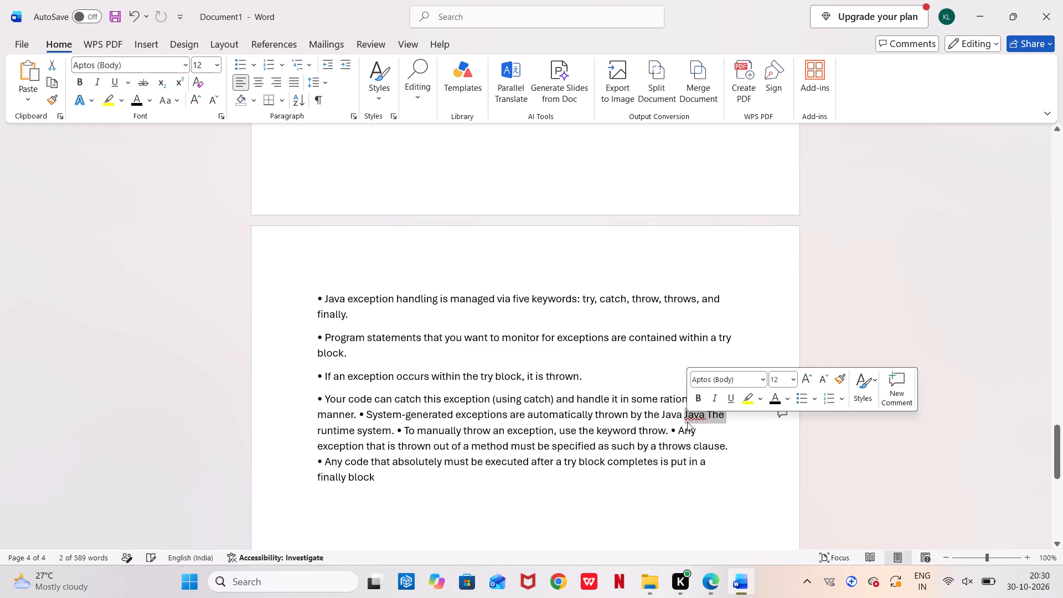
pyautogui.press('BackSpace')
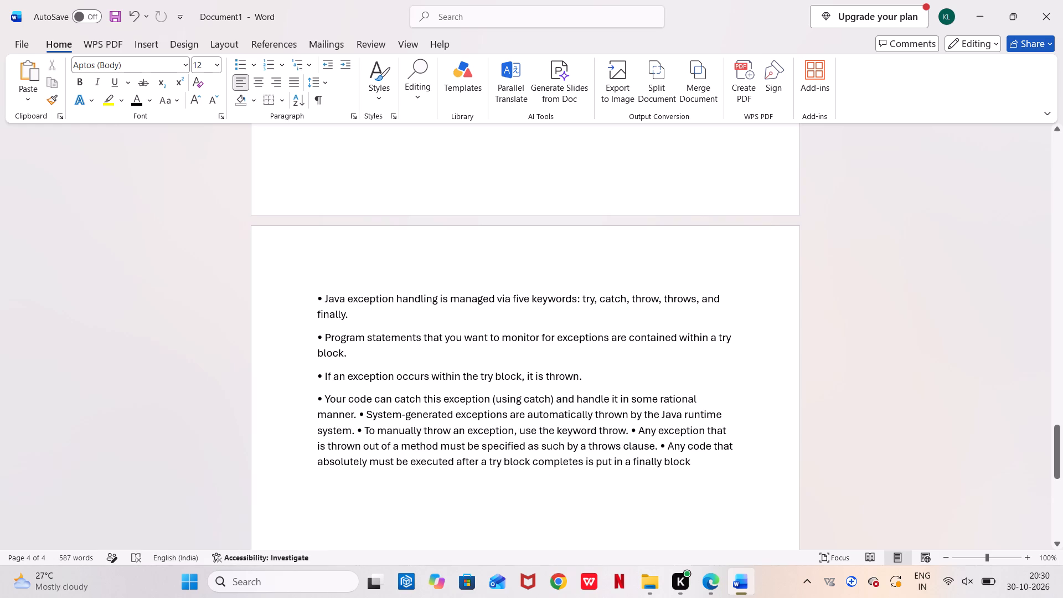
# Put the bullets from "System-generated exceptions" through "Any code that absolutely" on separate lines and add an empty line after the last one.
pyautogui.click(359, 413)
pyautogui.press('Return')
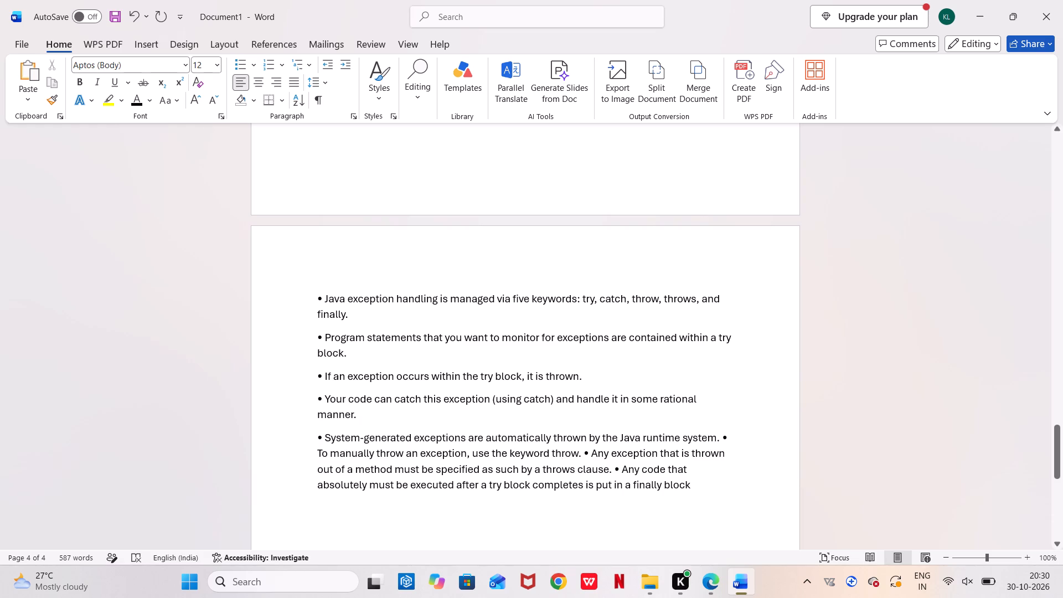
pyautogui.click(720, 439)
pyautogui.press('Return')
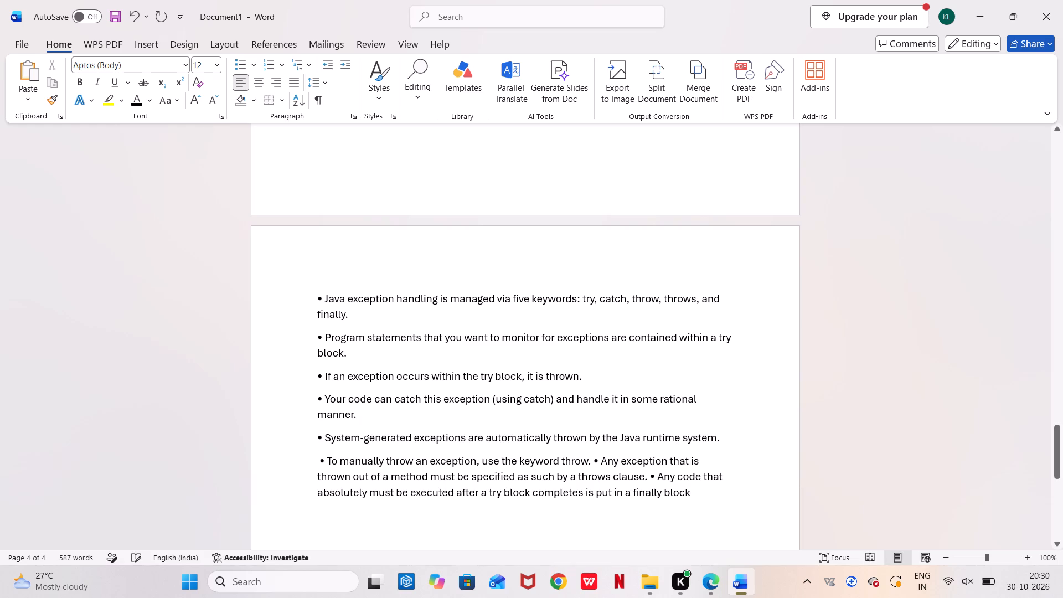
pyautogui.click(594, 464)
pyautogui.press('Return')
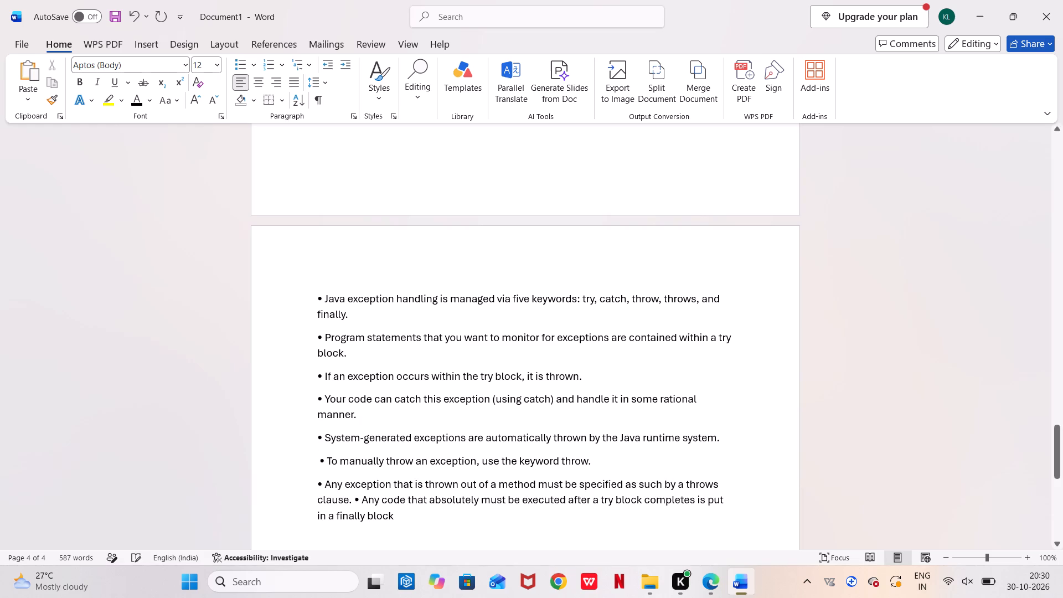
pyautogui.click(352, 499)
pyautogui.press('Return')
pyautogui.scroll(-3, 419, 501)
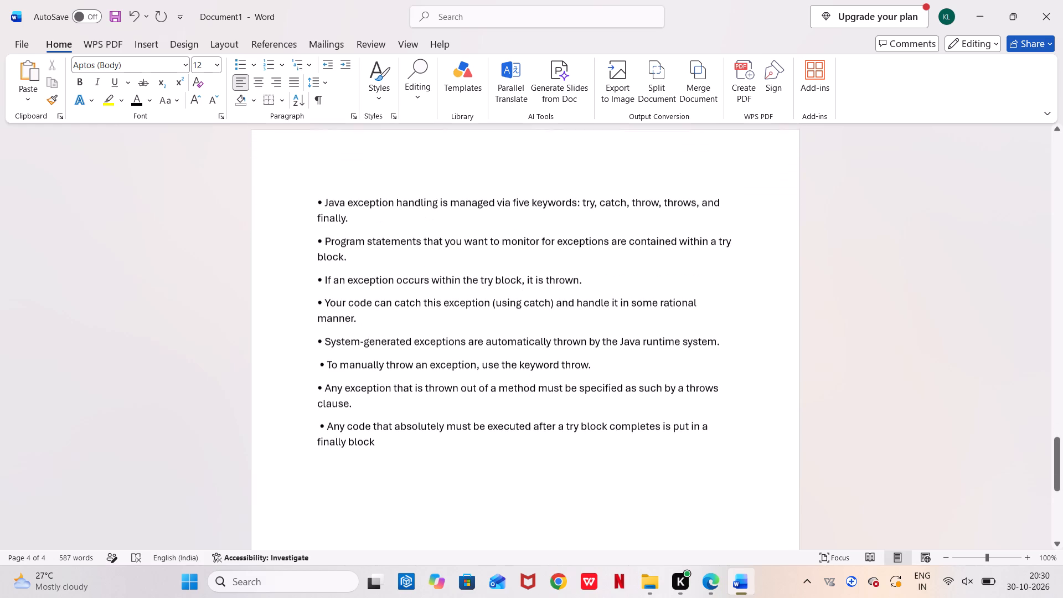
pyautogui.click(412, 451)
pyautogui.press('Return')
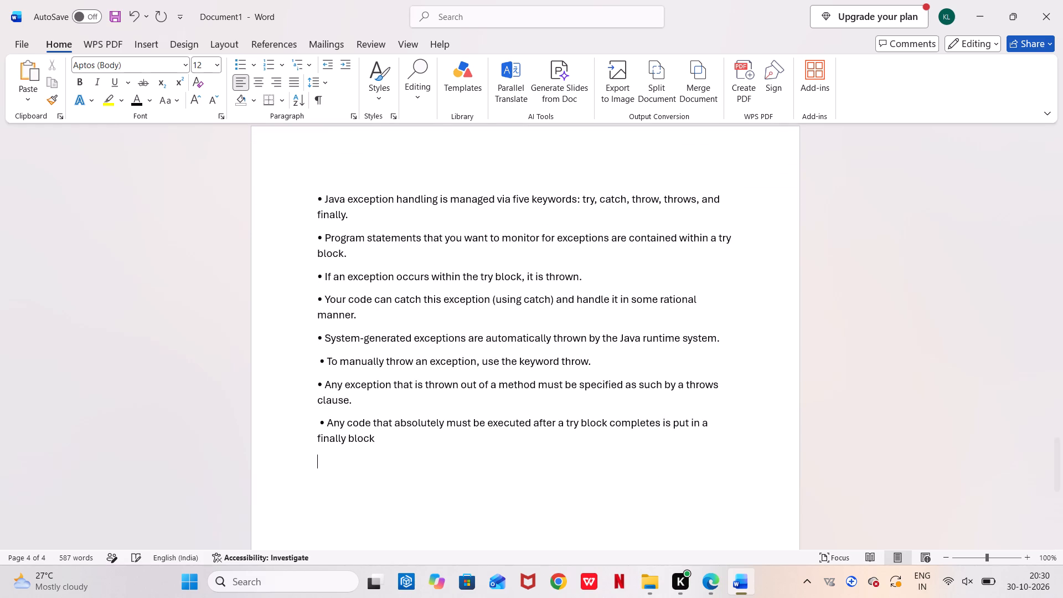
# In the Edge PDF, capture a rectangular screen snip of the "general form of an exception-handling block" slide's text and code.
pyautogui.click(707, 579)
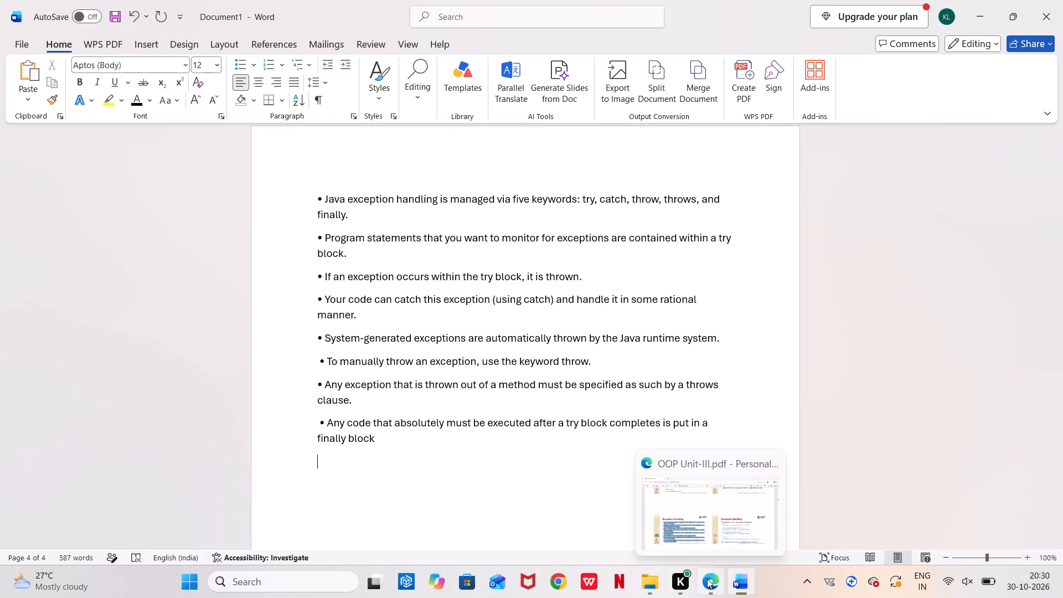
pyautogui.scroll(-2, 726, 442)
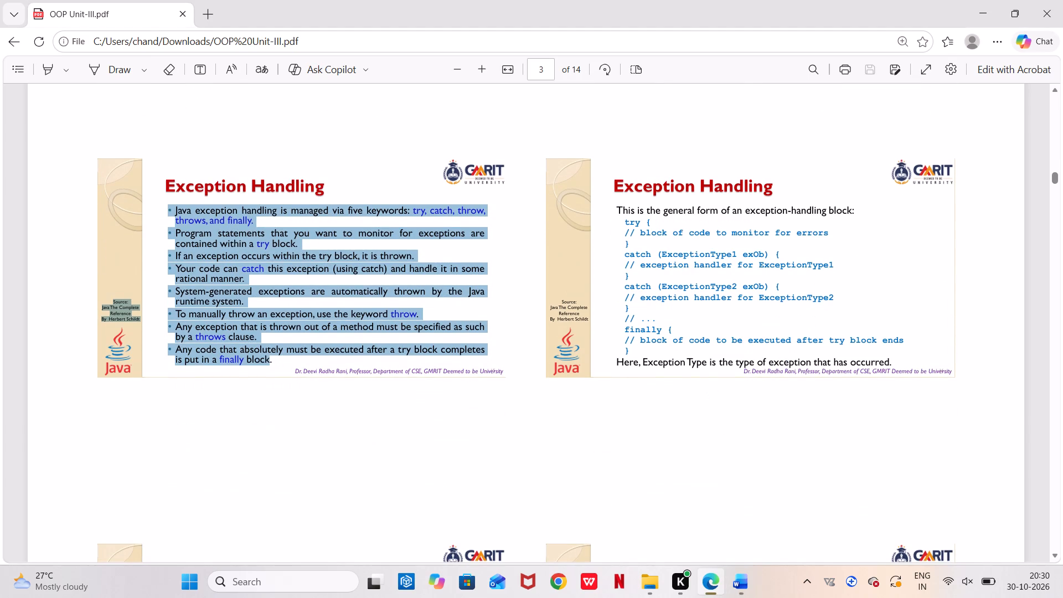
pyautogui.click(610, 195)
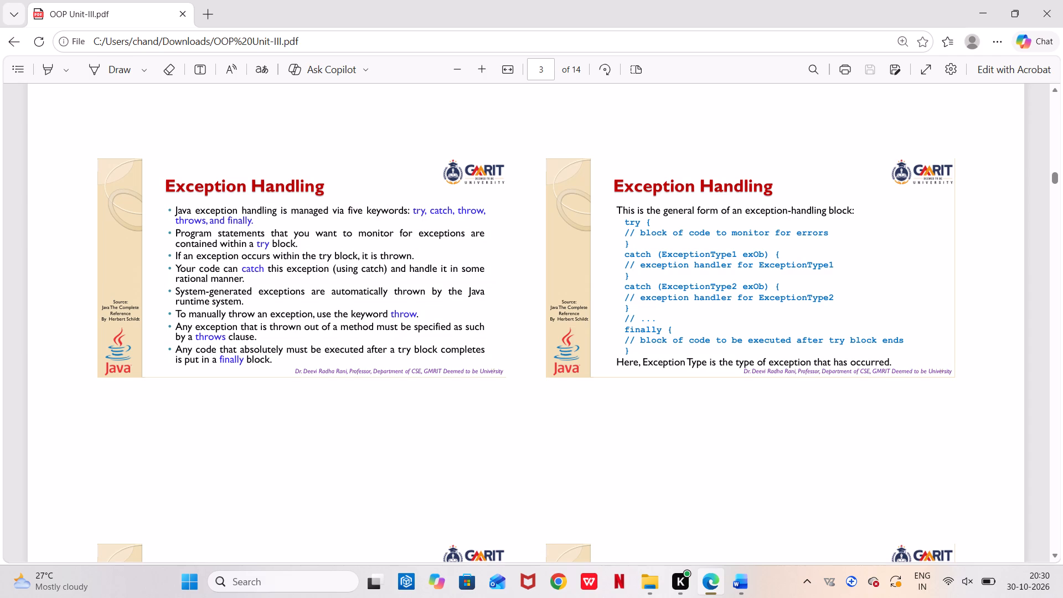
pyautogui.press('Print')
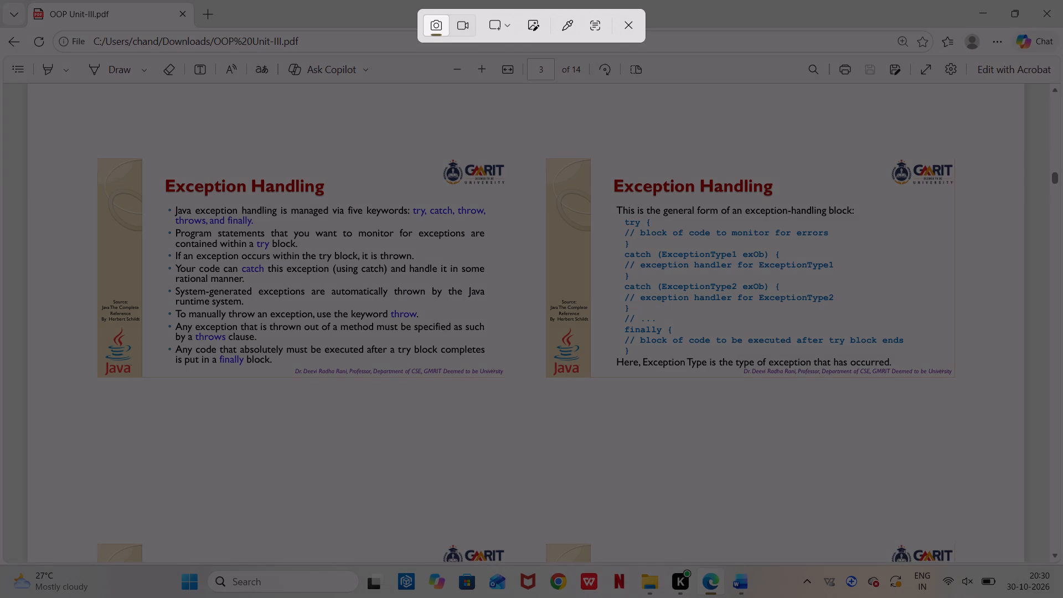
pyautogui.moveTo(612, 200); pyautogui.dragTo(771, 317)
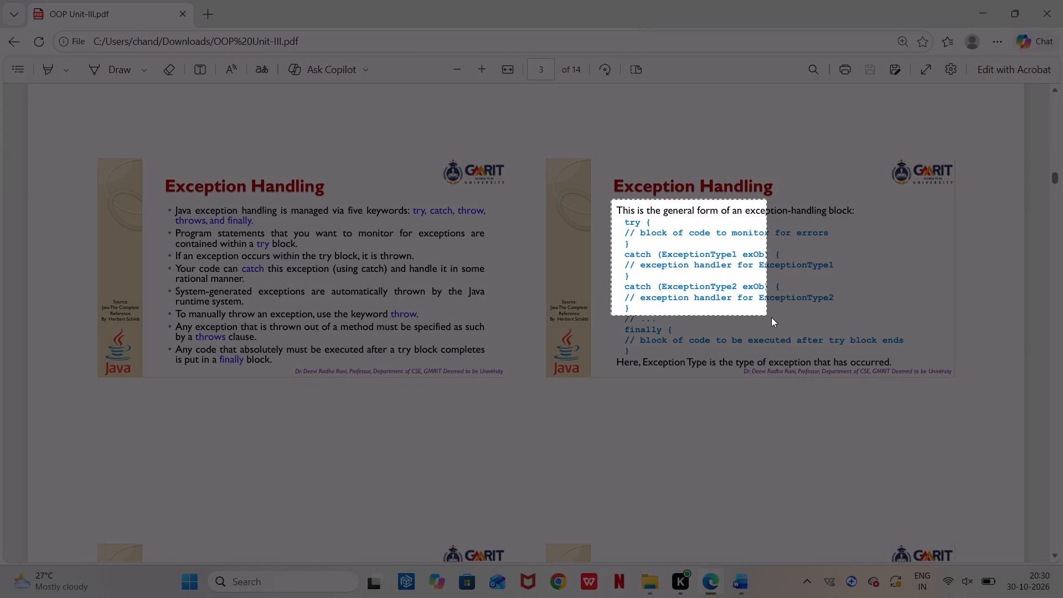
pyautogui.moveTo(771, 317); pyautogui.dragTo(875, 366)
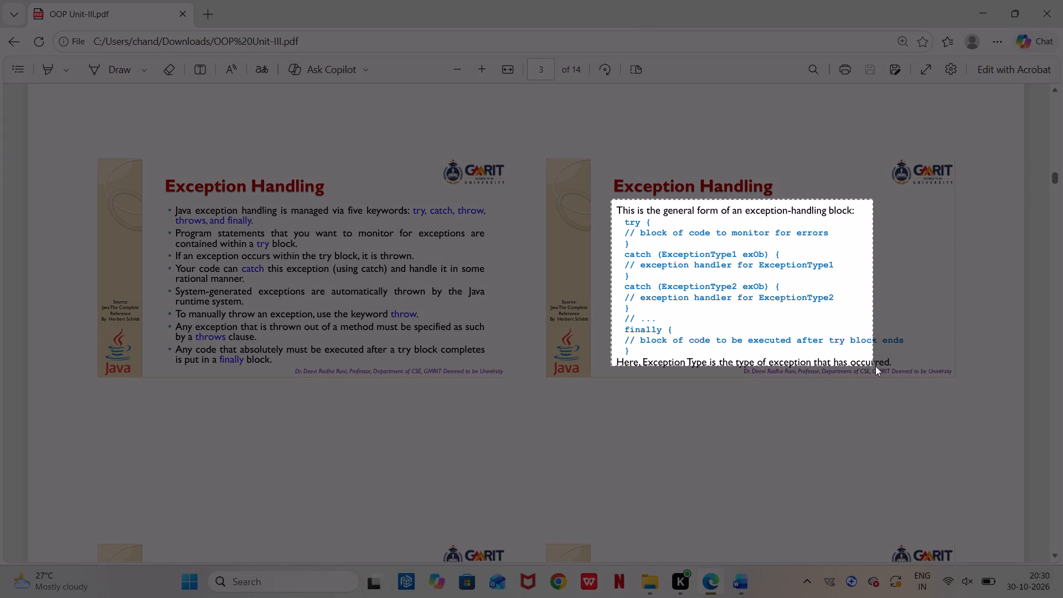
pyautogui.moveTo(875, 366); pyautogui.dragTo(897, 369)
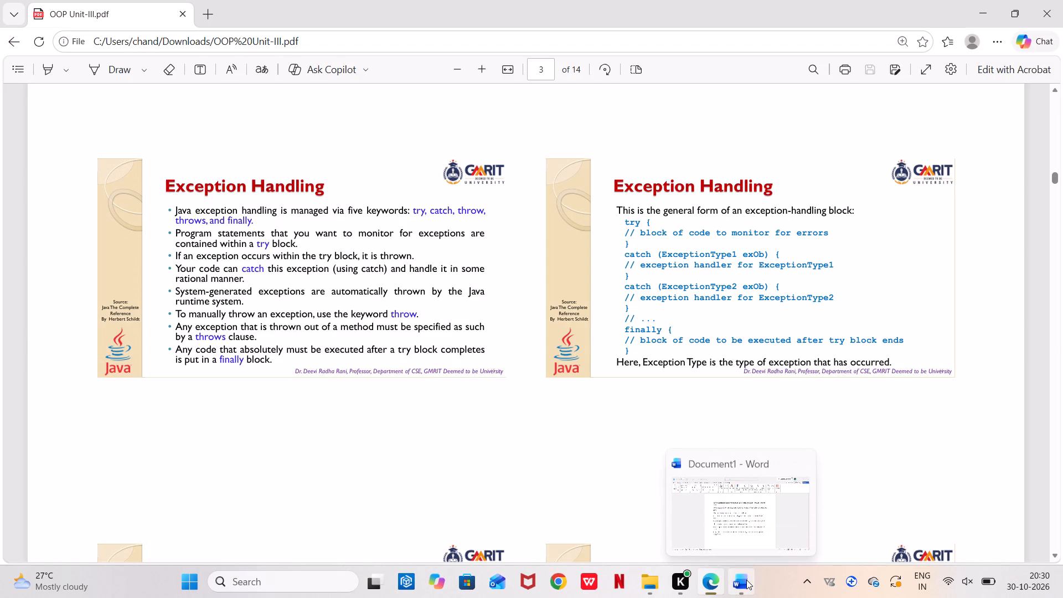
pyautogui.click(746, 580)
pyautogui.scroll(-6, 450, 374)
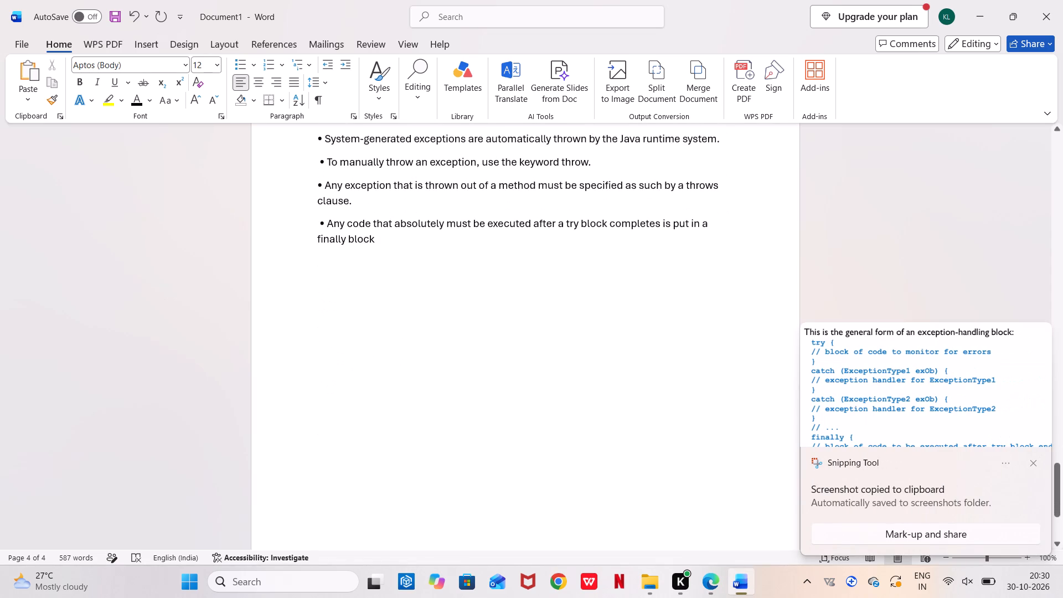
pyautogui.scroll(-1, 447, 351)
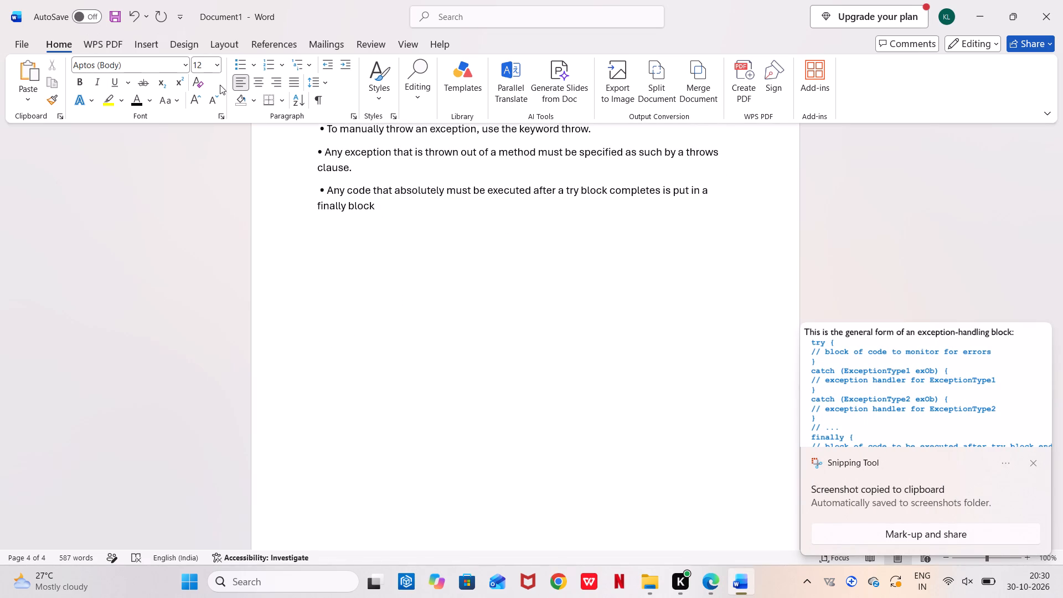
pyautogui.click(147, 40)
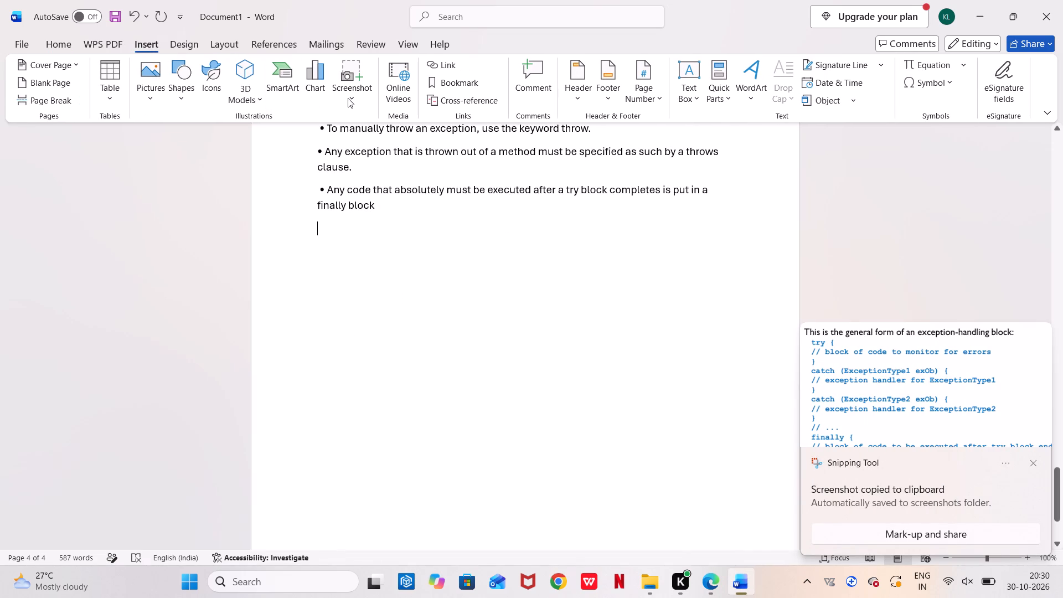
pyautogui.click(348, 98)
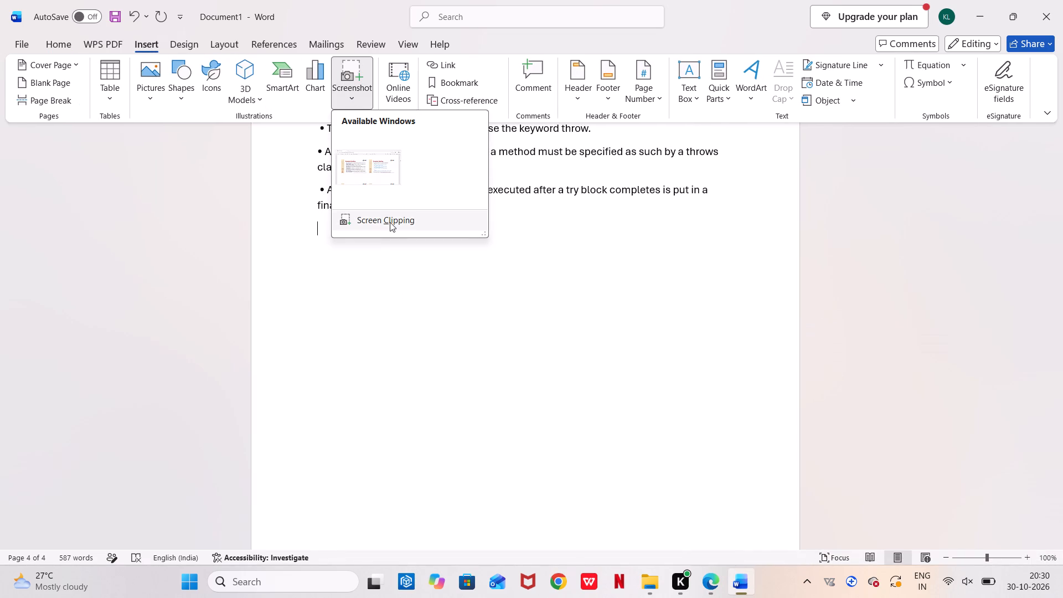
pyautogui.click(374, 122)
pyautogui.click(148, 84)
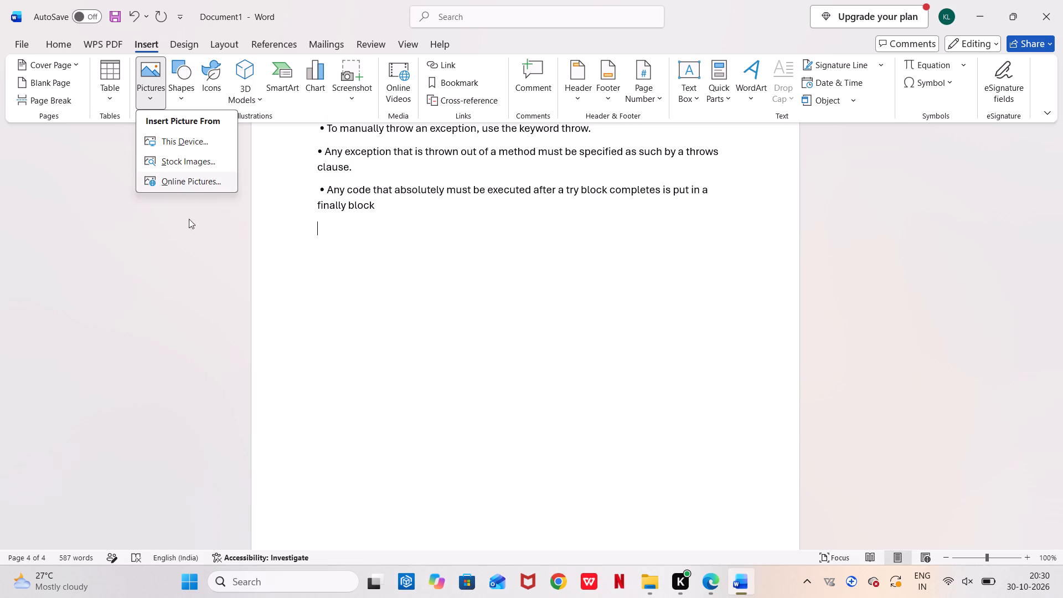
pyautogui.click(195, 143)
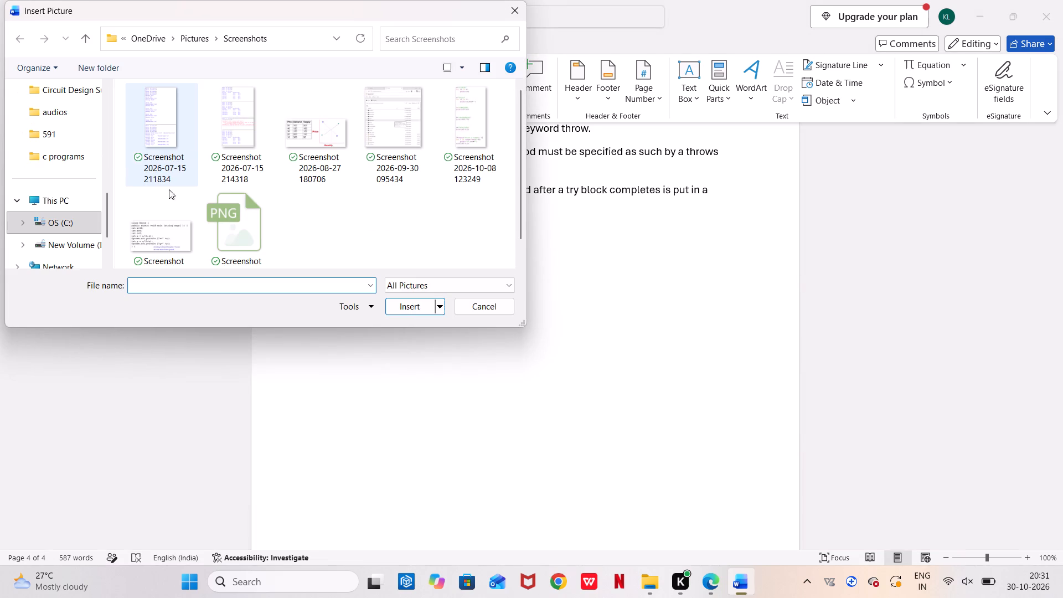
pyautogui.click(211, 209)
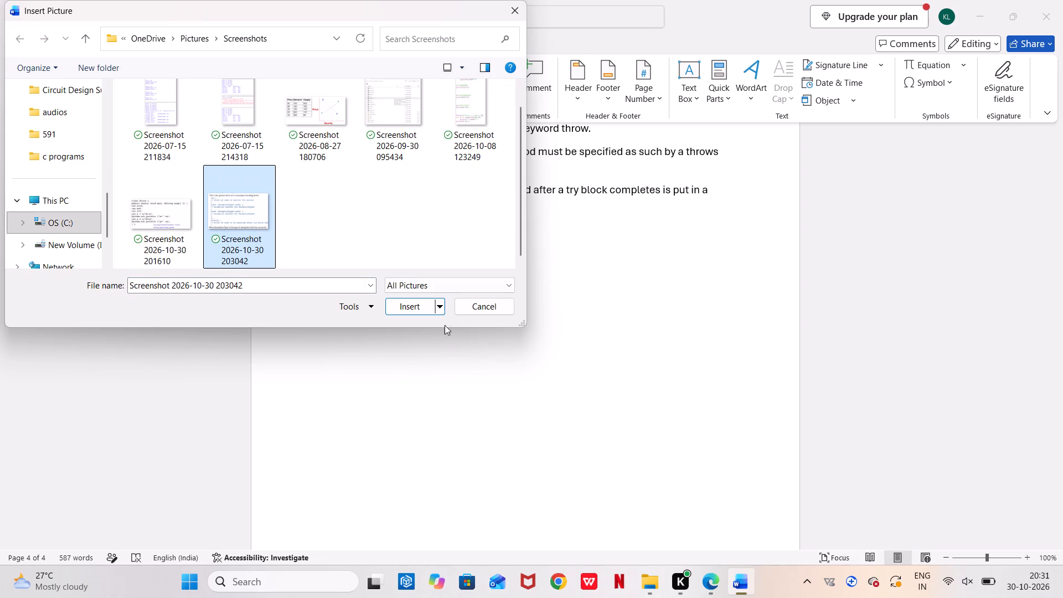
pyautogui.click(405, 301)
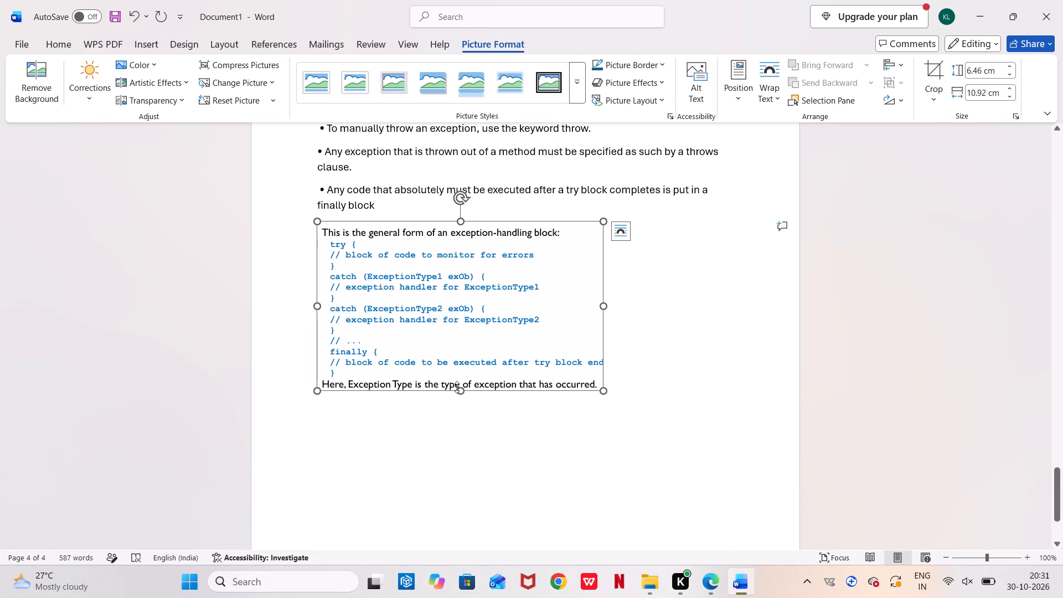
# Slightly reduce the height of the inserted exception-handling block picture, keeping its width, and place the cursor on the line below it.
pyautogui.moveTo(462, 383); pyautogui.dragTo(465, 358)
pyautogui.moveTo(461, 387); pyautogui.dragTo(466, 364)
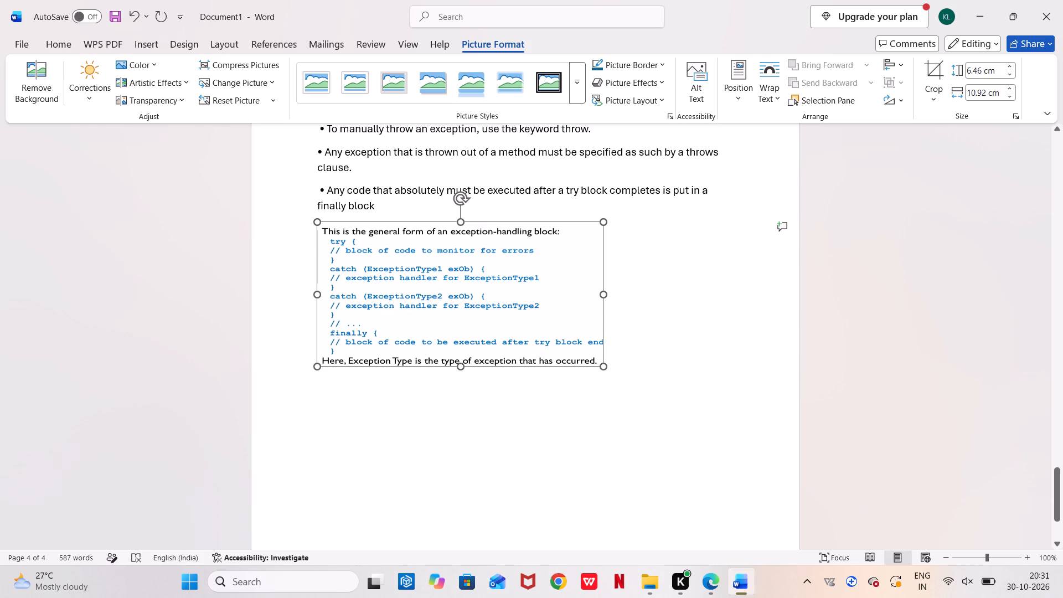
pyautogui.moveTo(466, 364); pyautogui.dragTo(466, 377)
pyautogui.click(476, 451)
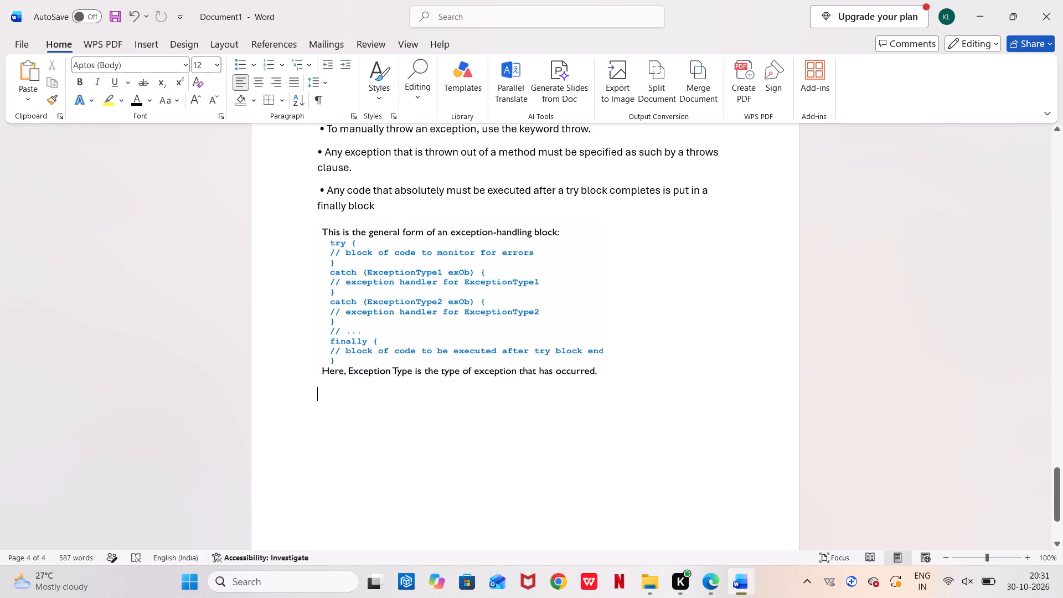
pyautogui.scroll(-2, 457, 427)
pyautogui.scroll(-1, 427, 366)
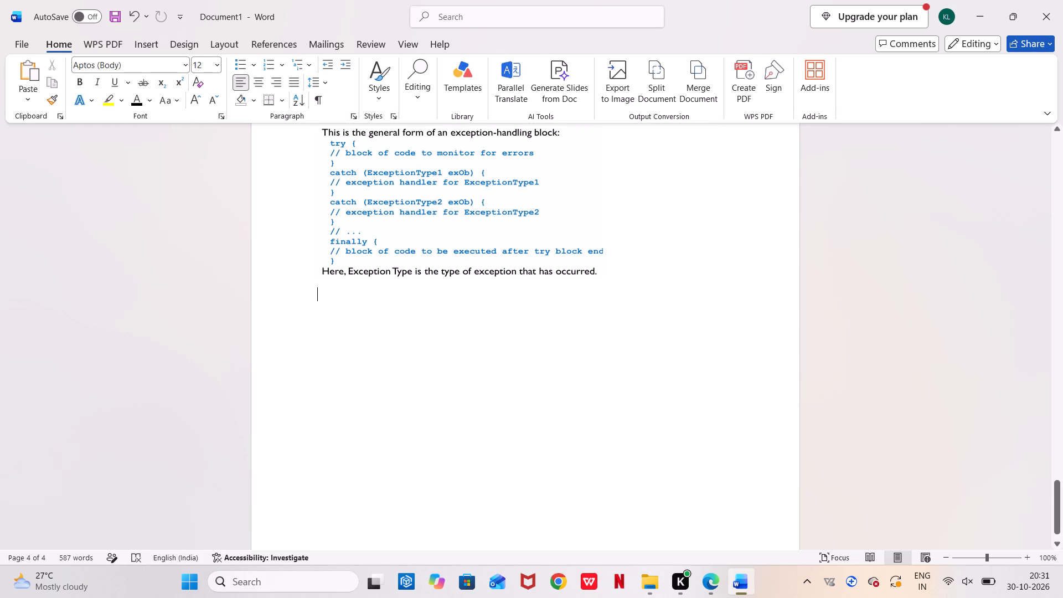
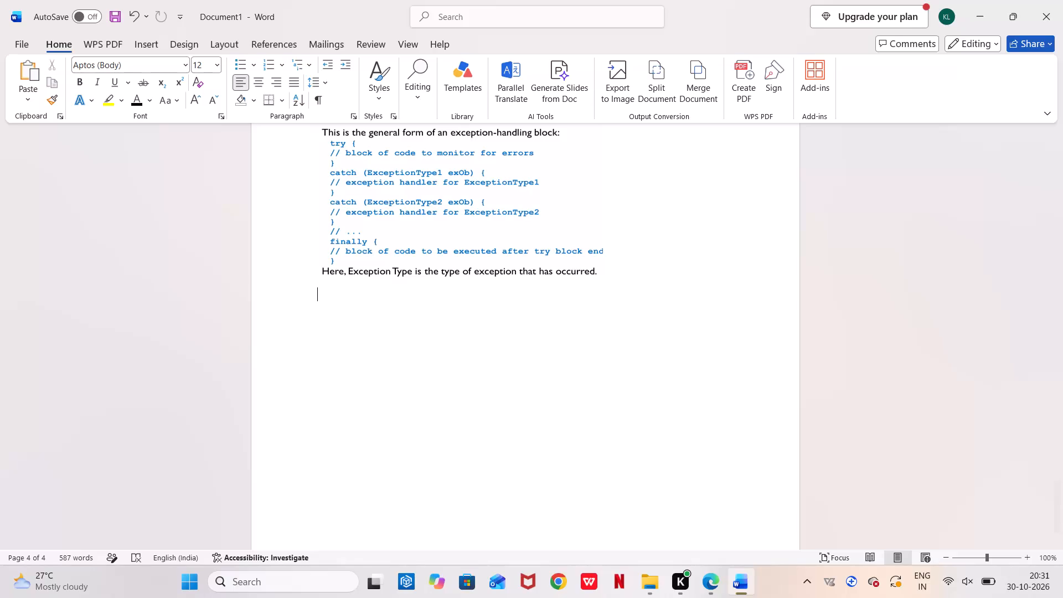
# Copy all bullets of the first "Exception Types" slide from the Edge PDF and paste them below the exception-handling block picture in Word.
pyautogui.scroll(-2, 426, 366)
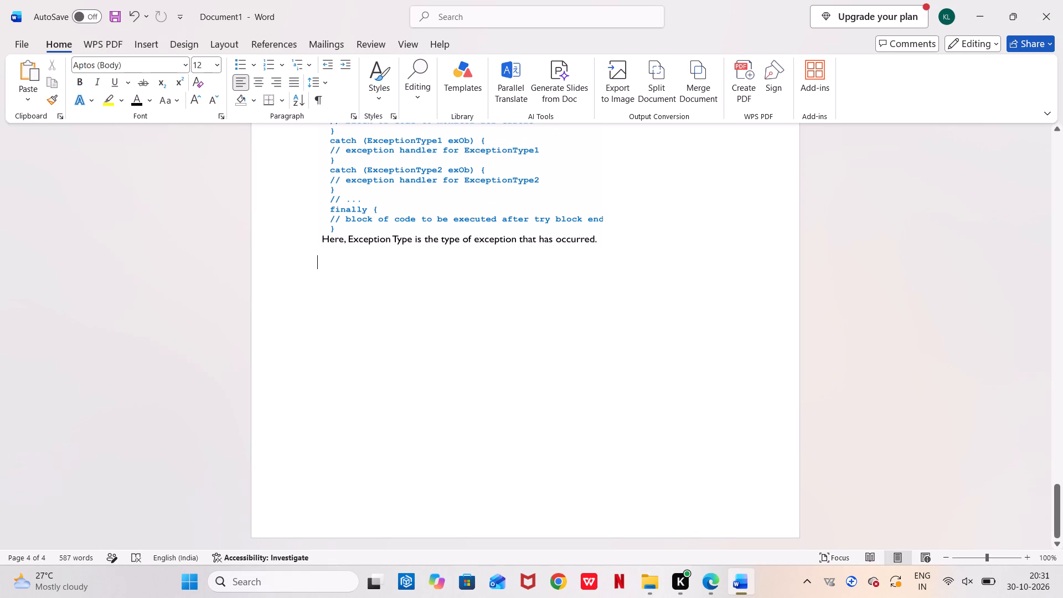
pyautogui.click(720, 574)
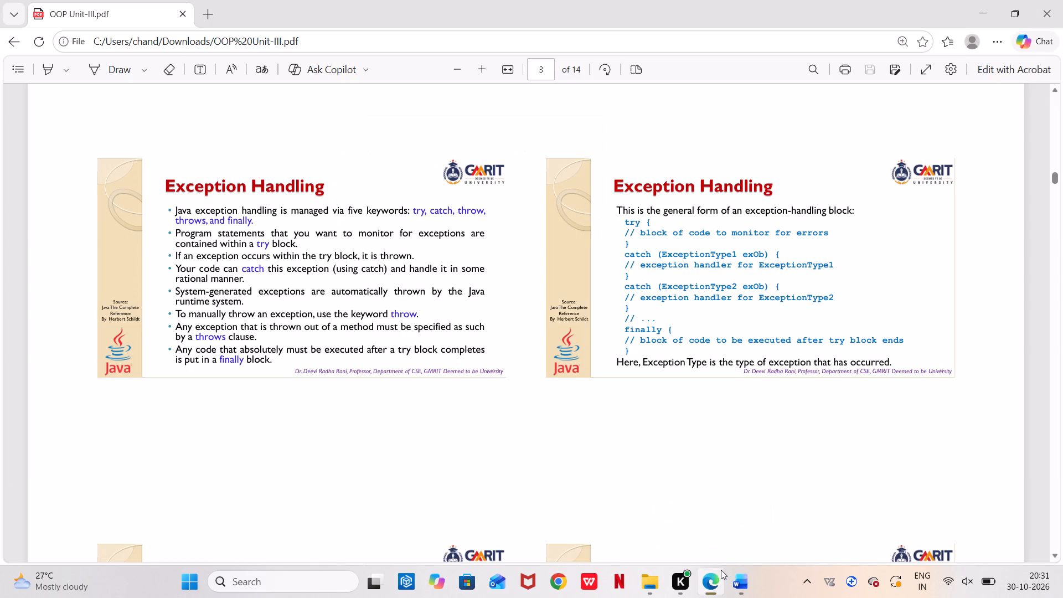
pyautogui.scroll(-4, 543, 411)
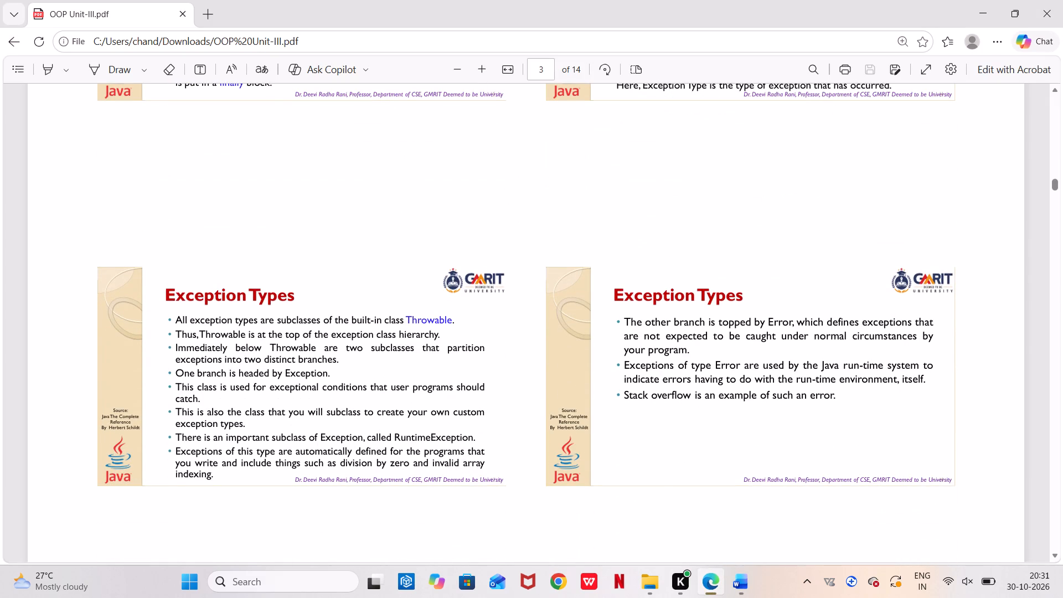
pyautogui.moveTo(222, 470); pyautogui.dragTo(167, 312)
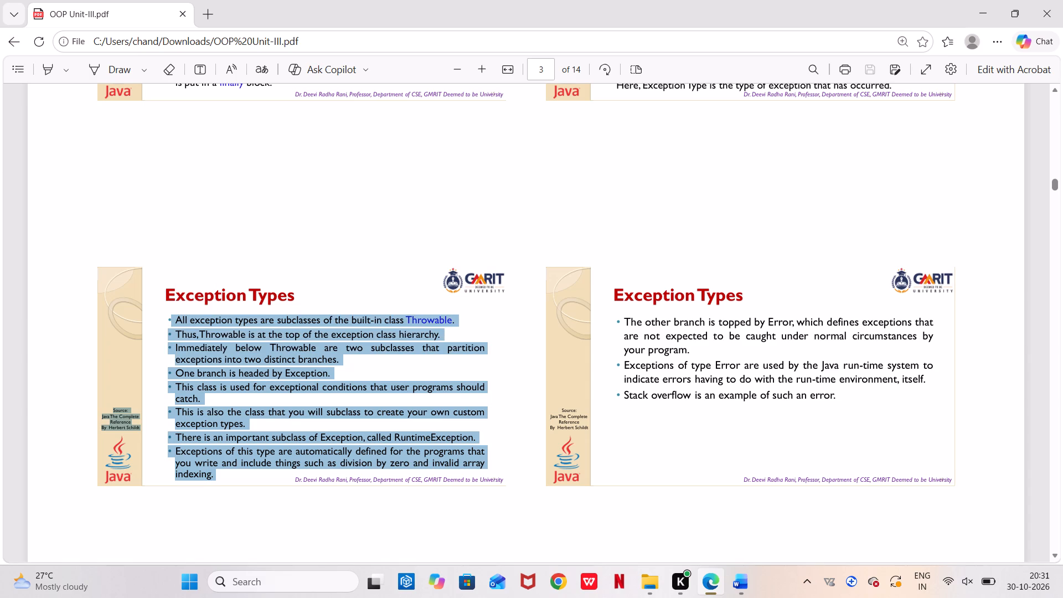
pyautogui.hotkey('ctrl', 'c')
pyautogui.click(737, 591)
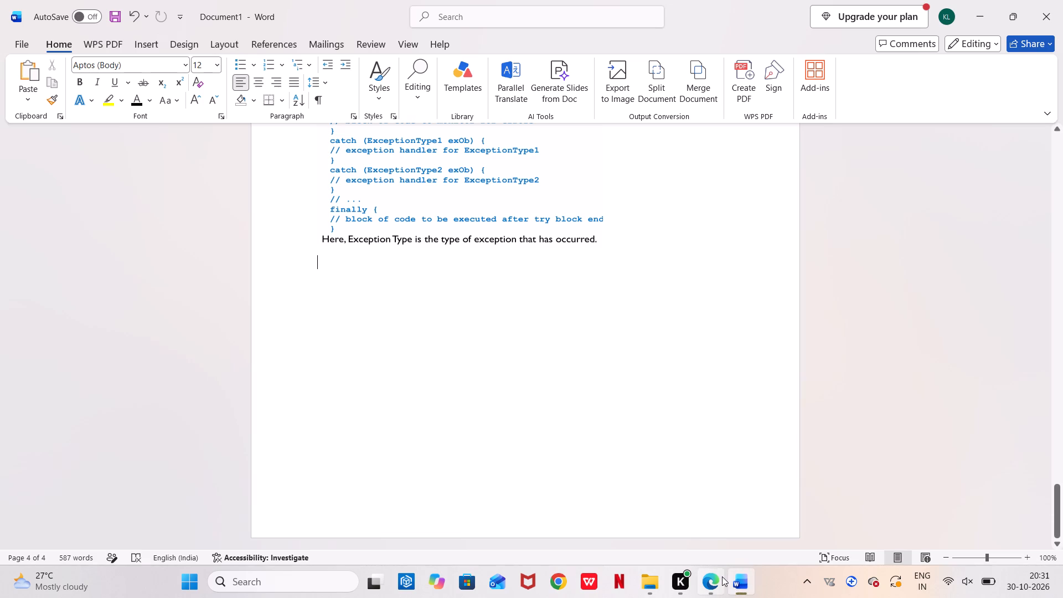
pyautogui.hotkey('ctrl', 'v')
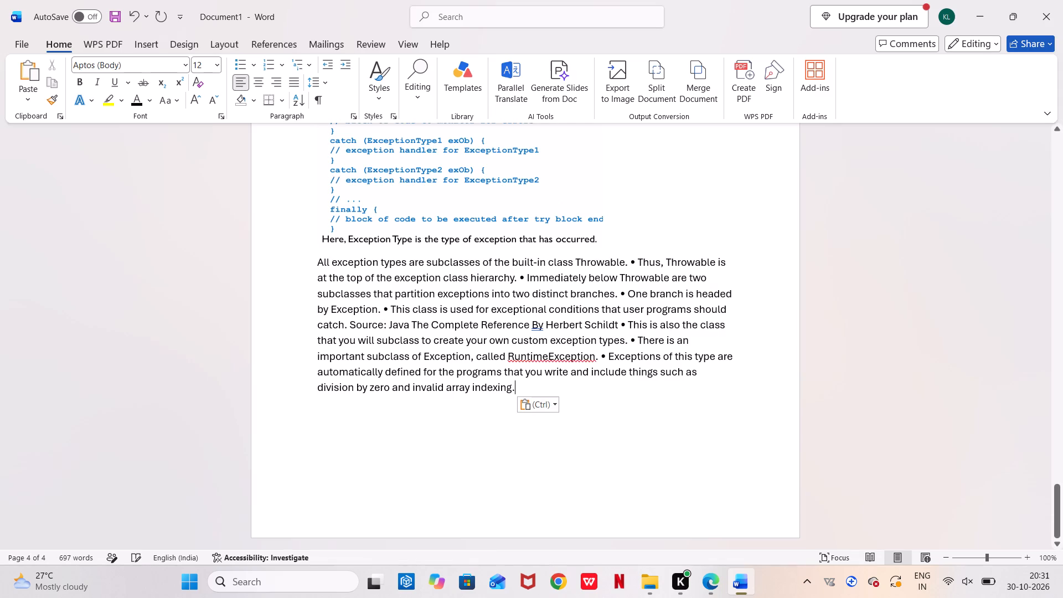
pyautogui.click(631, 435)
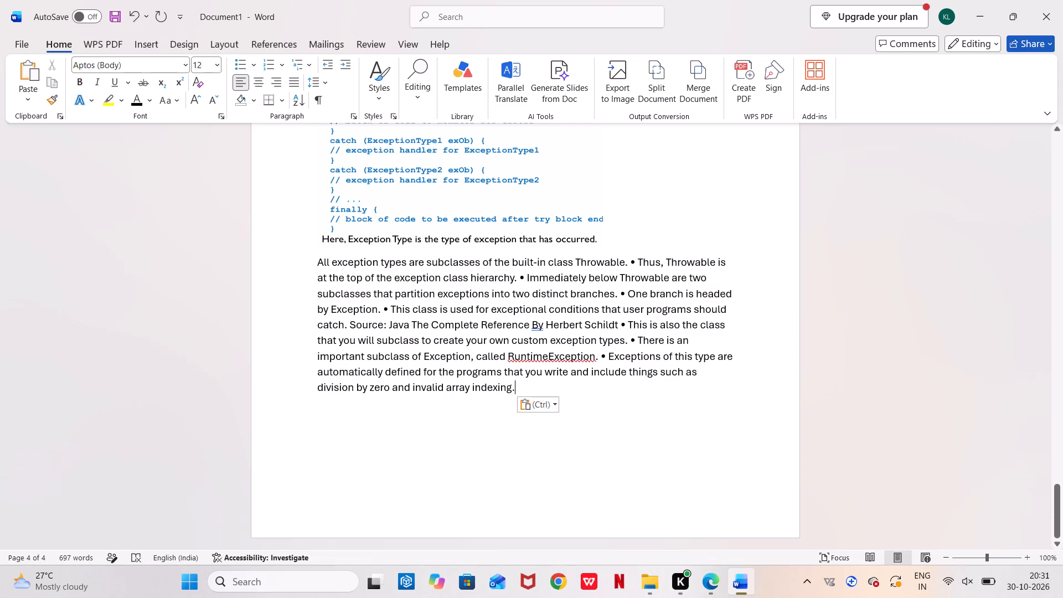
# Start a new line before each pasted bullet from "Thus, Throwable is at the top" through "There is an important subclass of Exception".
pyautogui.click(630, 263)
pyautogui.press('Return')
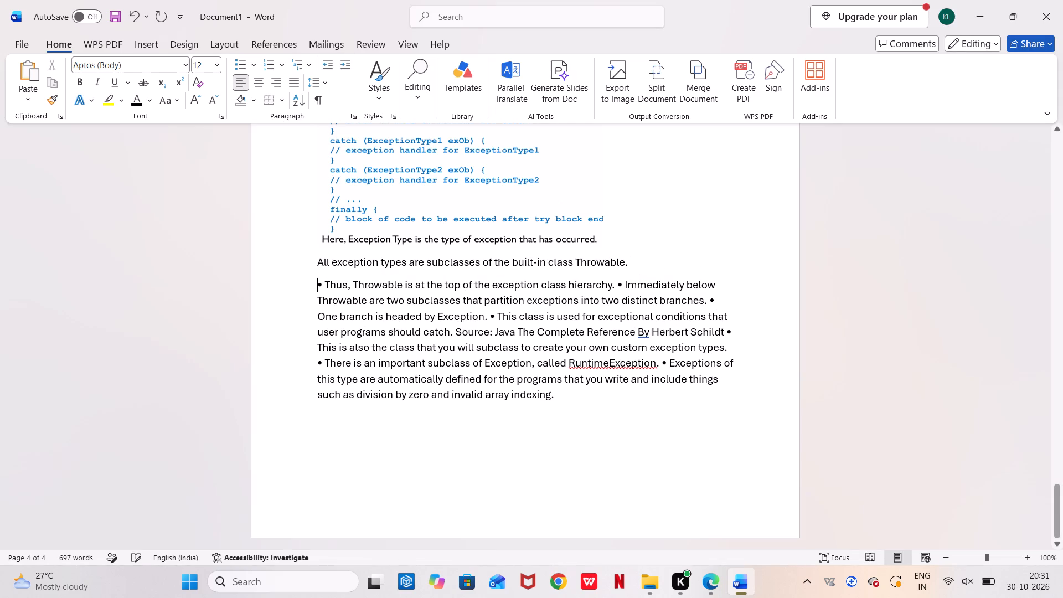
pyautogui.click(620, 285)
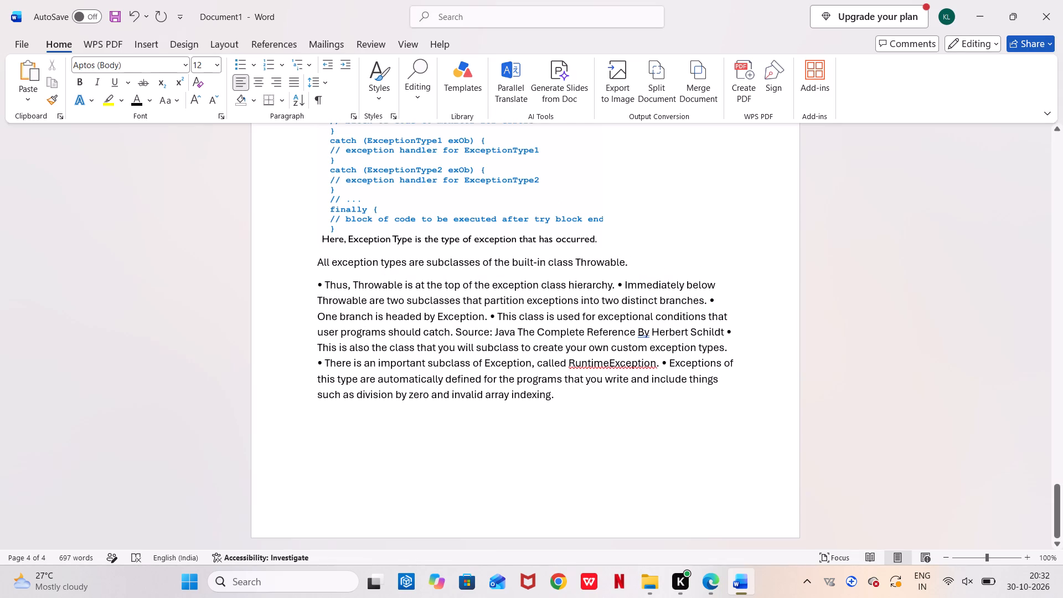
pyautogui.click(617, 281)
pyautogui.press('Return')
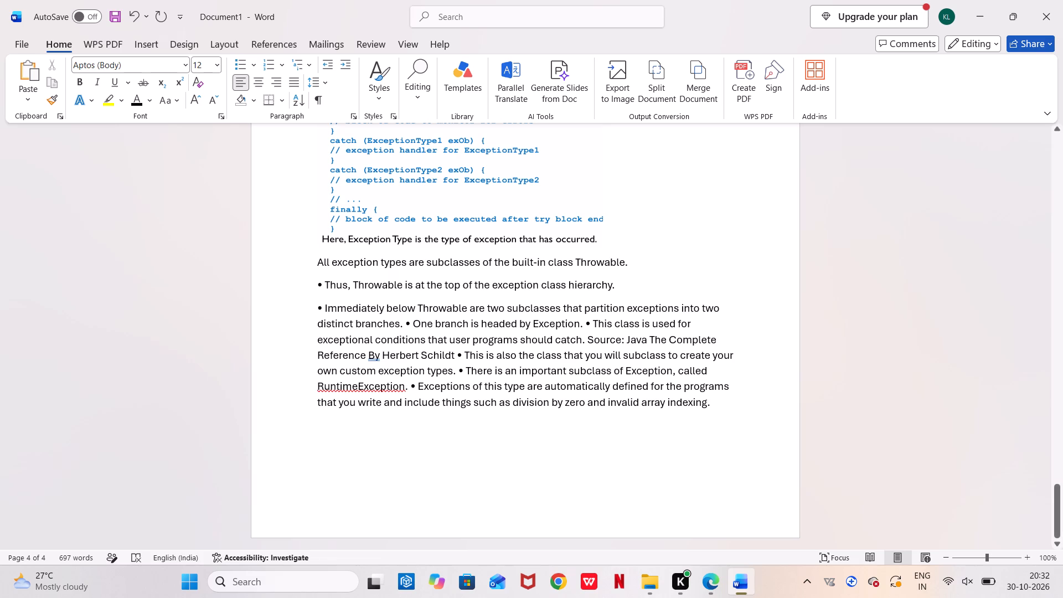
pyautogui.click(405, 321)
pyautogui.press('Return')
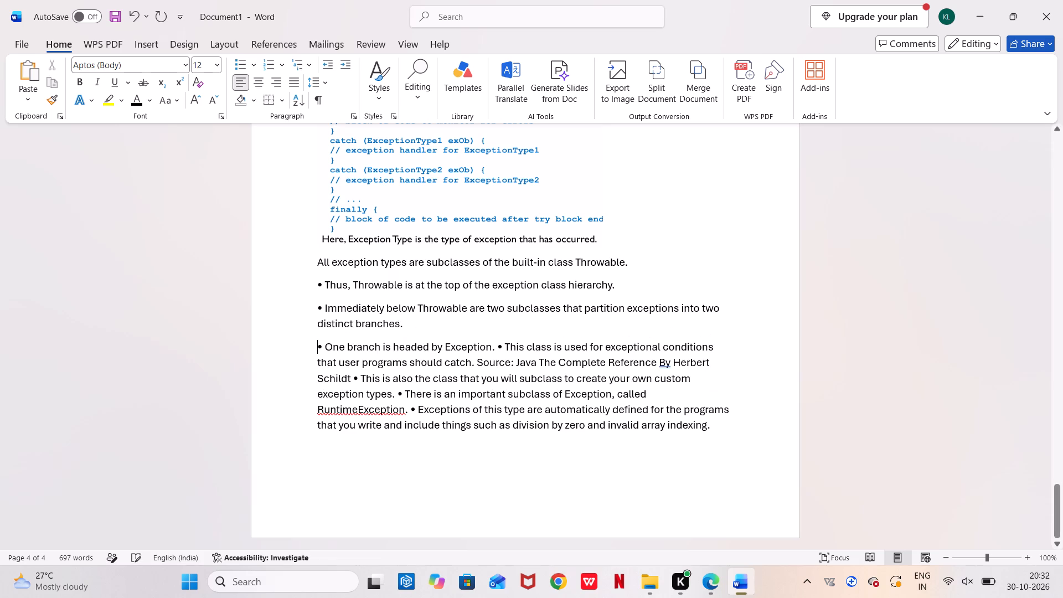
pyautogui.click(496, 352)
pyautogui.press('Return')
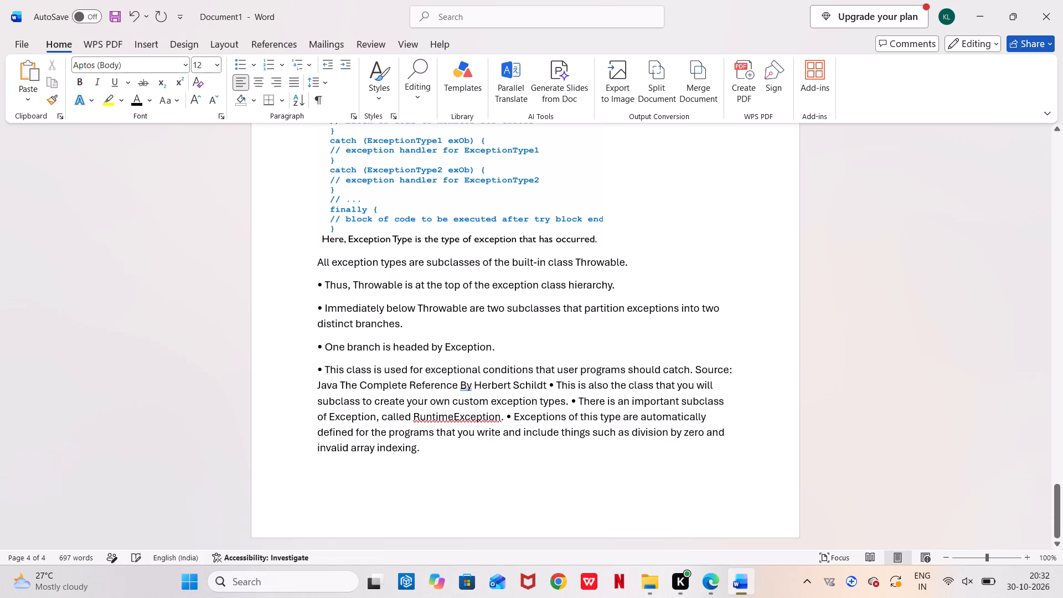
pyautogui.click(550, 382)
pyautogui.press('Return')
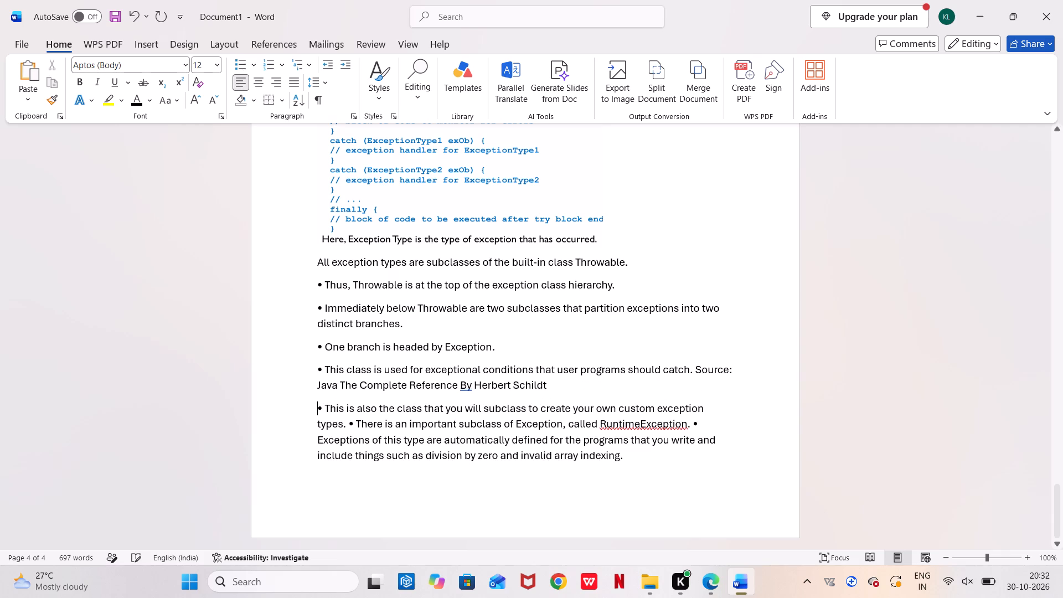
pyautogui.click(348, 422)
pyautogui.press('Return')
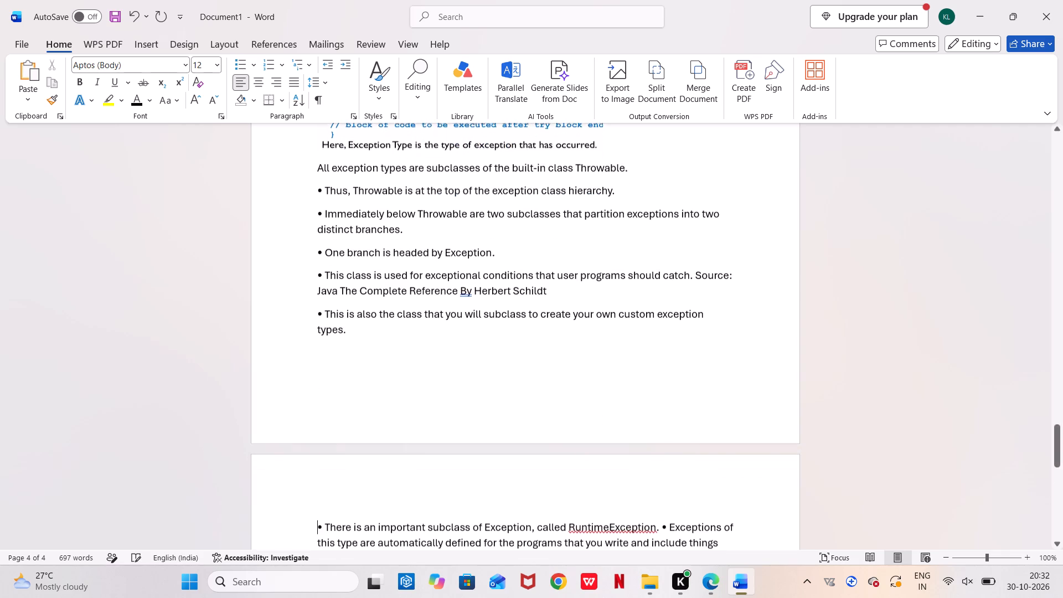
# Delete the stray "Source: Java The Complete Reference" author credit after "user programs should catch.".
pyautogui.scroll(-3, 388, 391)
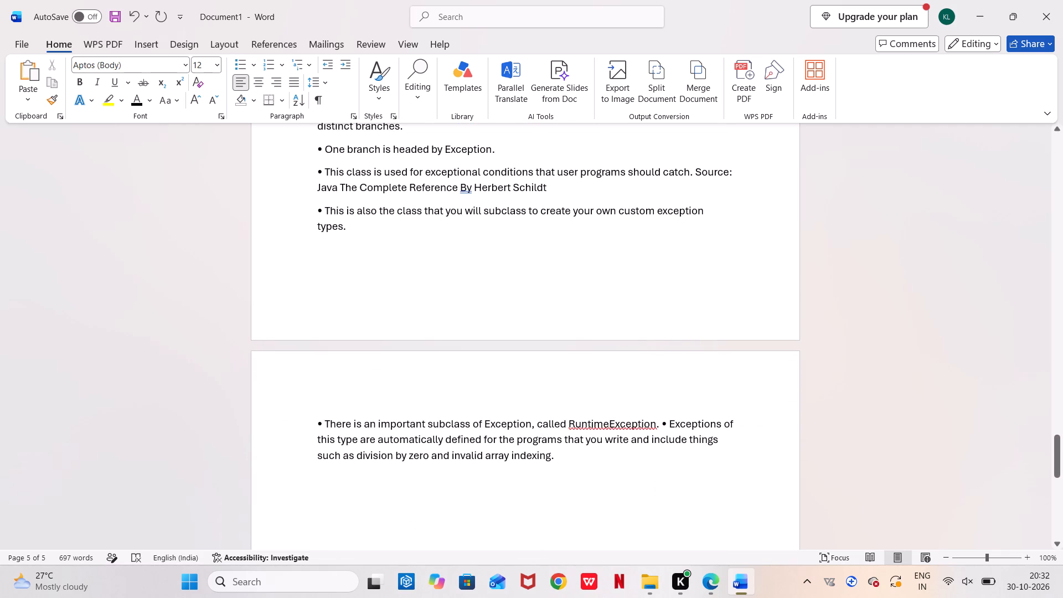
pyautogui.moveTo(695, 166); pyautogui.dragTo(723, 184)
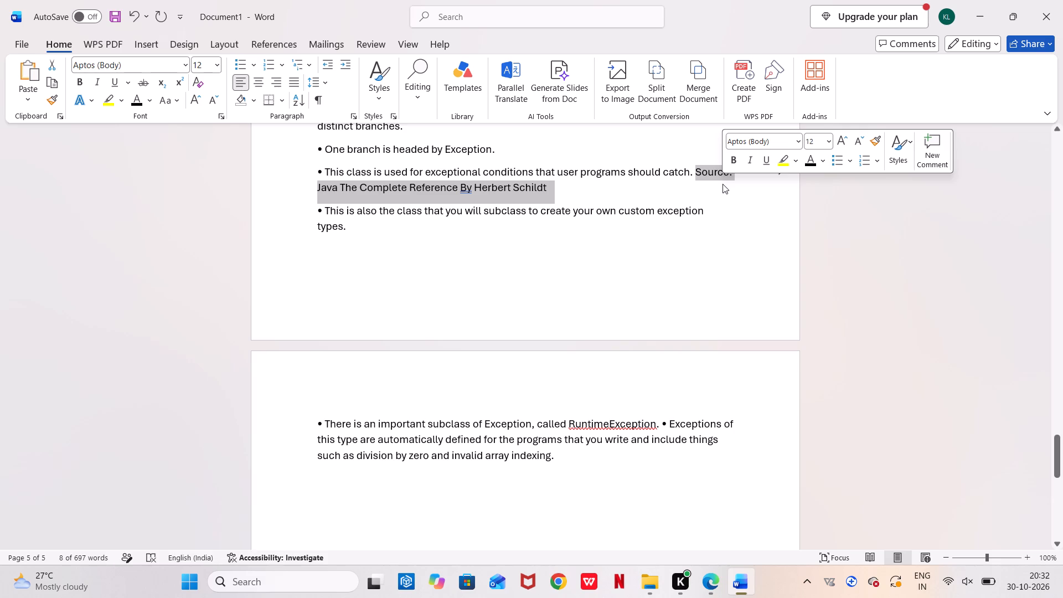
pyautogui.press('BackSpace')
# Put the "Exceptions of this type are automatically defined" bullet on its own line.
pyautogui.scroll(-1, 566, 377)
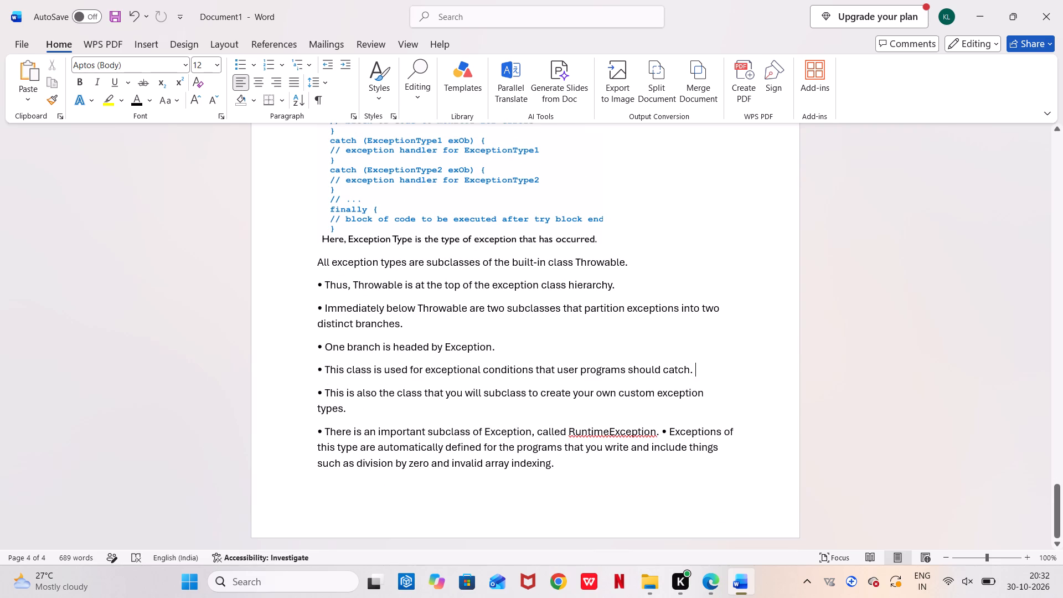
pyautogui.scroll(-2, 563, 383)
pyautogui.click(663, 433)
pyautogui.press('Return')
# Ignore all spelling flags for the word "RuntimeException".
pyautogui.scroll(-2, 500, 353)
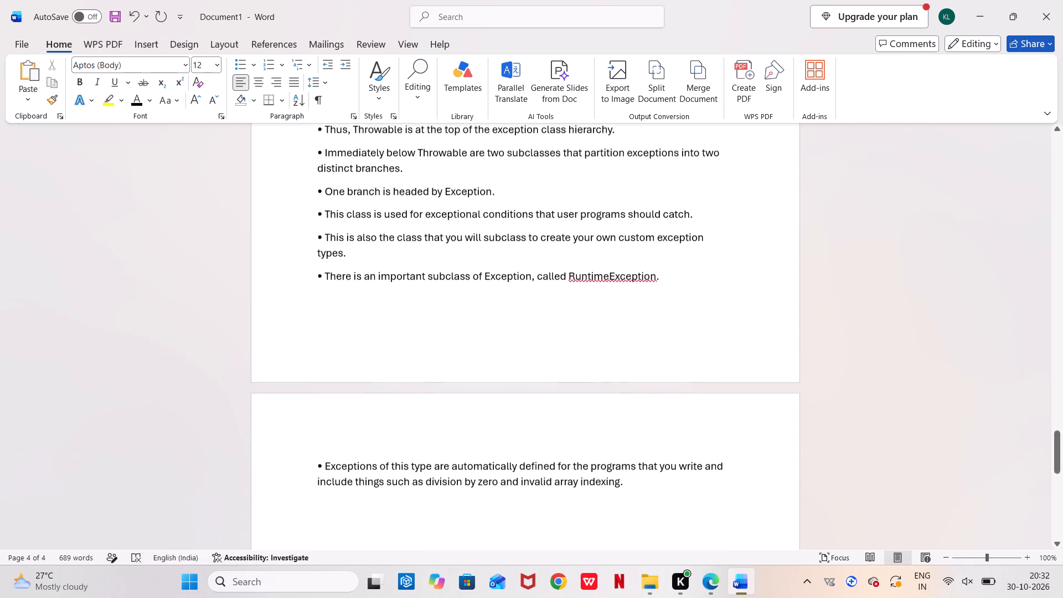
pyautogui.scroll(-1, 500, 352)
pyautogui.rightClick(614, 235)
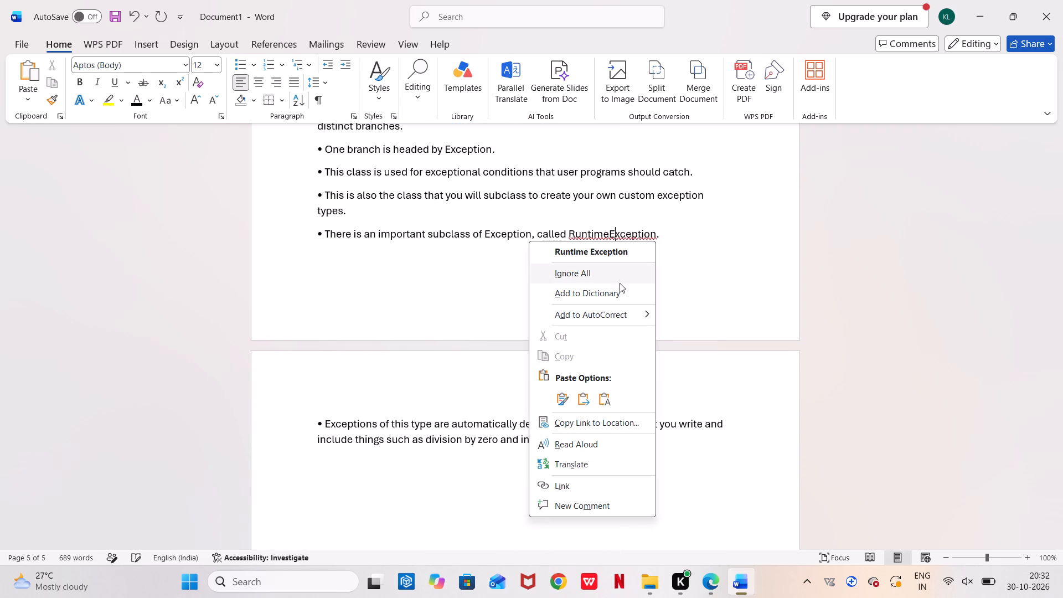
pyautogui.click(620, 282)
# Copy the second "Exception Types" slide's bullets from the Edge PDF and paste them on a new line below the "Exceptions of this type" bullet in Word.
pyautogui.scroll(-3, 584, 281)
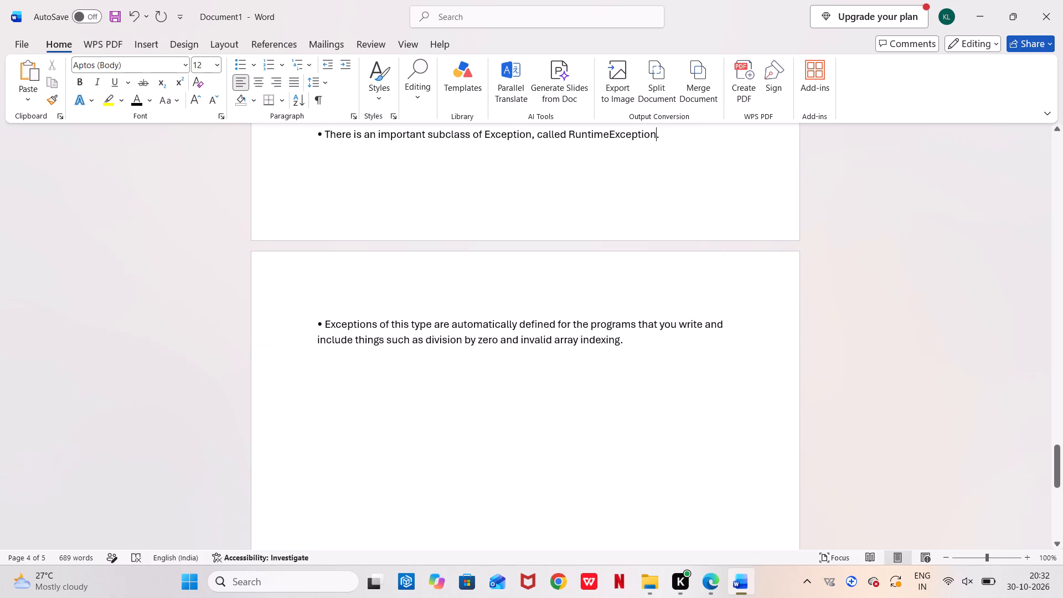
pyautogui.click(639, 341)
pyautogui.press('Return')
pyautogui.scroll(-4, 597, 357)
pyautogui.scroll(-1, 568, 323)
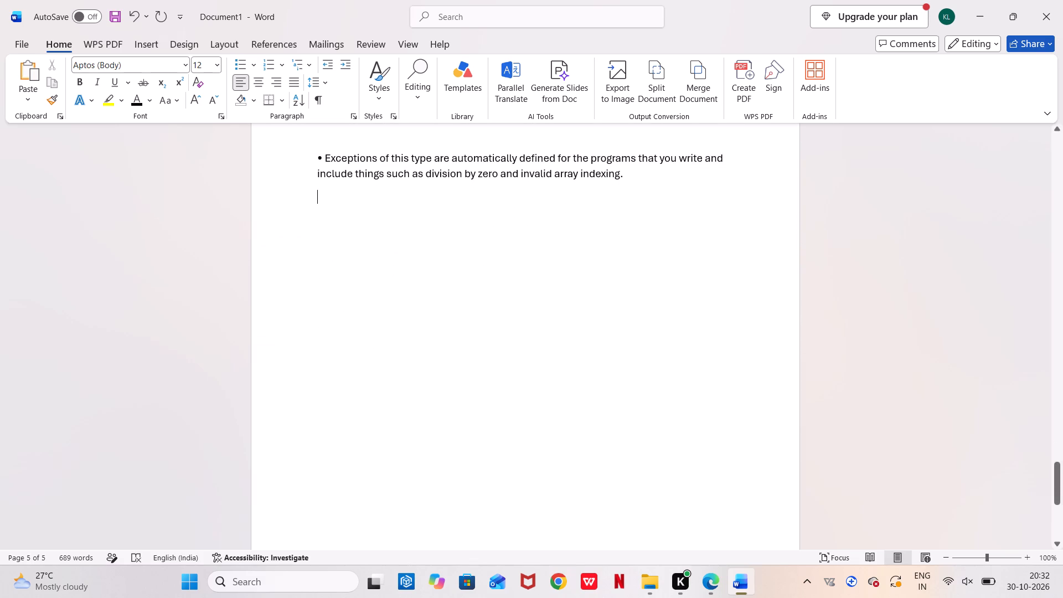
pyautogui.click(715, 584)
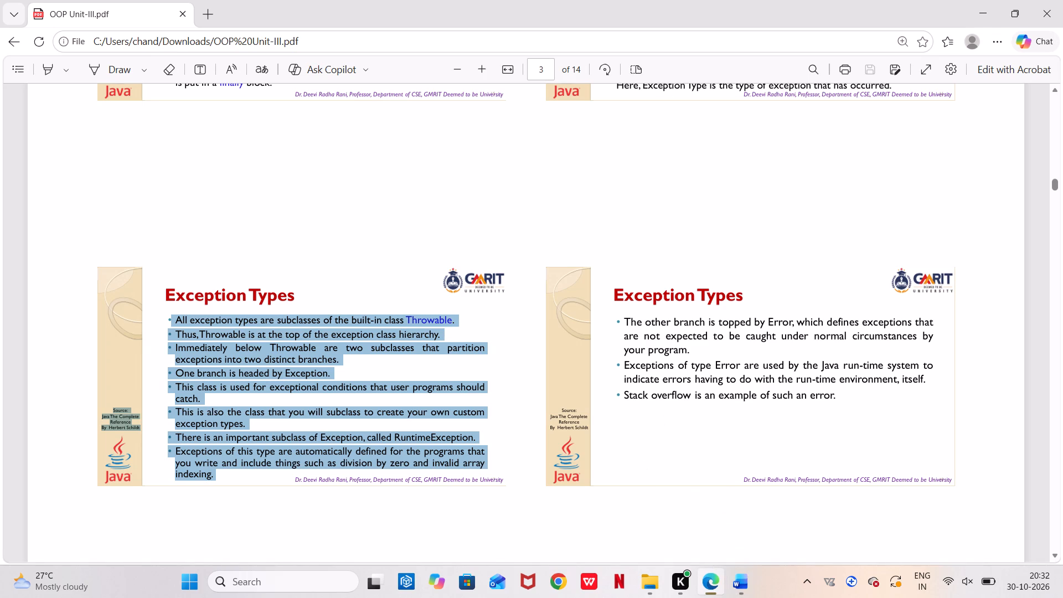
pyautogui.moveTo(849, 395); pyautogui.dragTo(615, 313)
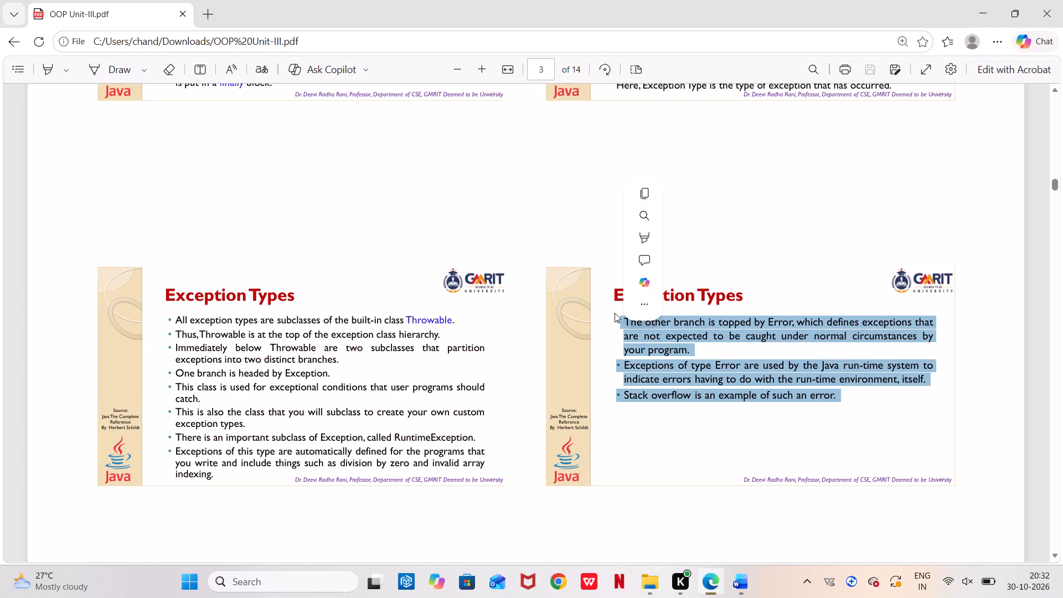
pyautogui.click(648, 191)
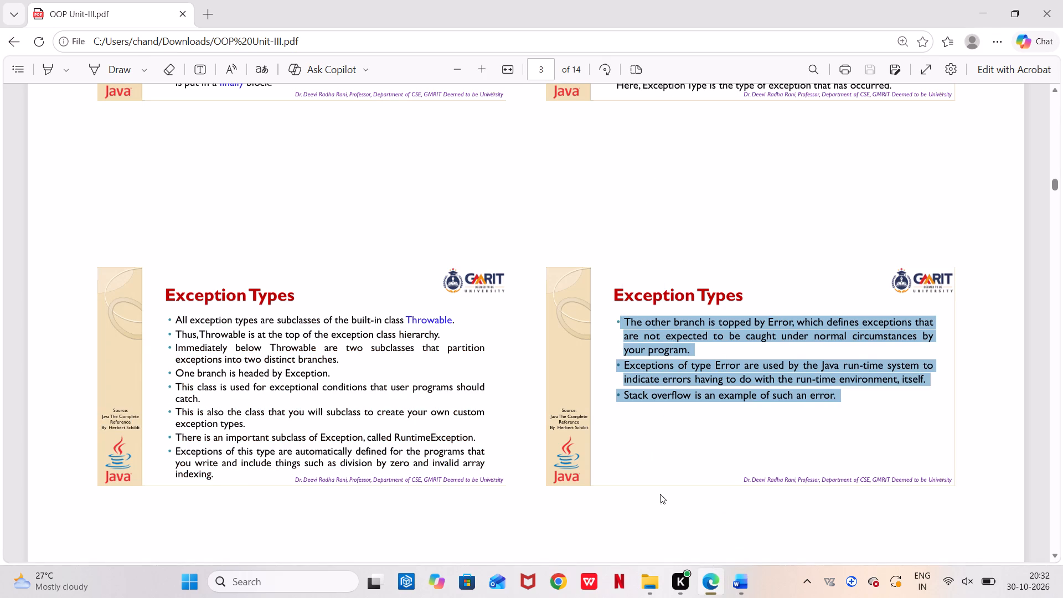
pyautogui.click(734, 577)
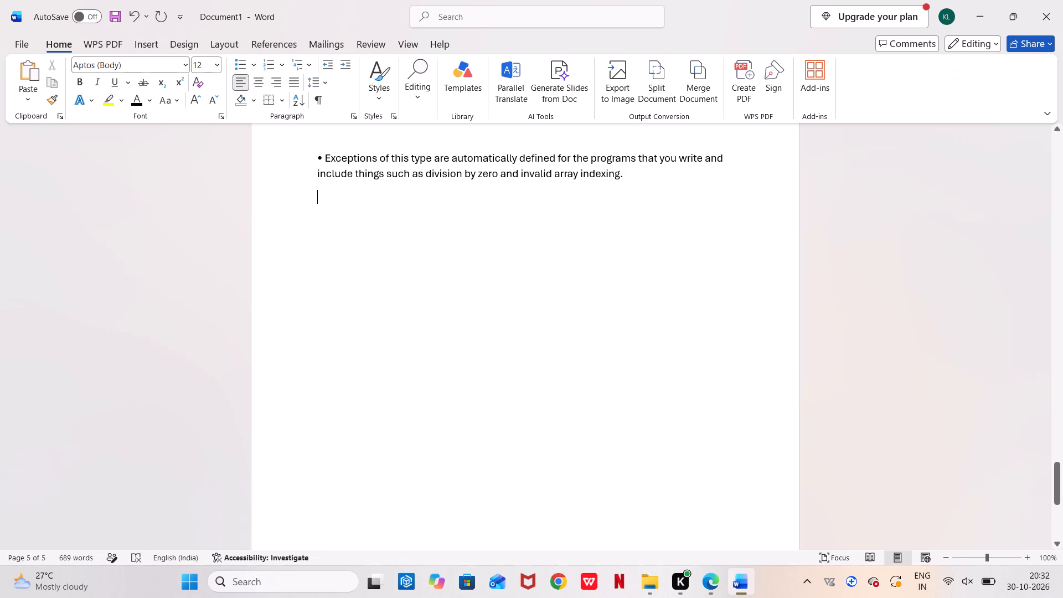
pyautogui.hotkey('ctrl', 'v')
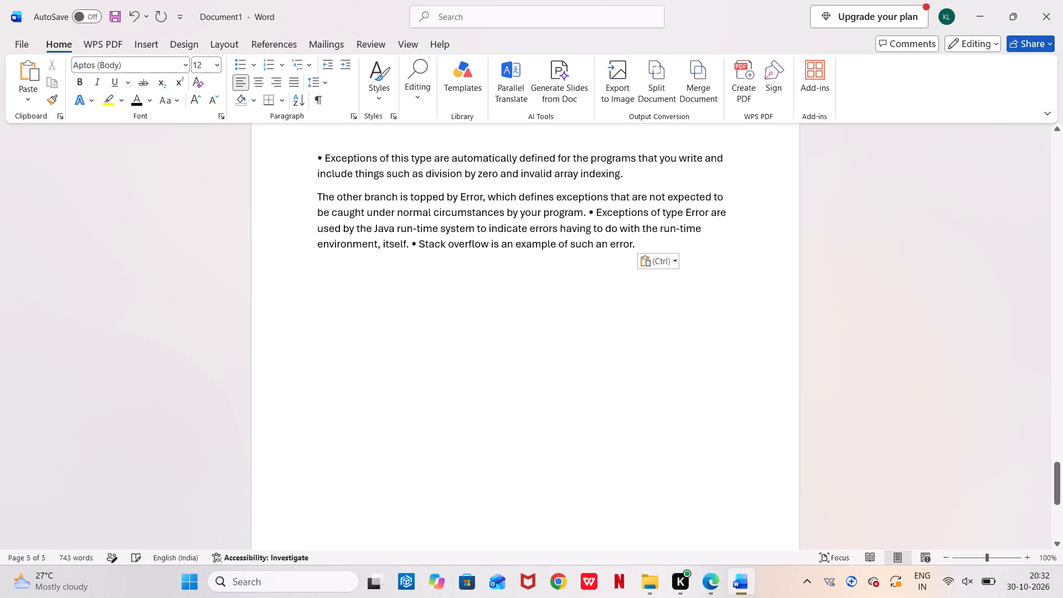
# Put the "Exceptions of type Error" and "Stack overflow" bullets on separate lines.
pyautogui.click(586, 209)
pyautogui.press('Return')
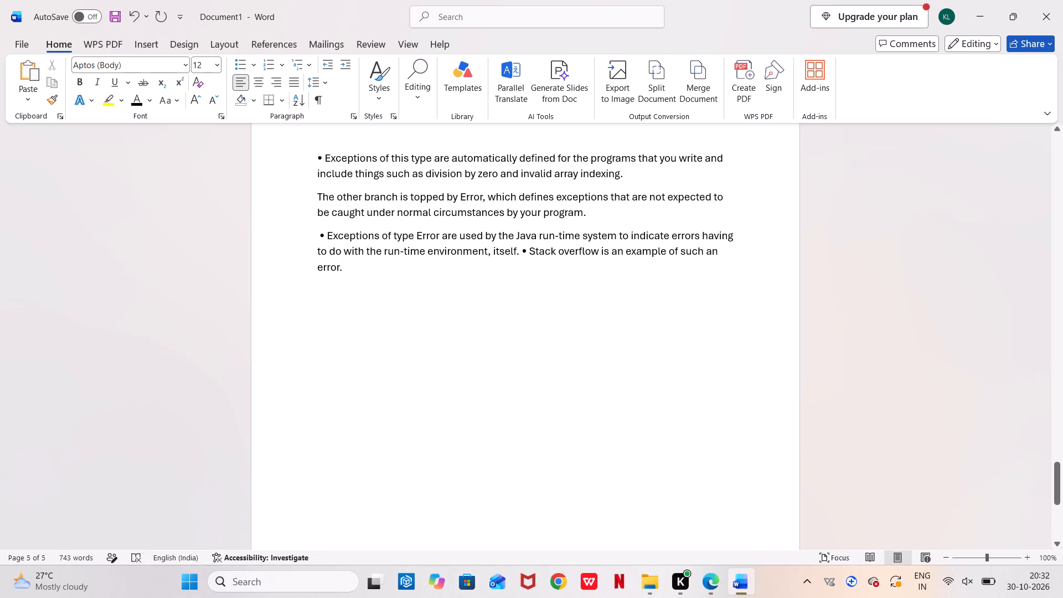
pyautogui.click(520, 249)
pyautogui.press('Return')
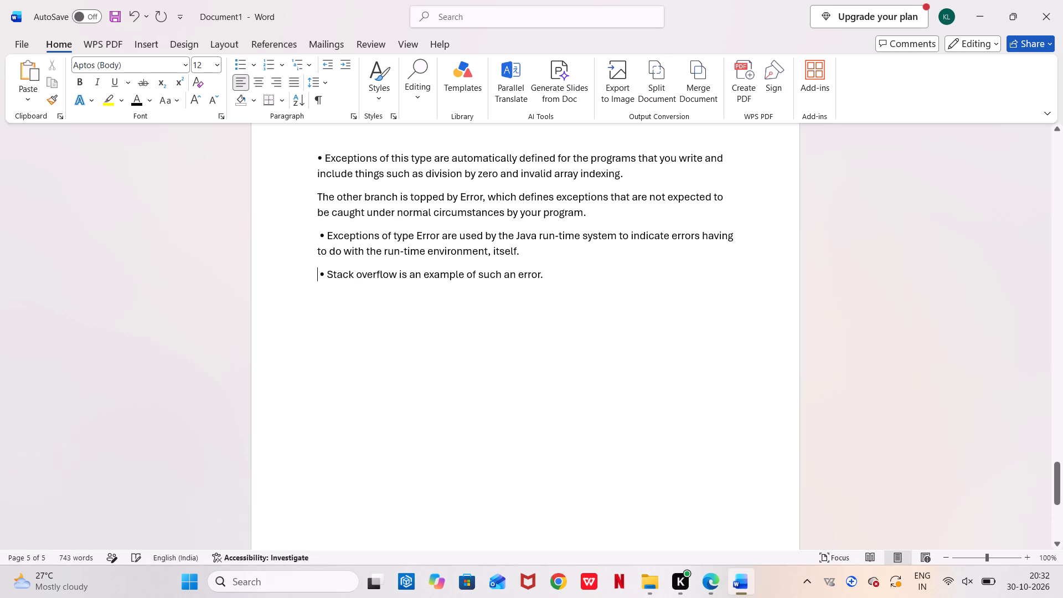
# Join the "The other branch is topped by Error" paragraph to the end of the "Exceptions of this type" bullet.
pyautogui.click(318, 201)
pyautogui.press('BackSpace')
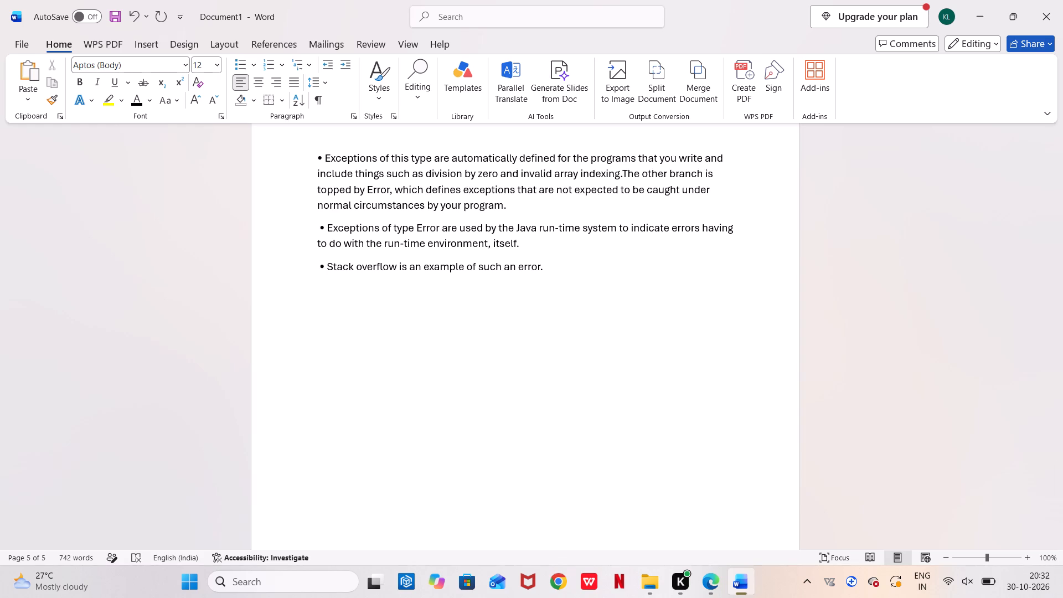
# Move the "The other branch is topped by Error" text back onto its own line.
pyautogui.press('Return')
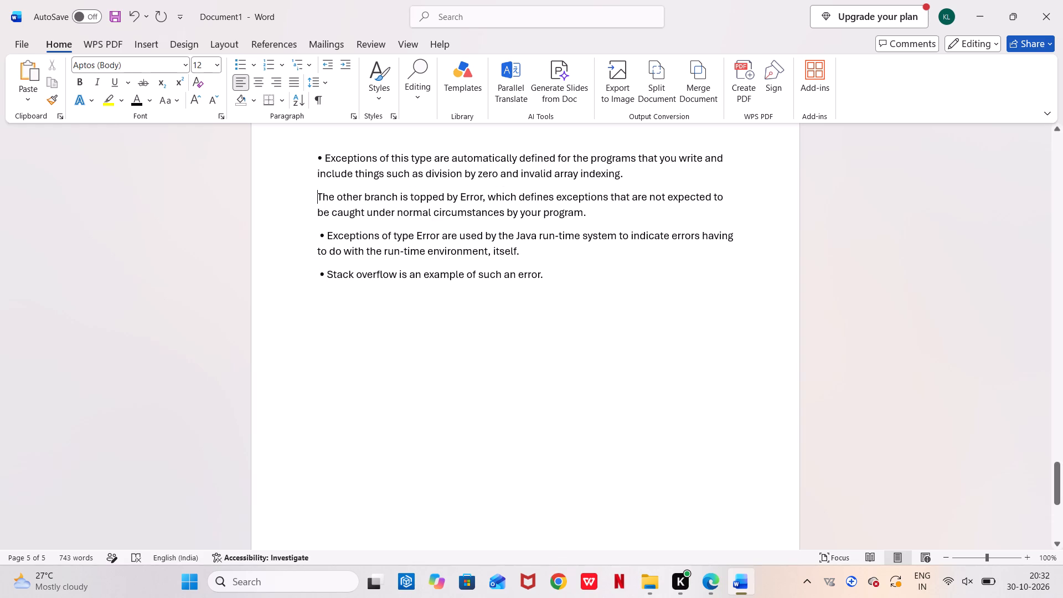
pyautogui.click(468, 377)
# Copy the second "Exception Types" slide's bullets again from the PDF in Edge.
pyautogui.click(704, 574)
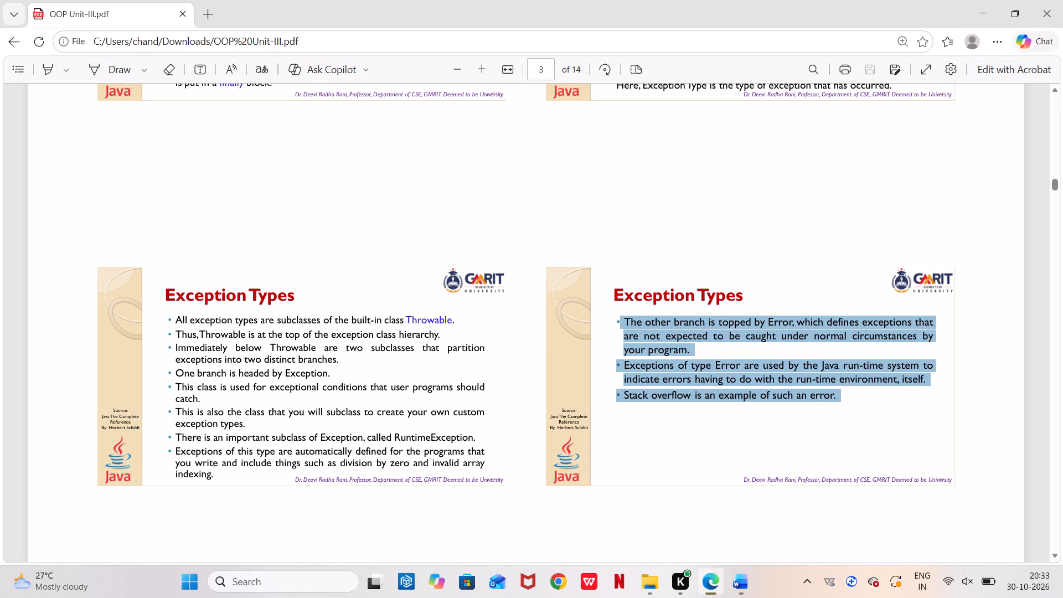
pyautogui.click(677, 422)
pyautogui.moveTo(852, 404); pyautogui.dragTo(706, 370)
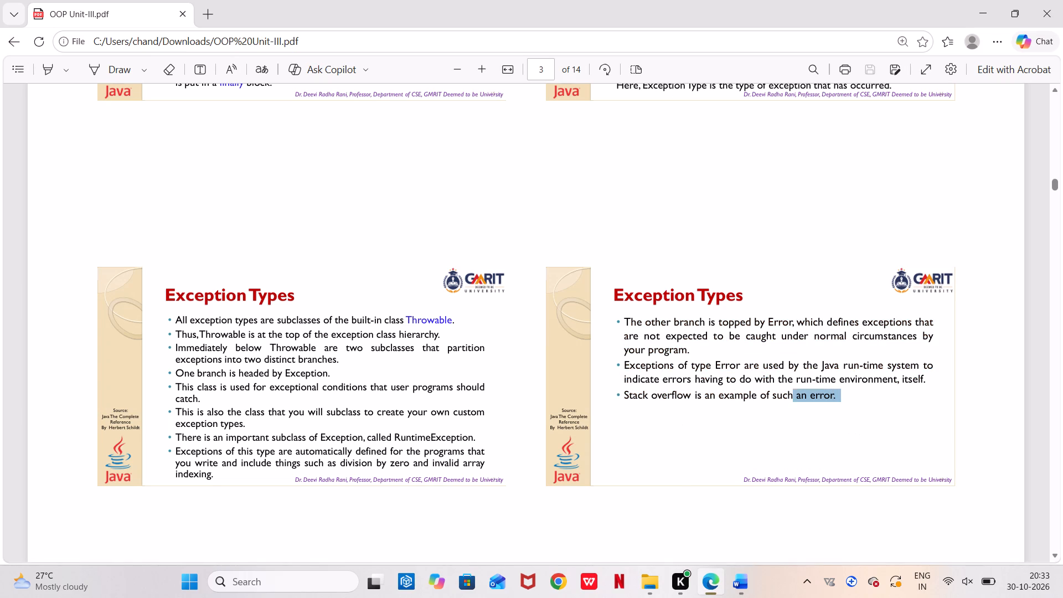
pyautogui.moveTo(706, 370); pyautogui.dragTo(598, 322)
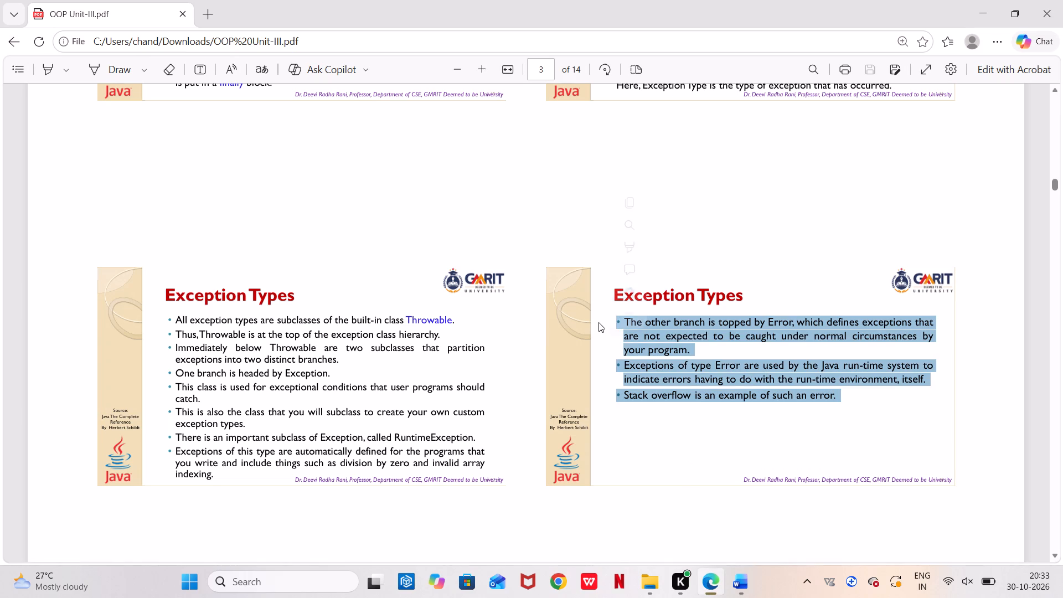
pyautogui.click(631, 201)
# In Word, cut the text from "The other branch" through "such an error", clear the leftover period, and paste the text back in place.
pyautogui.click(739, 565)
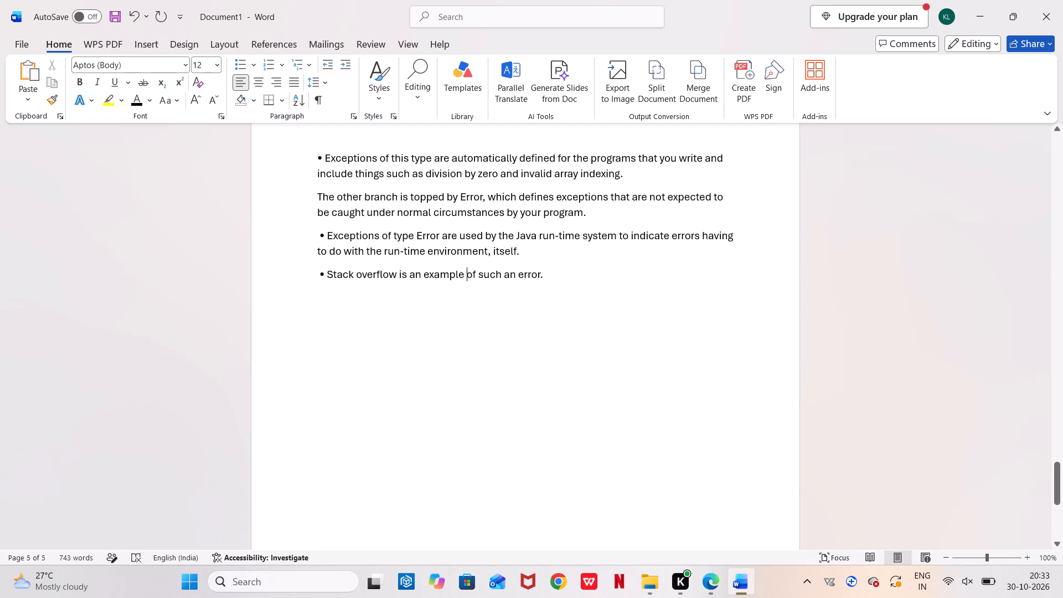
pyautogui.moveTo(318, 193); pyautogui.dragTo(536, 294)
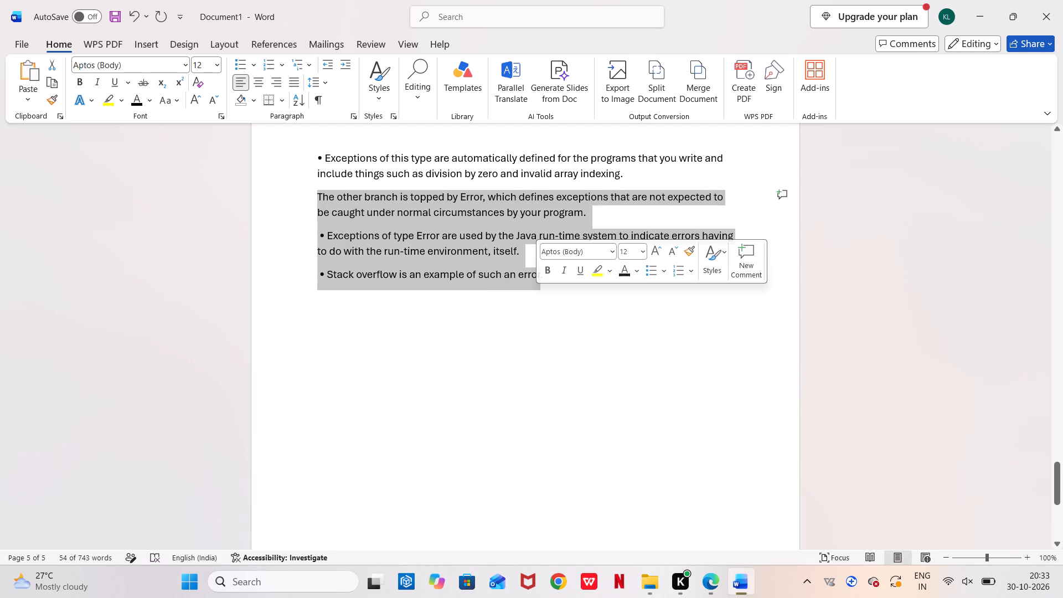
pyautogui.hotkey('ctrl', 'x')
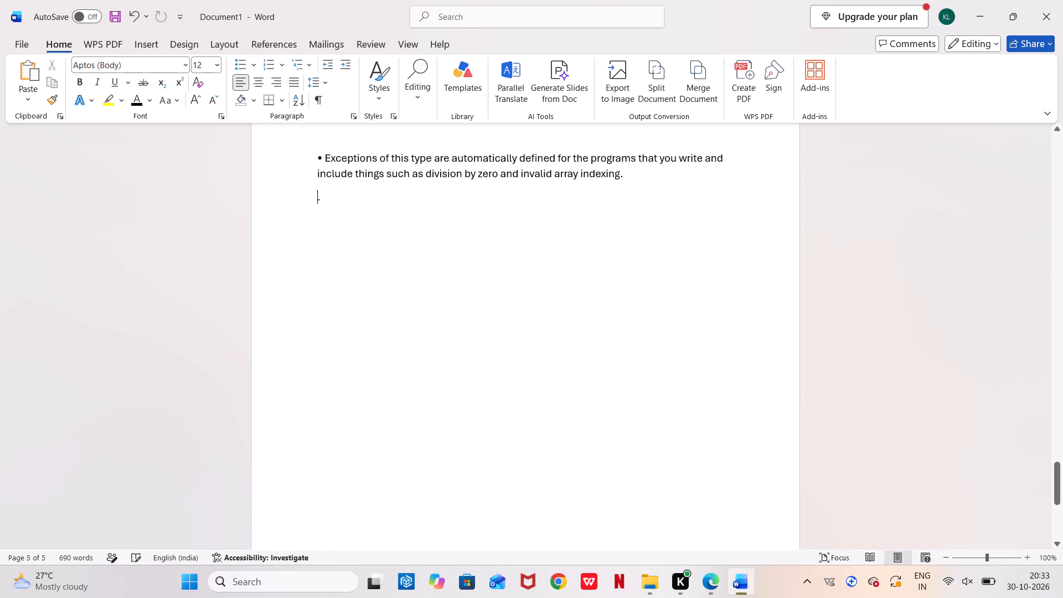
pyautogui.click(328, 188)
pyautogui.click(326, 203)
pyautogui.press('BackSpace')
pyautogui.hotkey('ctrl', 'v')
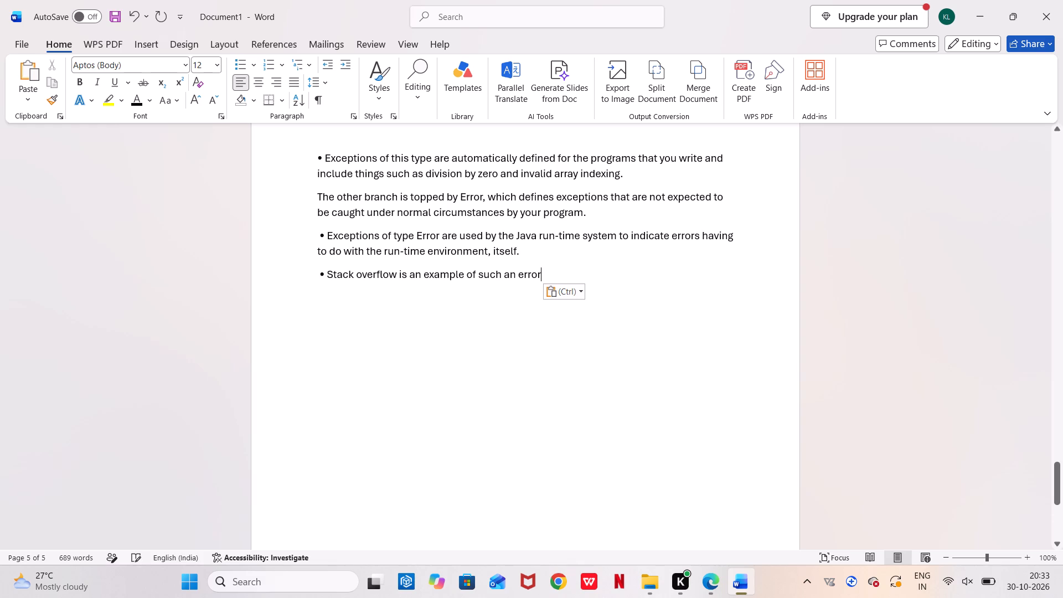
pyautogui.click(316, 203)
# Copy the "The top-level exception hierarchy is shown here:" bullet from the Edge PDF and paste it in Word below the "Stack overflow" bullet.
pyautogui.click(554, 269)
pyautogui.press('Return')
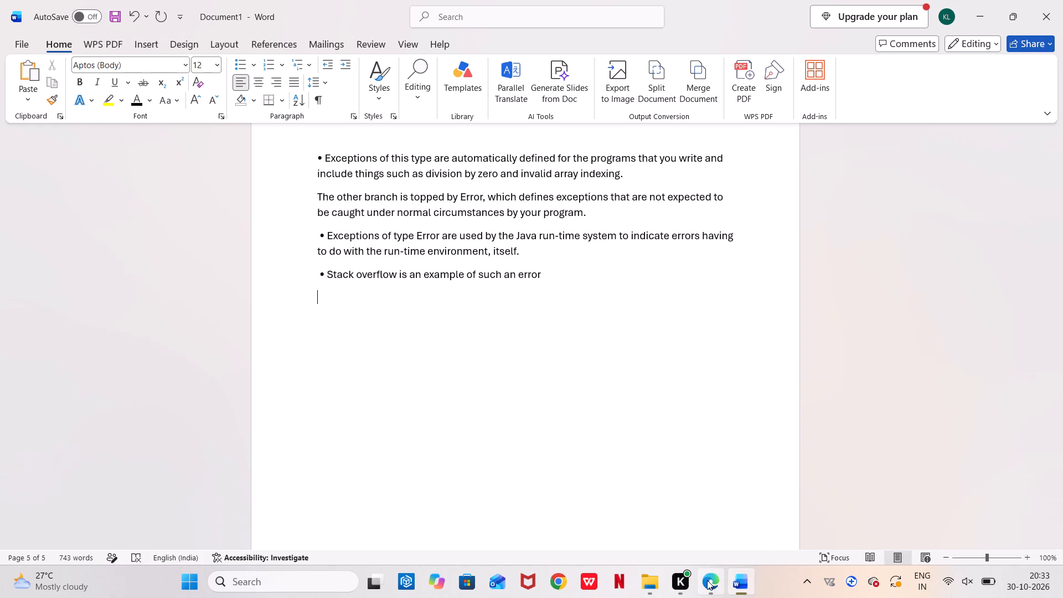
pyautogui.click(707, 580)
pyautogui.scroll(-7, 647, 391)
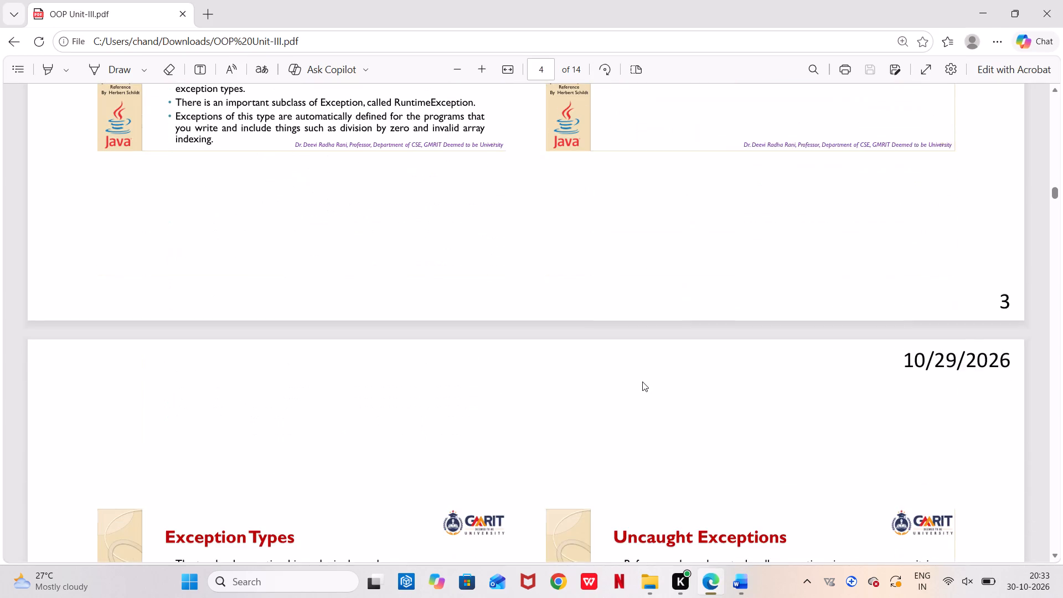
pyautogui.scroll(-2, 642, 382)
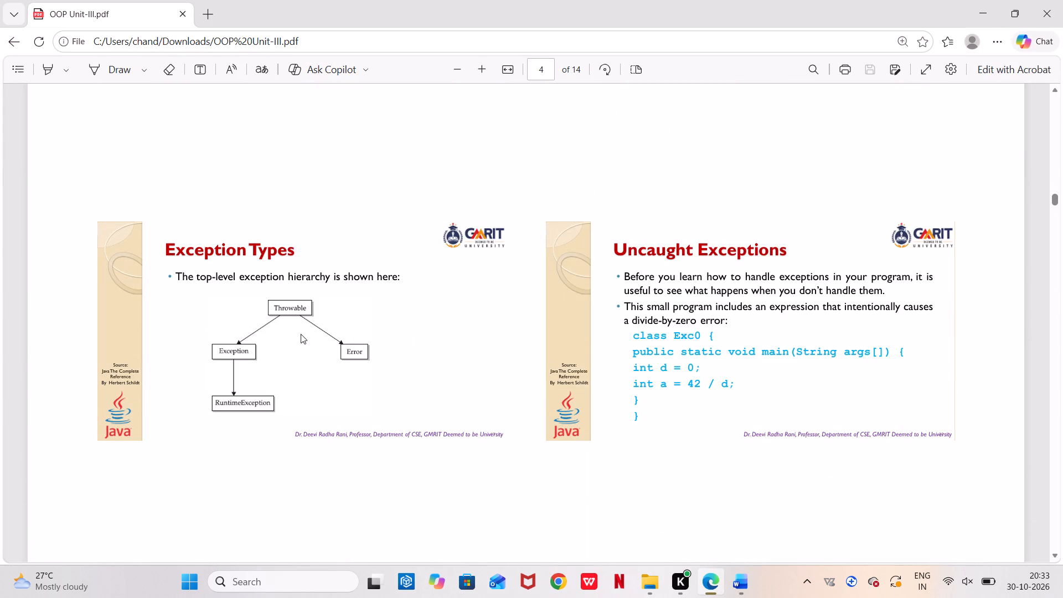
pyautogui.moveTo(289, 405); pyautogui.dragTo(226, 294)
pyautogui.moveTo(162, 275); pyautogui.dragTo(401, 308)
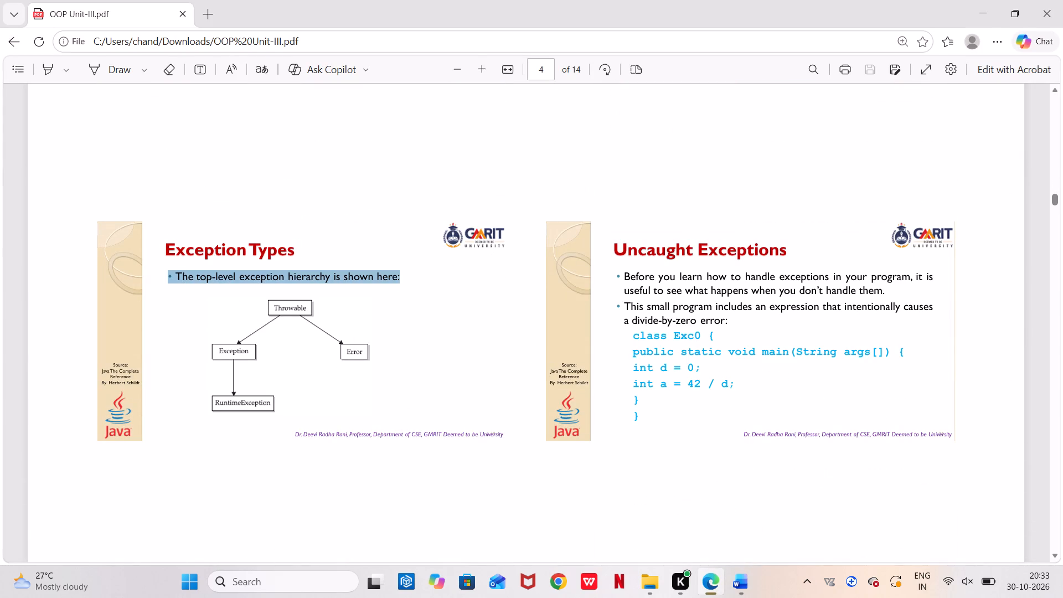
pyautogui.moveTo(401, 308); pyautogui.dragTo(405, 307)
pyautogui.hotkey('ctrl', 'c')
pyautogui.click(730, 569)
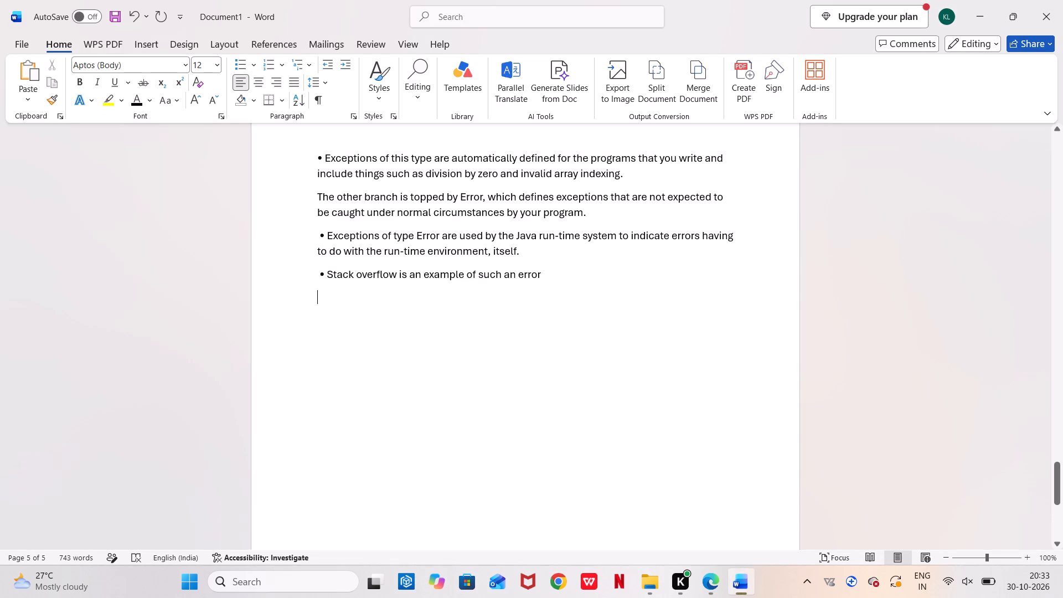
pyautogui.hotkey('ctrl', 'v')
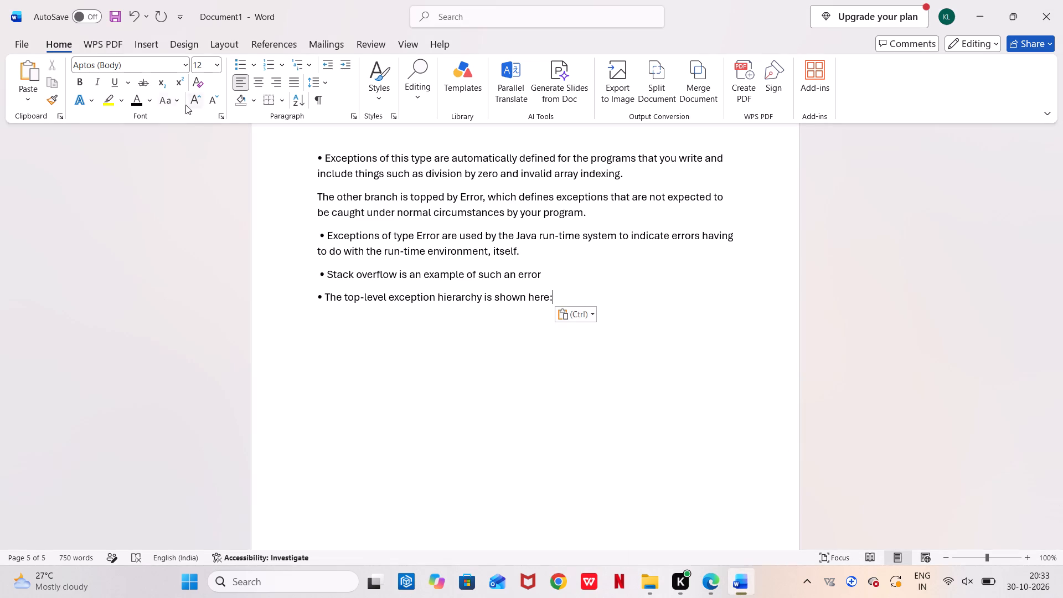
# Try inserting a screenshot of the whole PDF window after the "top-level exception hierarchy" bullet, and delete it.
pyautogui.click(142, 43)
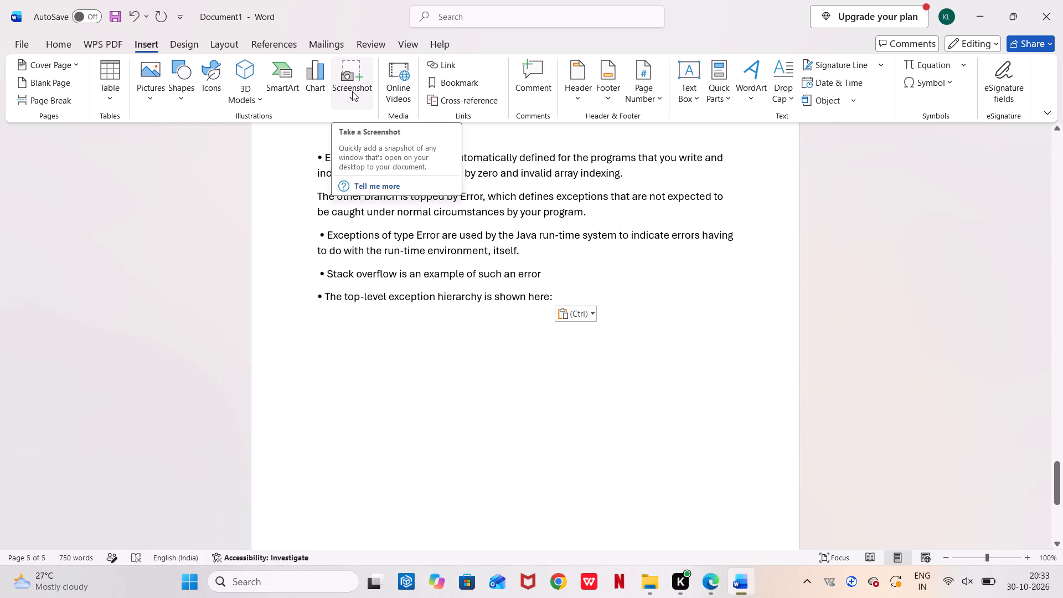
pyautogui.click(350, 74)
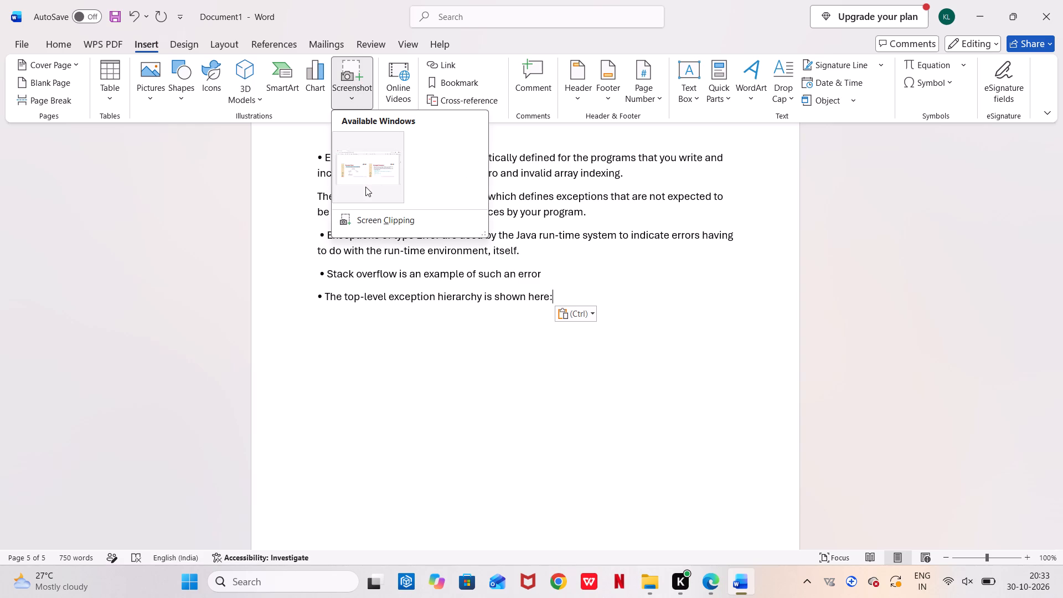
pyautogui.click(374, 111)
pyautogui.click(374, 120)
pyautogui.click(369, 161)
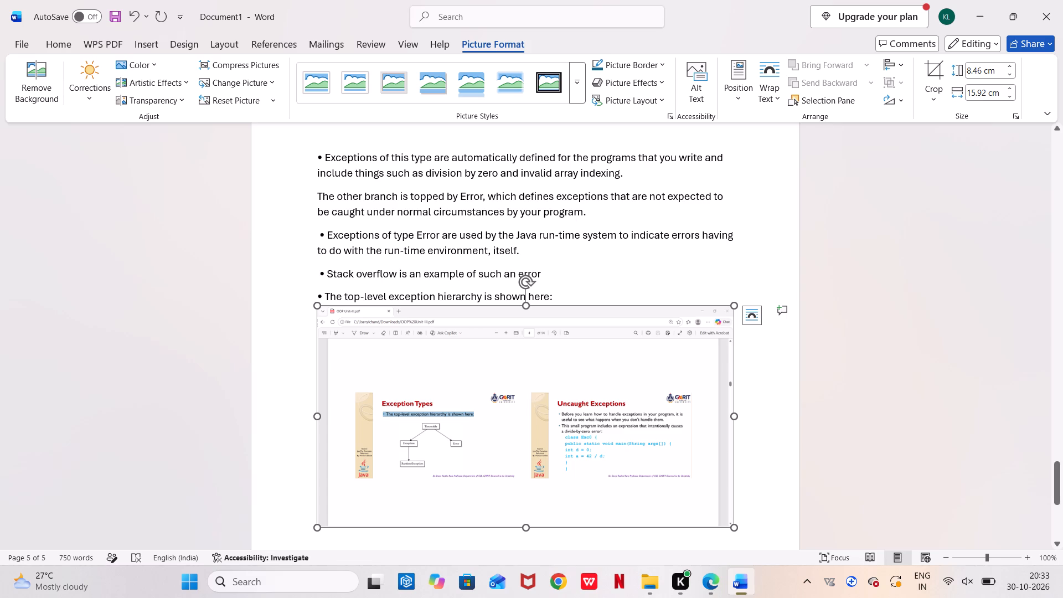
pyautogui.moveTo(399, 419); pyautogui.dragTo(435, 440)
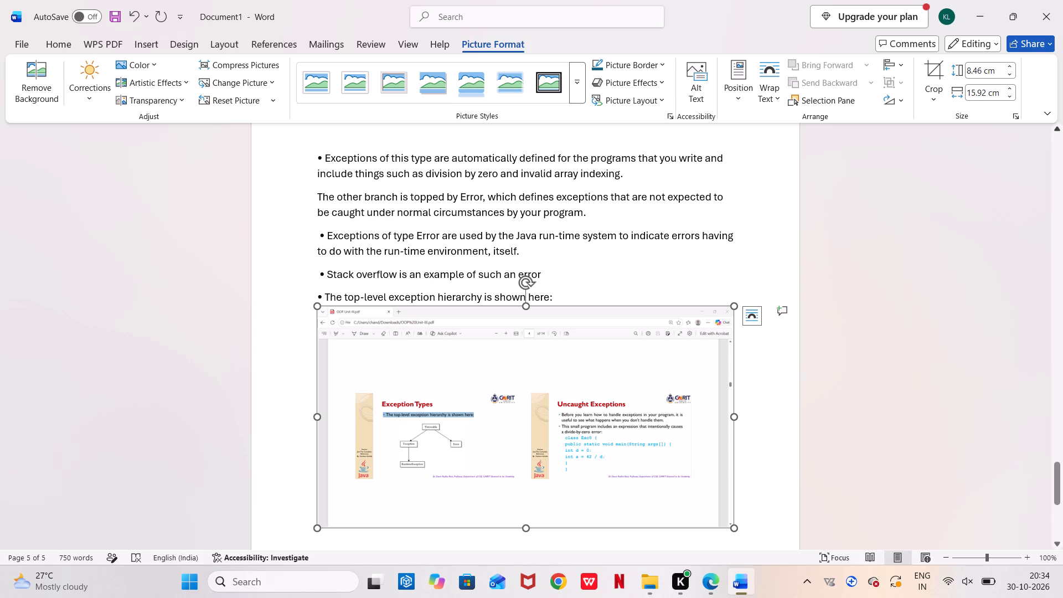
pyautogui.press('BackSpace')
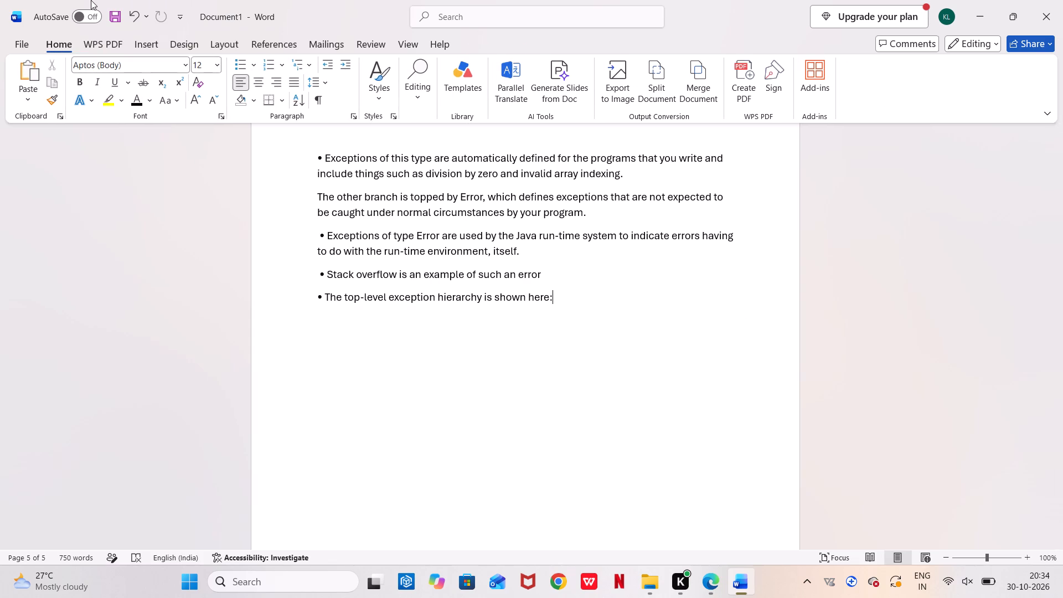
# Insert a screen clipping of the slide's Throwable hierarchy diagram after the "top-level exception hierarchy" bullet.
pyautogui.click(159, 38)
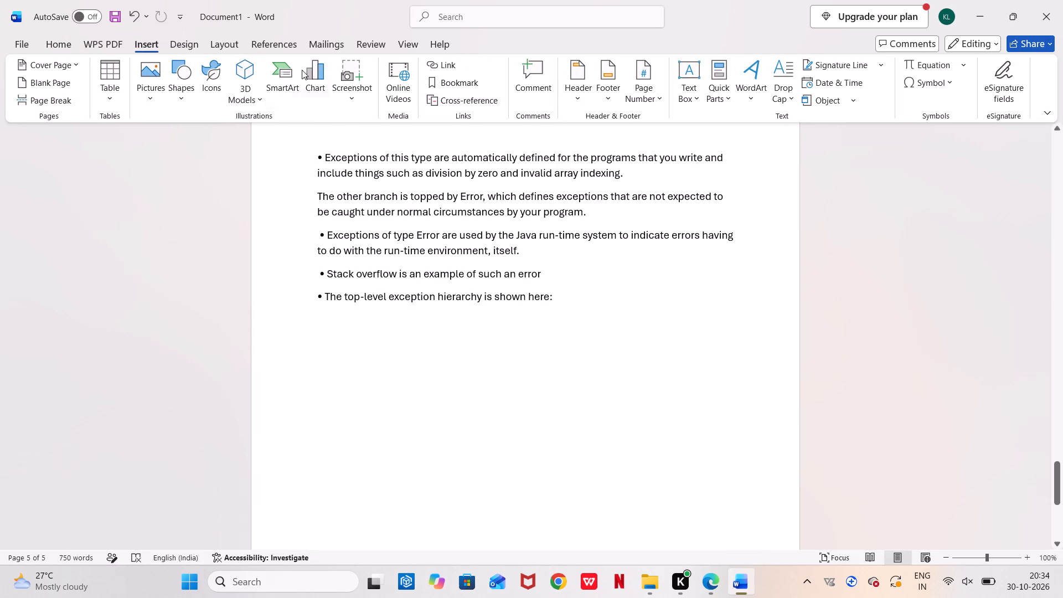
pyautogui.click(352, 94)
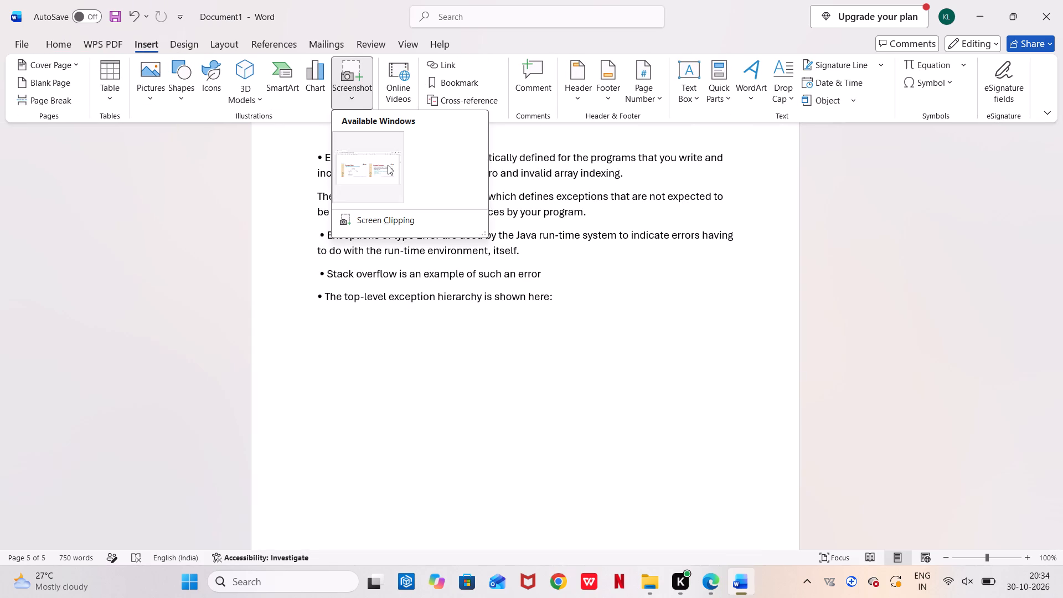
pyautogui.click(402, 219)
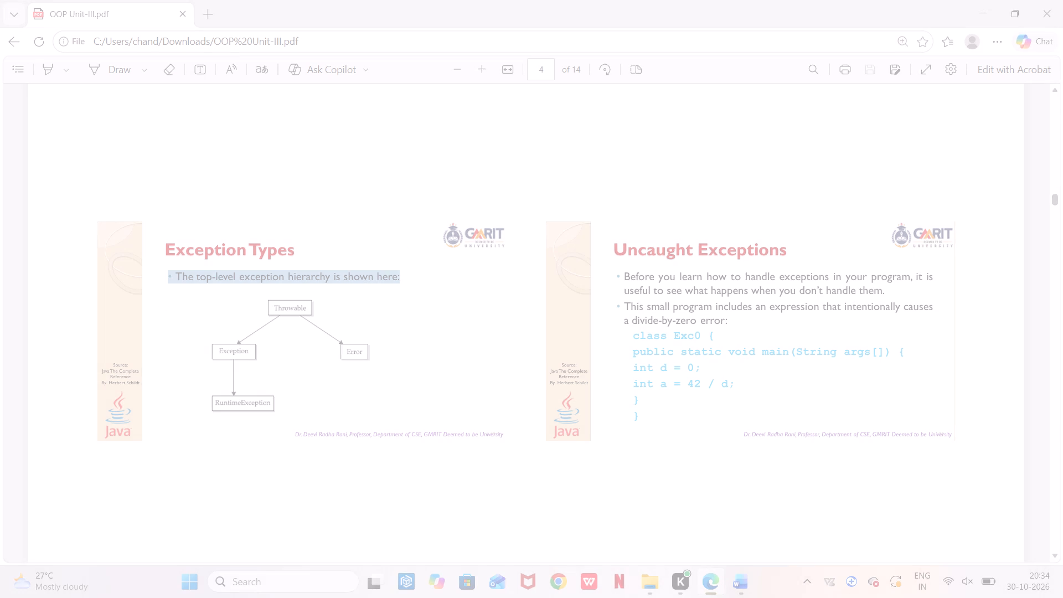
pyautogui.moveTo(174, 291); pyautogui.dragTo(312, 391)
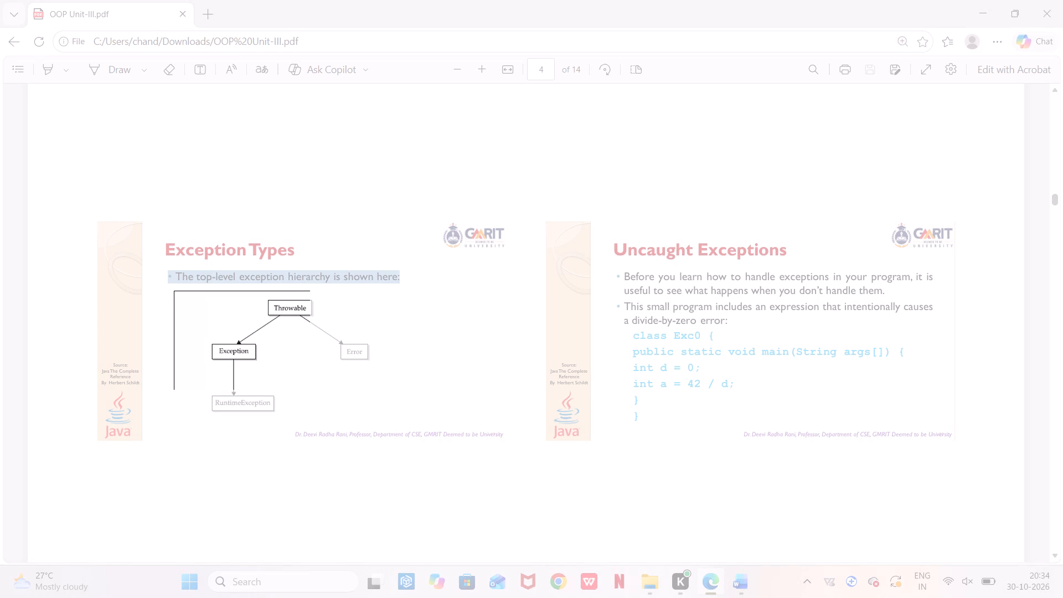
pyautogui.moveTo(312, 391); pyautogui.dragTo(388, 422)
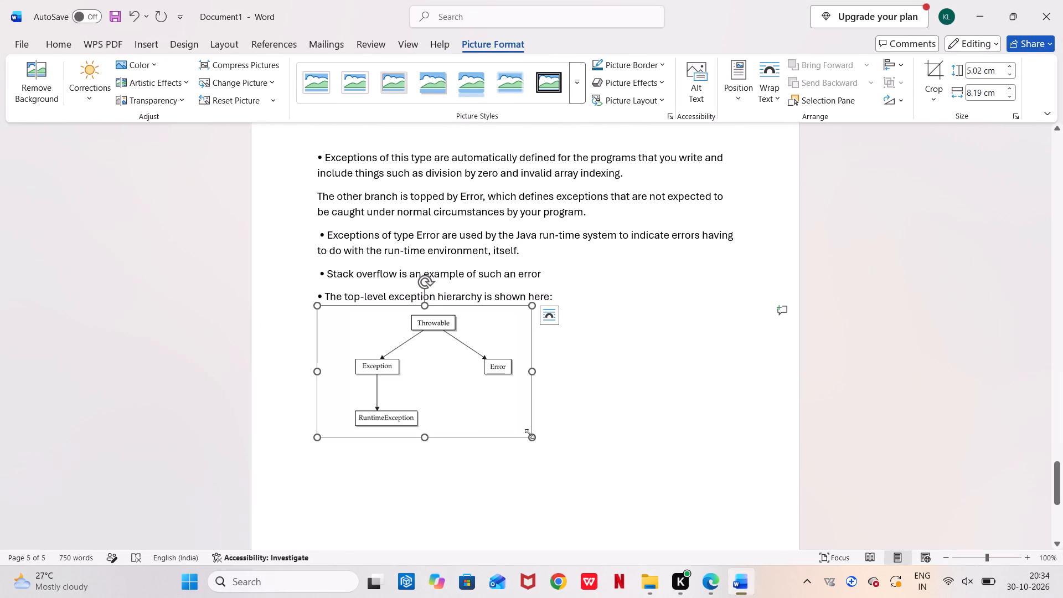
# Shrink the Throwable hierarchy picture to about 3.81 cm high and 6.56 cm wide.
pyautogui.moveTo(529, 434); pyautogui.dragTo(489, 398)
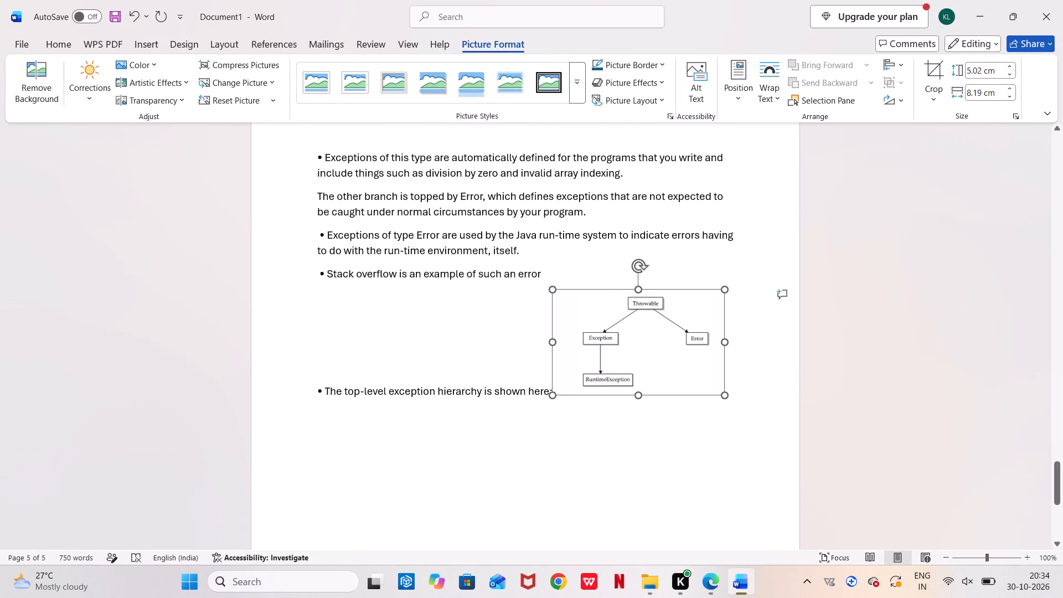
pyautogui.moveTo(489, 398); pyautogui.dragTo(489, 397)
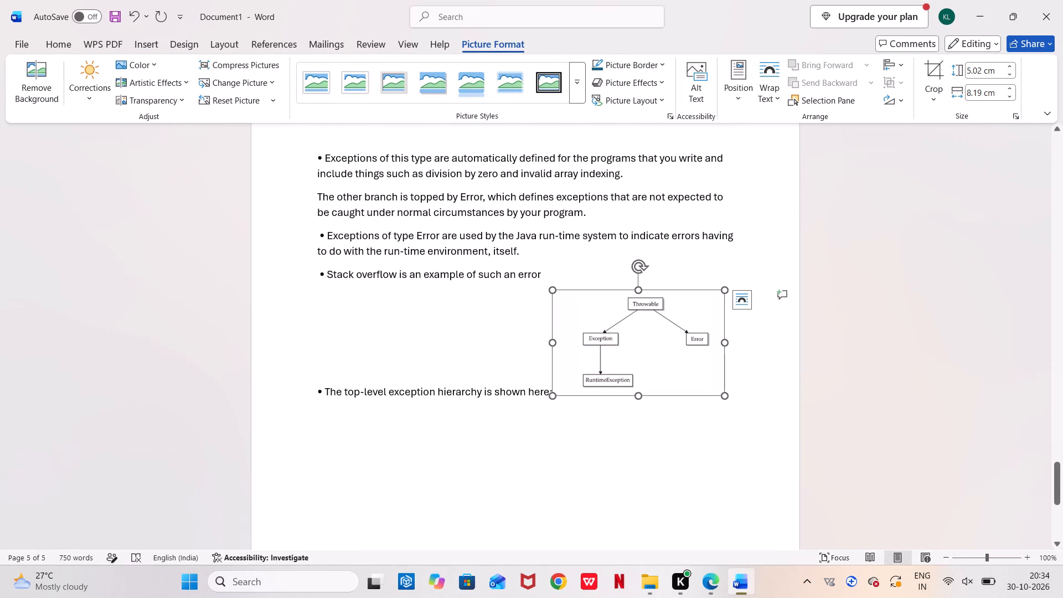
pyautogui.moveTo(641, 293); pyautogui.dragTo(649, 415)
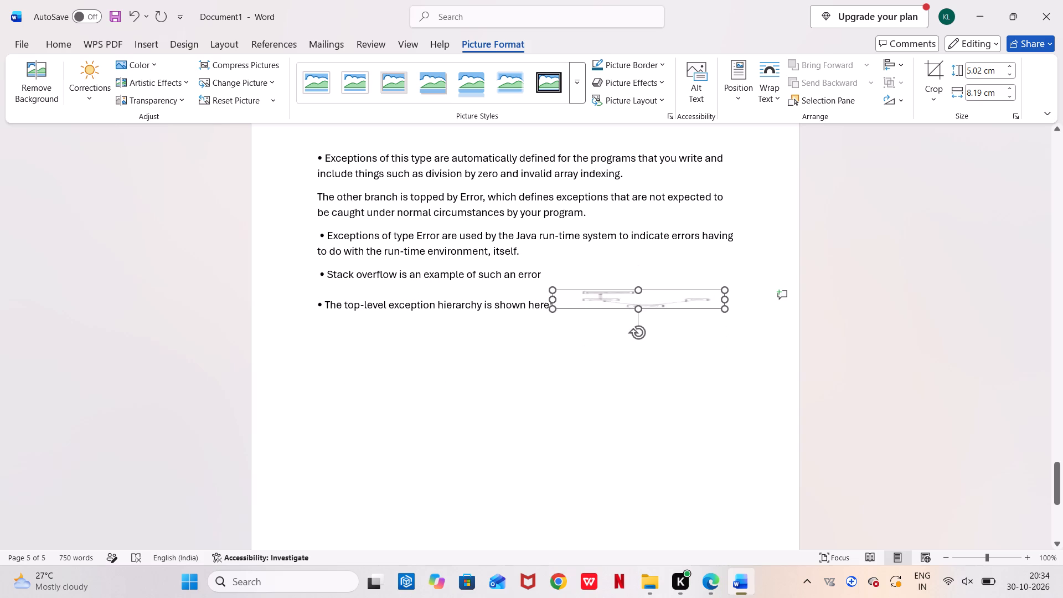
pyautogui.moveTo(649, 415); pyautogui.dragTo(657, 311)
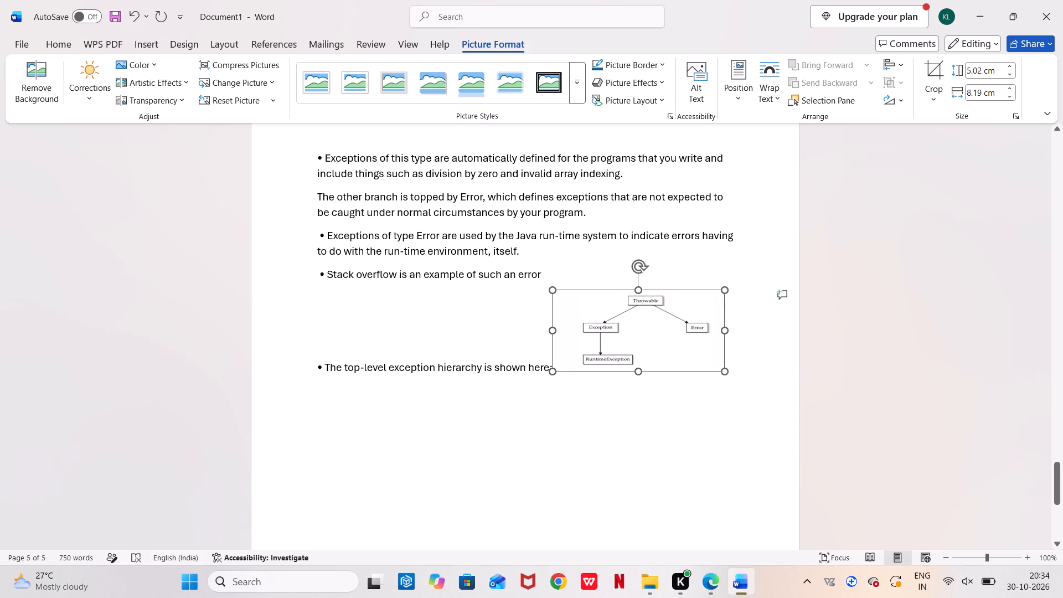
pyautogui.moveTo(657, 311); pyautogui.dragTo(658, 305)
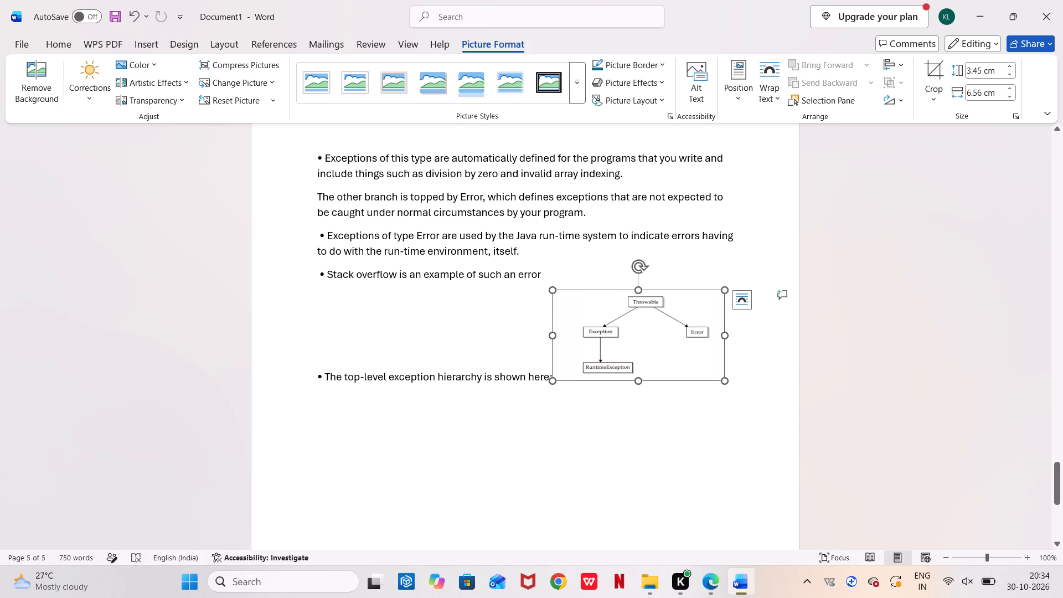
pyautogui.click(658, 327)
pyautogui.moveTo(638, 382); pyautogui.dragTo(625, 389)
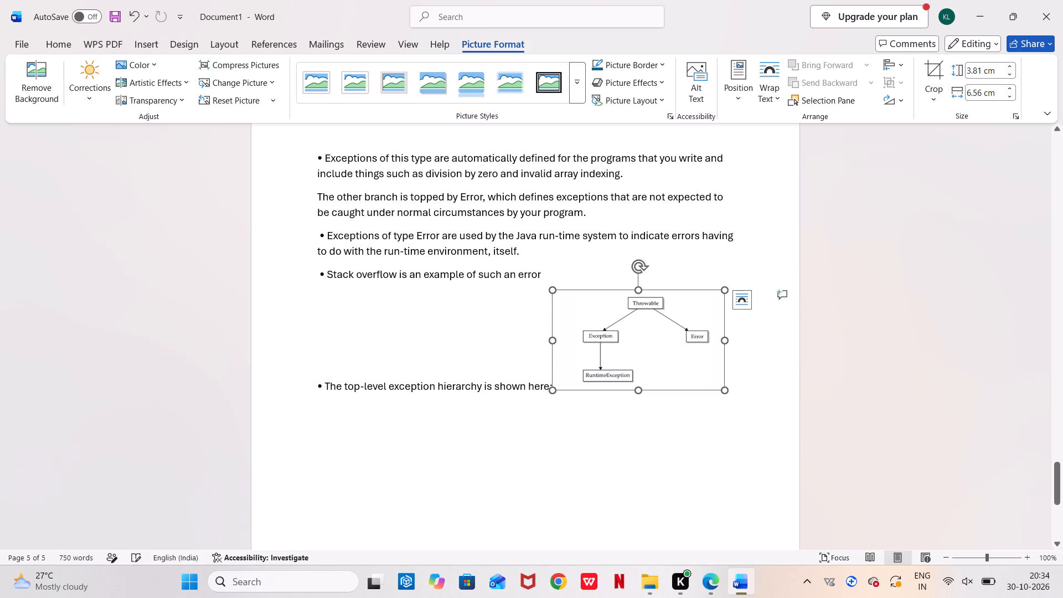
# Put the hierarchy picture on its own line beneath the "top-level exception hierarchy" bullet and add an empty paragraph below it.
pyautogui.click(551, 383)
pyautogui.press('Return')
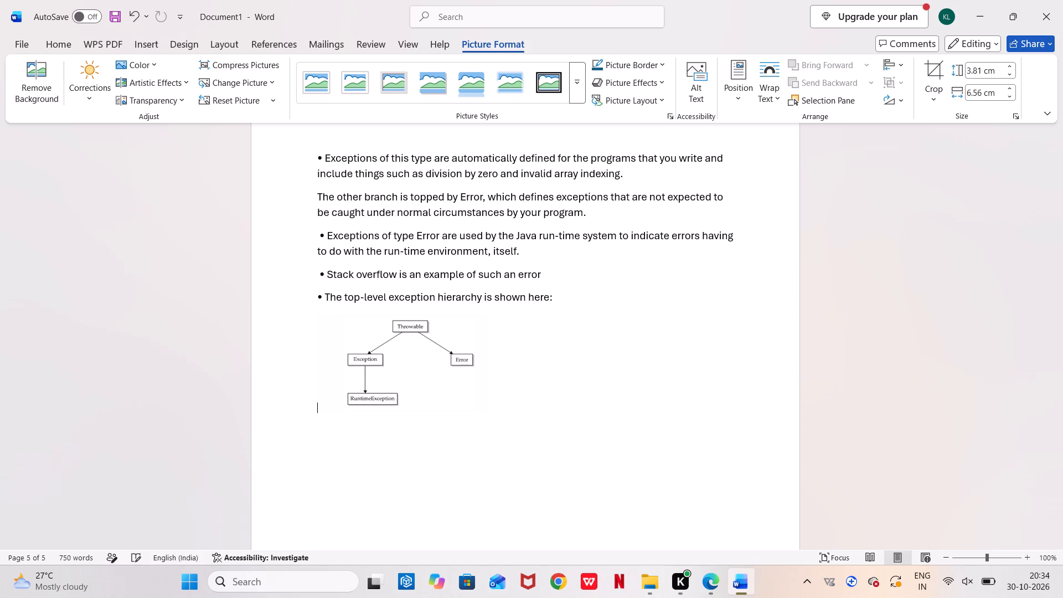
pyautogui.click(436, 410)
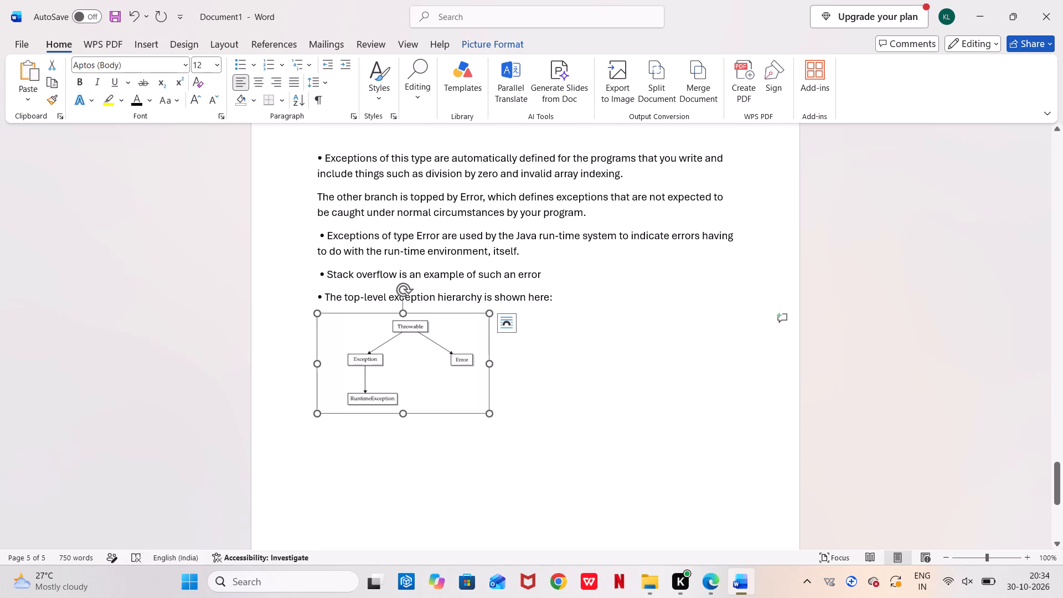
pyautogui.click(576, 458)
pyautogui.press('Return')
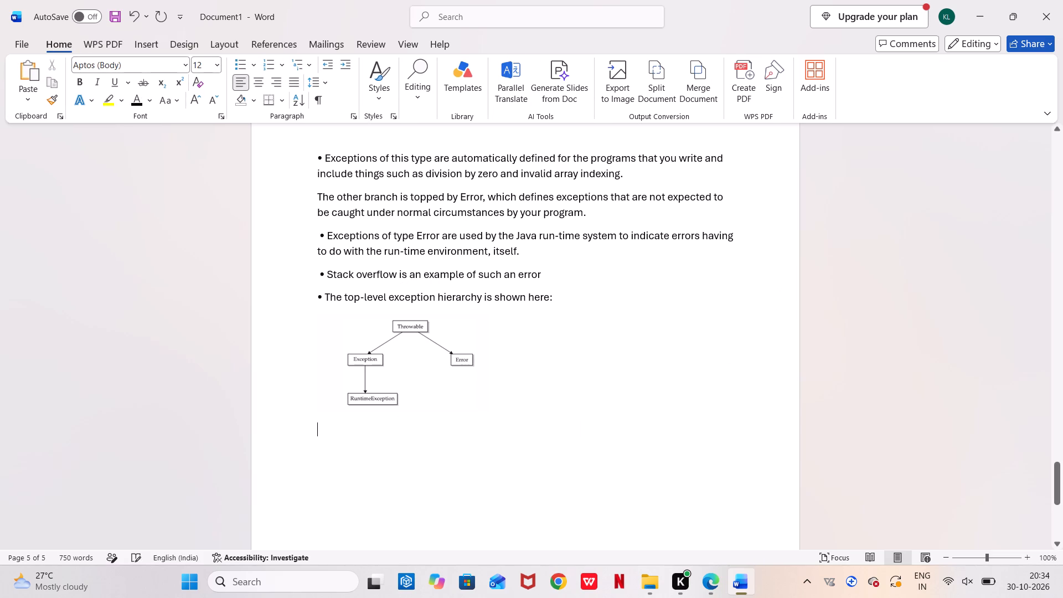
pyautogui.press('Return')
pyautogui.press('BackSpace')
# Copy the "Uncaught Exceptions" heading from the Edge PDF and paste it in Word below the hierarchy picture, followed by a new line.
pyautogui.click(713, 578)
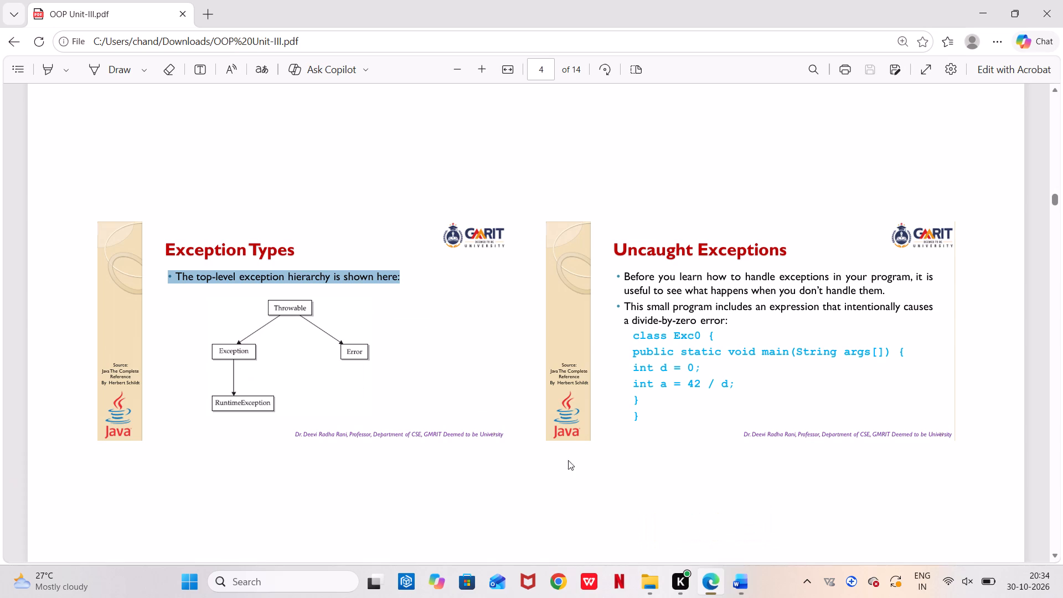
pyautogui.moveTo(613, 270); pyautogui.dragTo(684, 310)
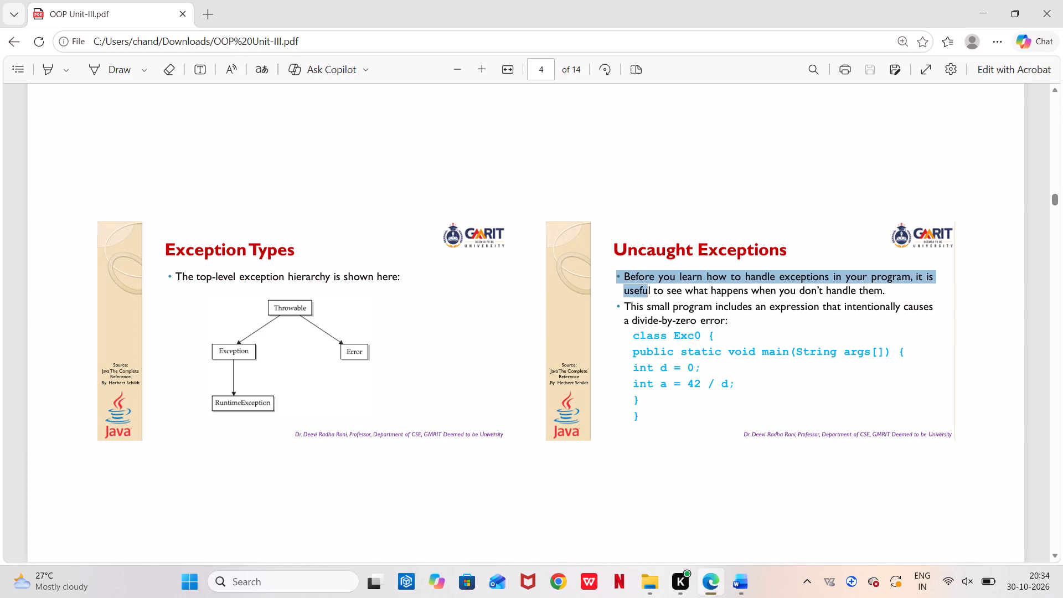
pyautogui.moveTo(684, 310); pyautogui.dragTo(739, 326)
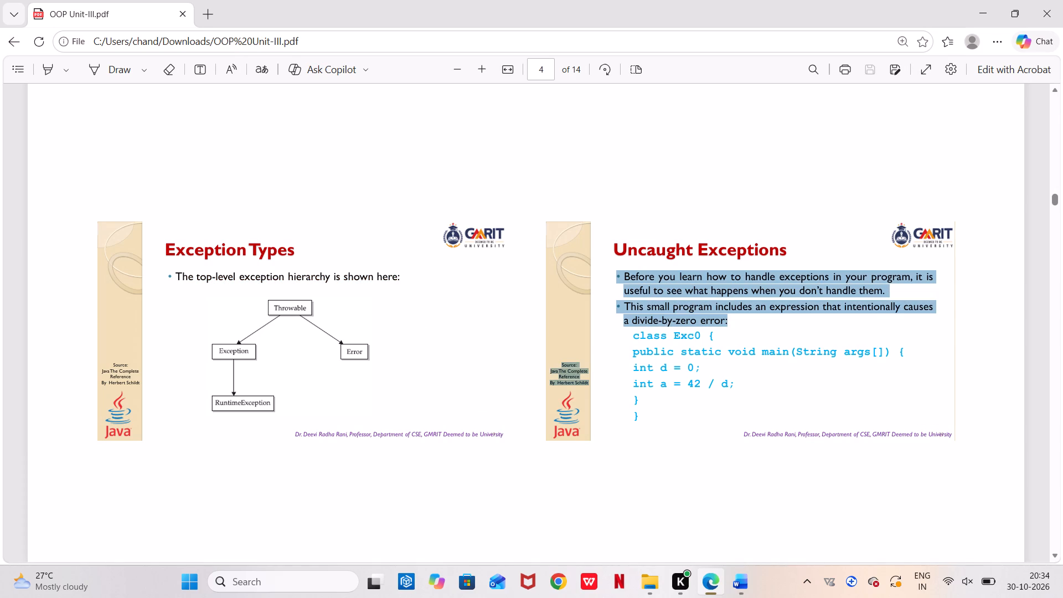
pyautogui.moveTo(739, 326); pyautogui.dragTo(727, 286)
pyautogui.click(797, 251)
pyautogui.moveTo(797, 251); pyautogui.dragTo(796, 251)
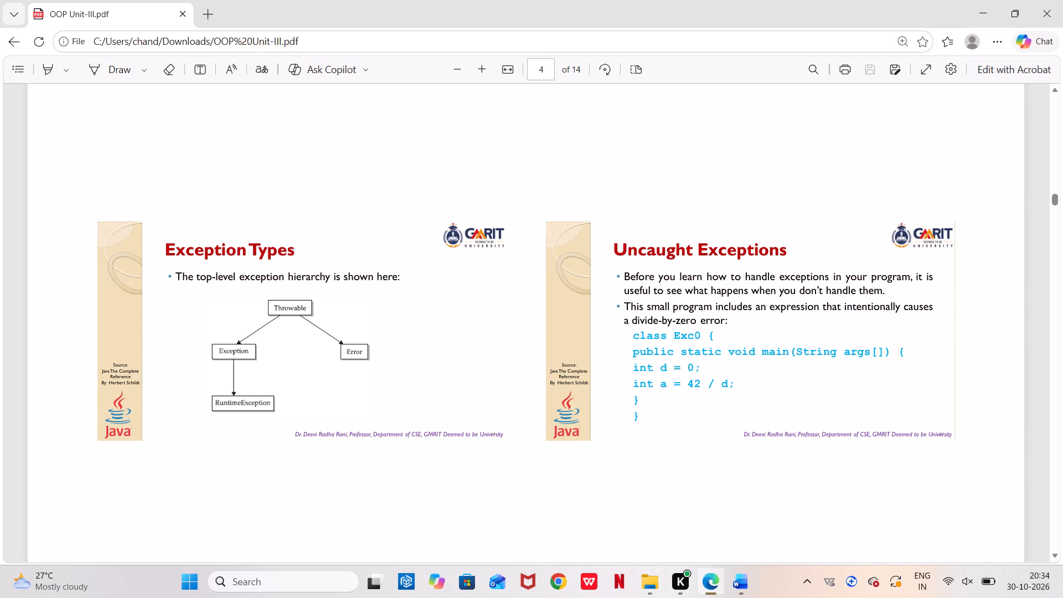
pyautogui.moveTo(796, 251); pyautogui.dragTo(668, 244)
pyautogui.moveTo(600, 243); pyautogui.dragTo(623, 244)
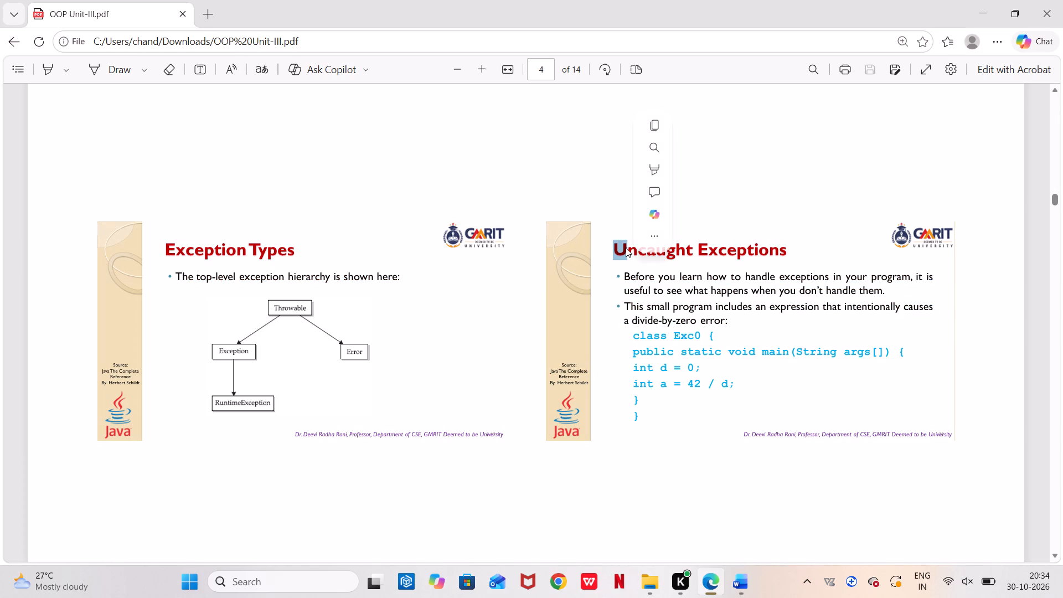
pyautogui.click(616, 249)
pyautogui.moveTo(603, 247); pyautogui.dragTo(804, 262)
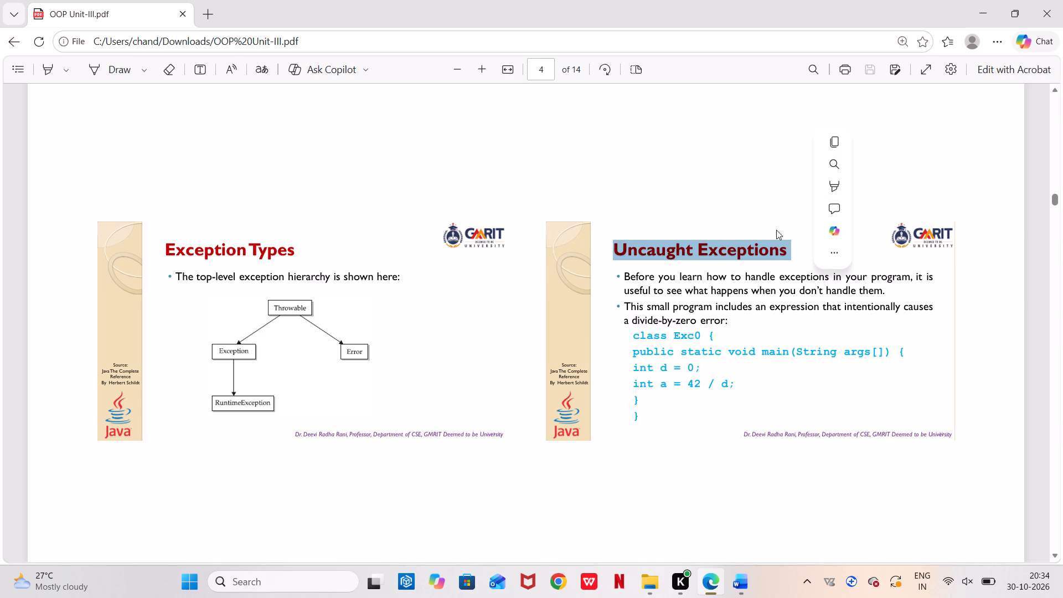
pyautogui.click(839, 143)
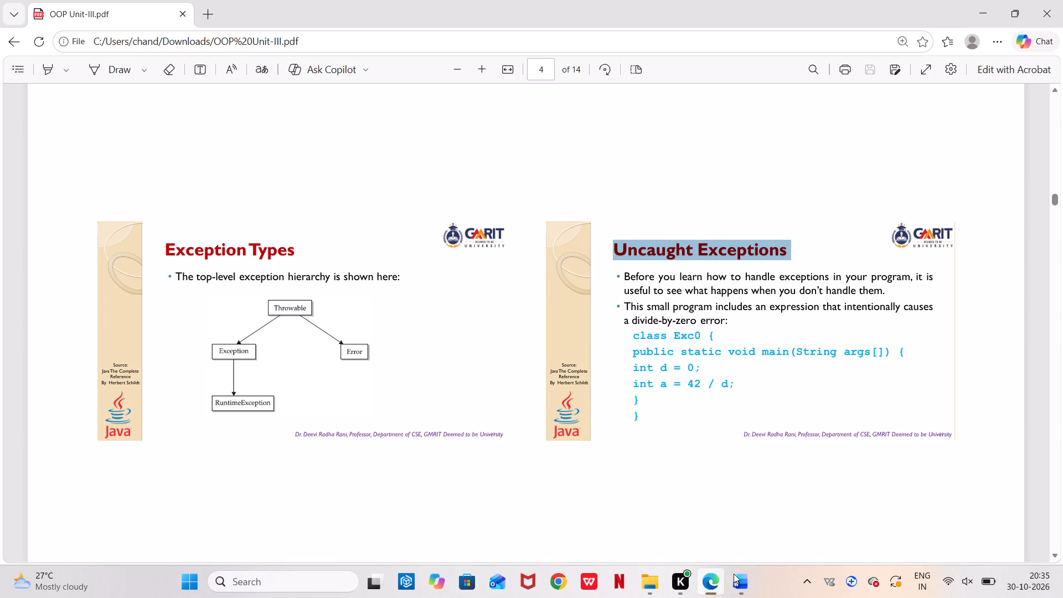
pyautogui.click(737, 569)
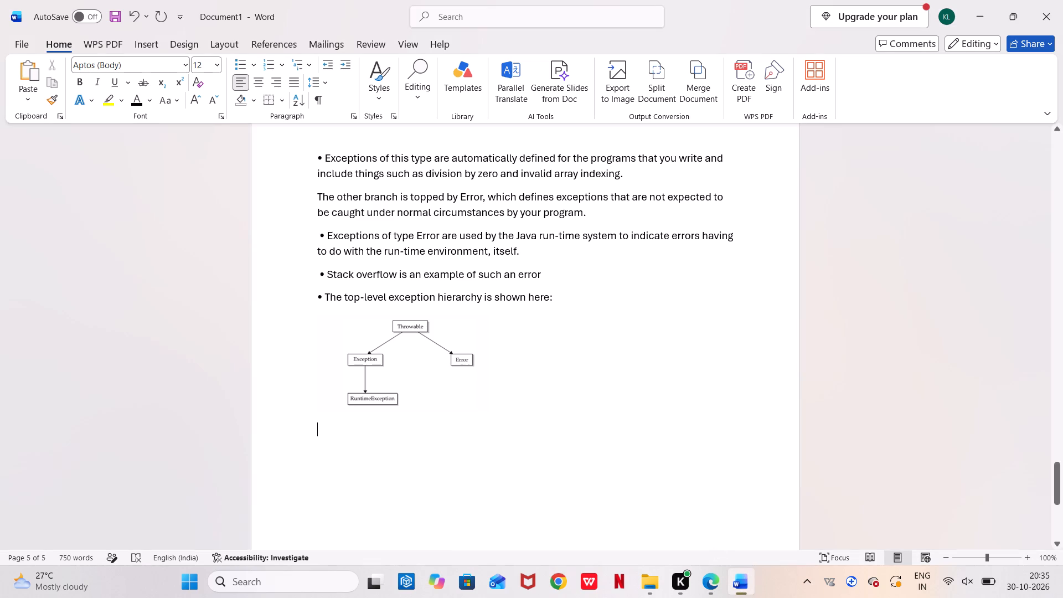
pyautogui.hotkey('ctrl', 'v')
pyautogui.press('Return')
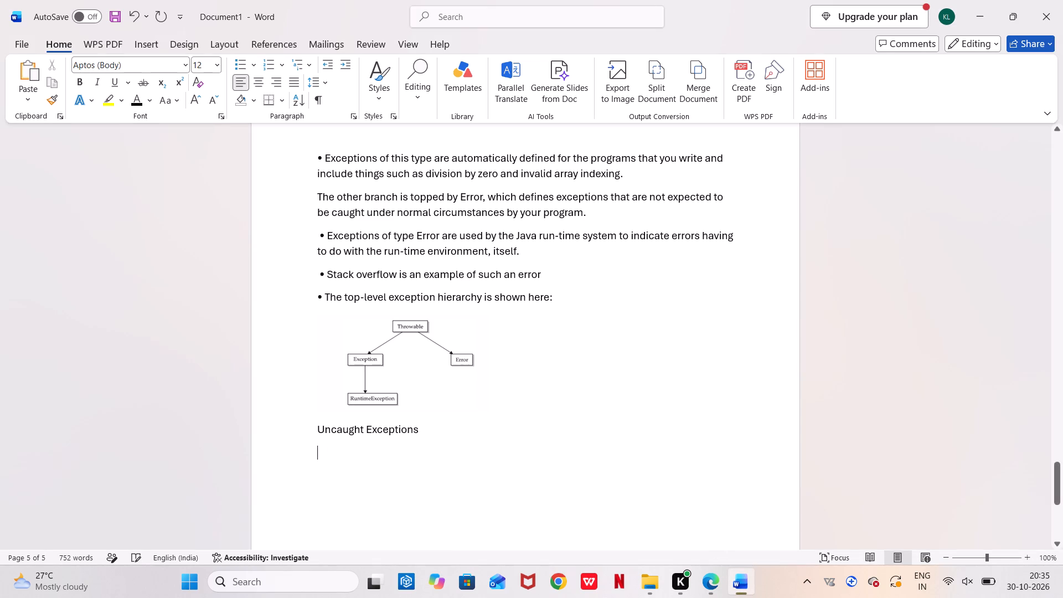
# Copy the two Uncaught Exceptions bullets, from "Before you learn" through "divide-by-zero error:", from the Edge PDF and paste them under the heading in Word.
pyautogui.click(701, 579)
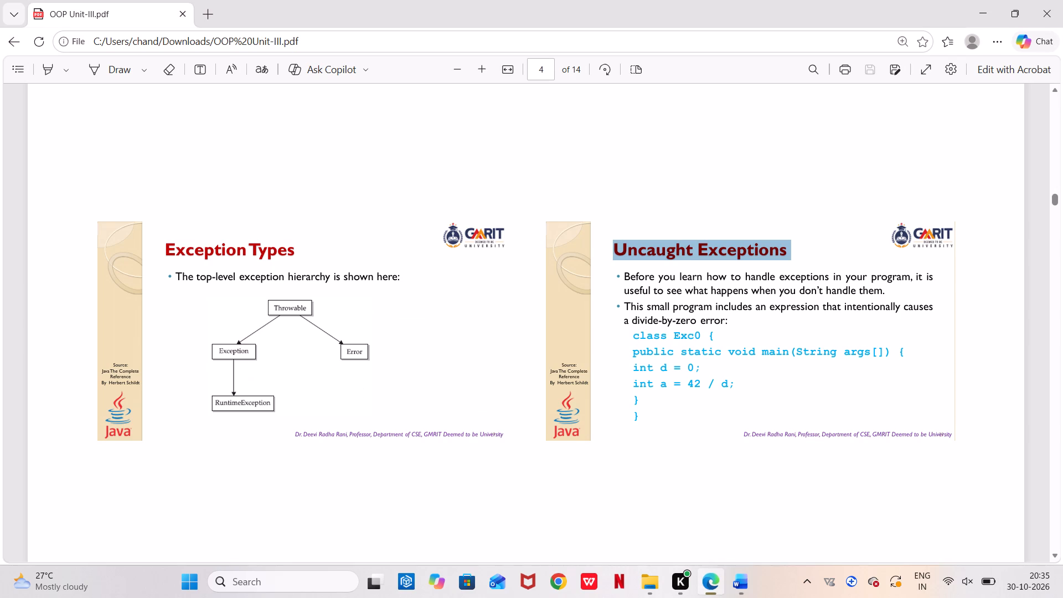
pyautogui.moveTo(604, 266); pyautogui.dragTo(695, 296)
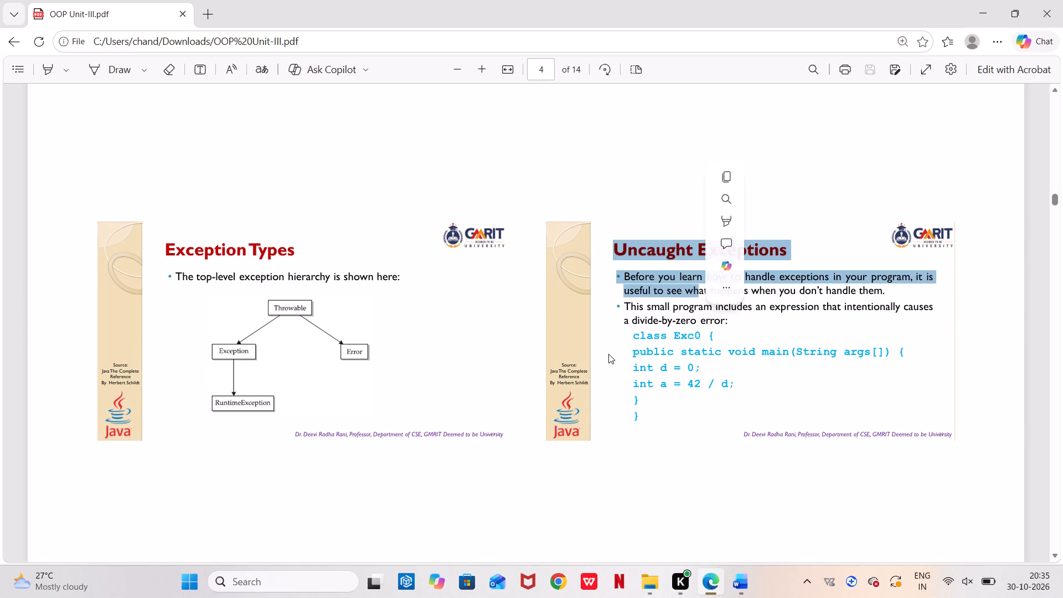
pyautogui.click(609, 375)
pyautogui.moveTo(604, 265); pyautogui.dragTo(626, 288)
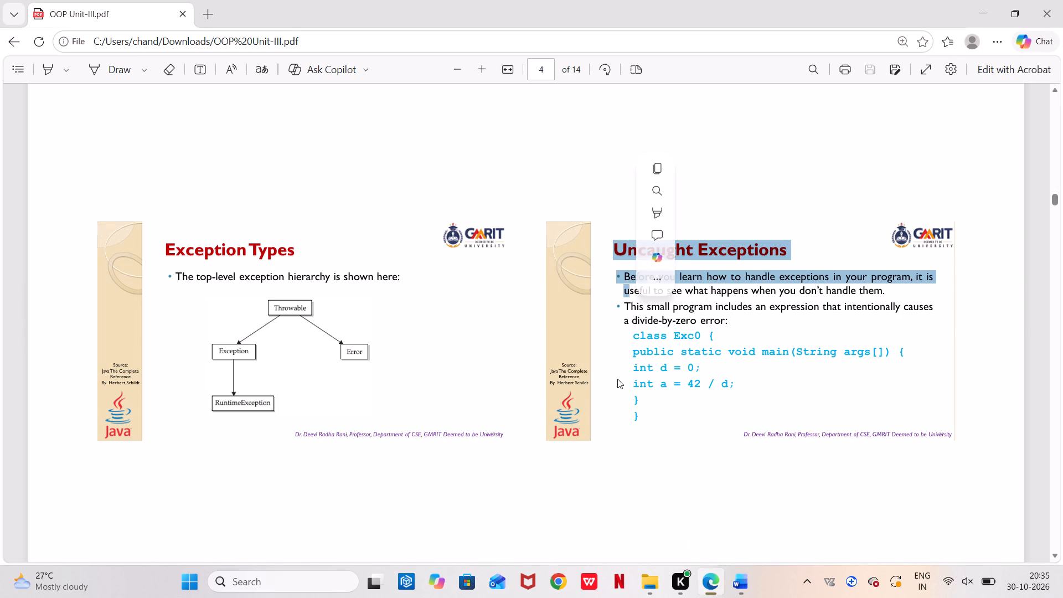
pyautogui.click(618, 379)
pyautogui.moveTo(603, 281); pyautogui.dragTo(743, 322)
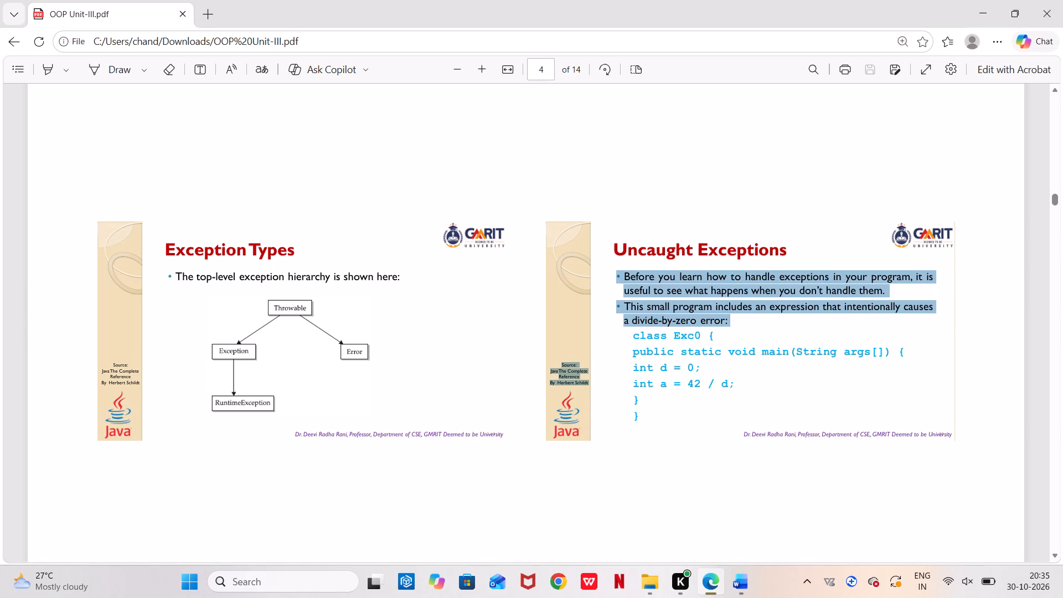
pyautogui.moveTo(743, 322); pyautogui.dragTo(743, 315)
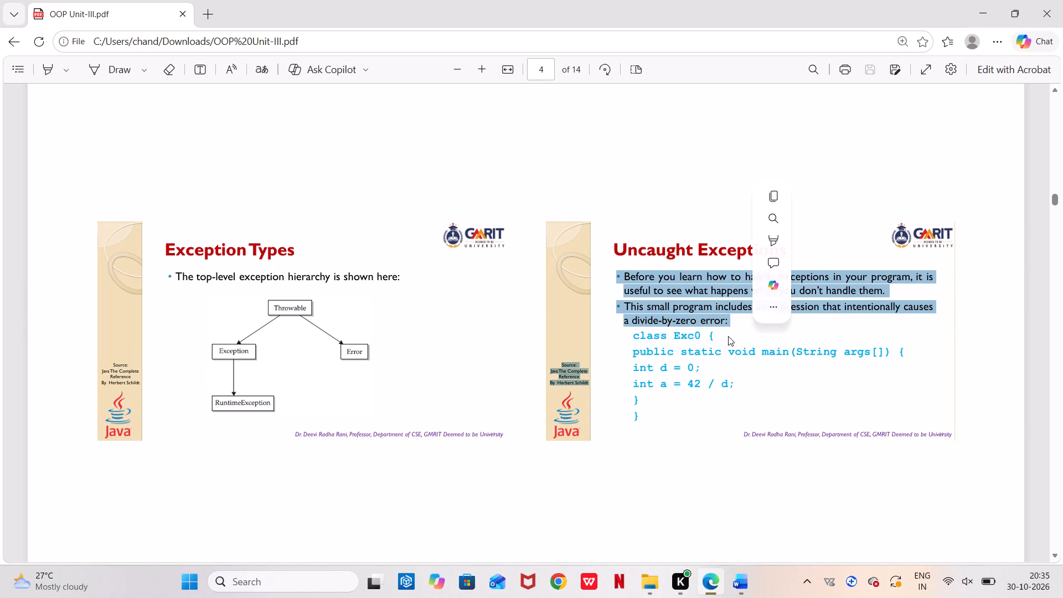
pyautogui.hotkey('ctrl', 'c')
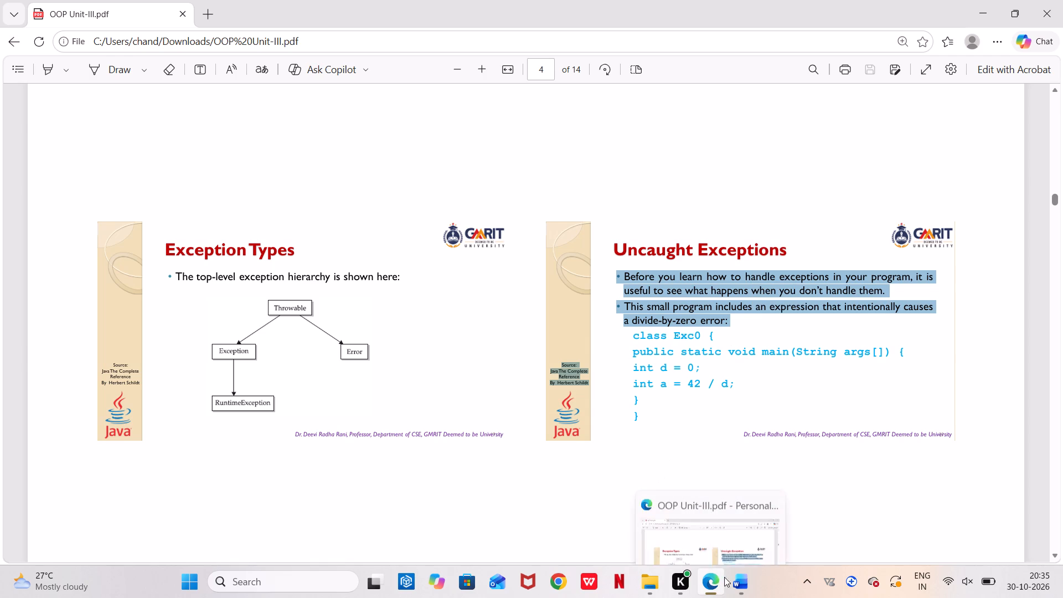
pyautogui.click(730, 579)
pyautogui.hotkey('ctrl', 'v')
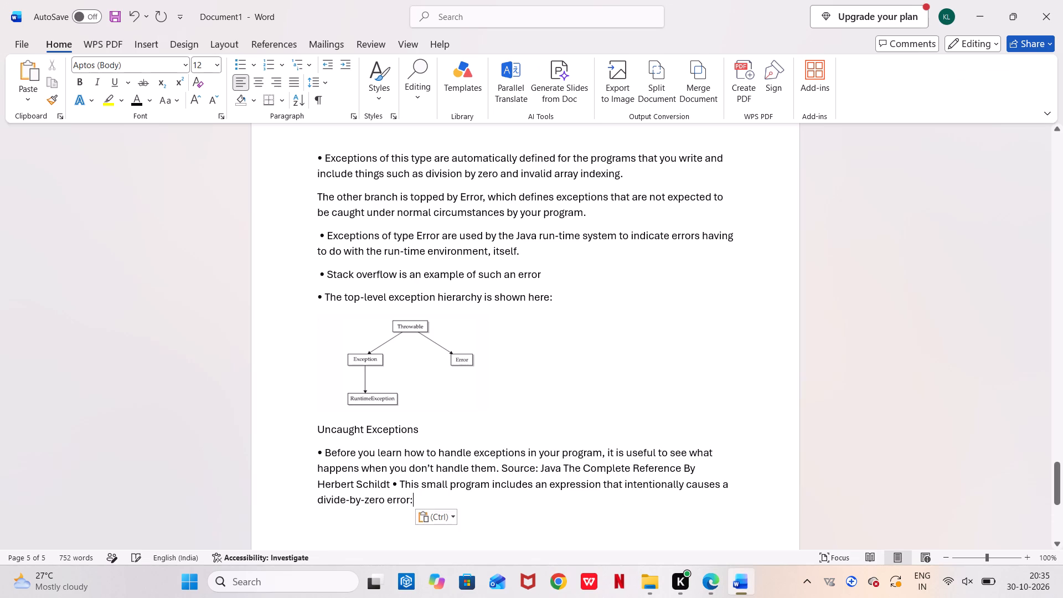
# Delete the book source credit between the two pasted bullets and start the "This small program" bullet on its own line.
pyautogui.moveTo(500, 463); pyautogui.dragTo(702, 465)
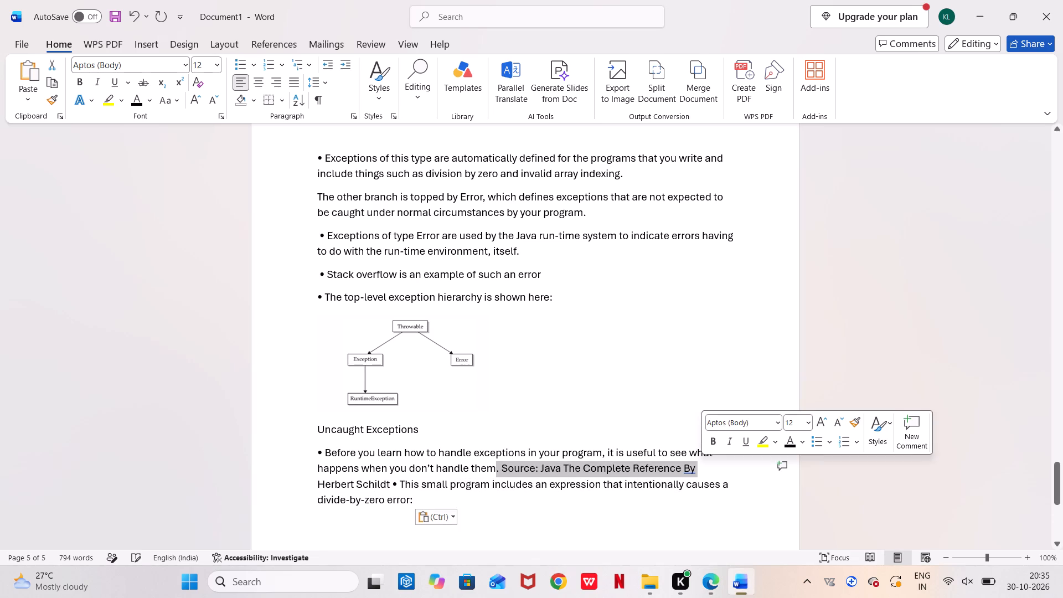
pyautogui.press('BackSpace')
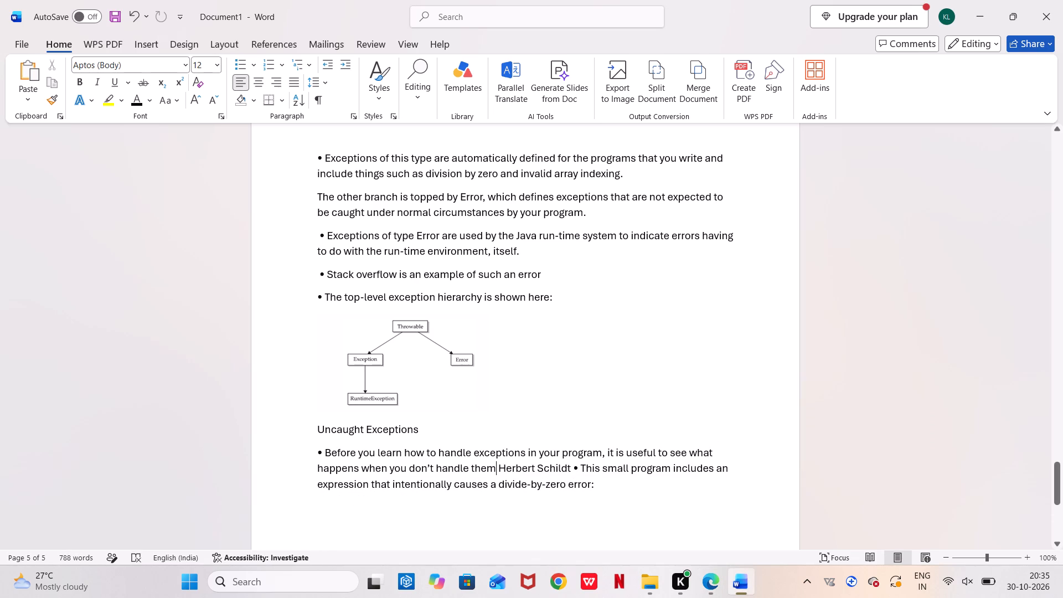
pyautogui.moveTo(498, 465); pyautogui.dragTo(561, 465)
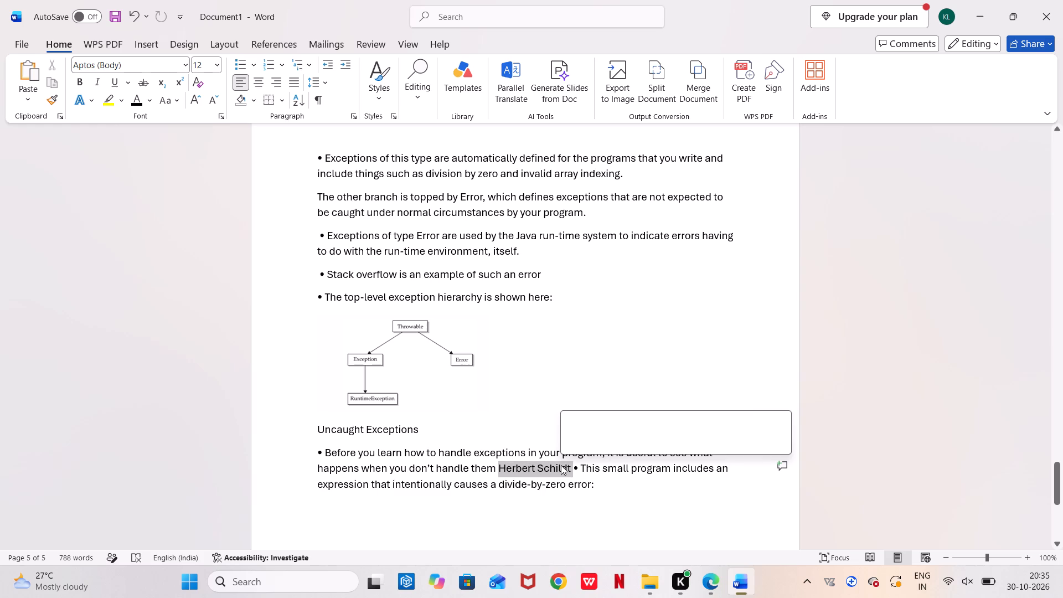
pyautogui.press('BackSpace')
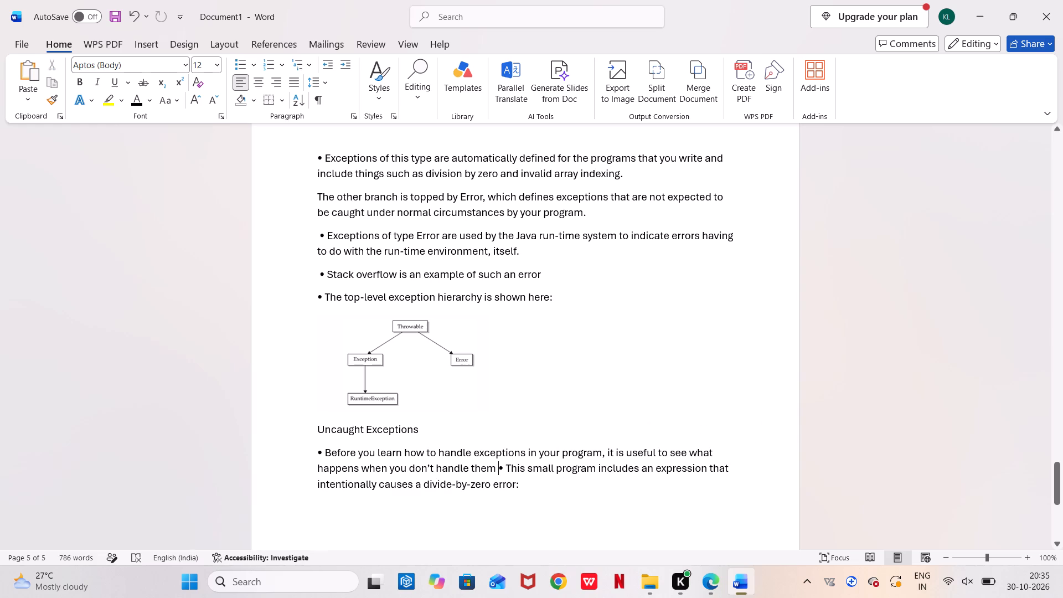
pyautogui.press('Return')
# Add an empty paragraph below the "This small program" bullet ending in "divide-by-zero error:".
pyautogui.click(397, 514)
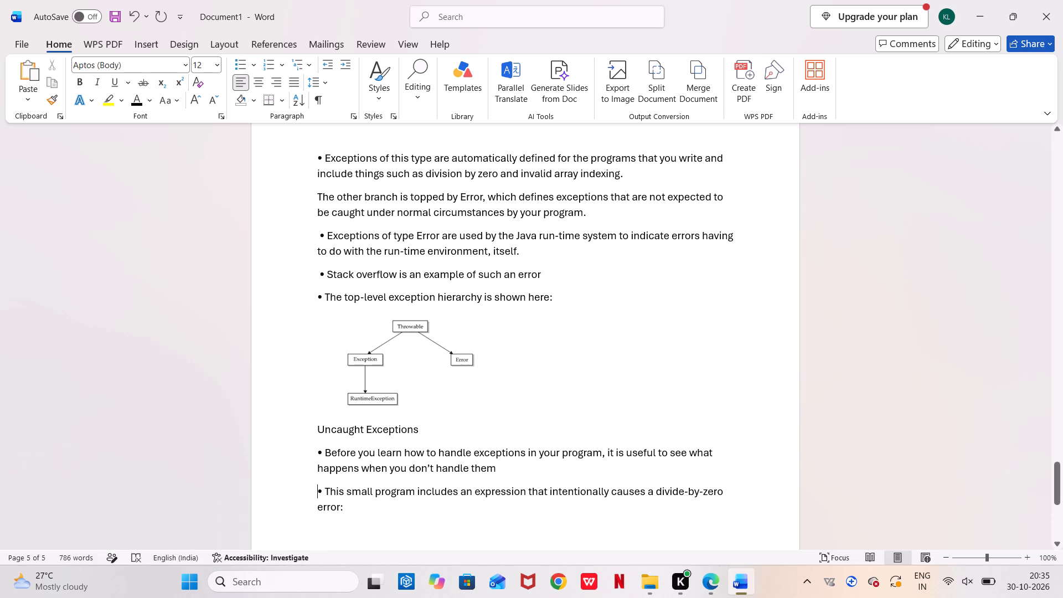
pyautogui.press('Return')
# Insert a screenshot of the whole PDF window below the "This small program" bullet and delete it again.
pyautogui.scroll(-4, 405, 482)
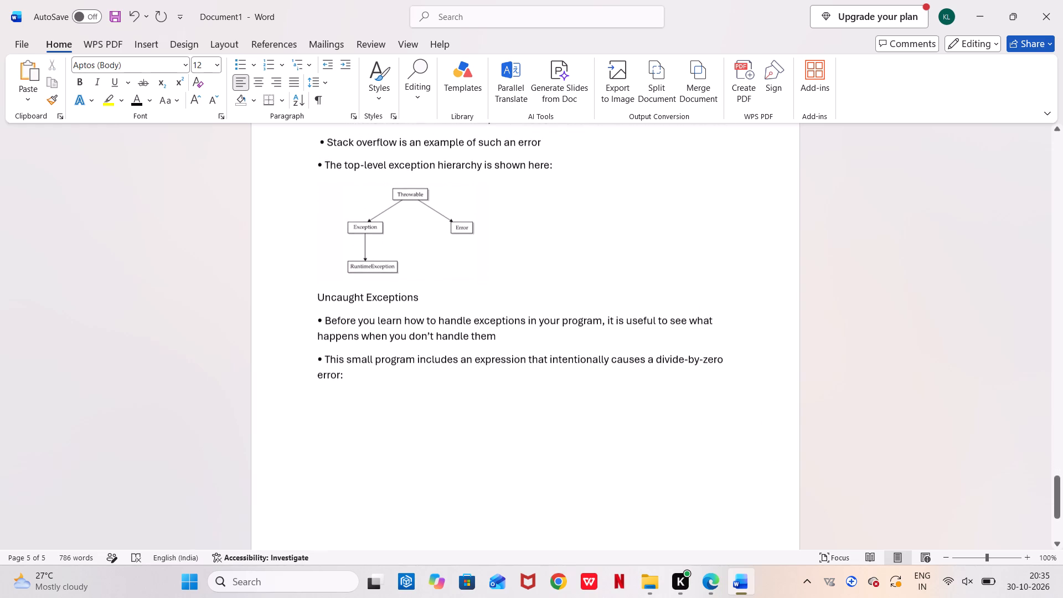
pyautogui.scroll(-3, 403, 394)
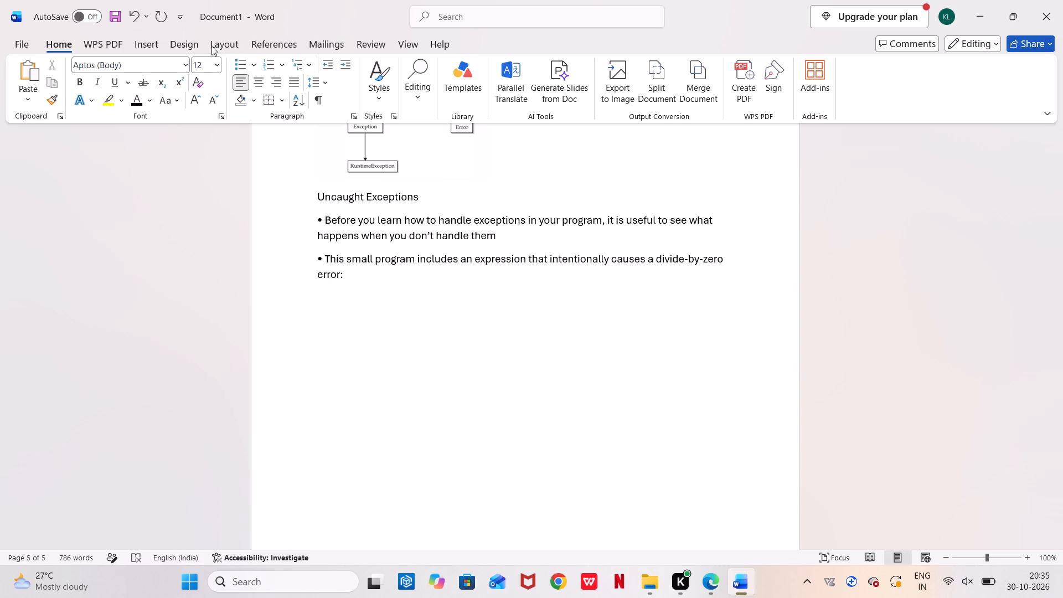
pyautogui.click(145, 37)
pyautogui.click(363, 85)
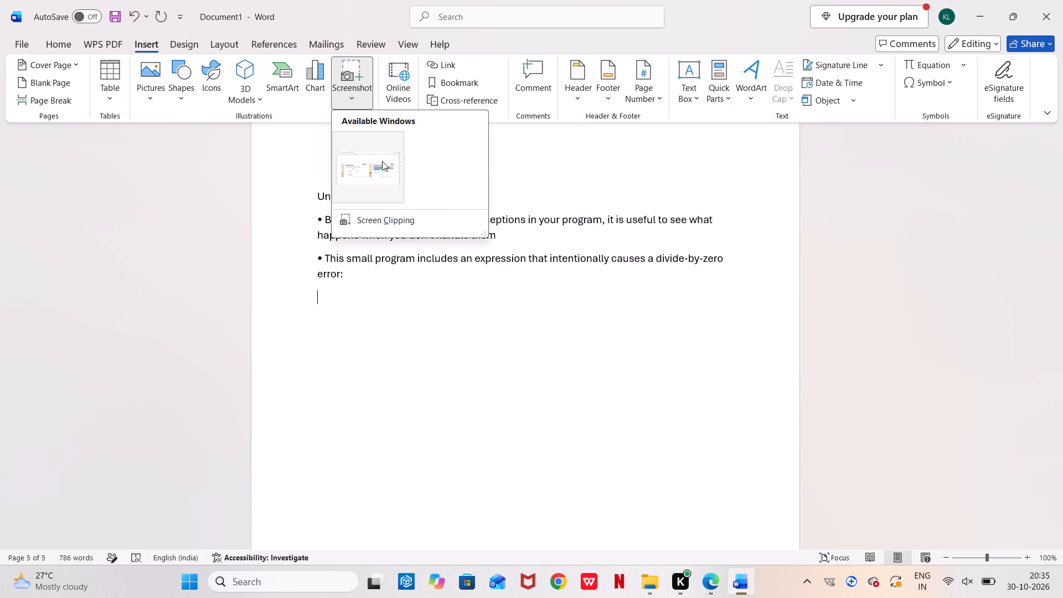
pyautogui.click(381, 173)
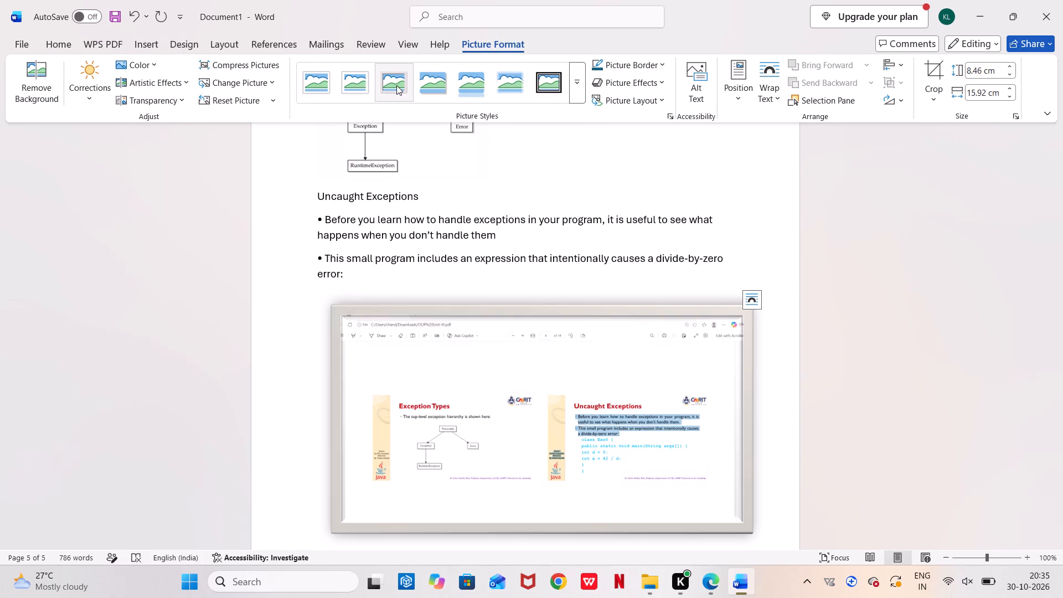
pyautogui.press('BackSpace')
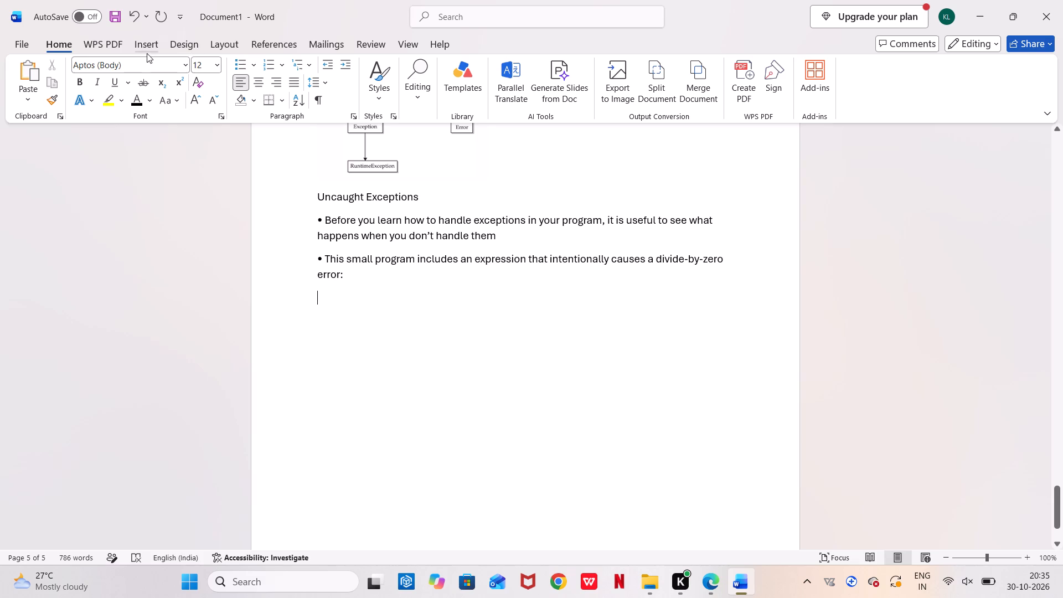
# Insert a screen clipping of the "class Exc0" code from the Uncaught Exceptions slide below the "This small program" bullet.
pyautogui.click(147, 53)
pyautogui.click(347, 90)
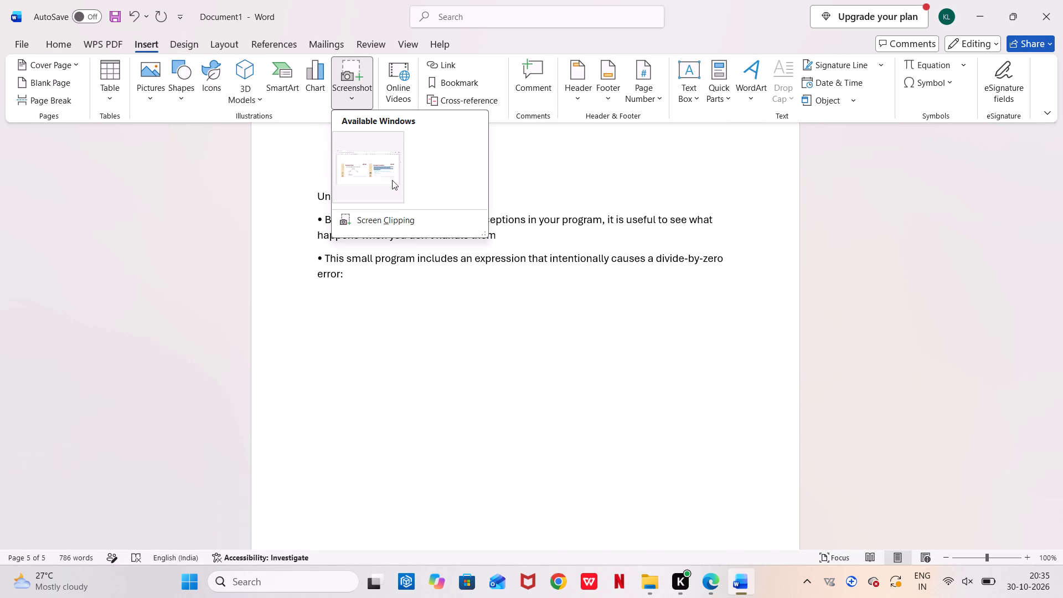
pyautogui.click(386, 212)
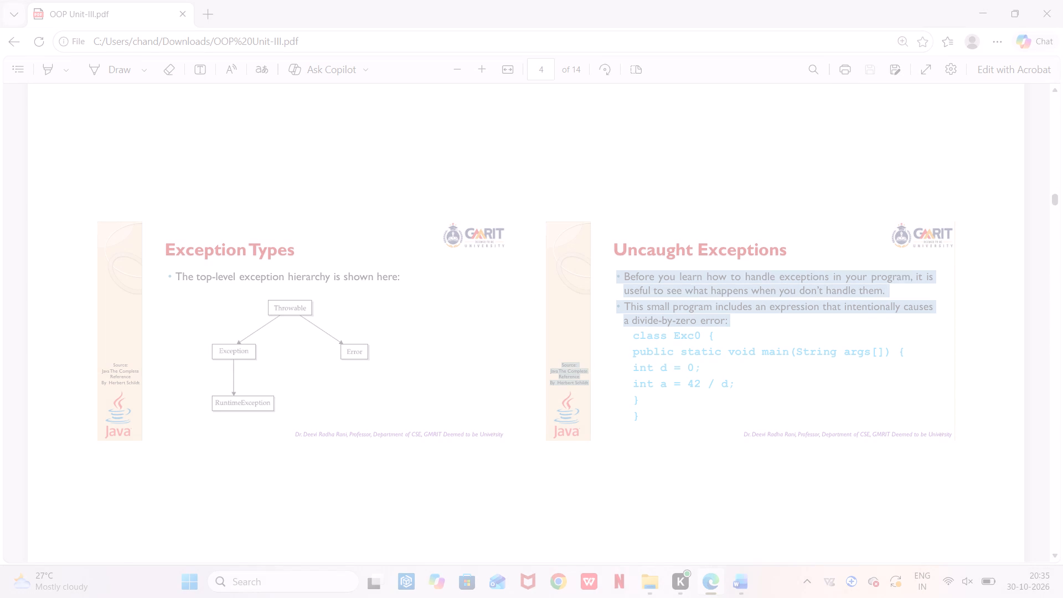
pyautogui.moveTo(627, 332); pyautogui.dragTo(723, 369)
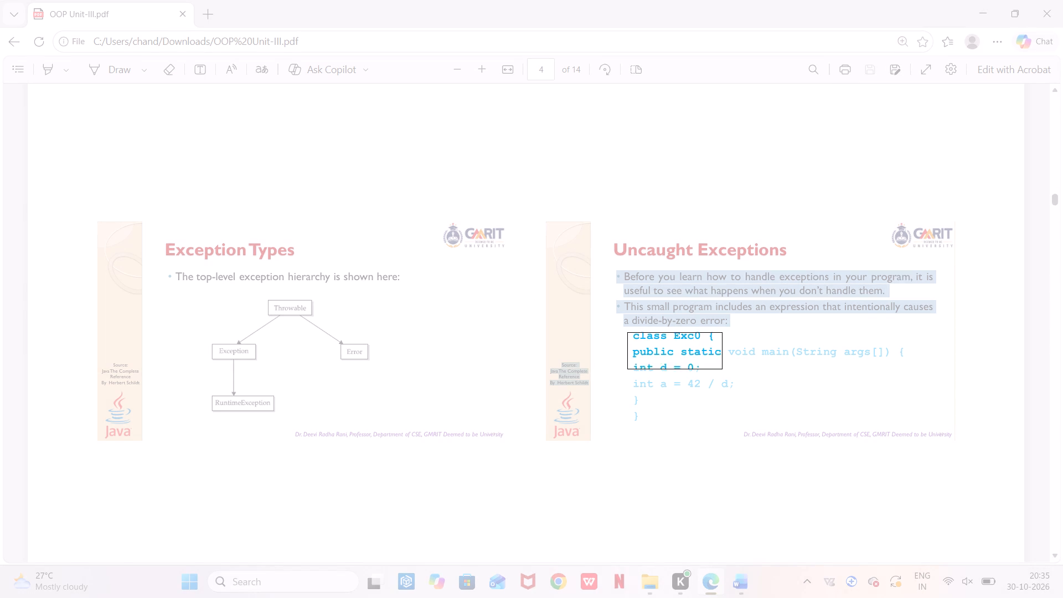
pyautogui.moveTo(723, 369); pyautogui.dragTo(922, 418)
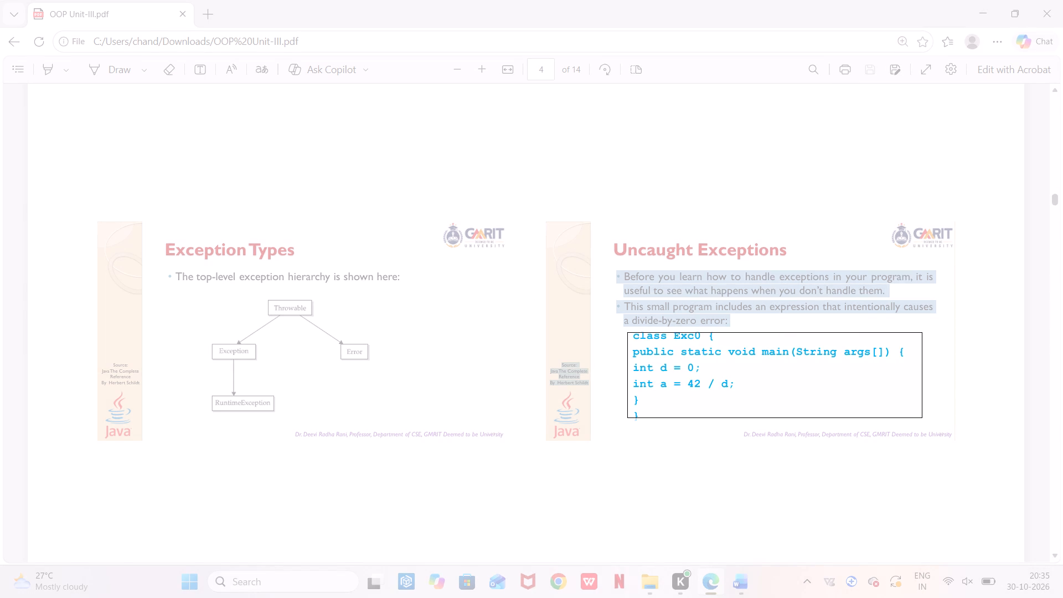
pyautogui.moveTo(922, 418); pyautogui.dragTo(932, 432)
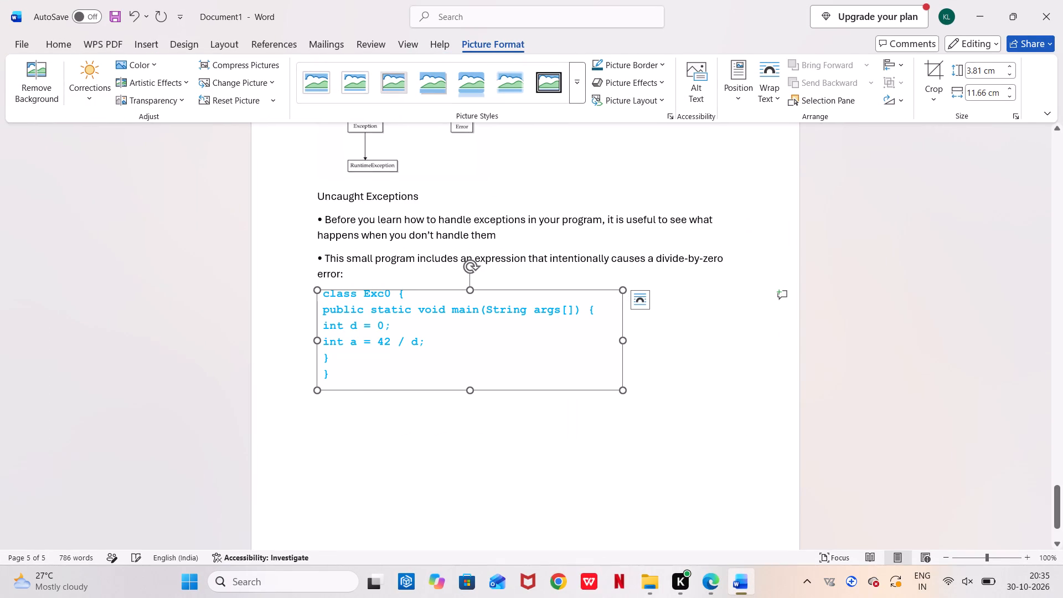
pyautogui.click(426, 431)
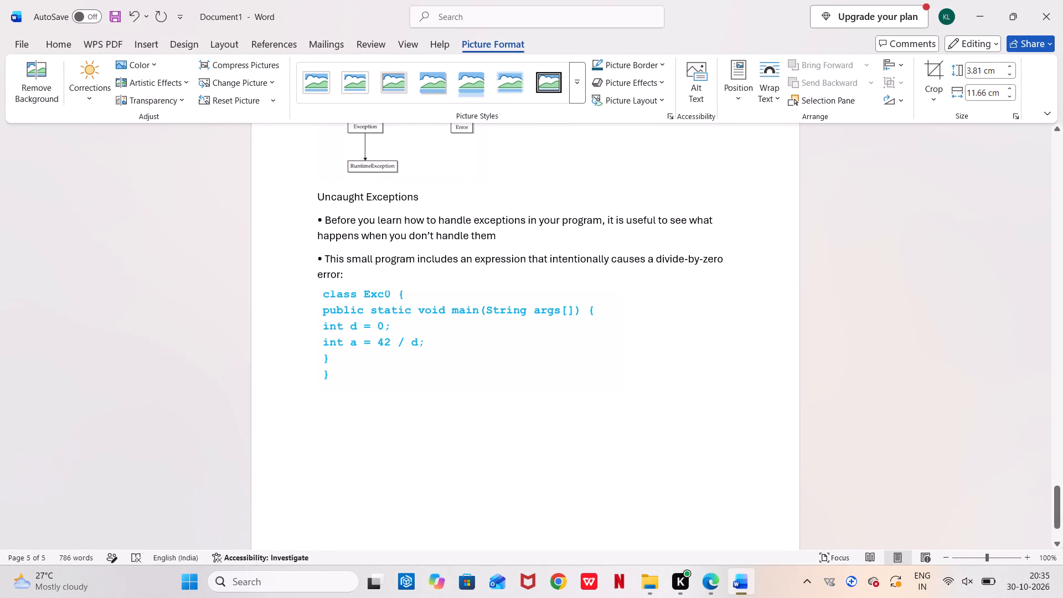
# Copy the five Uncaught Exceptions bullets, from "When the Java run-time system" to "terminates the program.", from the Edge PDF and return to Word.
pyautogui.scroll(-2, 353, 397)
pyautogui.click(710, 580)
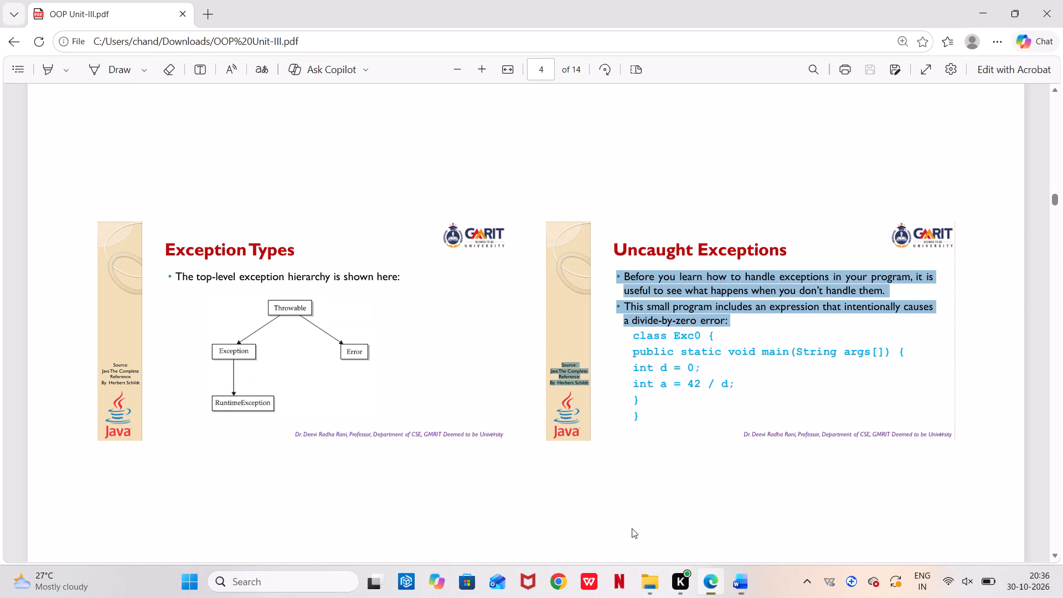
pyautogui.scroll(-5, 402, 390)
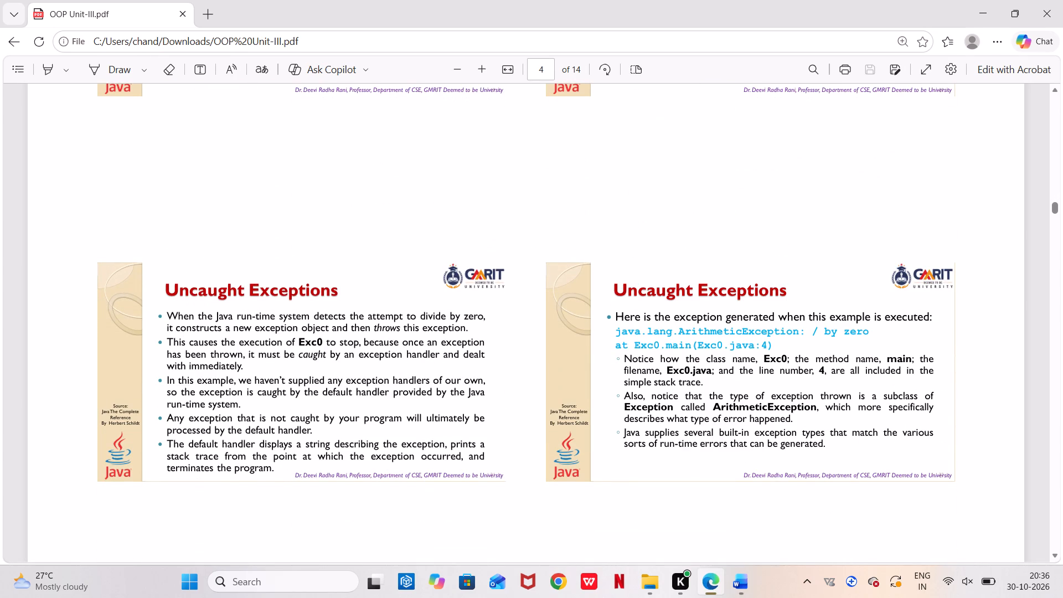
pyautogui.moveTo(280, 466); pyautogui.dragTo(195, 342)
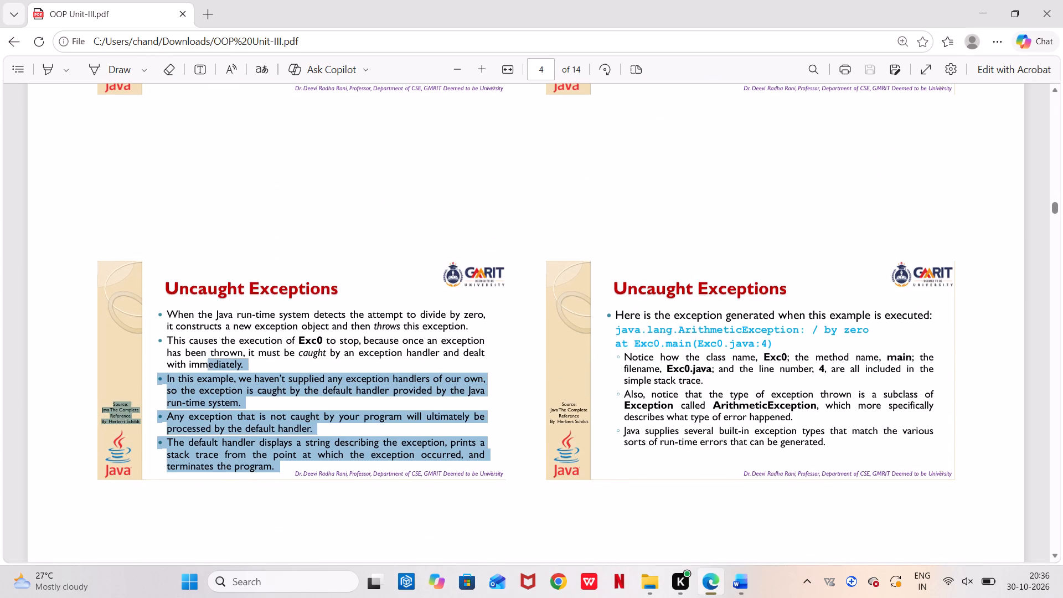
pyautogui.moveTo(195, 342); pyautogui.dragTo(157, 308)
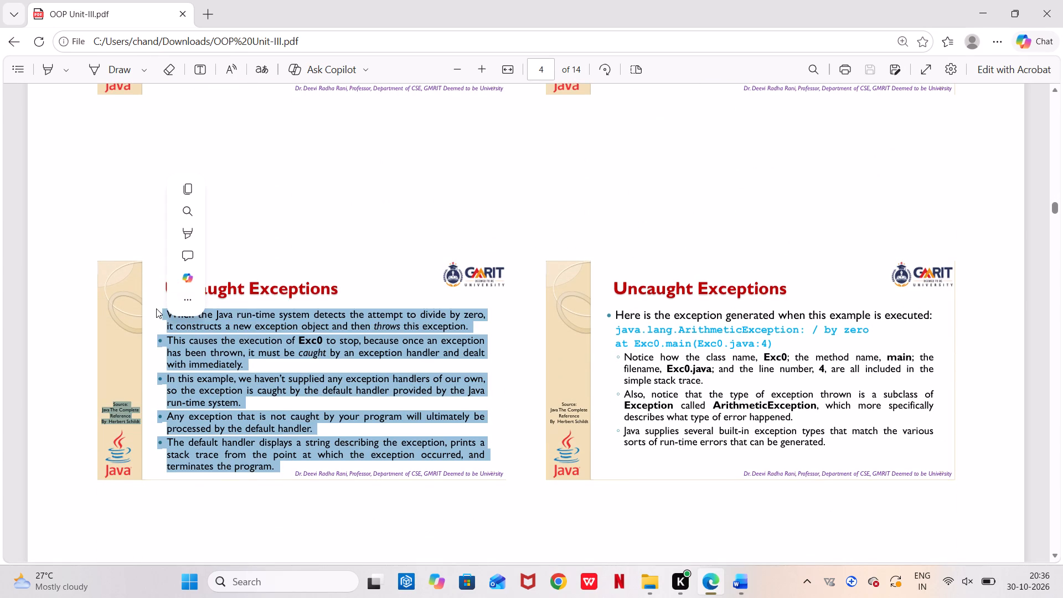
pyautogui.hotkey('ctrl', 'c')
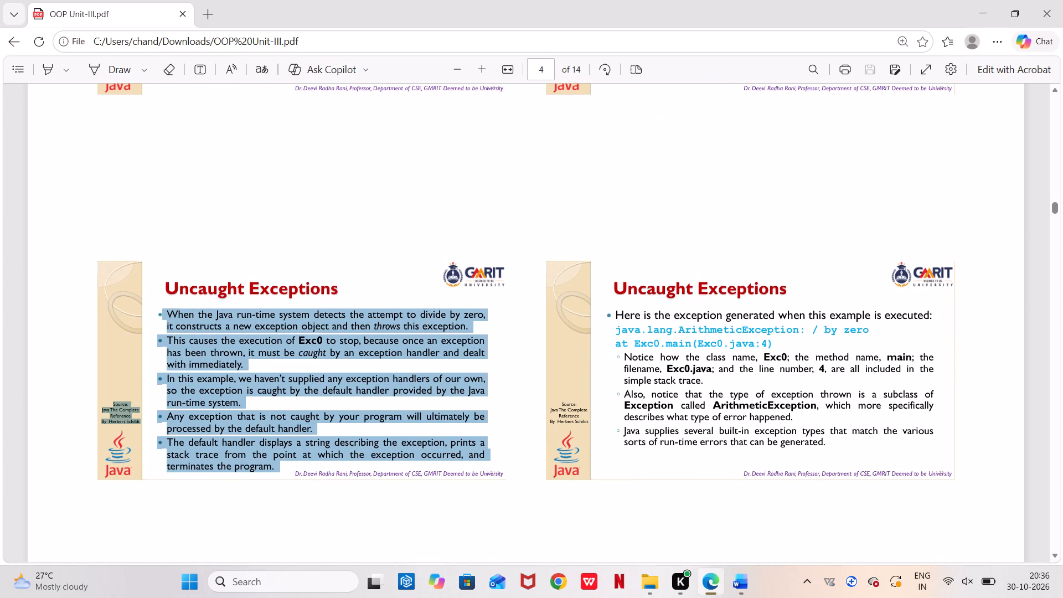
pyautogui.click(276, 465)
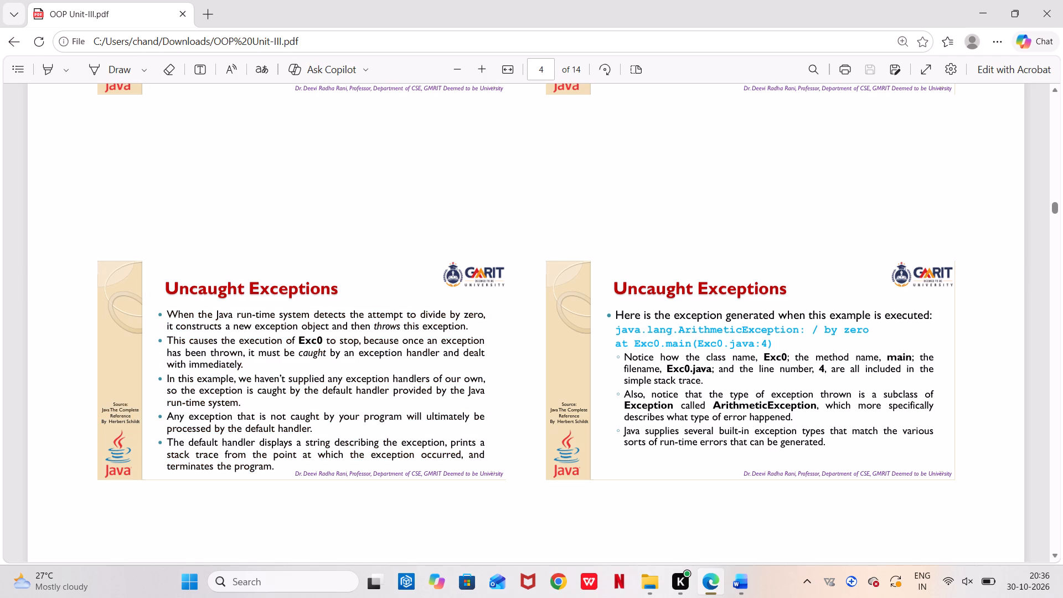
pyautogui.moveTo(153, 310); pyautogui.dragTo(258, 421)
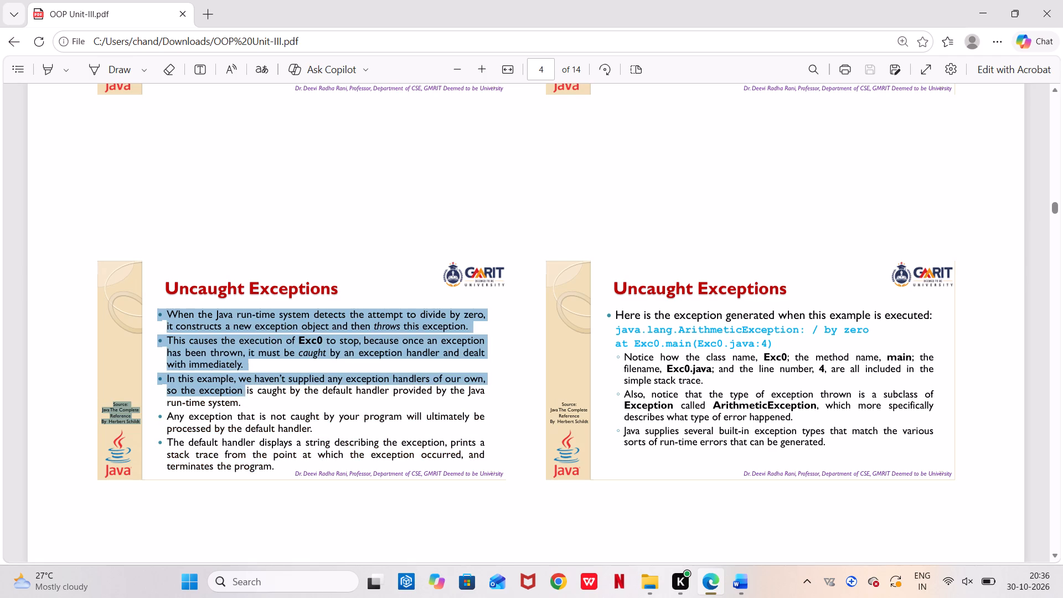
pyautogui.moveTo(258, 421); pyautogui.dragTo(286, 476)
pyautogui.hotkey('ctrl', 'c')
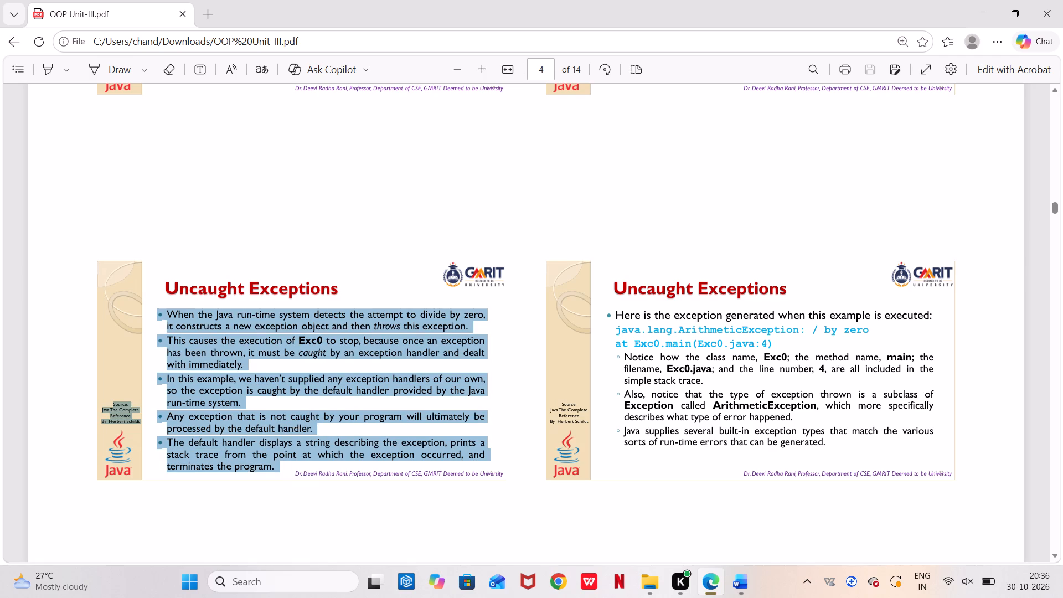
pyautogui.click(727, 580)
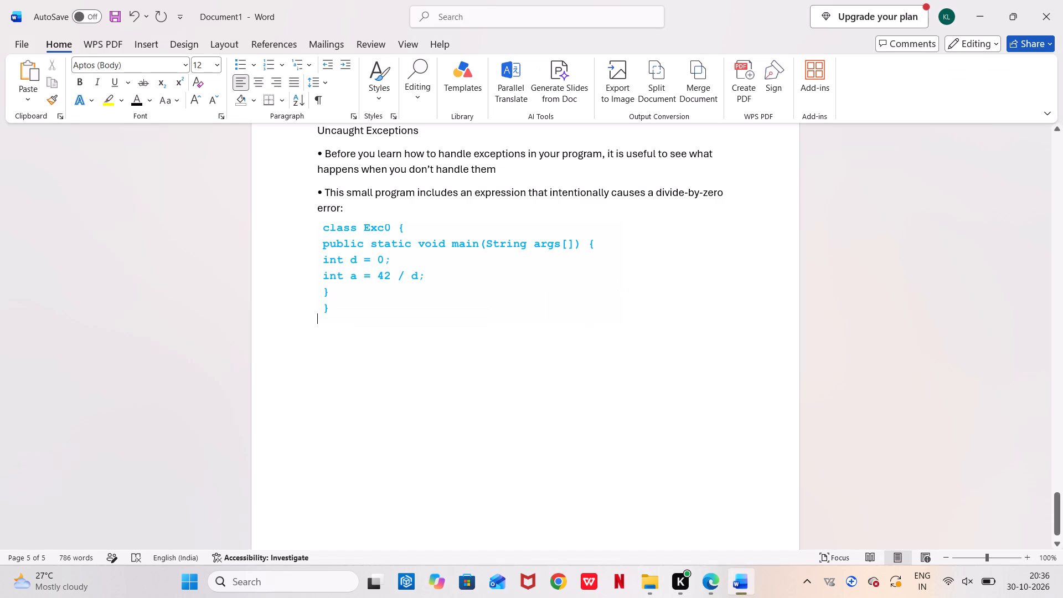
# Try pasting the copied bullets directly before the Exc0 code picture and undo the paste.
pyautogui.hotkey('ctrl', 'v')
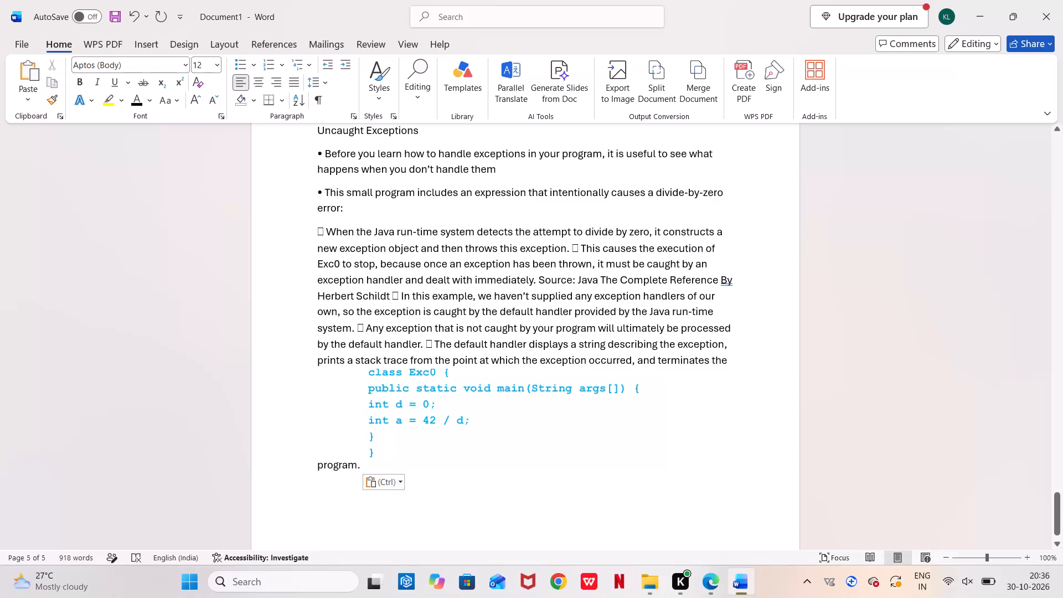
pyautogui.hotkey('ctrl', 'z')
# Start a new line after the Exc0 code picture and paste the five copied bullets there.
pyautogui.click(374, 326)
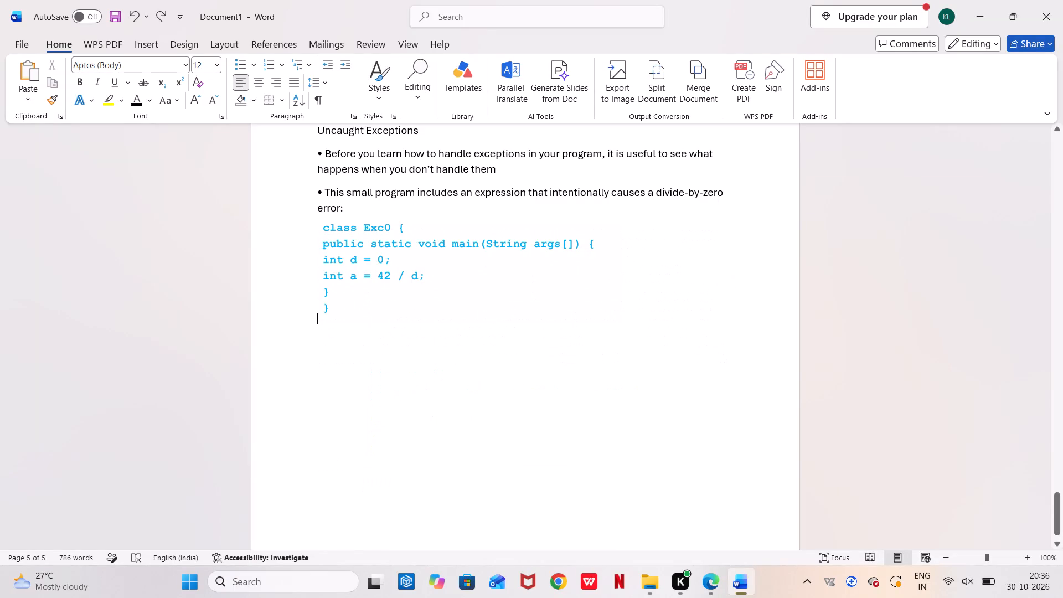
pyautogui.click(539, 339)
pyautogui.press('Return')
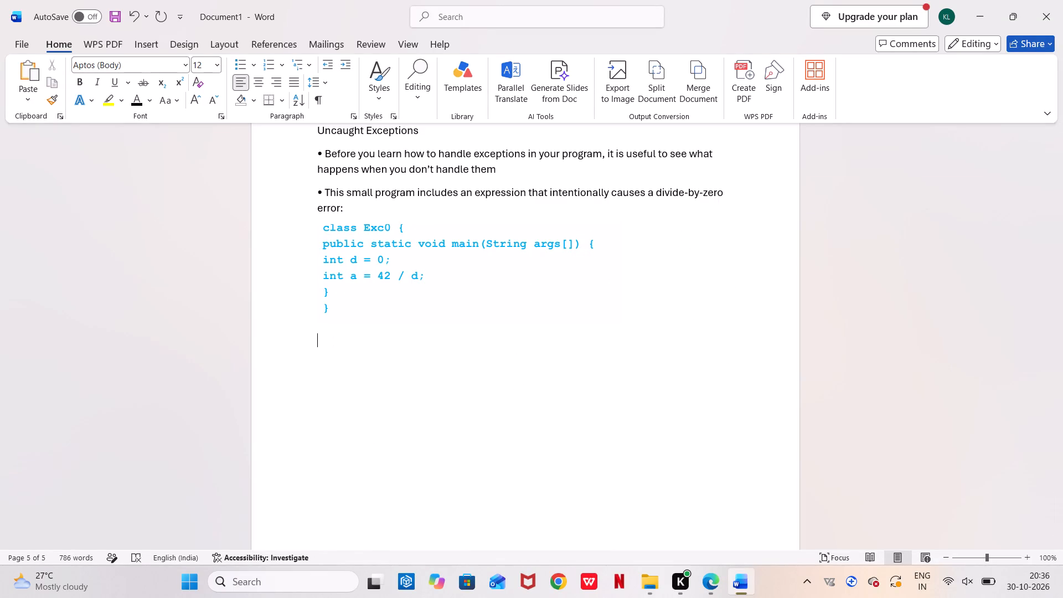
pyautogui.hotkey('ctrl', 'v')
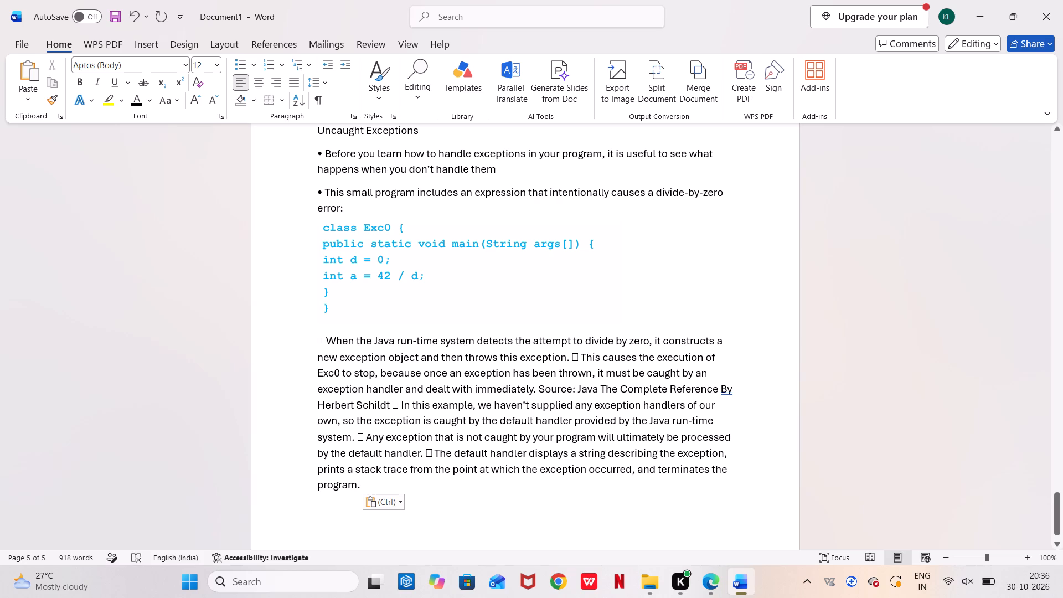
# Start the "This causes the execution of Exc0 to stop" bullet on its own line.
pyautogui.click(569, 355)
pyautogui.press('Return')
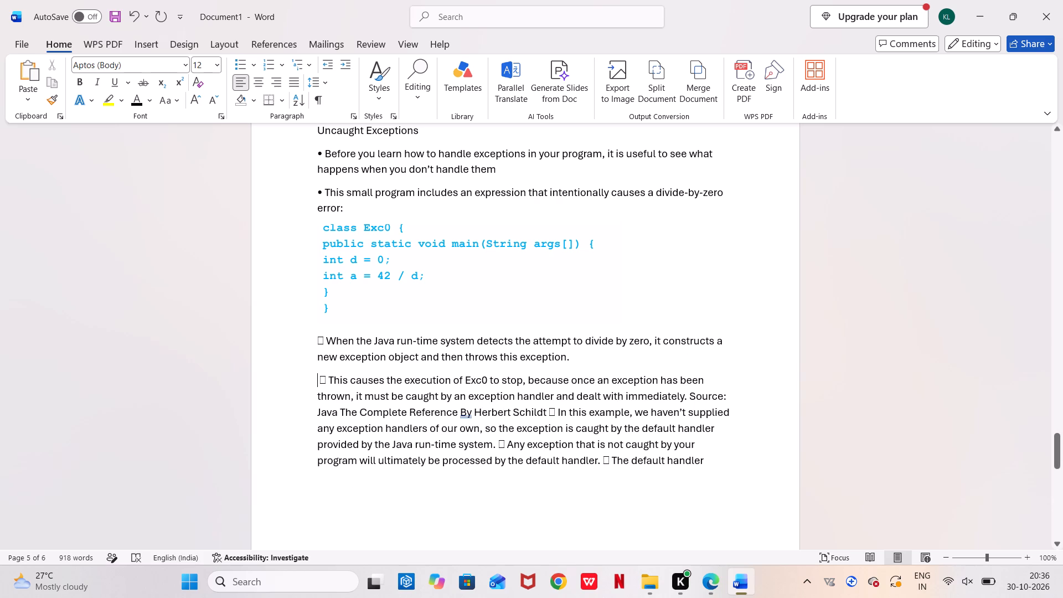
# Delete the book source credit after "dealt with immediately." and start the "In this example" bullet on its own line.
pyautogui.moveTo(543, 413); pyautogui.dragTo(383, 414)
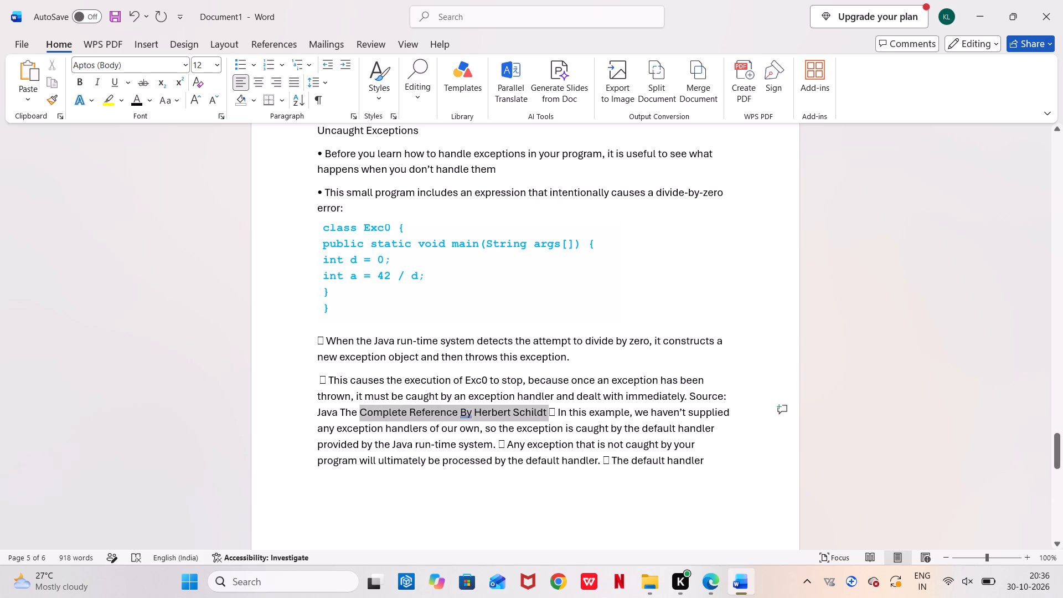
pyautogui.moveTo(383, 414); pyautogui.dragTo(326, 419)
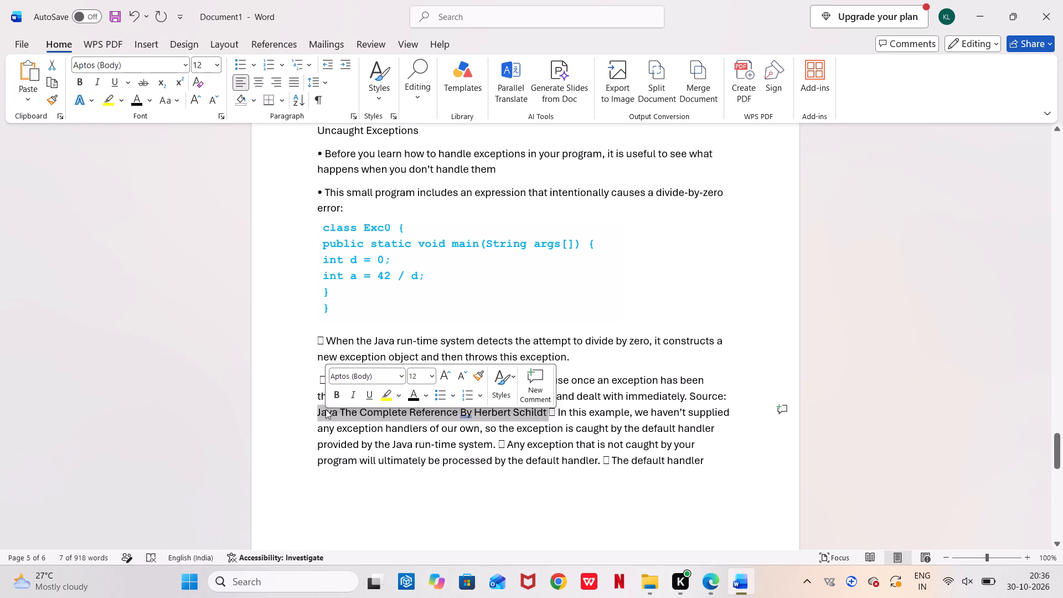
pyautogui.press('BackSpace')
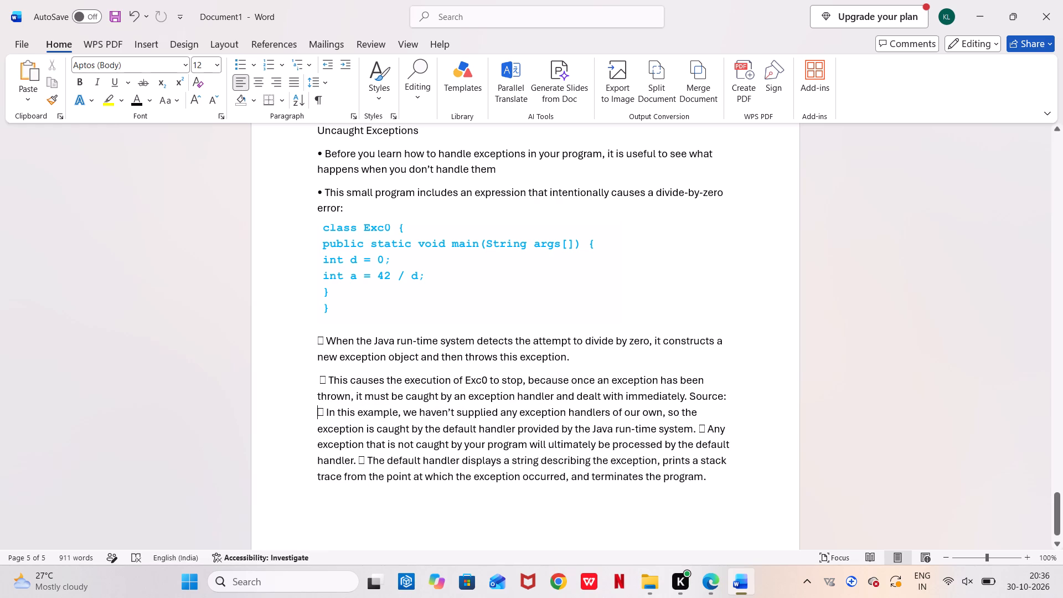
pyautogui.moveTo(735, 401); pyautogui.dragTo(690, 402)
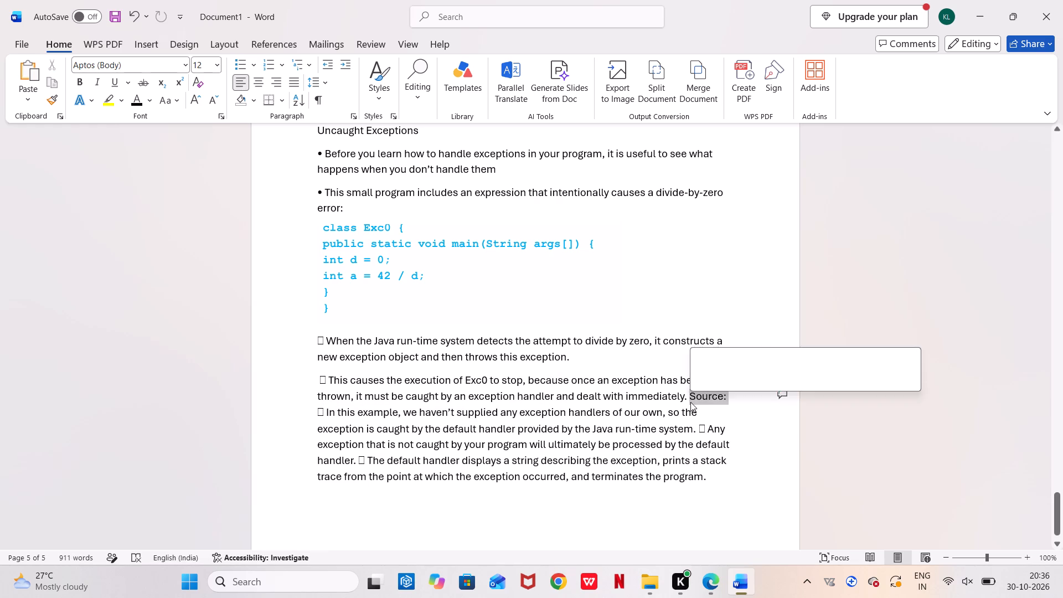
pyautogui.press('BackSpace')
pyautogui.press('Return')
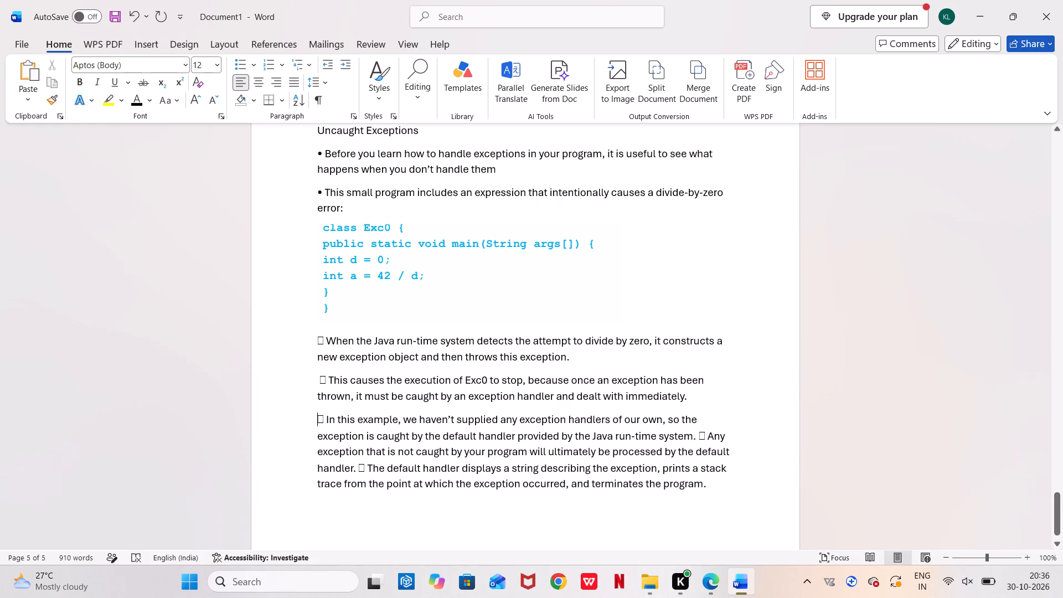
# Break the remaining text after "run-time system" and after "default handler." so the last two bullets start on separate lines.
pyautogui.click(694, 429)
pyautogui.press('Return')
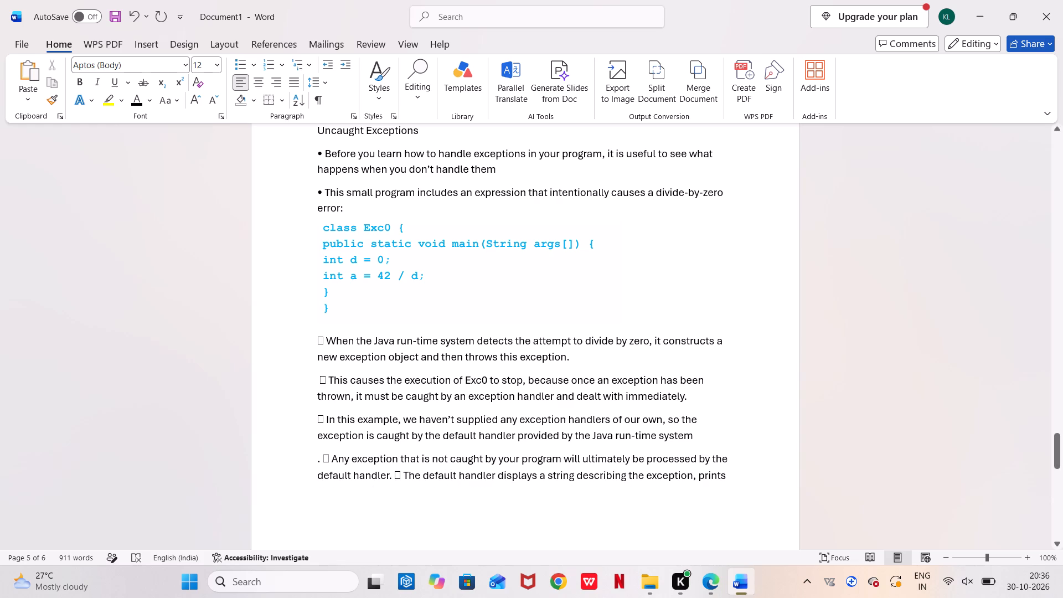
pyautogui.click(391, 475)
pyautogui.press('Return')
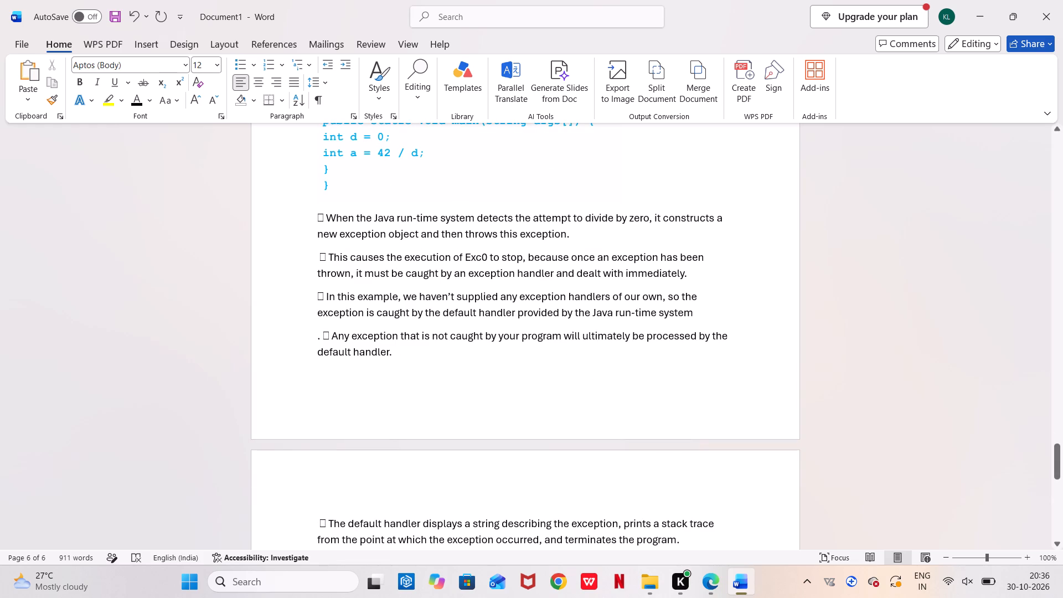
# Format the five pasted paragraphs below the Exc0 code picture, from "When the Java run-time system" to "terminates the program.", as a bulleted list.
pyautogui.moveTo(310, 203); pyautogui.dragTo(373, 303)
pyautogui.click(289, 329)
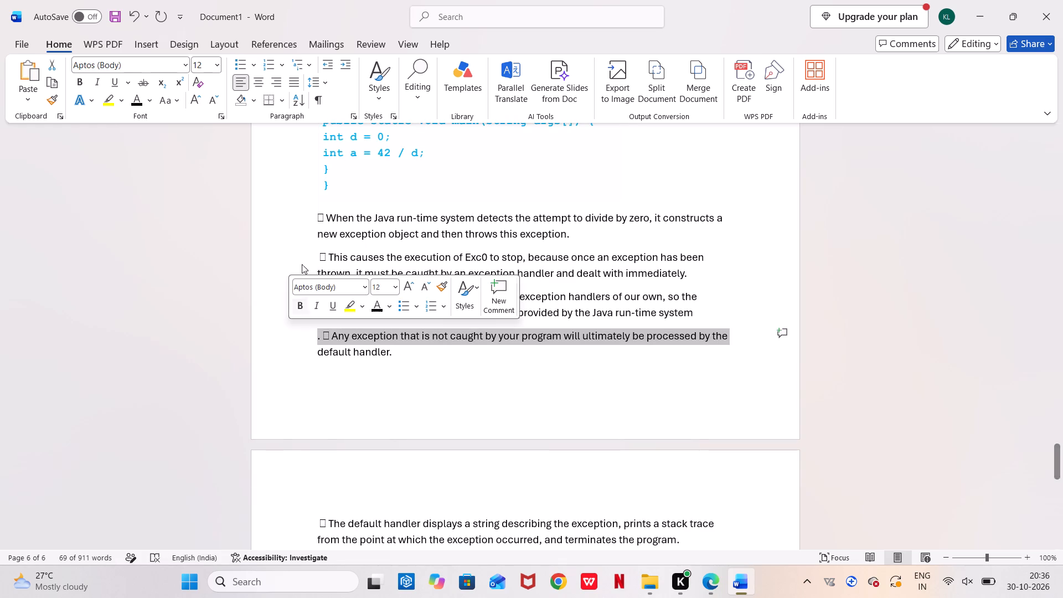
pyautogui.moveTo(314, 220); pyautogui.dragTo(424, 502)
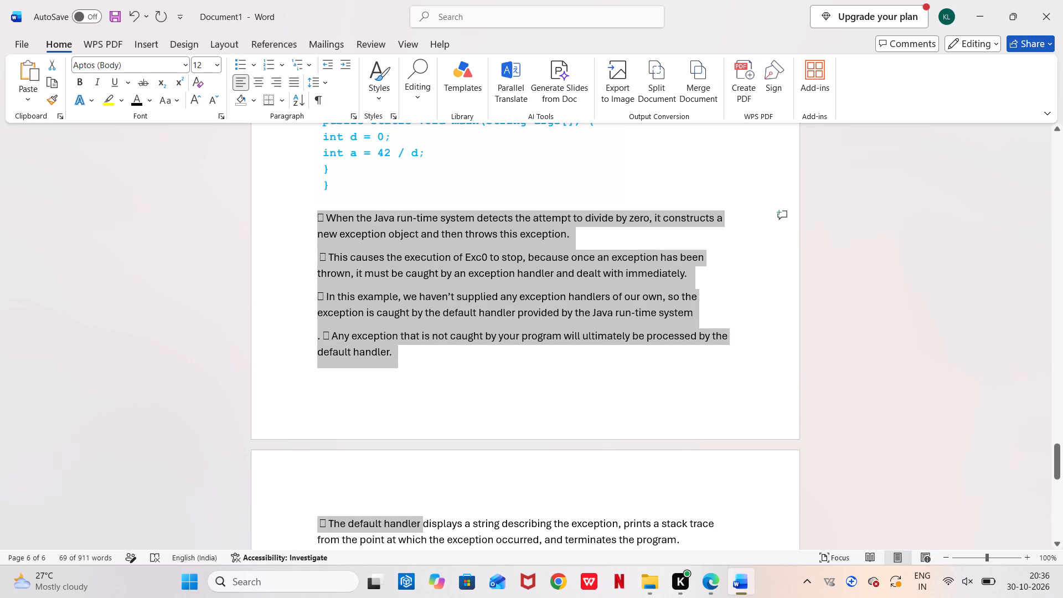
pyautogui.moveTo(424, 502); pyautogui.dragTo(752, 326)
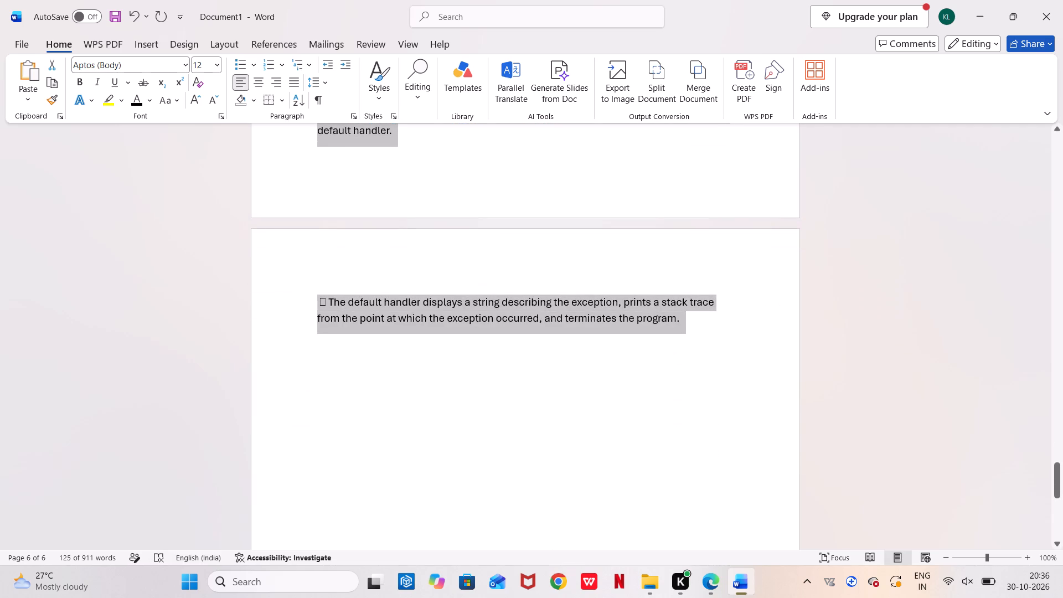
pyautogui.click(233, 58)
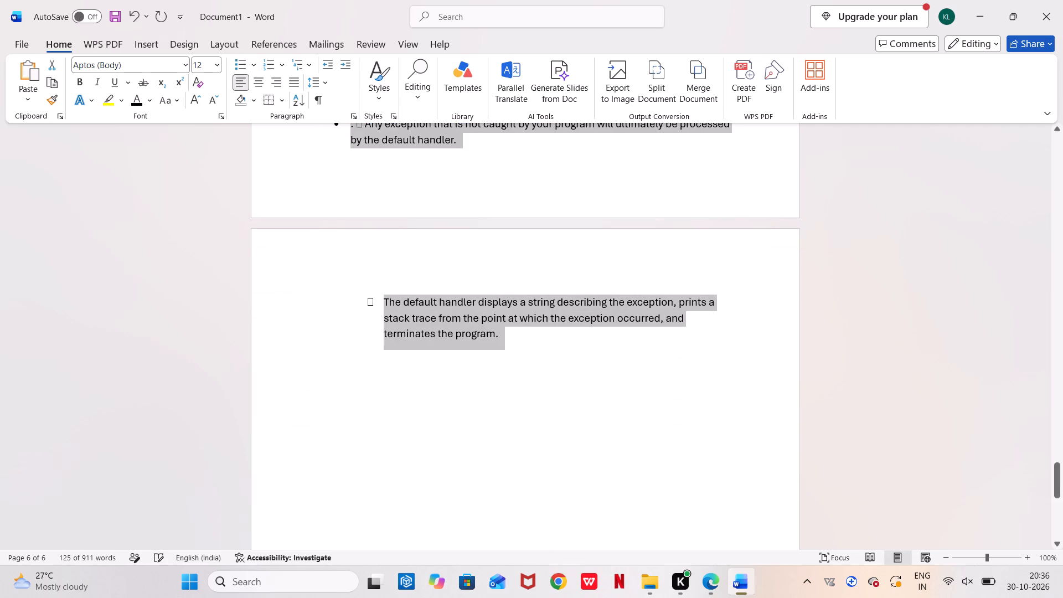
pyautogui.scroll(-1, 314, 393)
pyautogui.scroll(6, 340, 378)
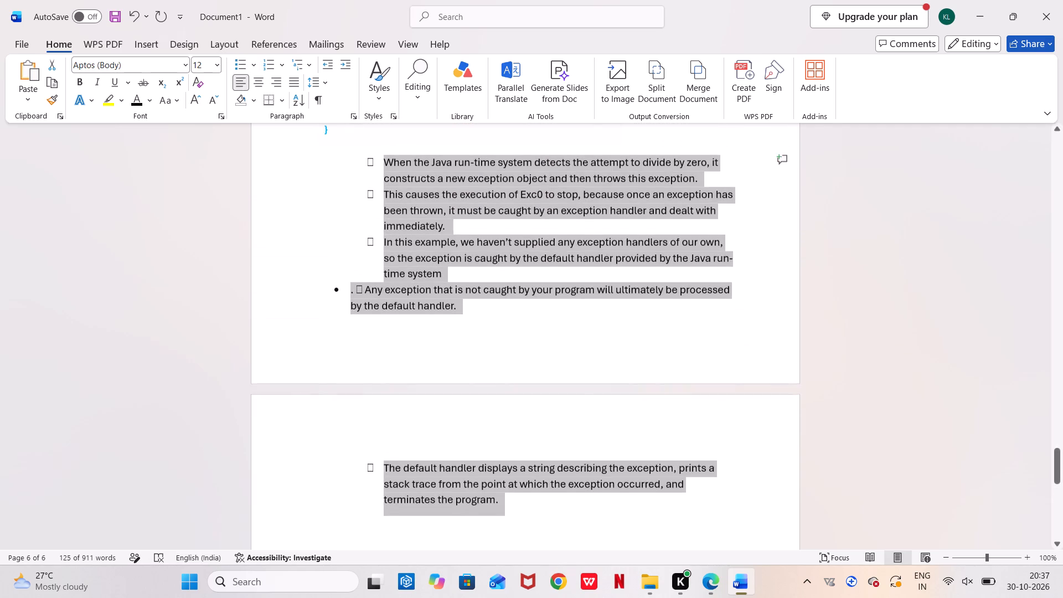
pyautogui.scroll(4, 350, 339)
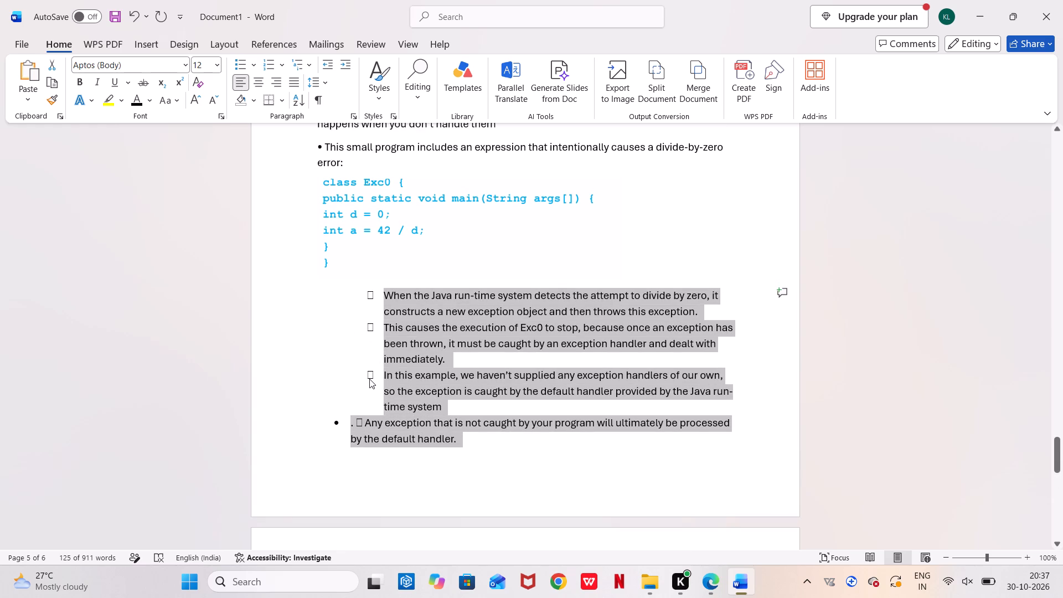
# Remove the box bullet and indent from the "In this example" paragraph.
pyautogui.click(369, 379)
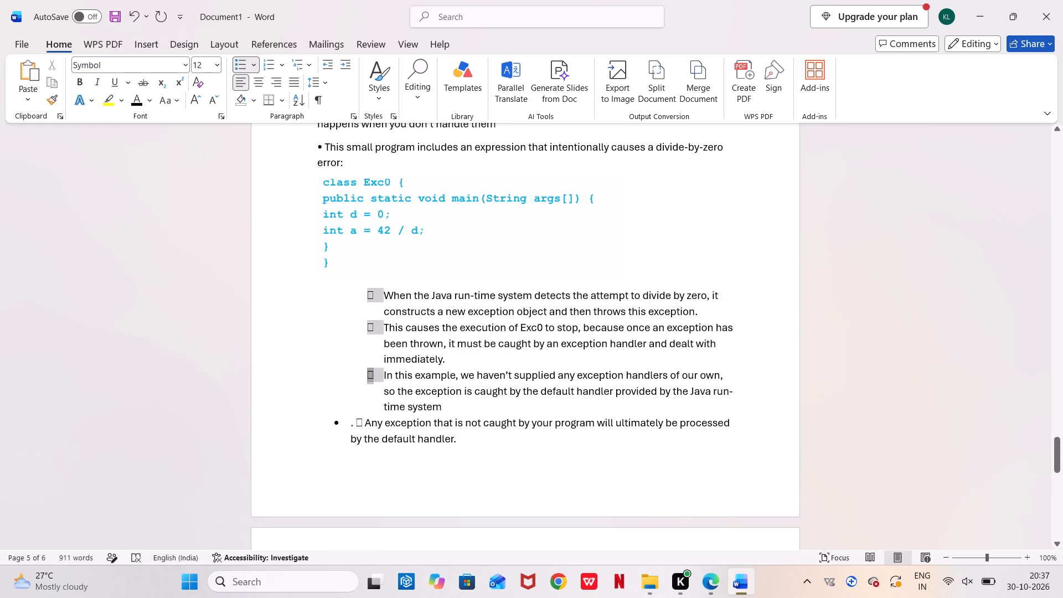
pyautogui.press('BackSpace')
pyautogui.press('BackSpace')
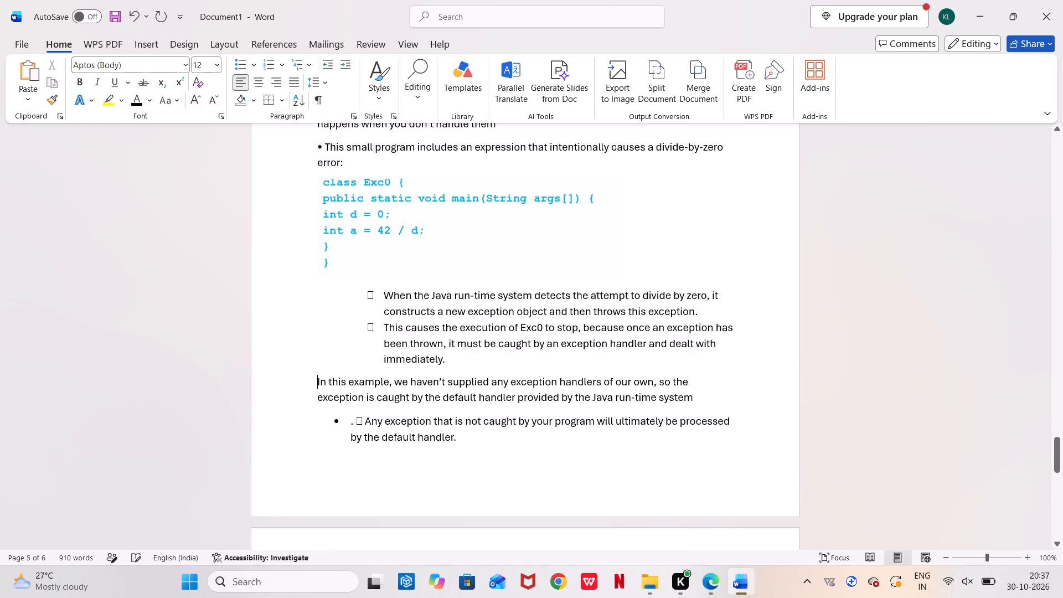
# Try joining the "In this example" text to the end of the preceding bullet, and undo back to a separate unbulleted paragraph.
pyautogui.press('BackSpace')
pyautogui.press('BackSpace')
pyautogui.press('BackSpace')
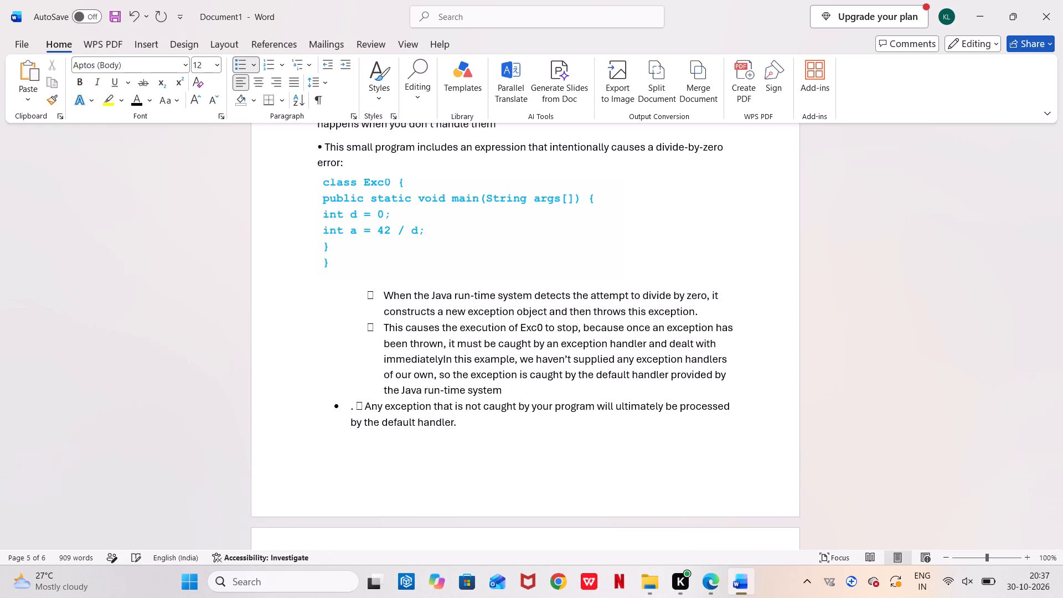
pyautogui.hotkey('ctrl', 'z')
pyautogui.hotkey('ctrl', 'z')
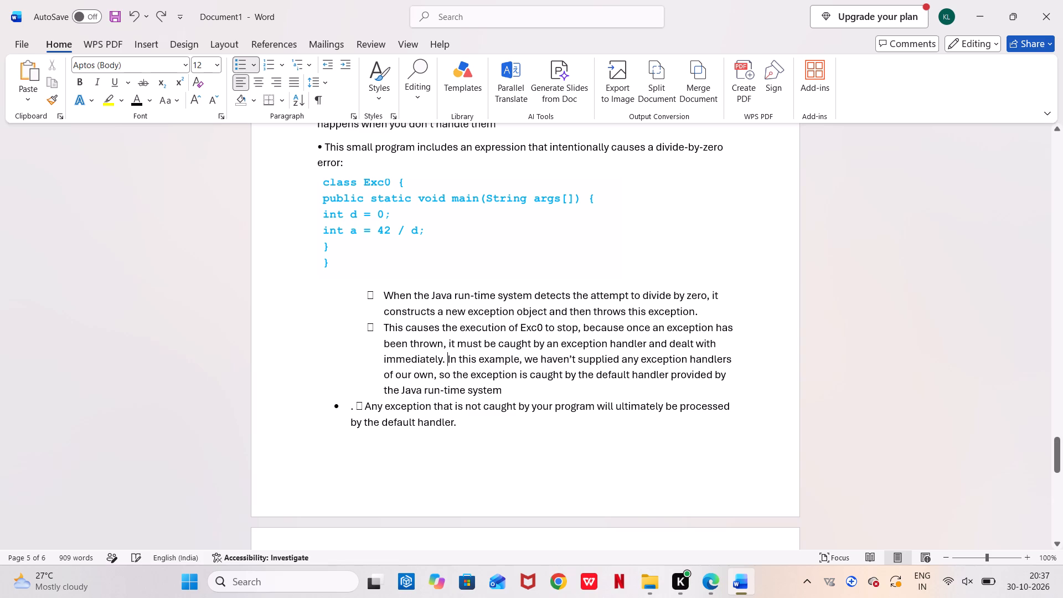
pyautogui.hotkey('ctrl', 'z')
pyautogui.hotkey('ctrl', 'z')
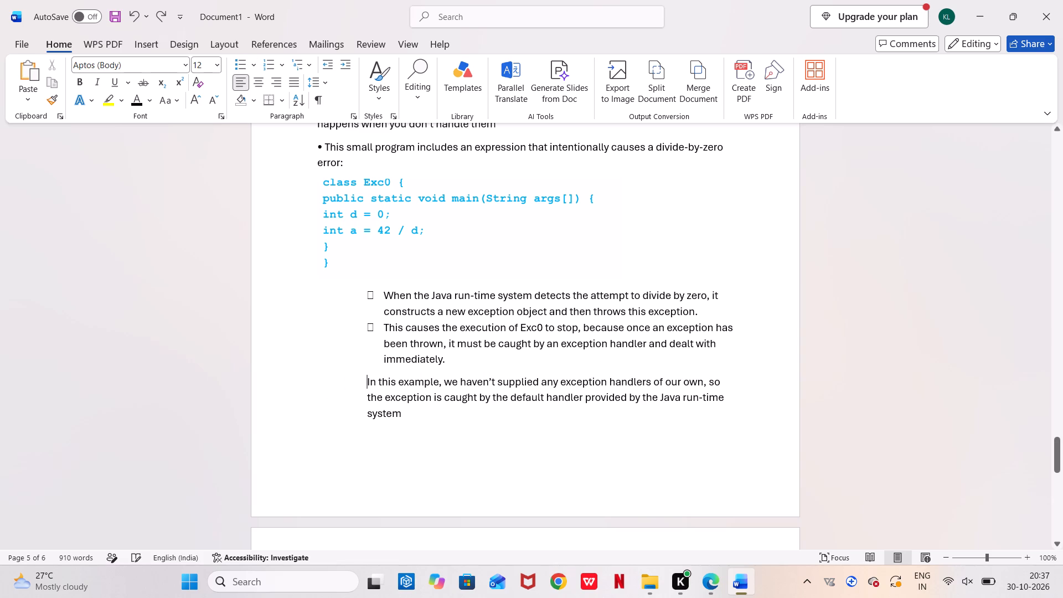
# Remove the remaining box bullets and indents from the "When the Java", "This causes" and "In this example" paragraphs.
pyautogui.click(381, 292)
pyautogui.press('BackSpace')
pyautogui.press('BackSpace')
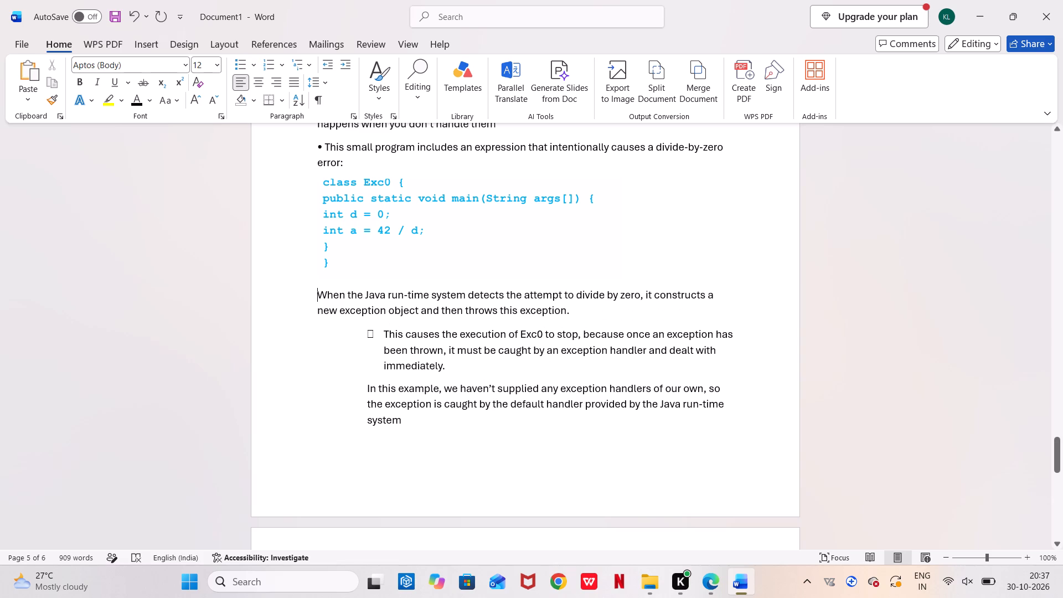
pyautogui.press('Return')
pyautogui.press('BackSpace')
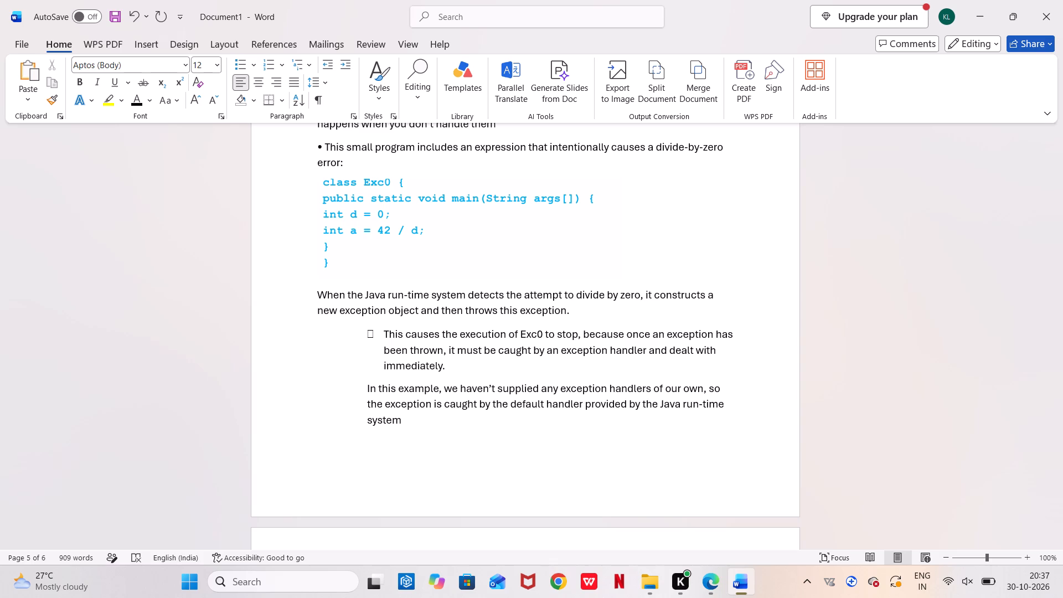
pyautogui.click(377, 337)
pyautogui.press('BackSpace')
pyautogui.press('BackSpace')
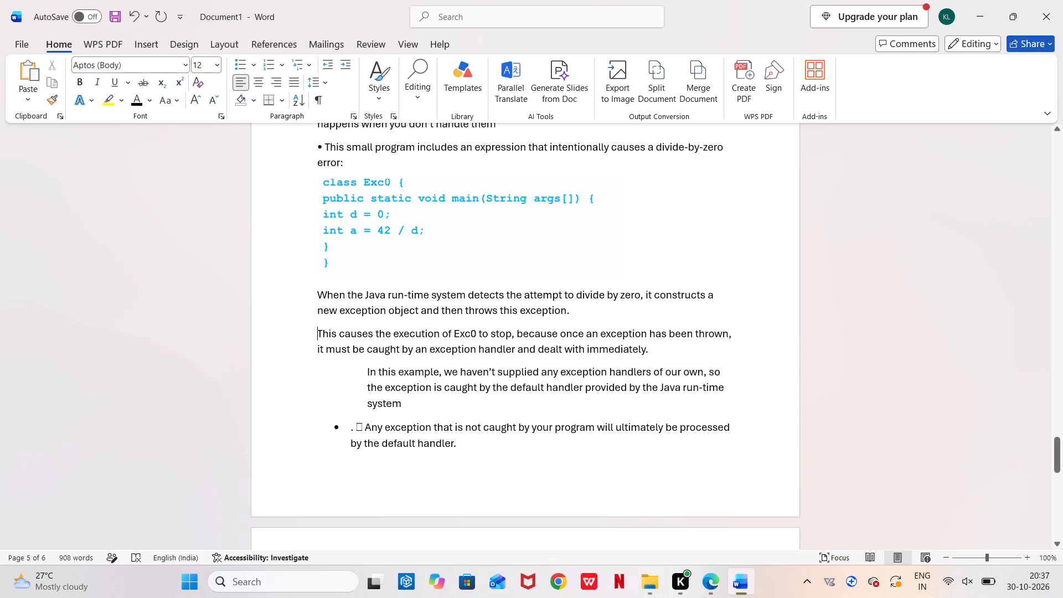
pyautogui.click(369, 375)
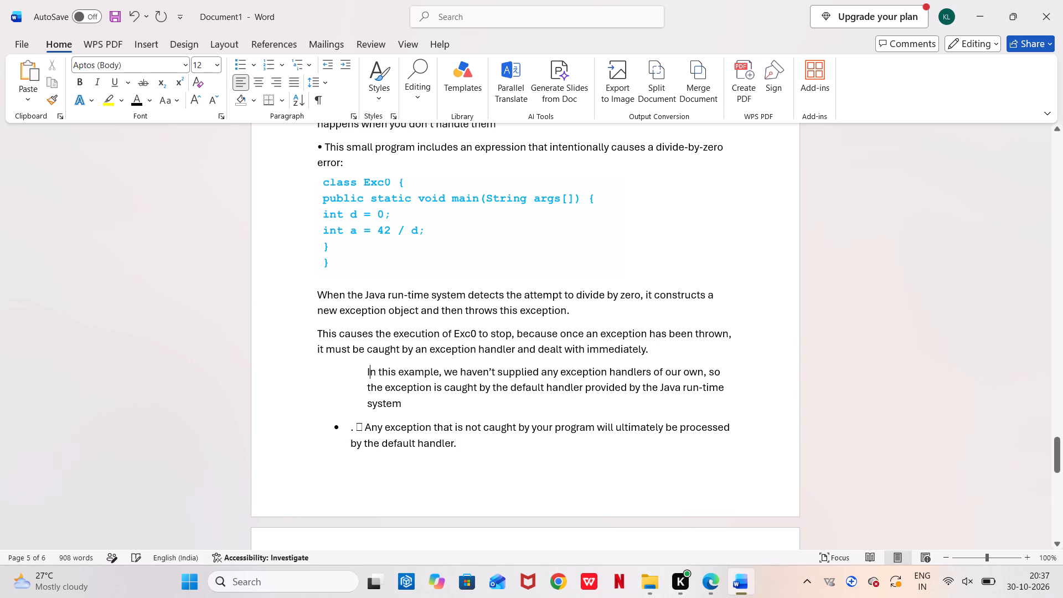
pyautogui.click(362, 379)
pyautogui.press('BackSpace')
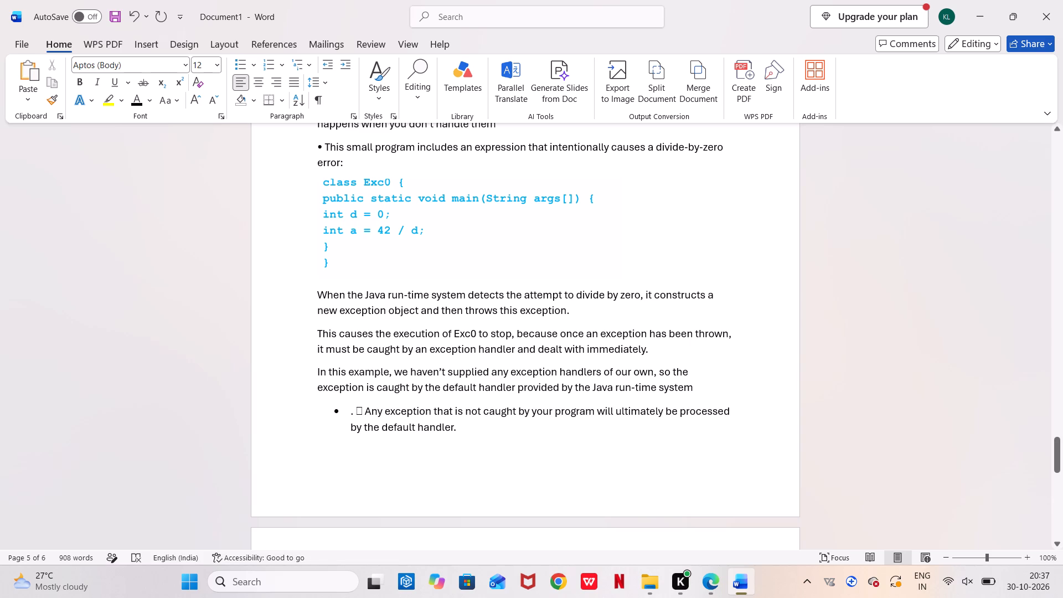
# Delete the bullet, stray period and box character before "Any exception that is not caught" and remove that paragraph's indent.
pyautogui.moveTo(366, 409); pyautogui.dragTo(334, 413)
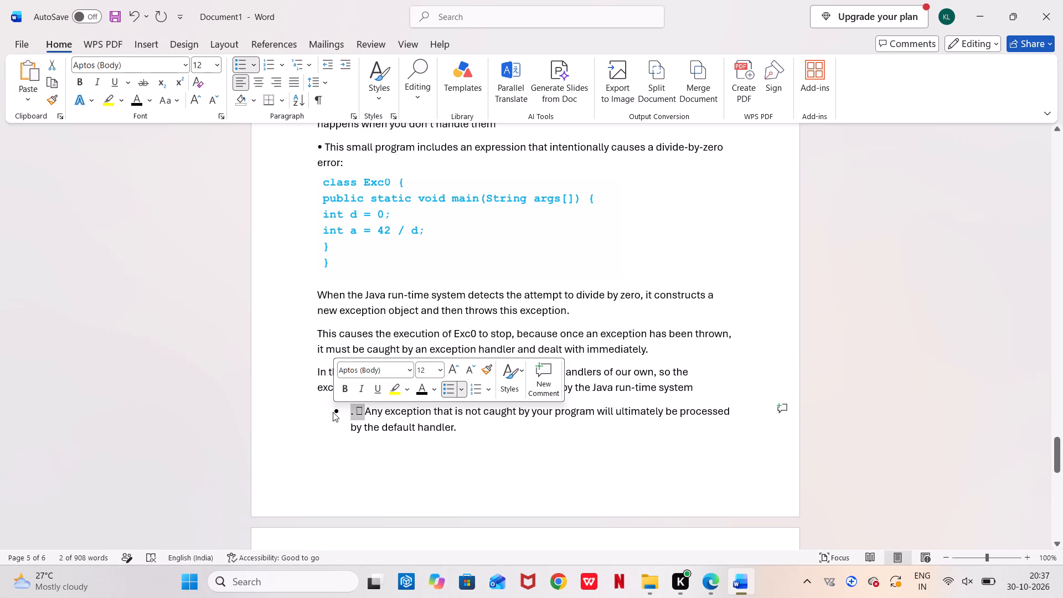
pyautogui.press('BackSpace')
pyautogui.press('BackSpace')
pyautogui.press('BackSpace')
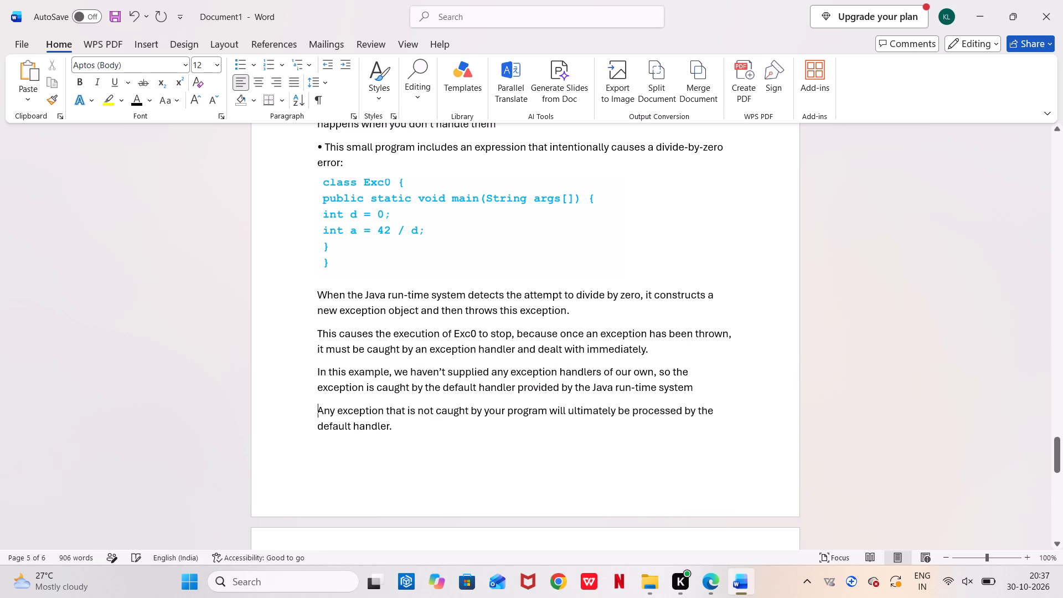
# Remove the box bullet and indent from the "The default handler displays a string" paragraph.
pyautogui.press('Down')
pyautogui.press('Down')
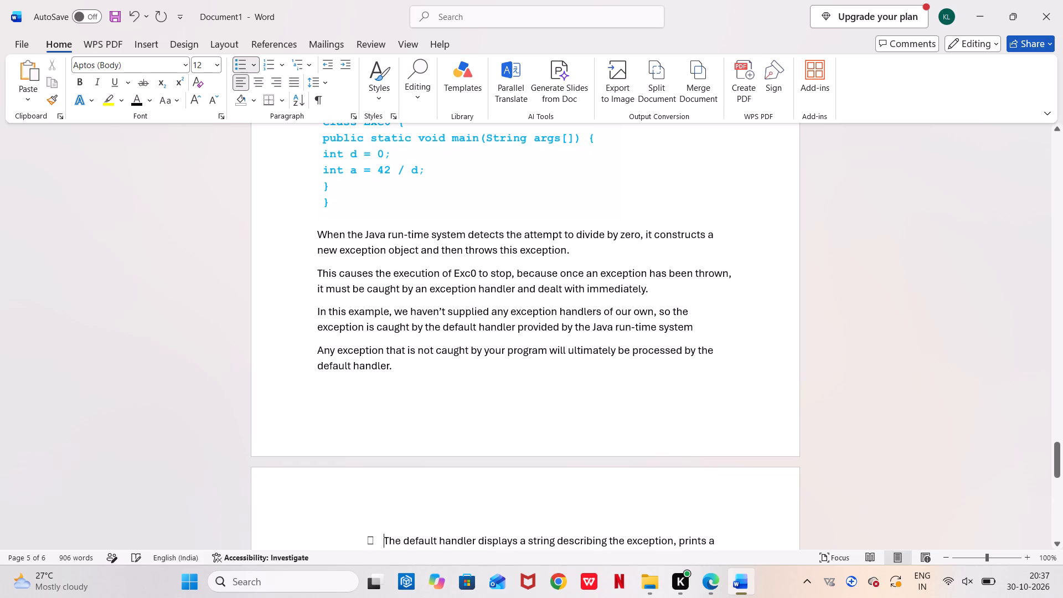
pyautogui.press('Down')
pyautogui.press('Up')
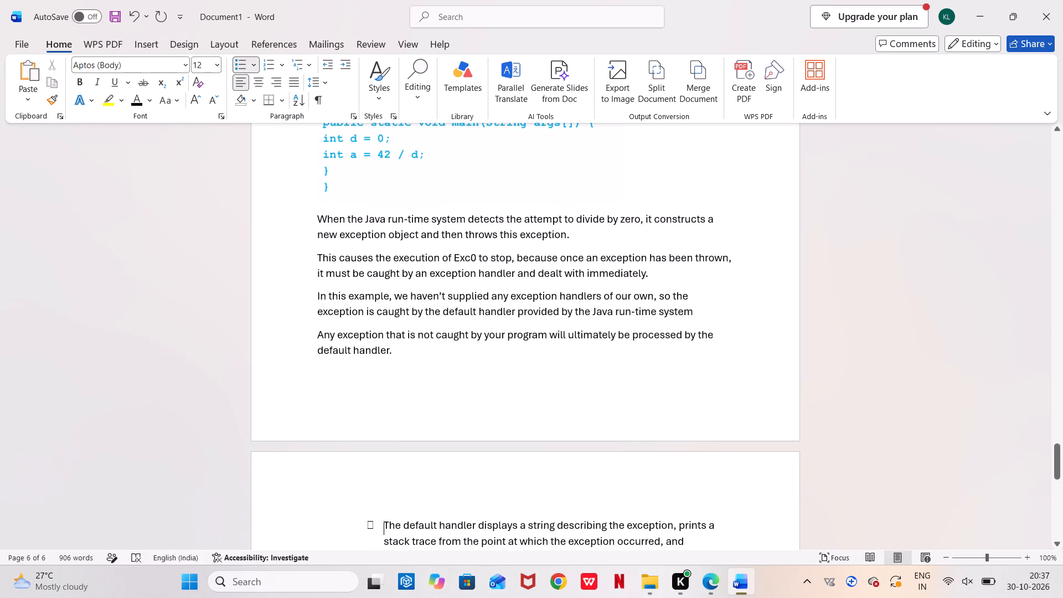
pyautogui.press('BackSpace')
pyautogui.press('BackSpace')
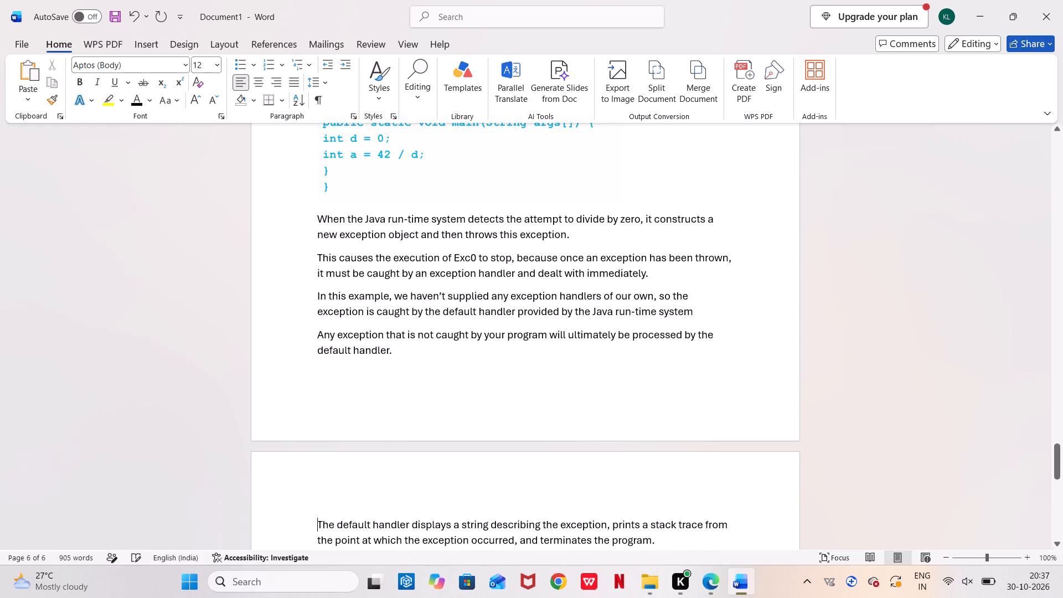
# Apply round bullets to all five cleaned paragraphs, from "When the Java run-time system" through "terminates the program.".
pyautogui.scroll(-3, 332, 411)
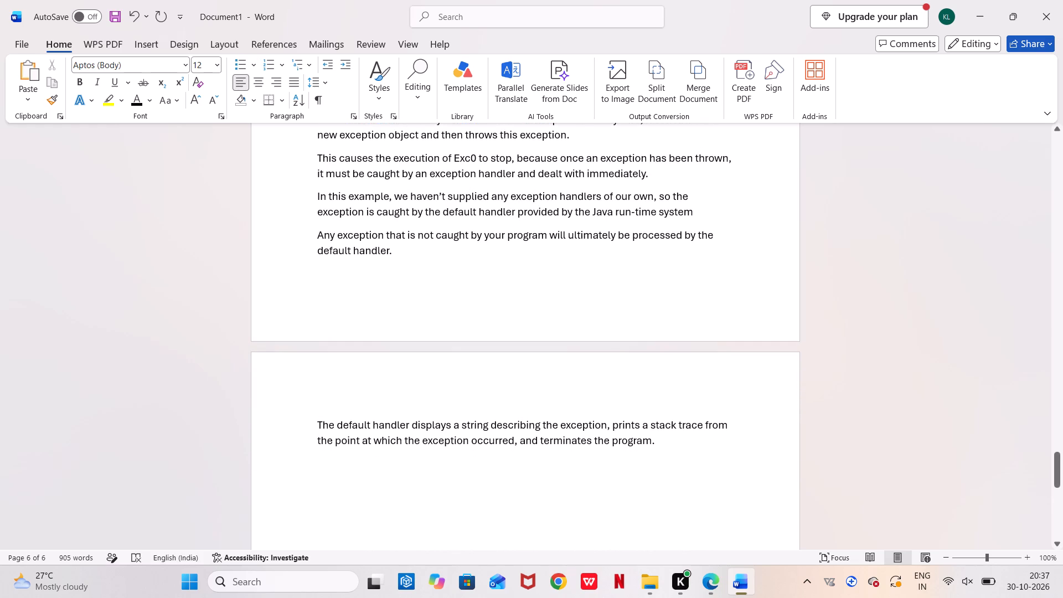
pyautogui.scroll(2, 290, 194)
pyautogui.moveTo(313, 187); pyautogui.dragTo(326, 202)
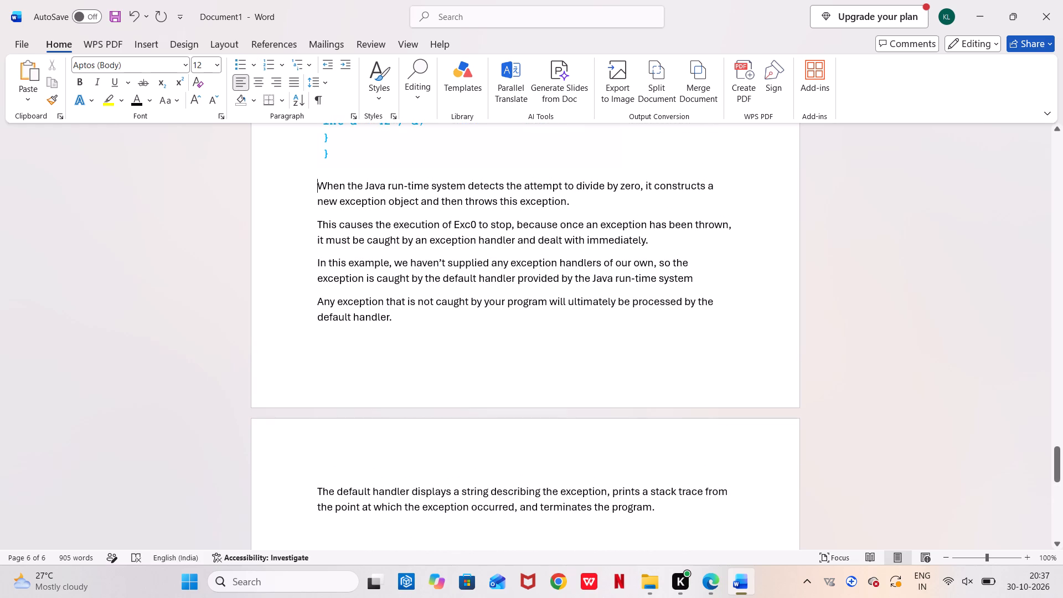
pyautogui.moveTo(326, 202); pyautogui.dragTo(673, 535)
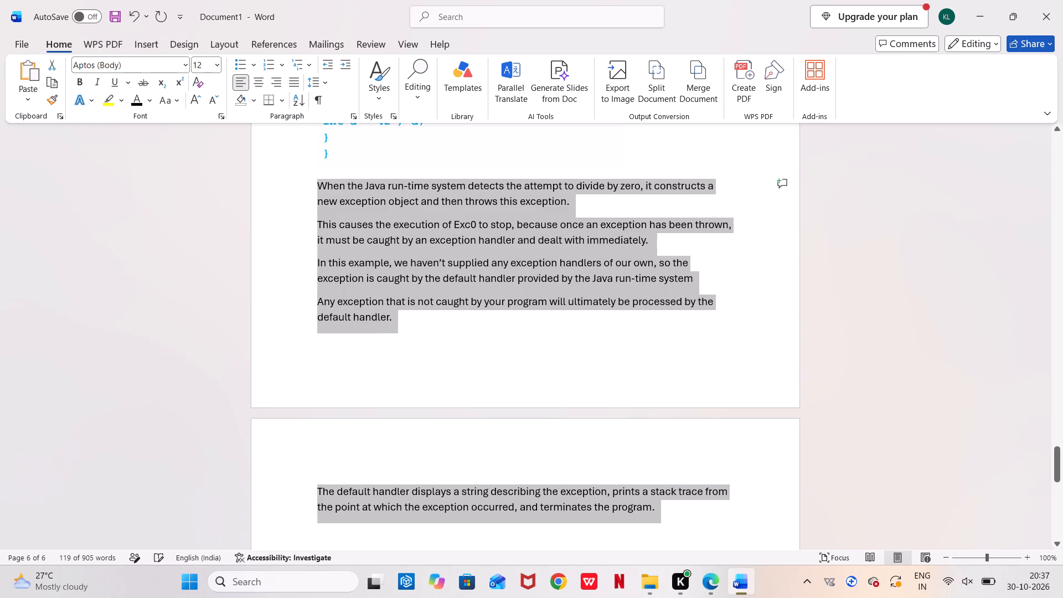
pyautogui.click(233, 64)
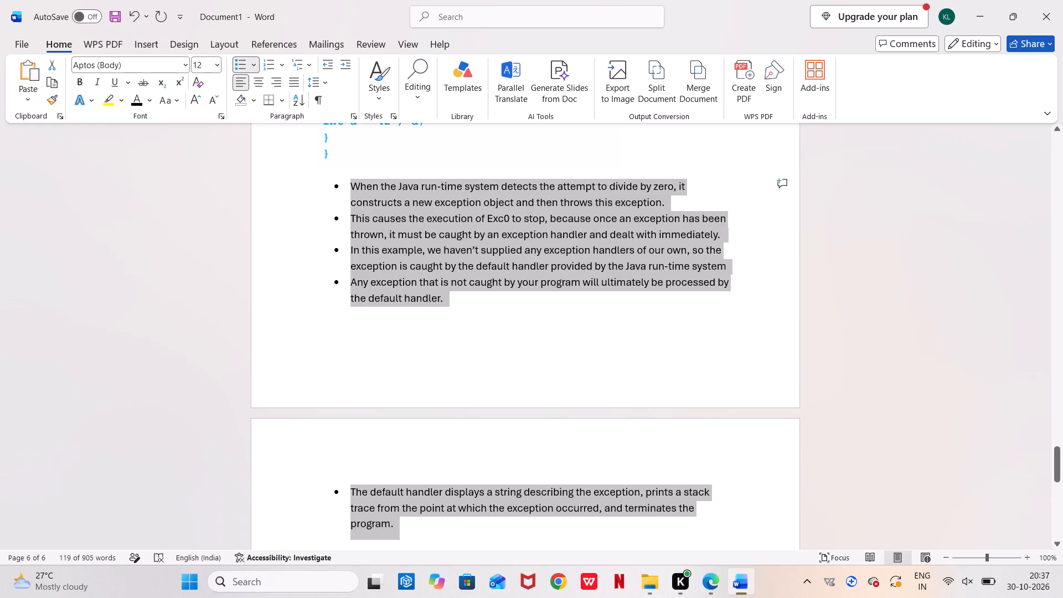
# Start a new unbulleted, unindented line after the last bullet ending in "terminates the program.".
pyautogui.click(437, 378)
pyautogui.scroll(-3, 507, 358)
pyautogui.click(442, 422)
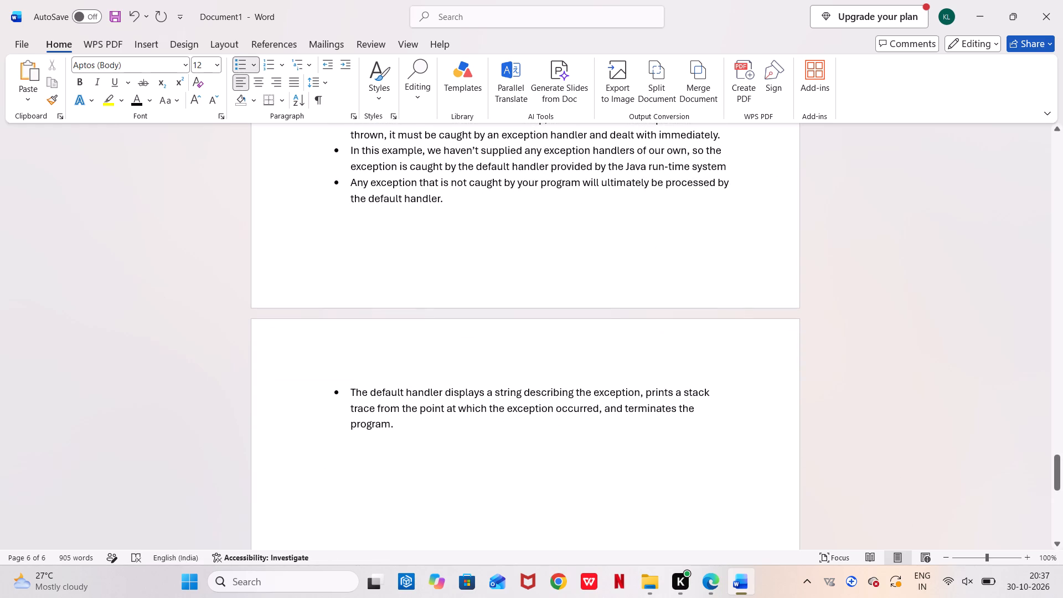
pyautogui.press('Return')
pyautogui.press('BackSpace')
pyautogui.press('BackSpace')
pyautogui.press('BackSpace')
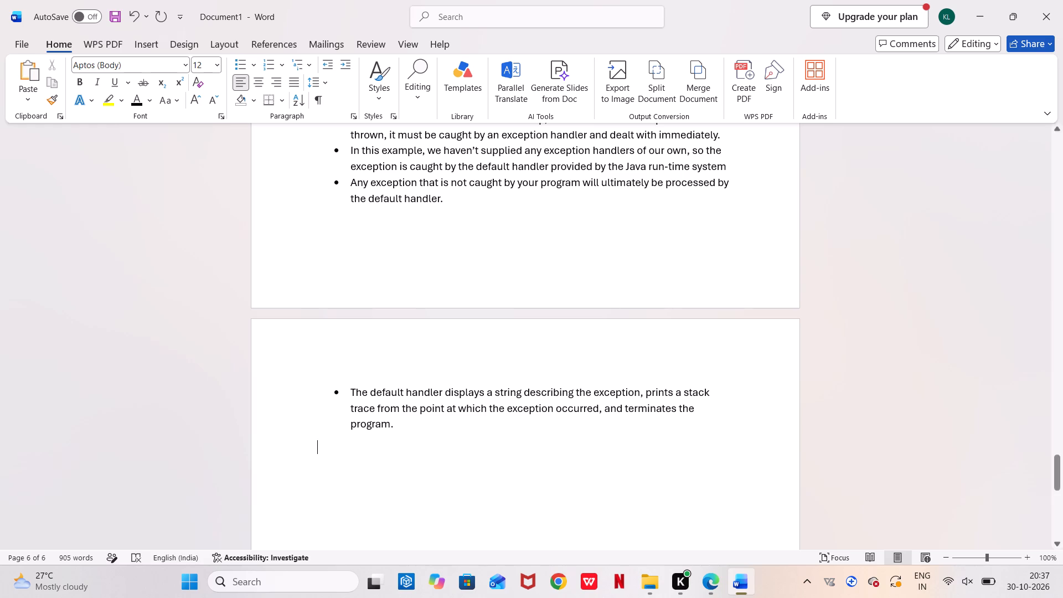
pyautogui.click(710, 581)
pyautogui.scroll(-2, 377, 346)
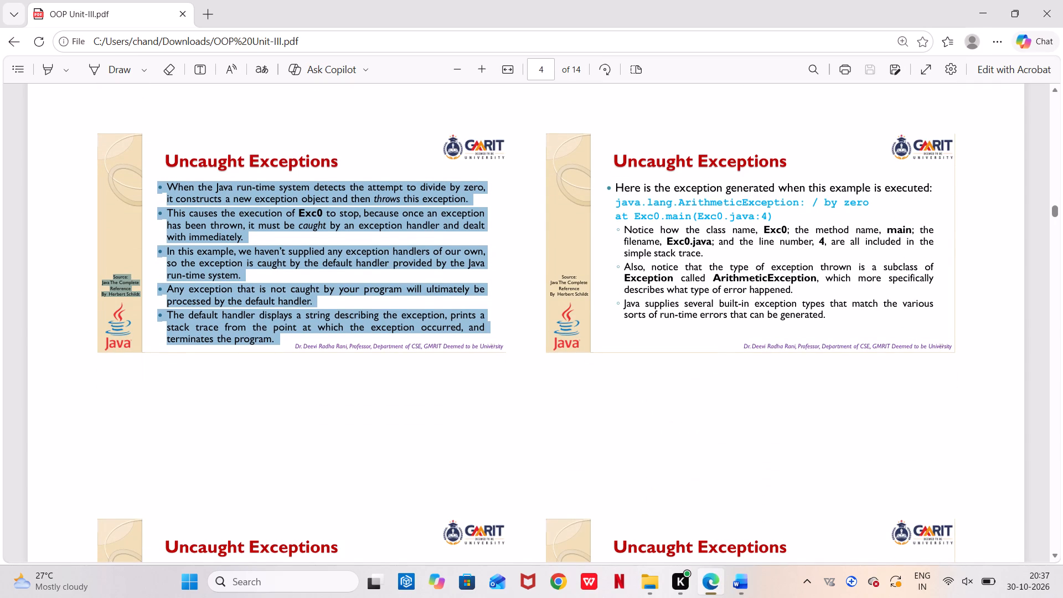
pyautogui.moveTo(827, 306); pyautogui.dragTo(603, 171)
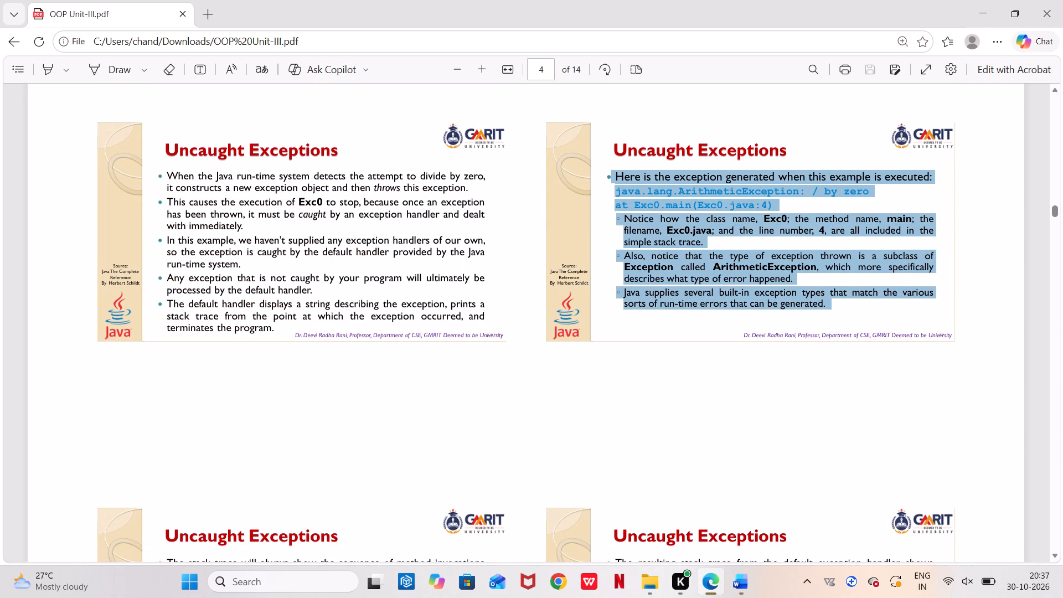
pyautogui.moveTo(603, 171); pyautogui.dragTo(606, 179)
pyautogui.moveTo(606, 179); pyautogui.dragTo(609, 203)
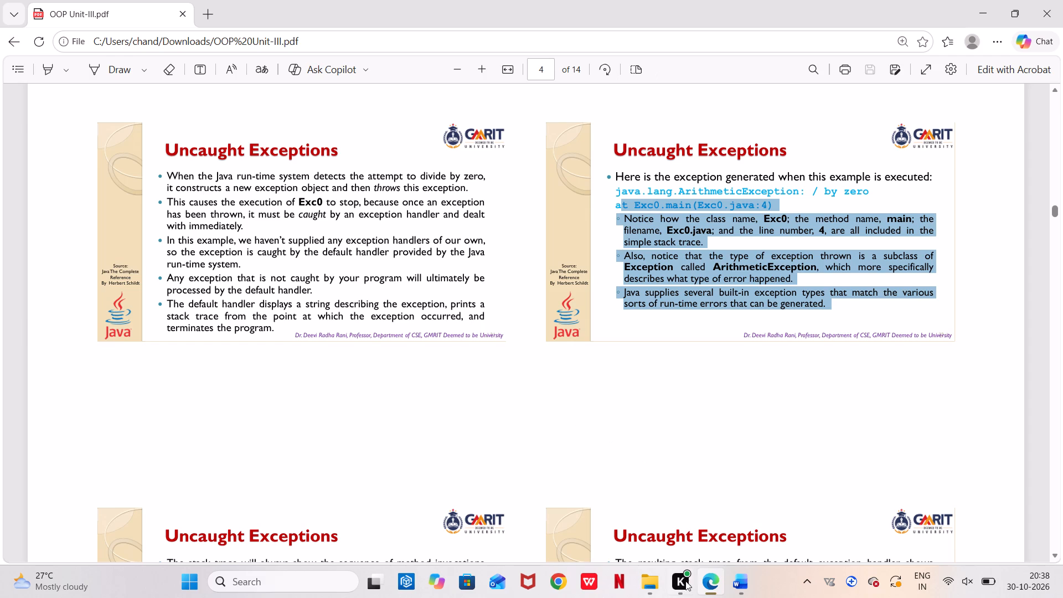
# Switch to Word and start a new bullet below the paragraph ending in "terminates the program.".
pyautogui.click(730, 578)
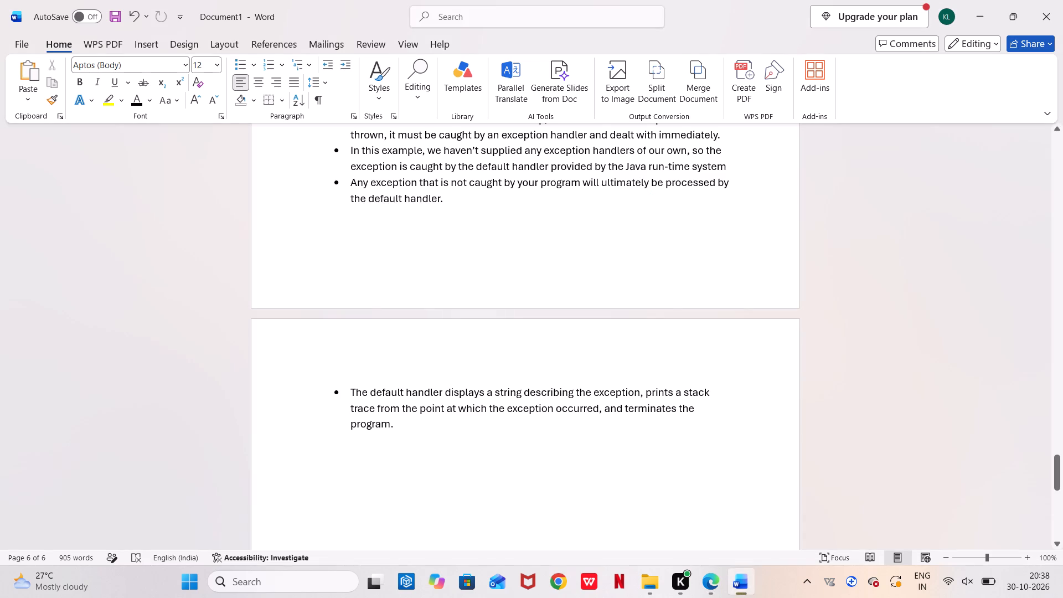
pyautogui.click(445, 439)
pyautogui.press('Return')
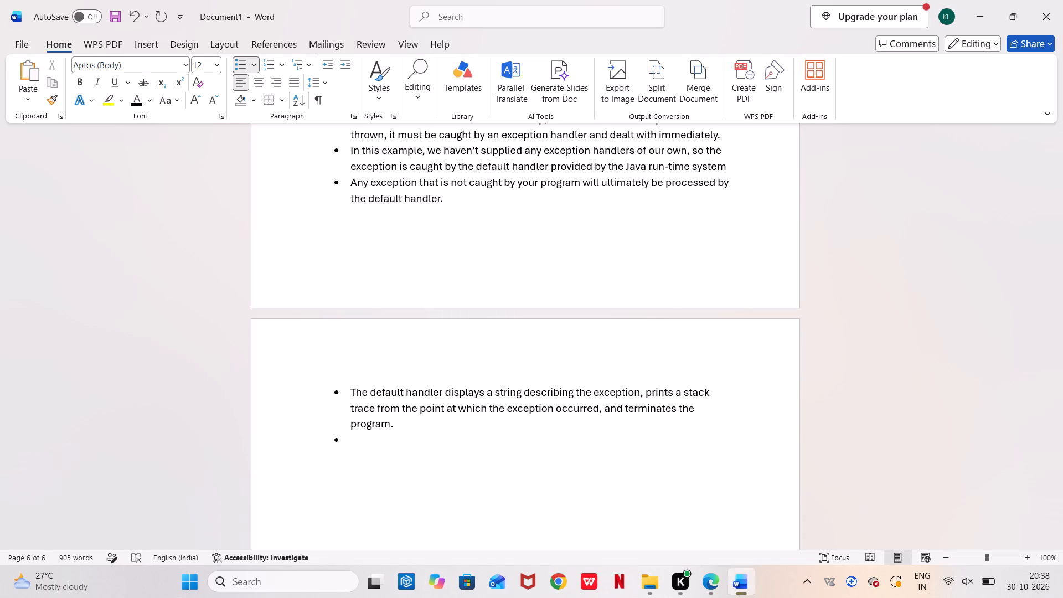
# Copy the PDF slide text from "Here is the exception generated" to "can be generated." into Word's new bullet, without the trailing 22.
pyautogui.click(704, 572)
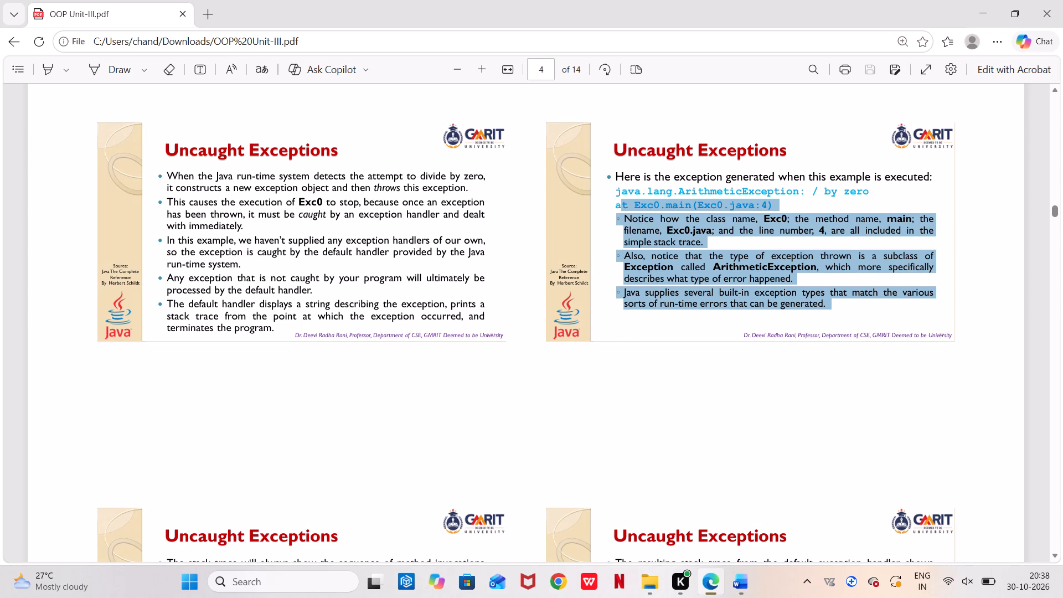
pyautogui.moveTo(615, 173); pyautogui.dragTo(792, 269)
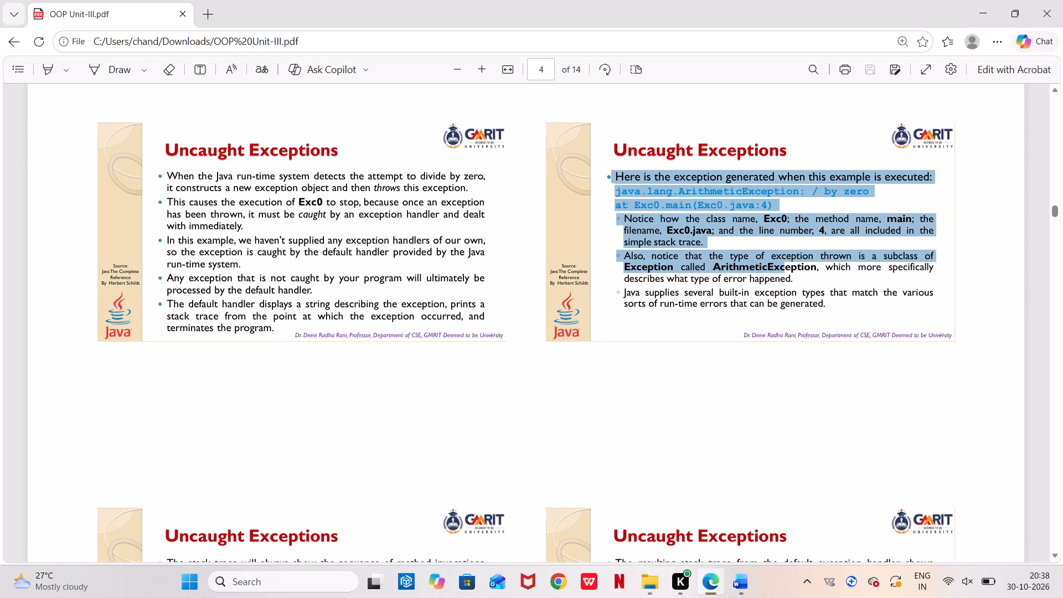
pyautogui.moveTo(792, 269); pyautogui.dragTo(941, 301)
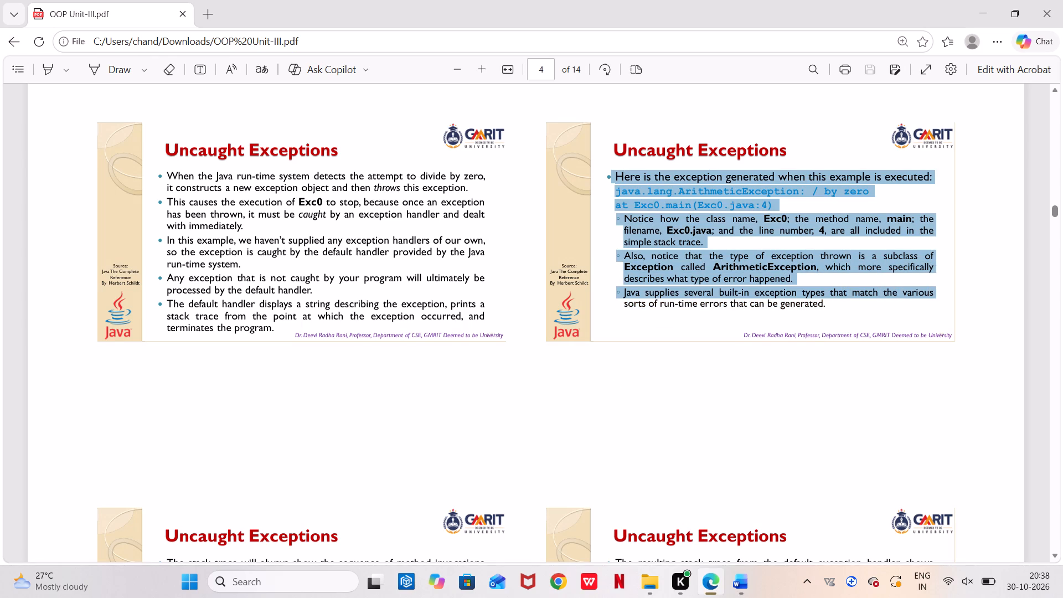
pyautogui.moveTo(941, 301); pyautogui.dragTo(860, 306)
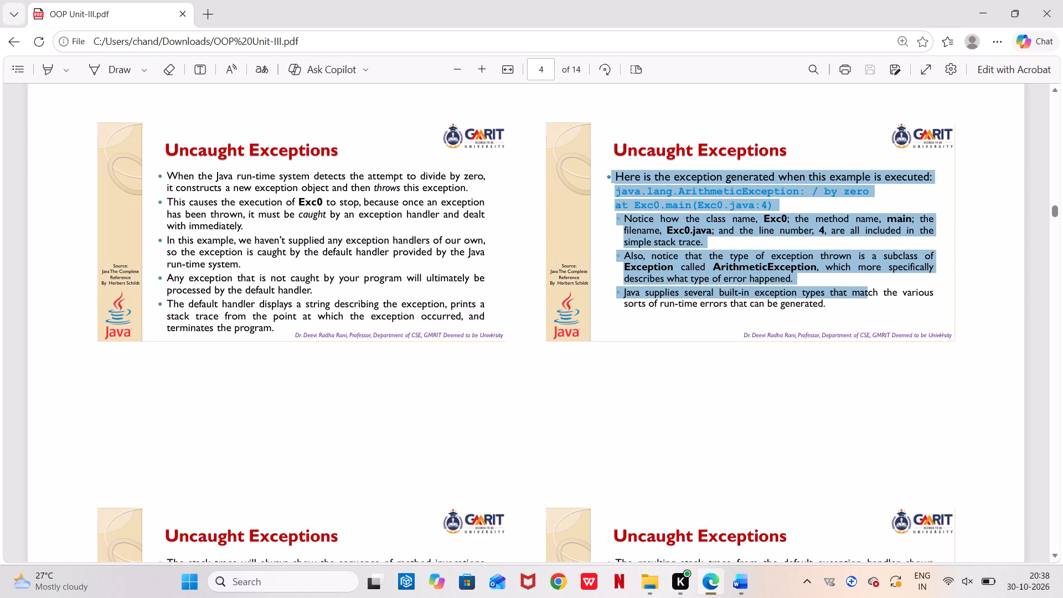
pyautogui.moveTo(860, 306); pyautogui.dragTo(941, 304)
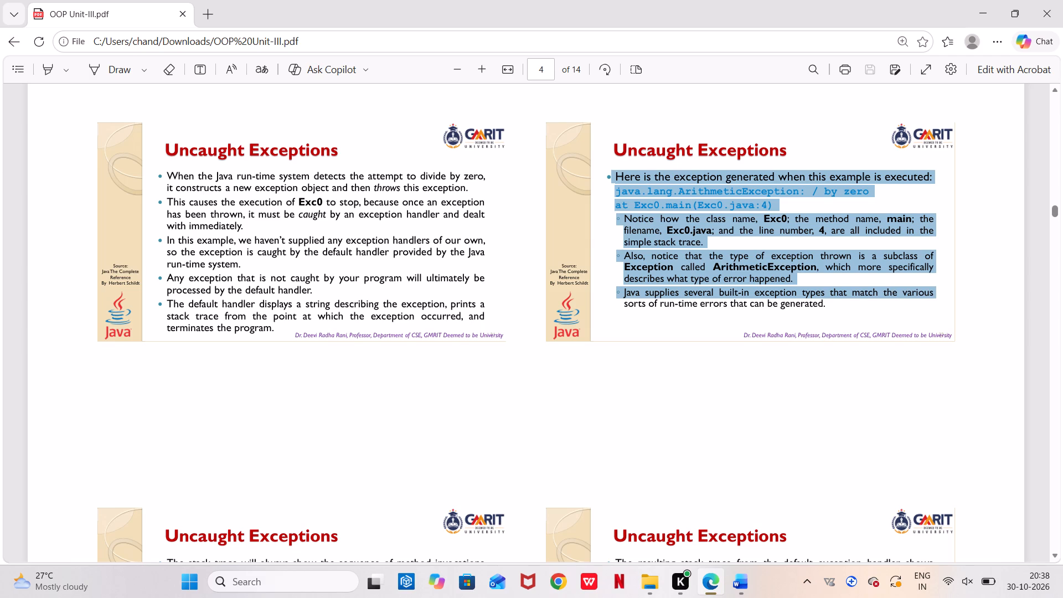
pyautogui.moveTo(941, 304); pyautogui.dragTo(947, 315)
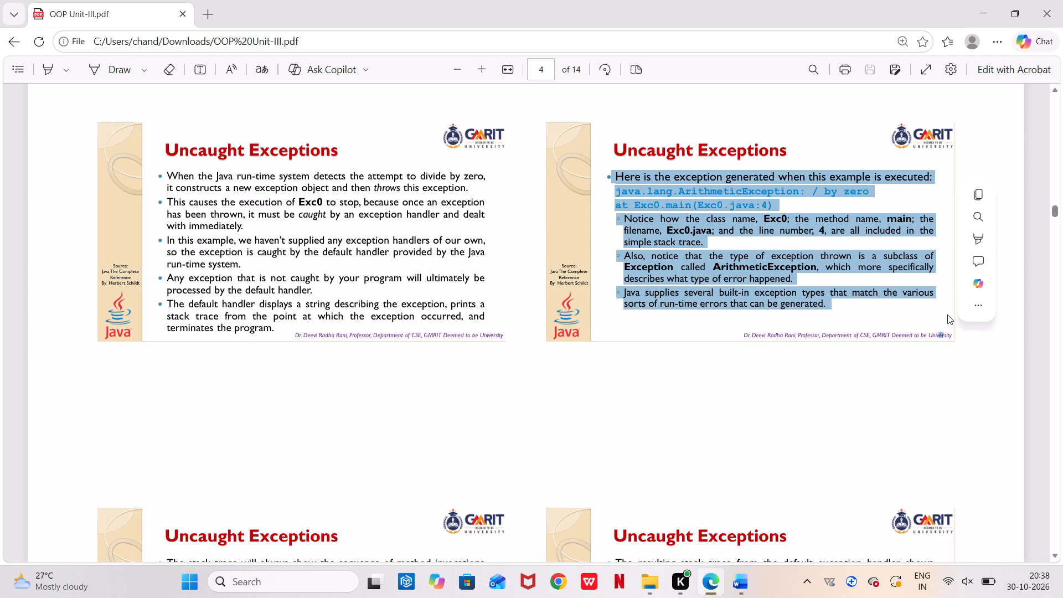
pyautogui.click(974, 192)
pyautogui.click(744, 580)
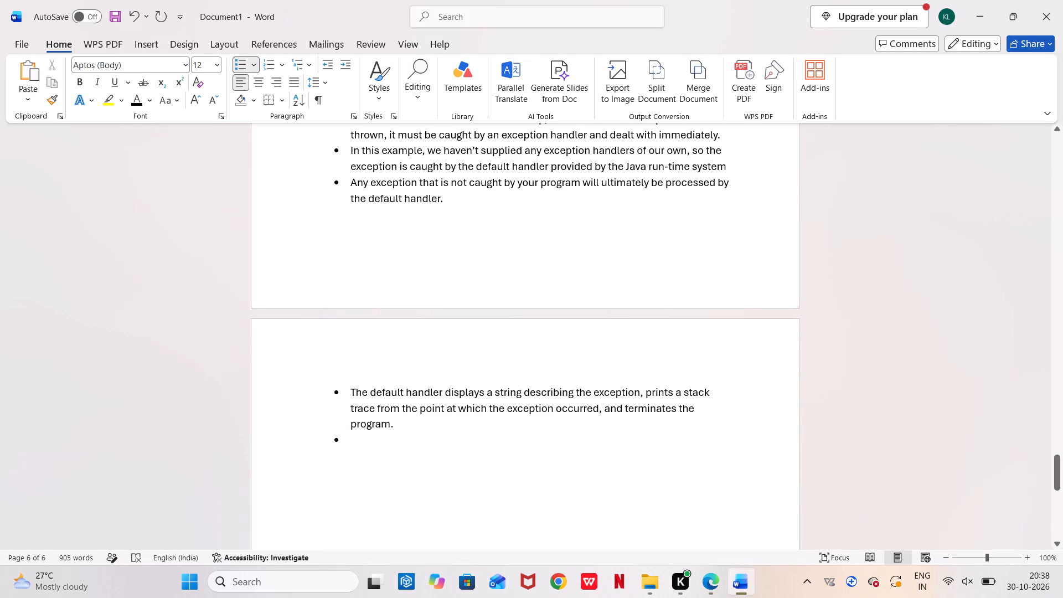
pyautogui.hotkey('ctrl', 'v')
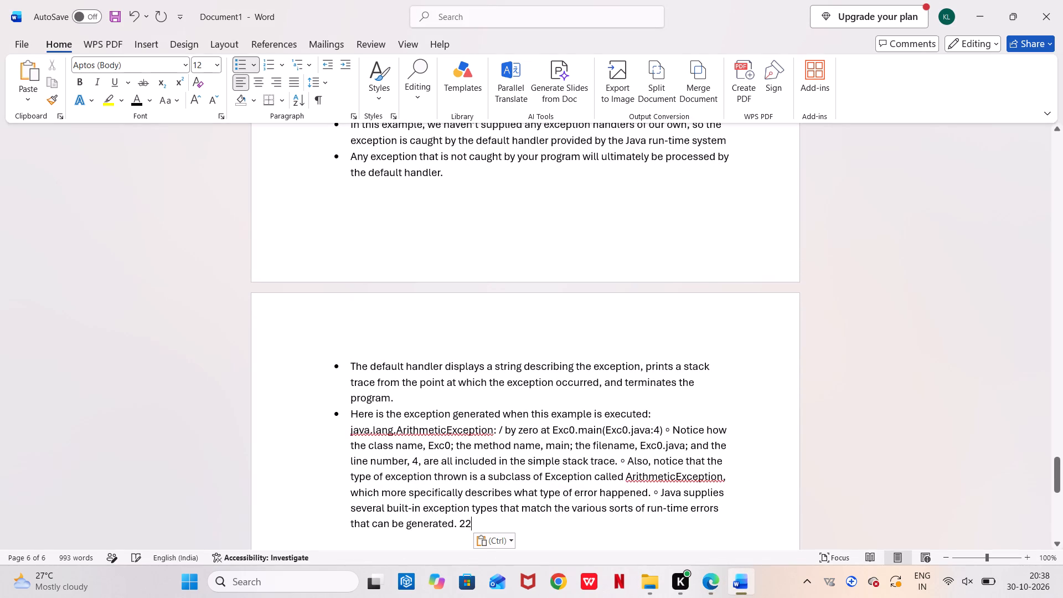
pyautogui.scroll(-1, 550, 534)
pyautogui.press('BackSpace')
pyautogui.press('BackSpace')
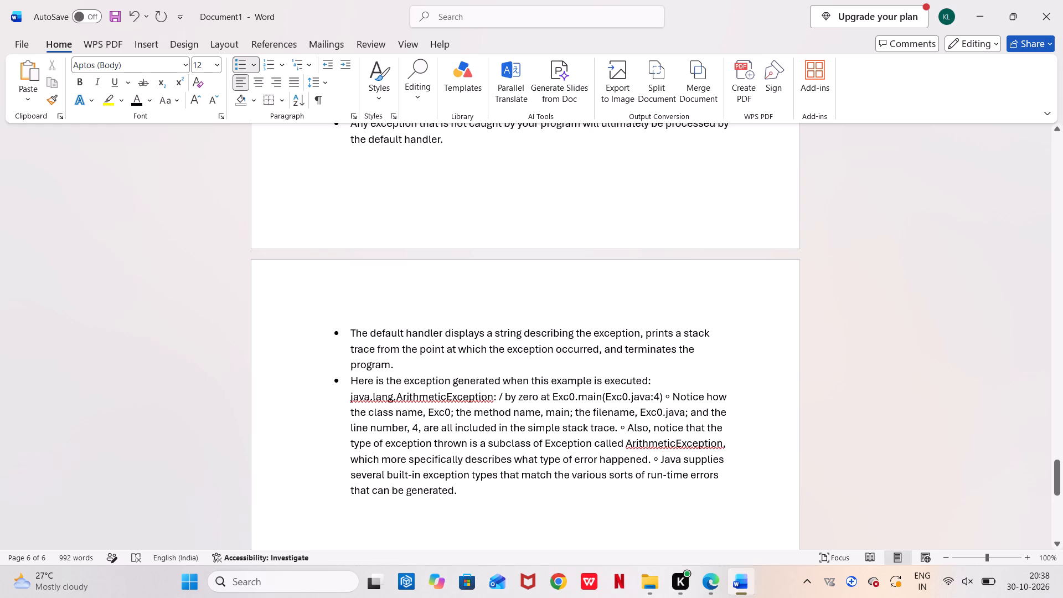
# Split the text from "Notice how the class name" into its own bullet and remove the small circle before it.
pyautogui.click(664, 393)
pyautogui.press('Return')
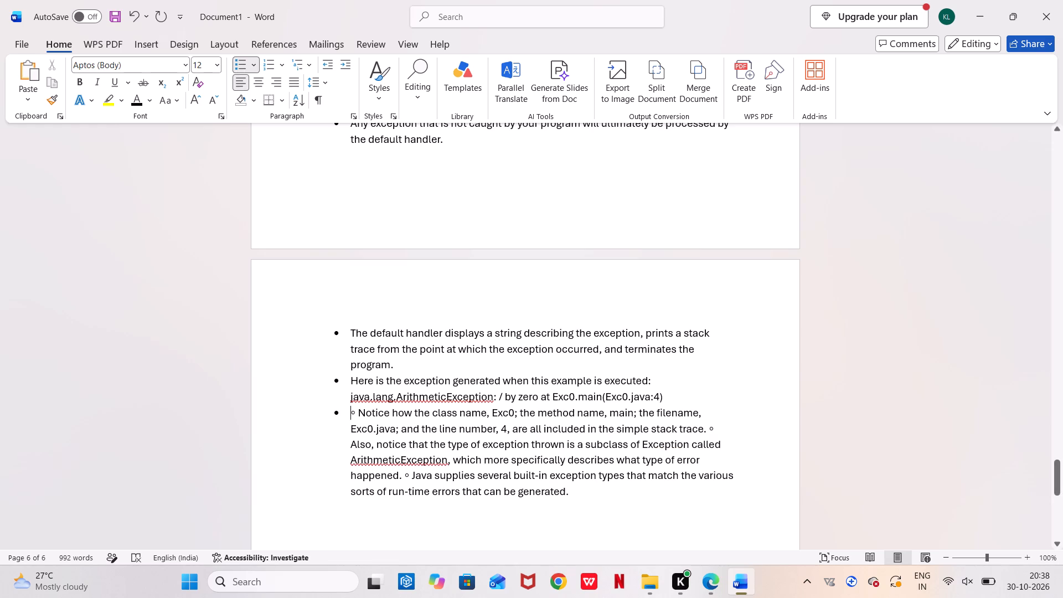
pyautogui.click(357, 413)
pyautogui.press('BackSpace')
pyautogui.press('BackSpace')
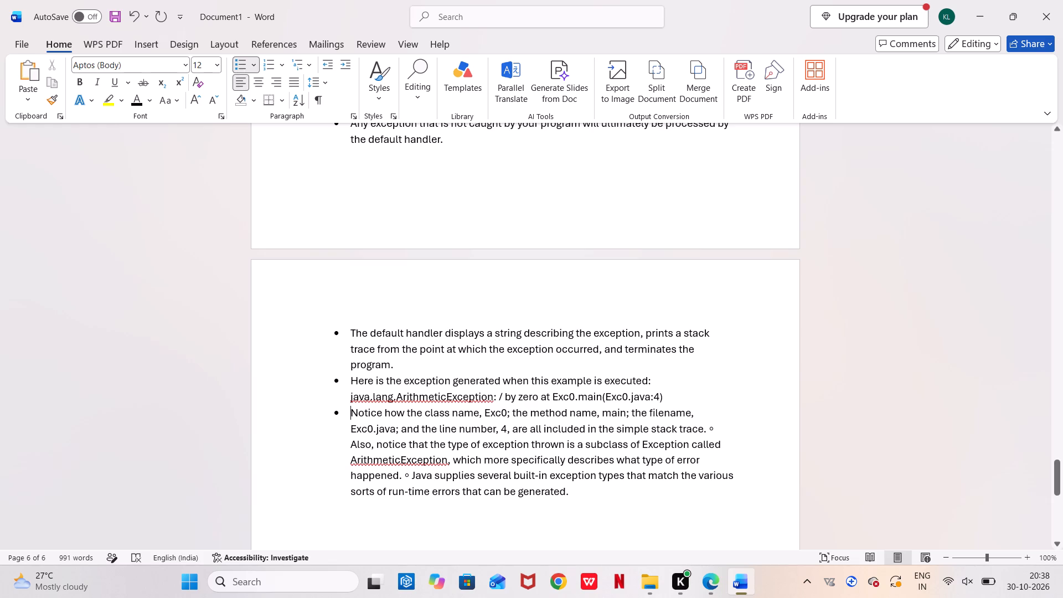
# Remove the small circle before "Also, notice that the type of exception" and split that text into its own bullet.
pyautogui.scroll(-1, 522, 441)
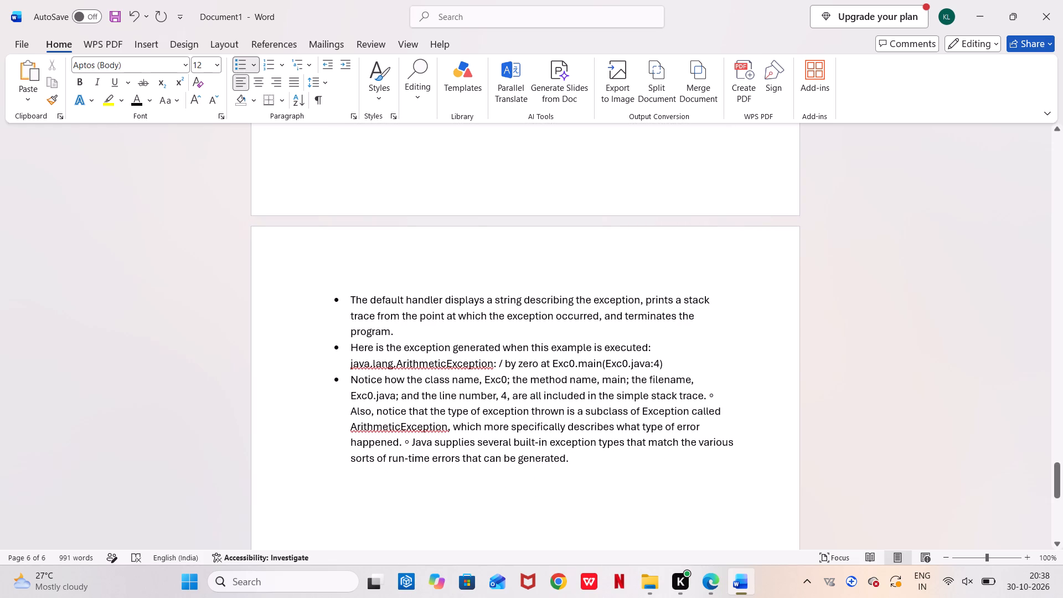
pyautogui.click(717, 395)
pyautogui.press('BackSpace')
pyautogui.press('BackSpace')
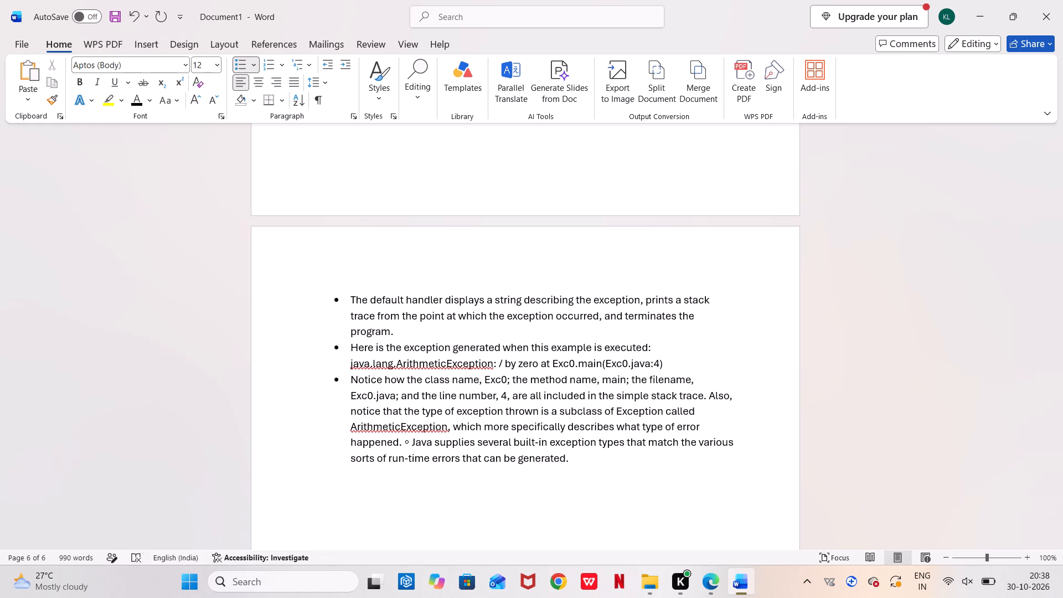
pyautogui.press('Return')
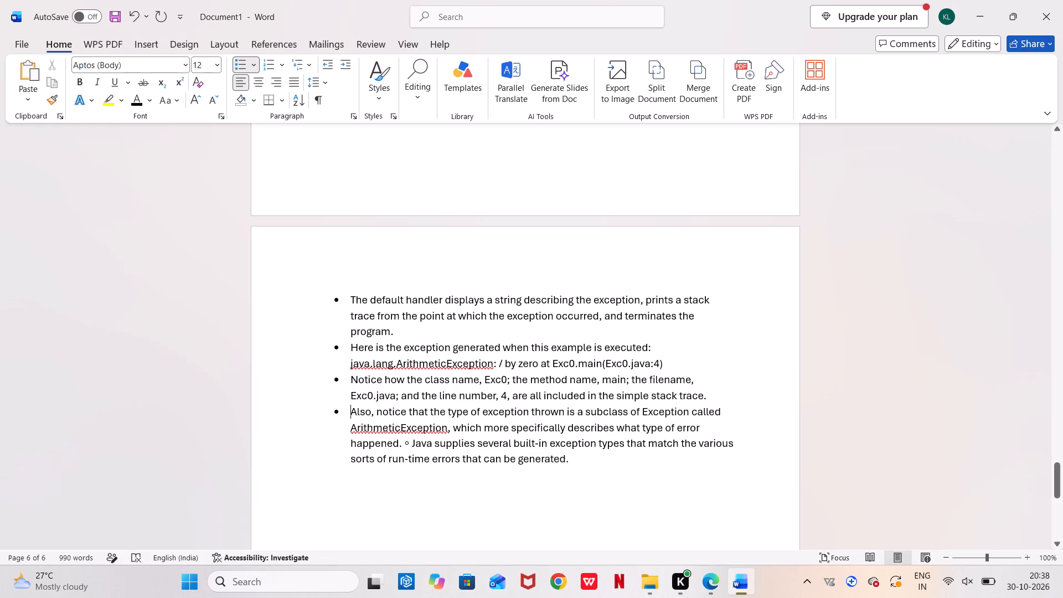
# Ignore all spelling flags for "ArithmeticException" and "java.lang.ArithmeticException" in the pasted bullets.
pyautogui.rightClick(419, 429)
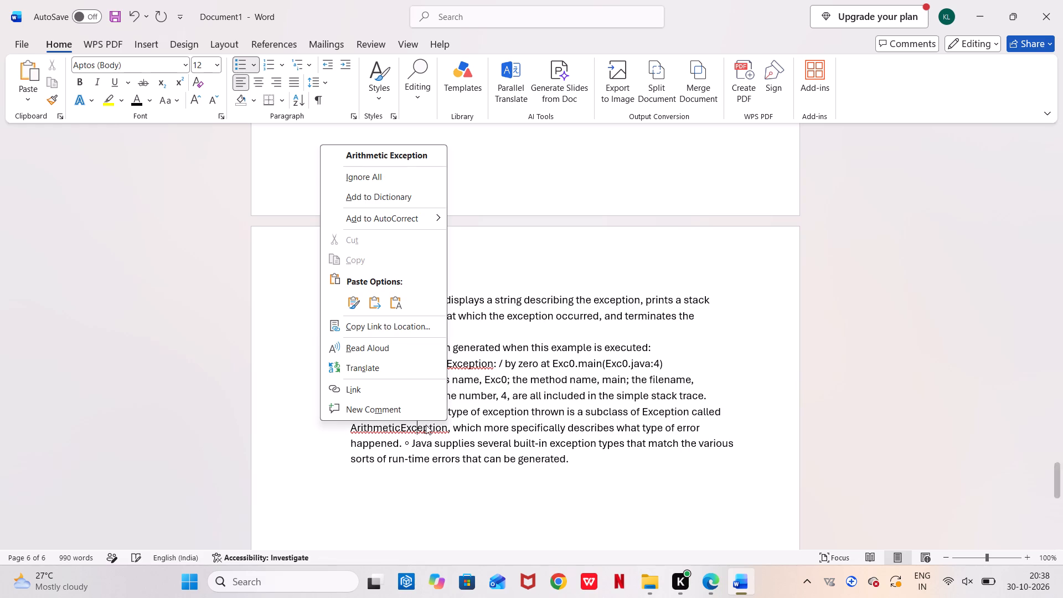
pyautogui.click(368, 178)
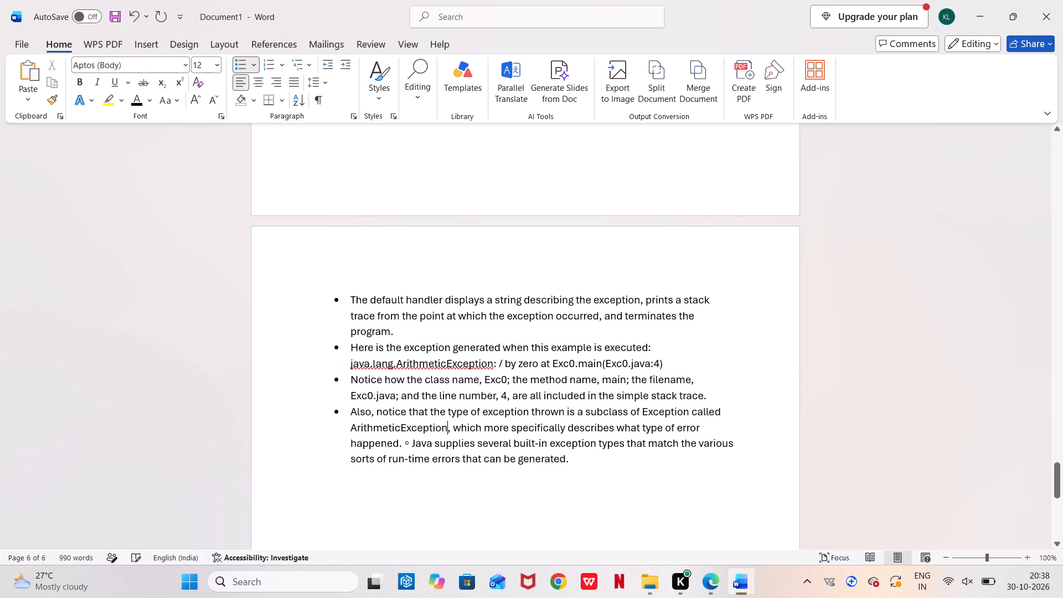
pyautogui.click(406, 360)
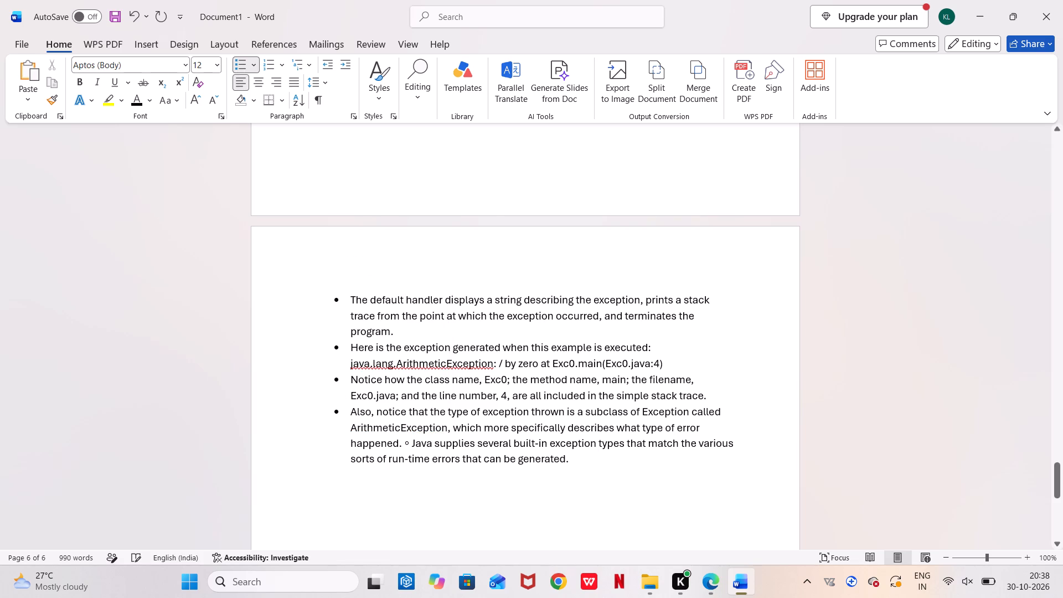
pyautogui.rightClick(407, 359)
pyautogui.click(423, 136)
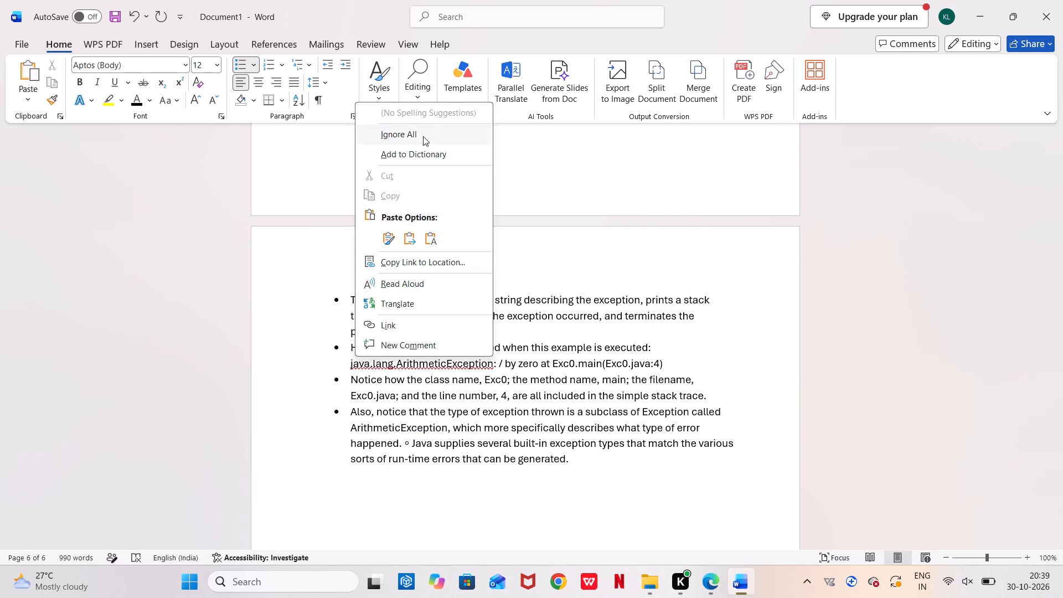
# Split the text from "Java supplies several built-in exception types" into its own bullet and remove the small circle before it.
pyautogui.scroll(-2, 461, 597)
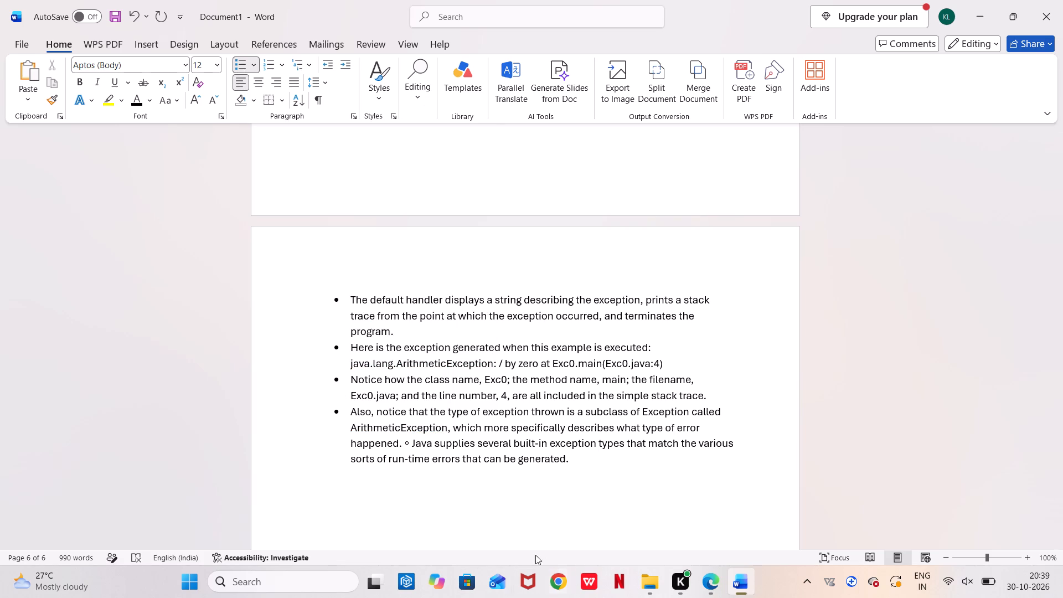
pyautogui.click(403, 444)
pyautogui.press('Return')
pyautogui.press('Right')
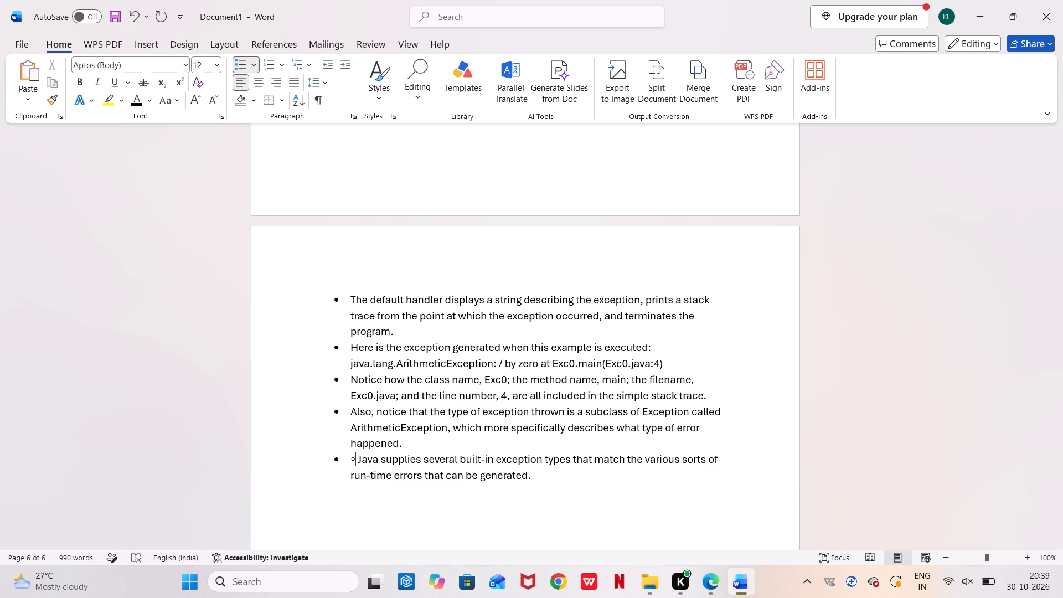
pyautogui.press('BackSpace')
pyautogui.scroll(-1, 395, 447)
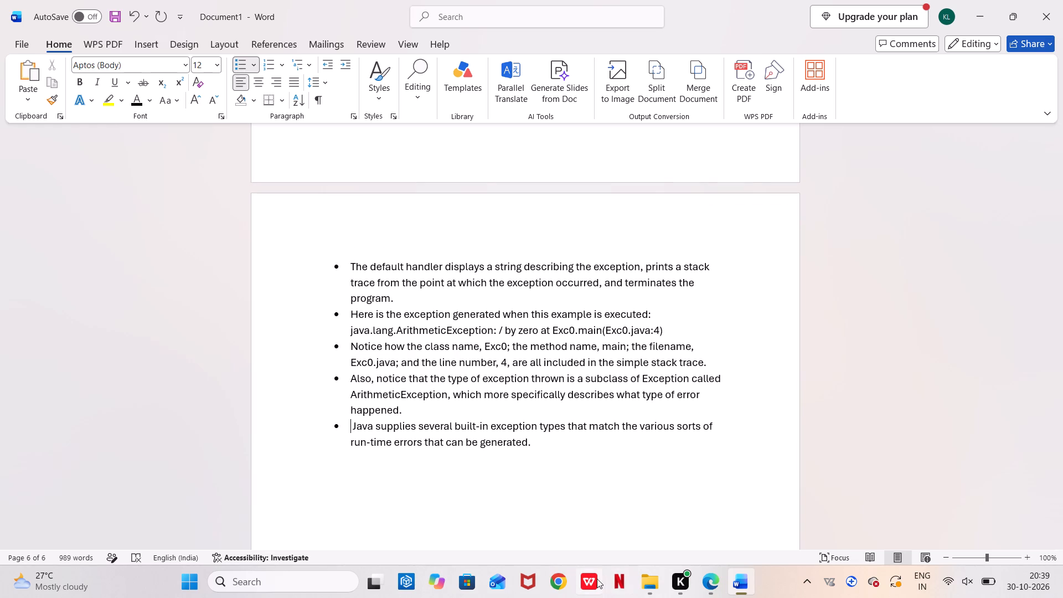
# Switch to the PDF and look through the slides from the remaining Uncaught Exceptions ones to Multiple catch Clauses.
pyautogui.click(704, 571)
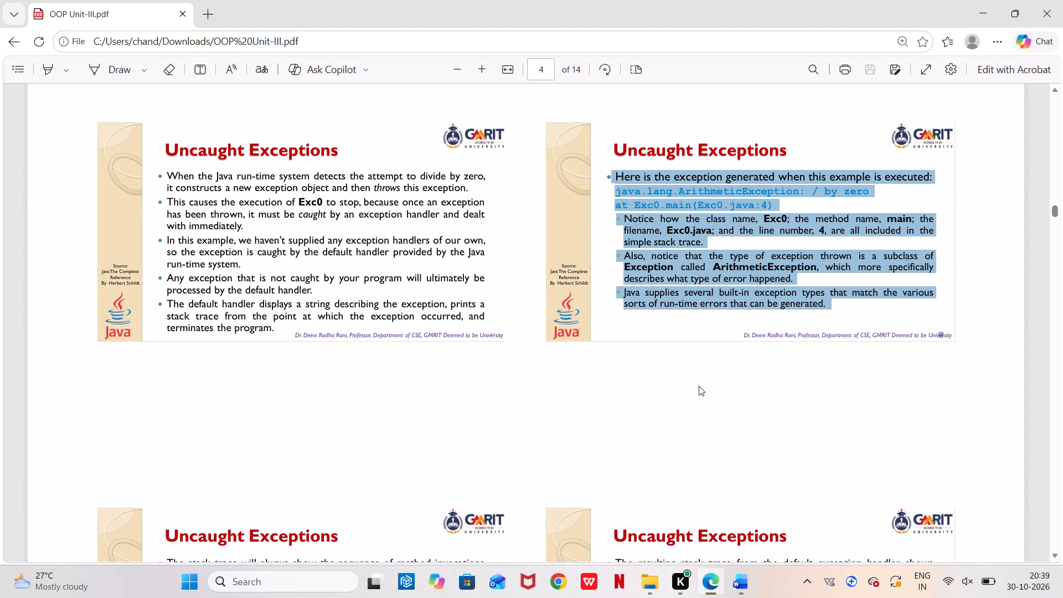
pyautogui.click(662, 317)
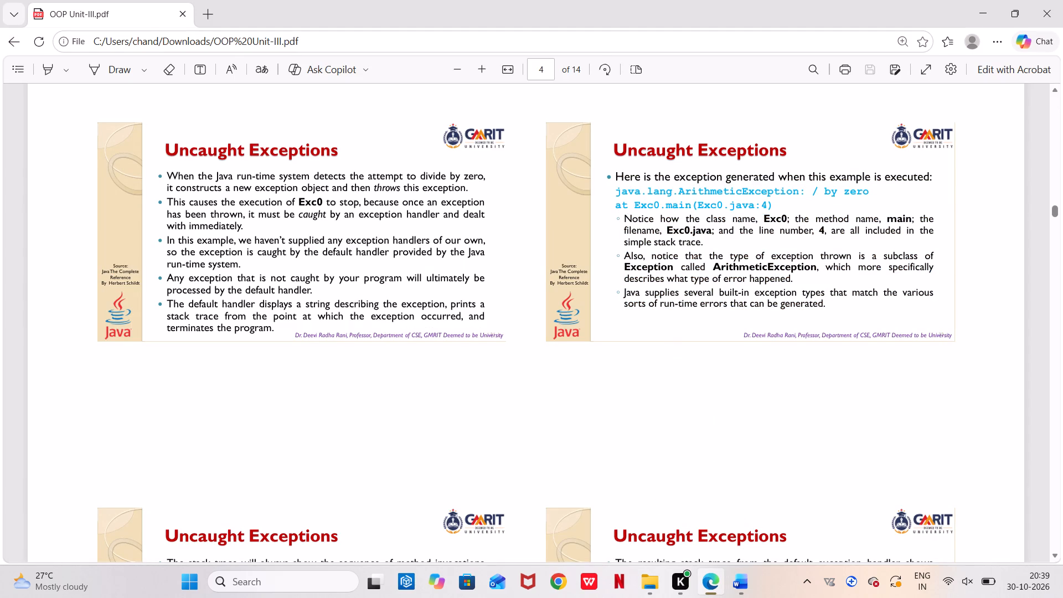
pyautogui.scroll(-8, 564, 491)
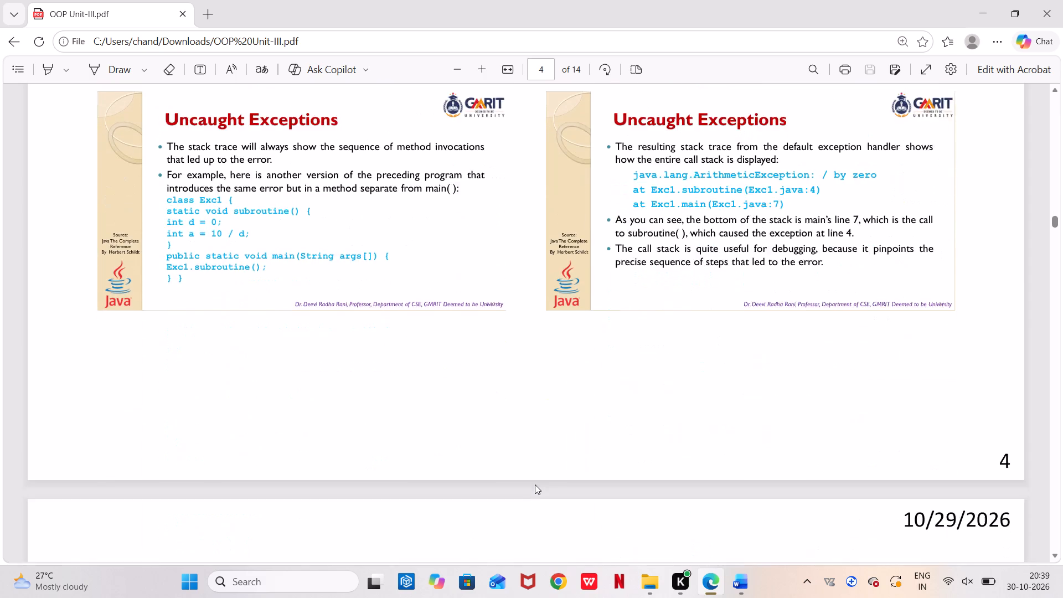
pyautogui.scroll(-17, 535, 484)
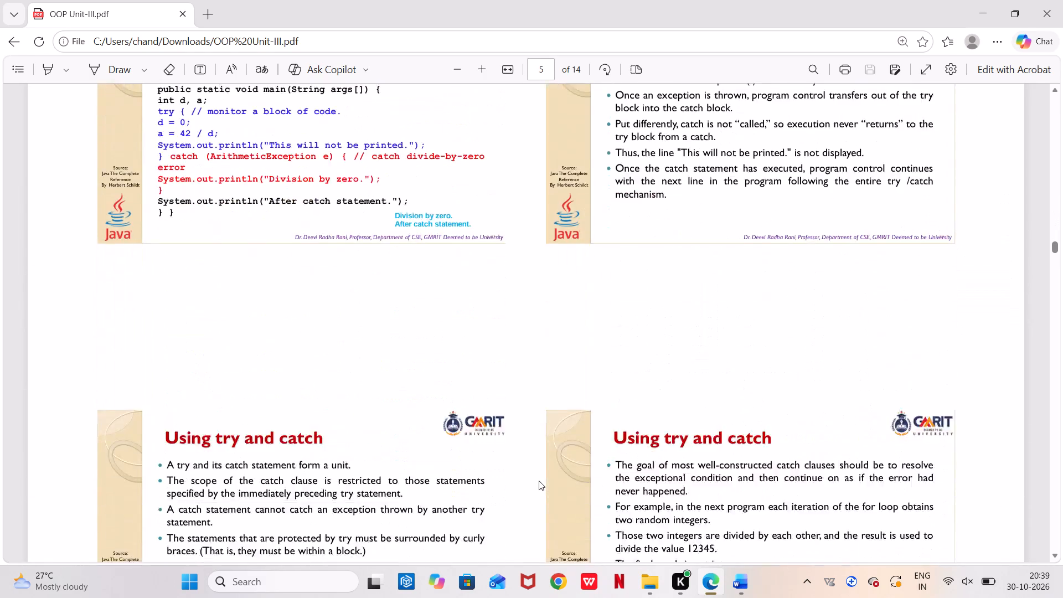
pyautogui.scroll(-20, 539, 481)
pyautogui.scroll(-2, 539, 481)
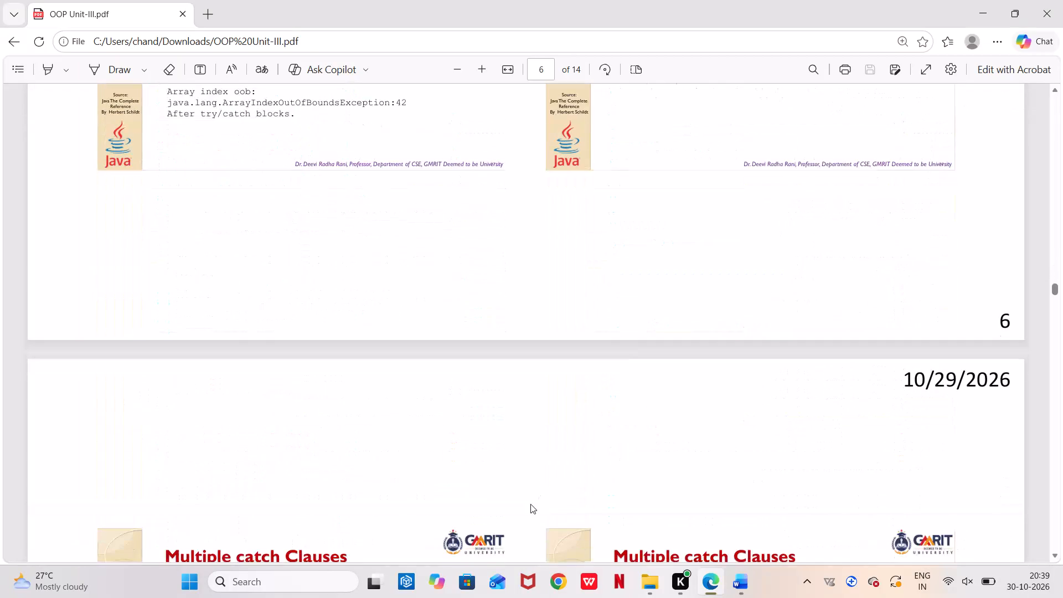